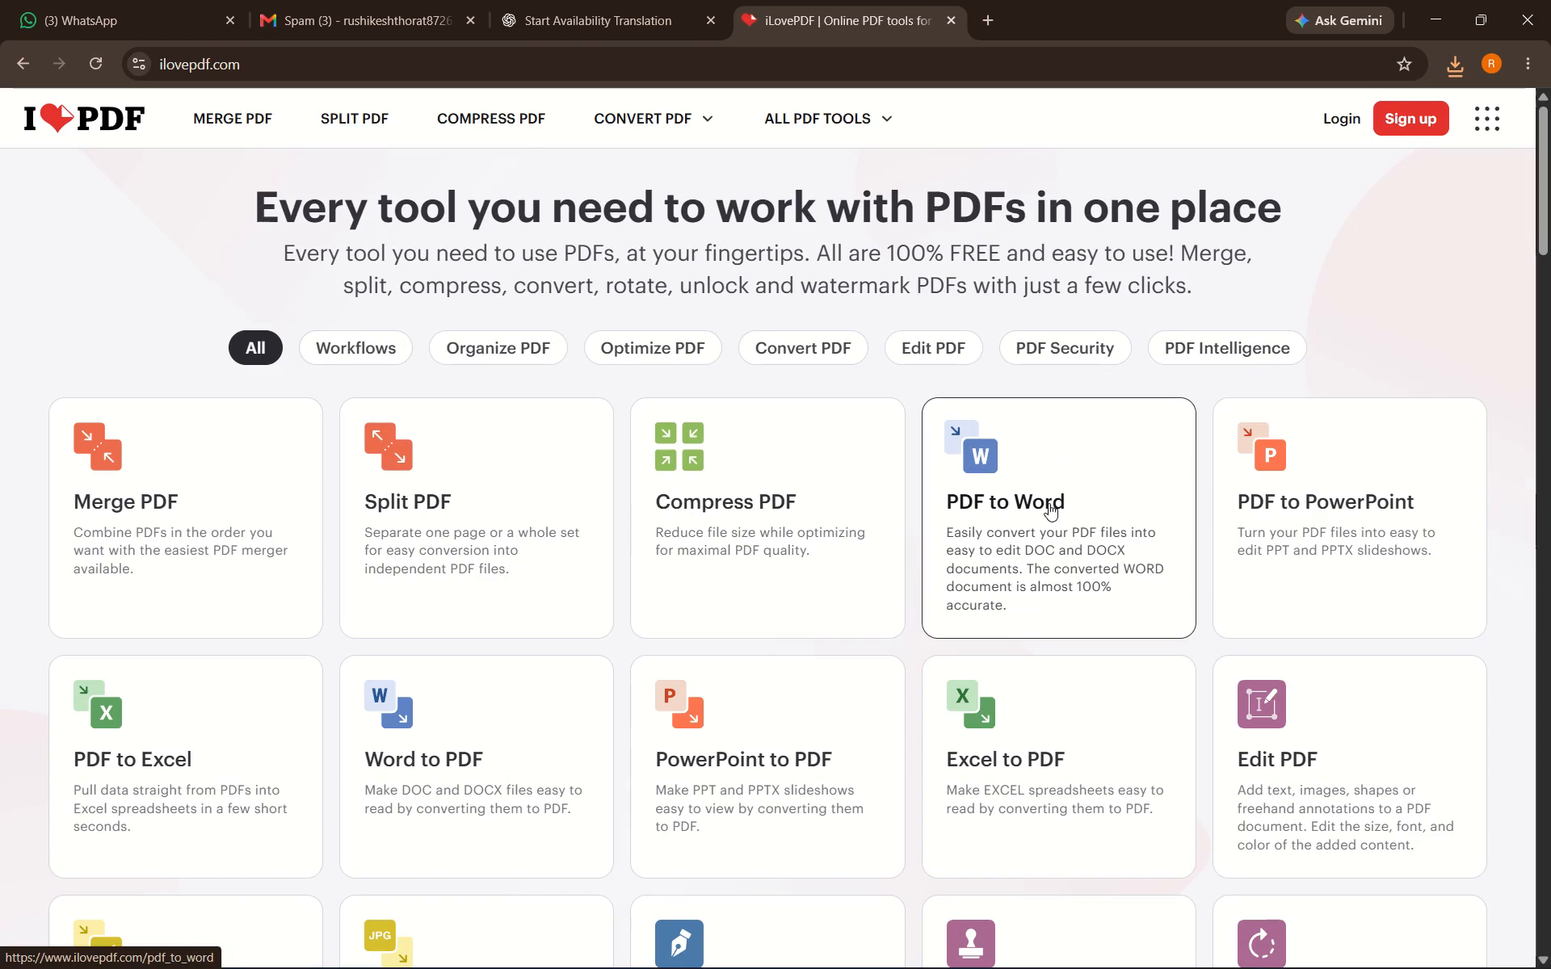
Open the PDF to Word converter and start selecting a PDF file from the computer.
{"action": "left_click", "coordinate": [1049, 503]}
{"action": "left_click", "coordinate": [800, 364]}
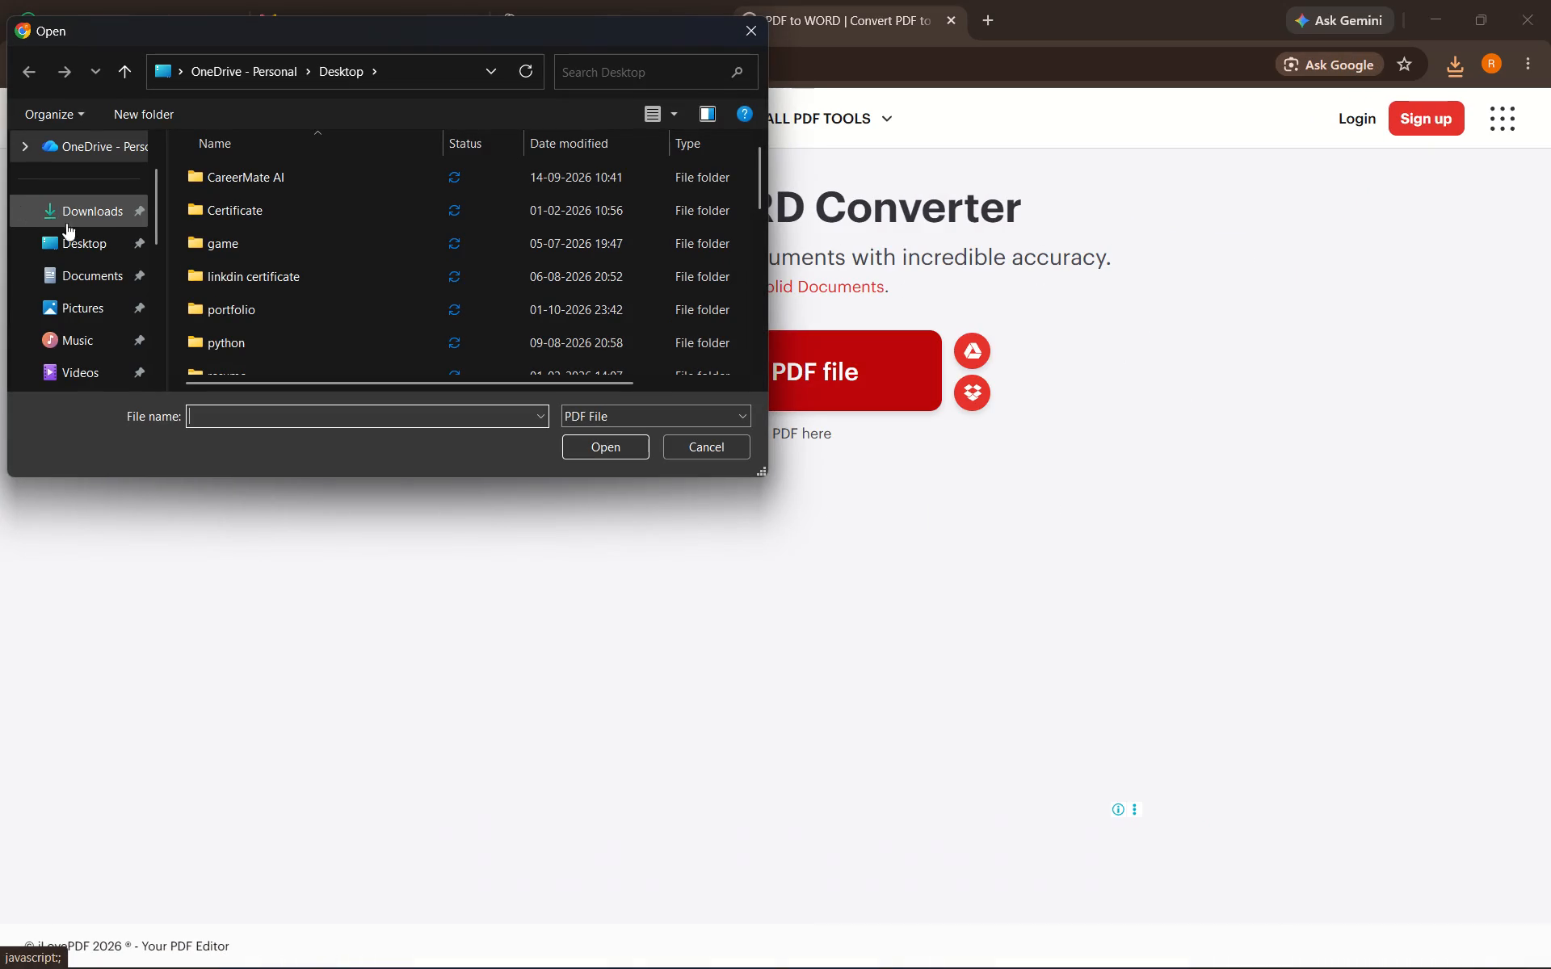
Upload the formatted industrial training report PDF from the Downloads folder to the PDF to Word converter.
{"action": "left_click", "coordinate": [91, 208]}
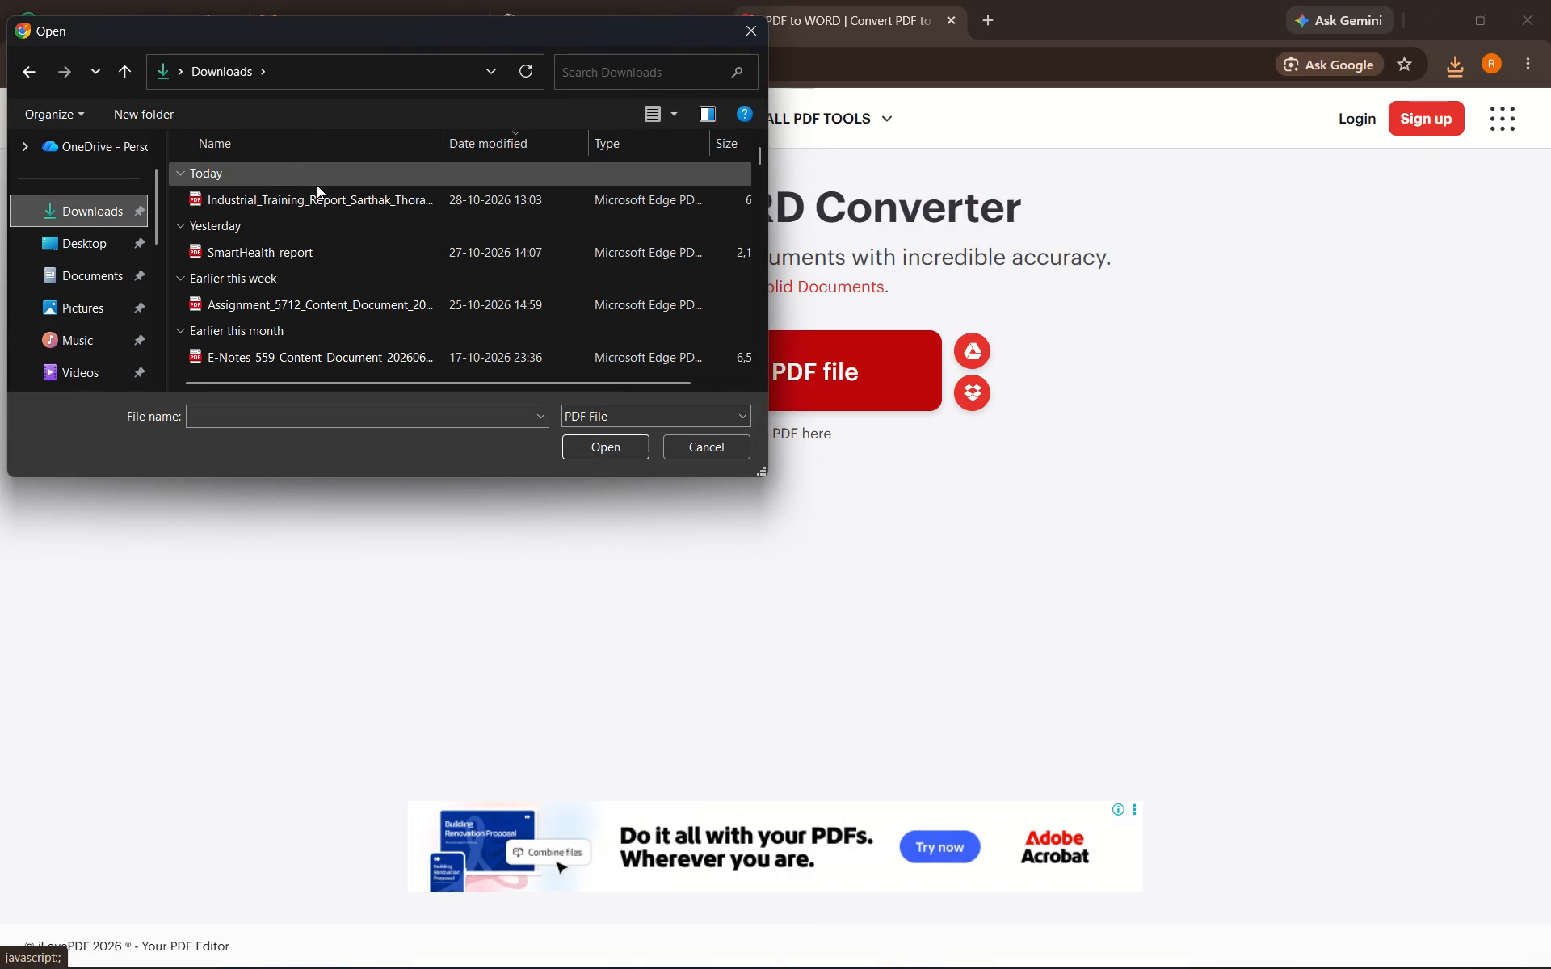
{"action": "left_click", "coordinate": [338, 199]}
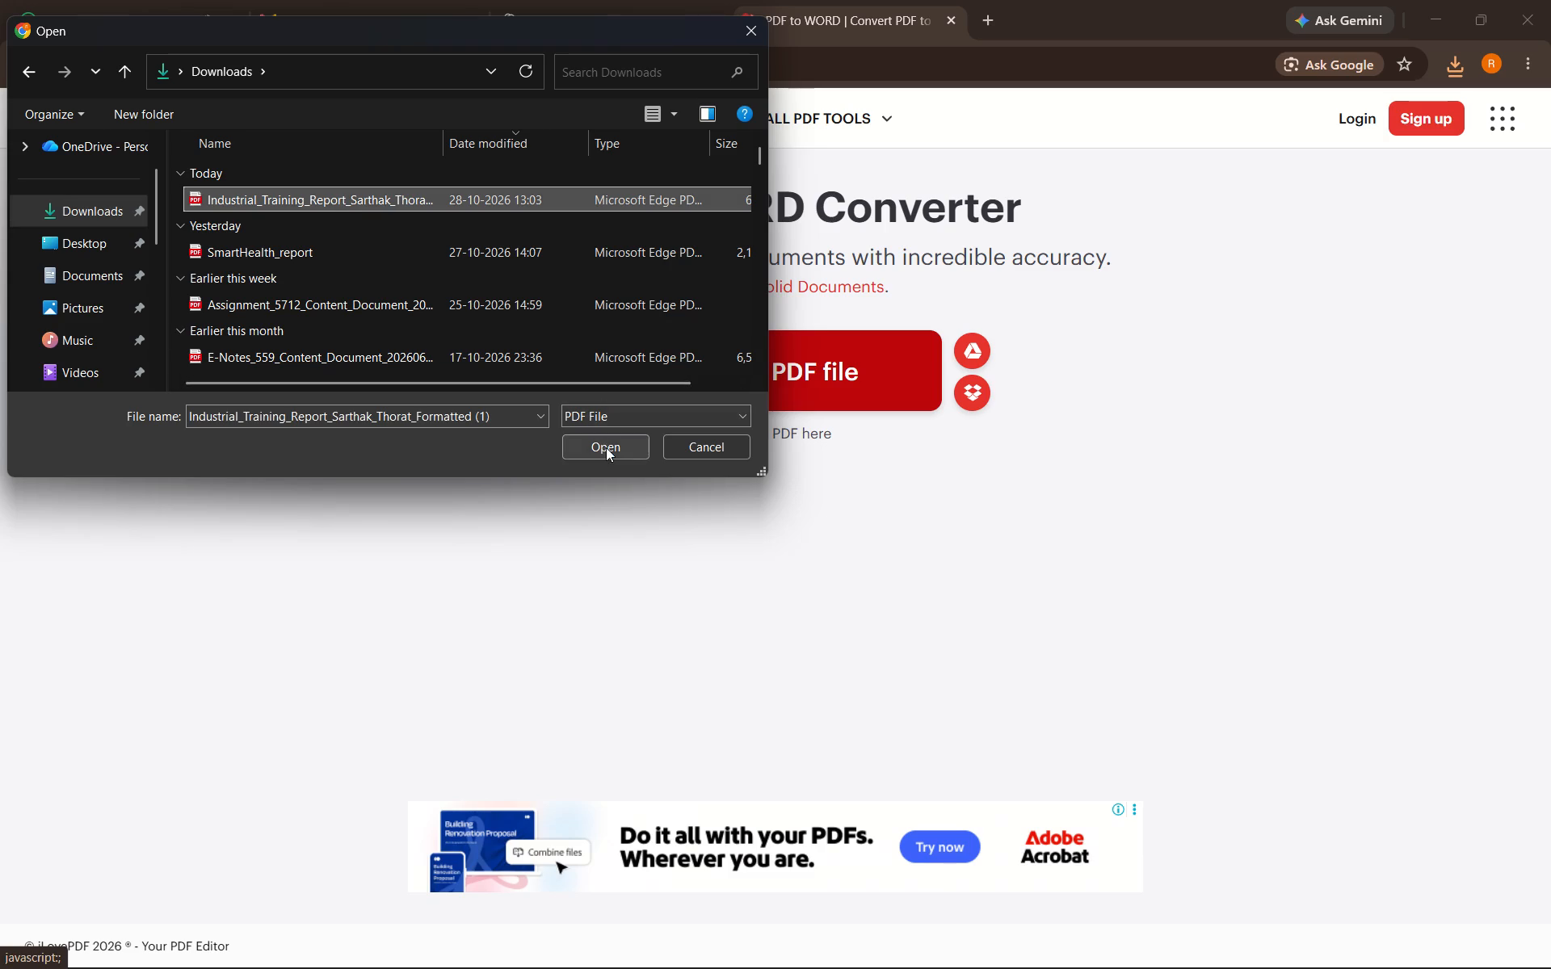
{"action": "left_click", "coordinate": [606, 447]}
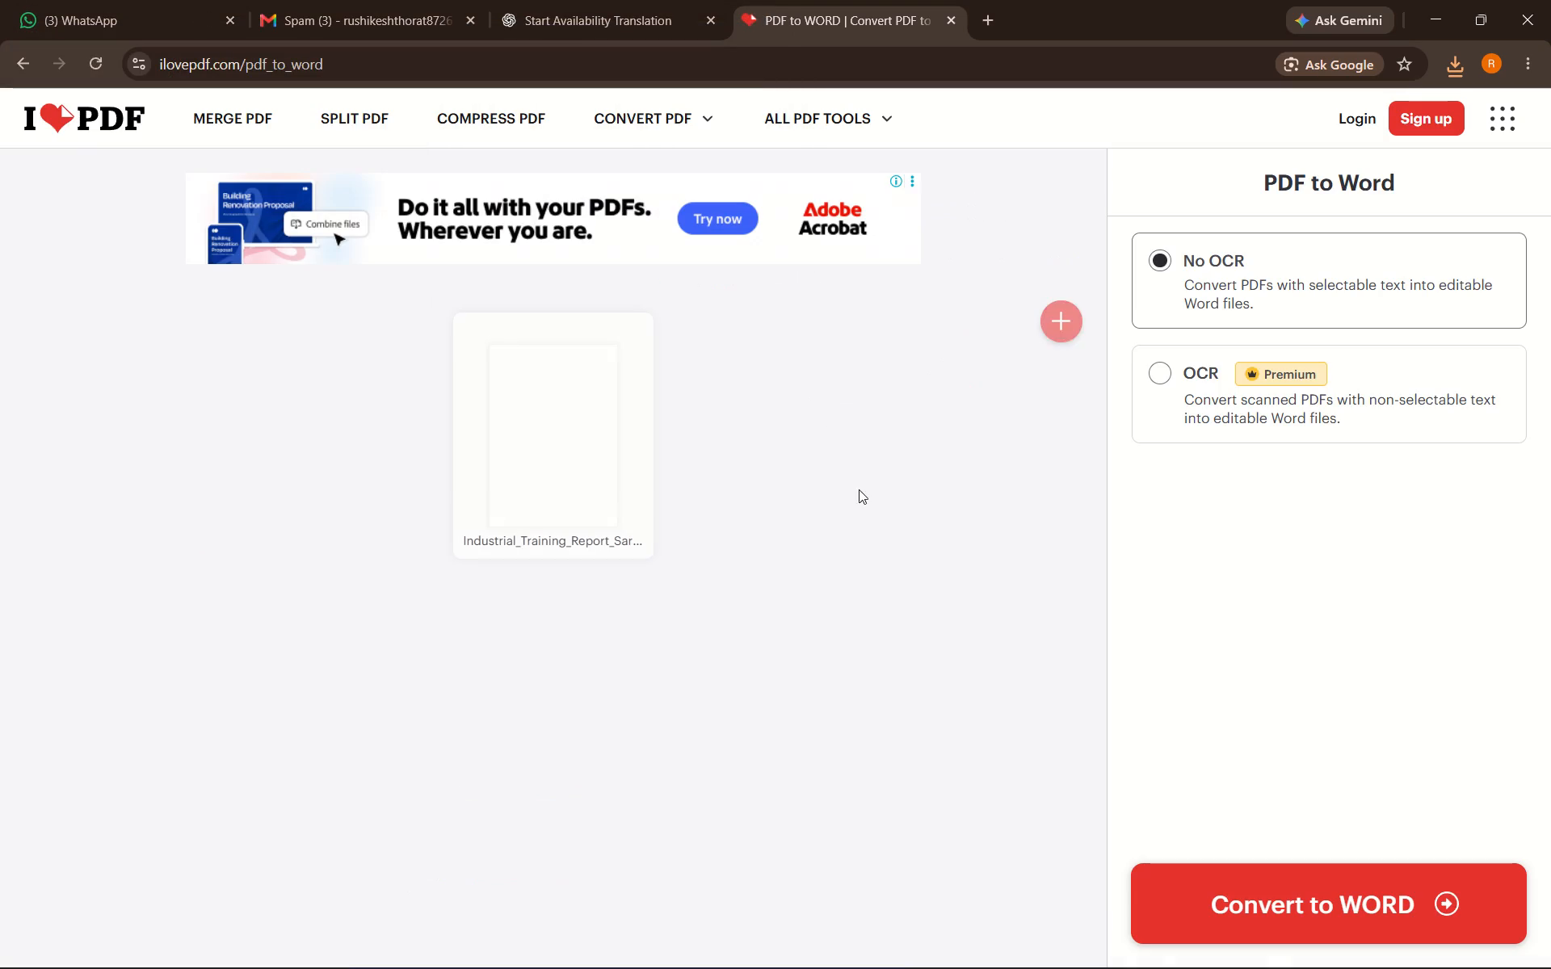
Convert the uploaded report to Word with the No OCR option and download the resulting document.
{"action": "left_click", "coordinate": [1319, 905]}
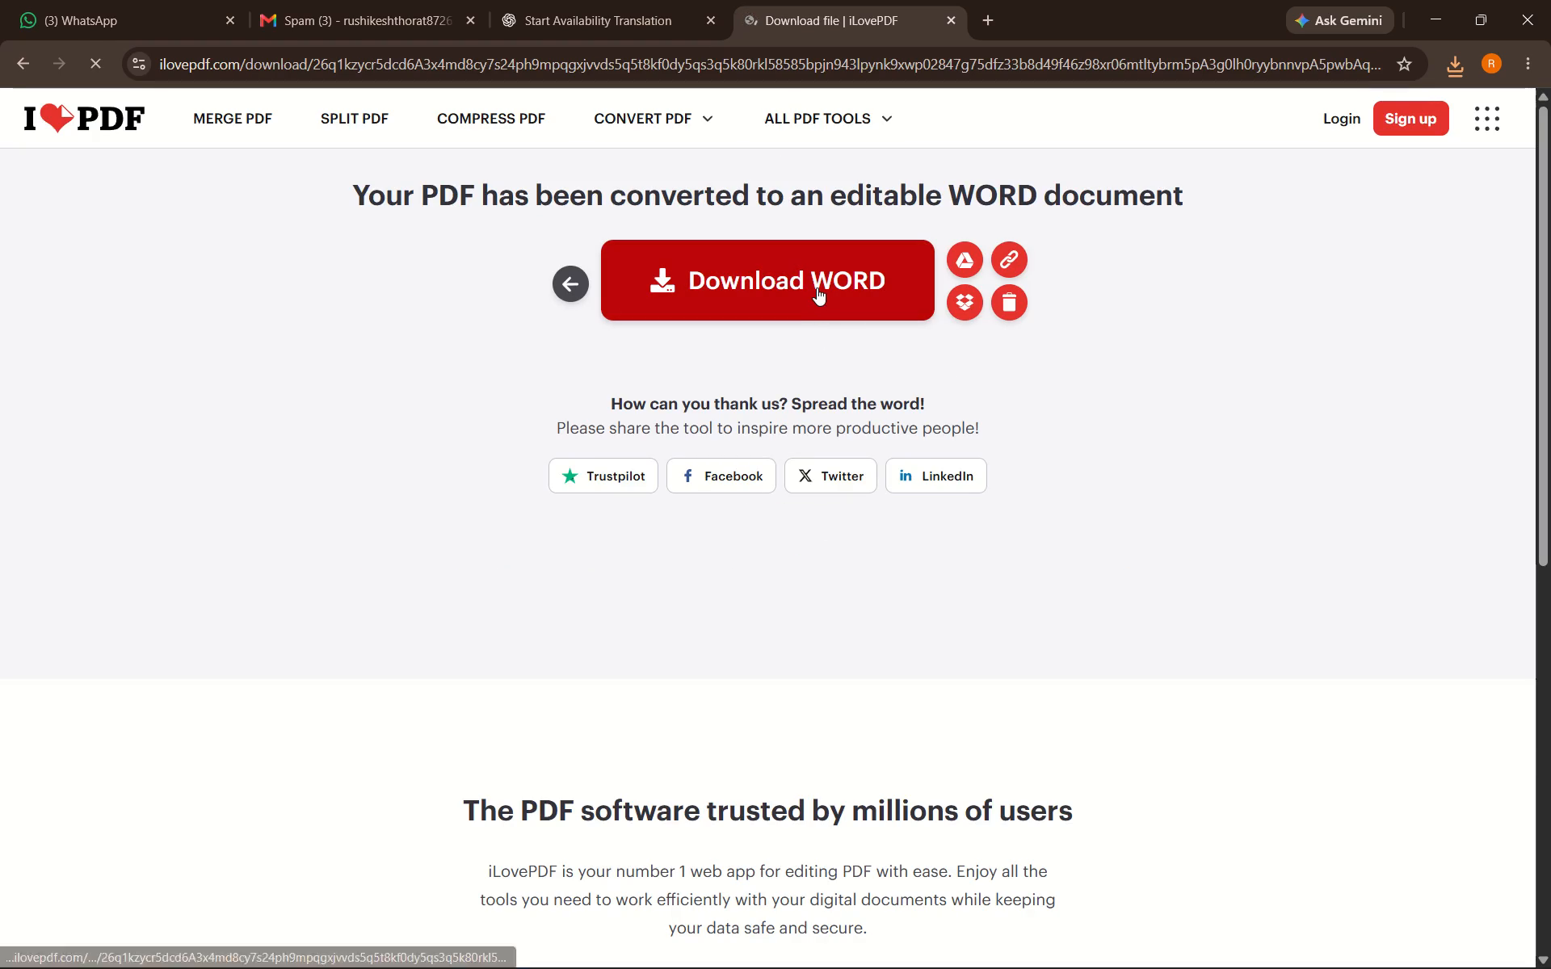
{"action": "left_click", "coordinate": [817, 287]}
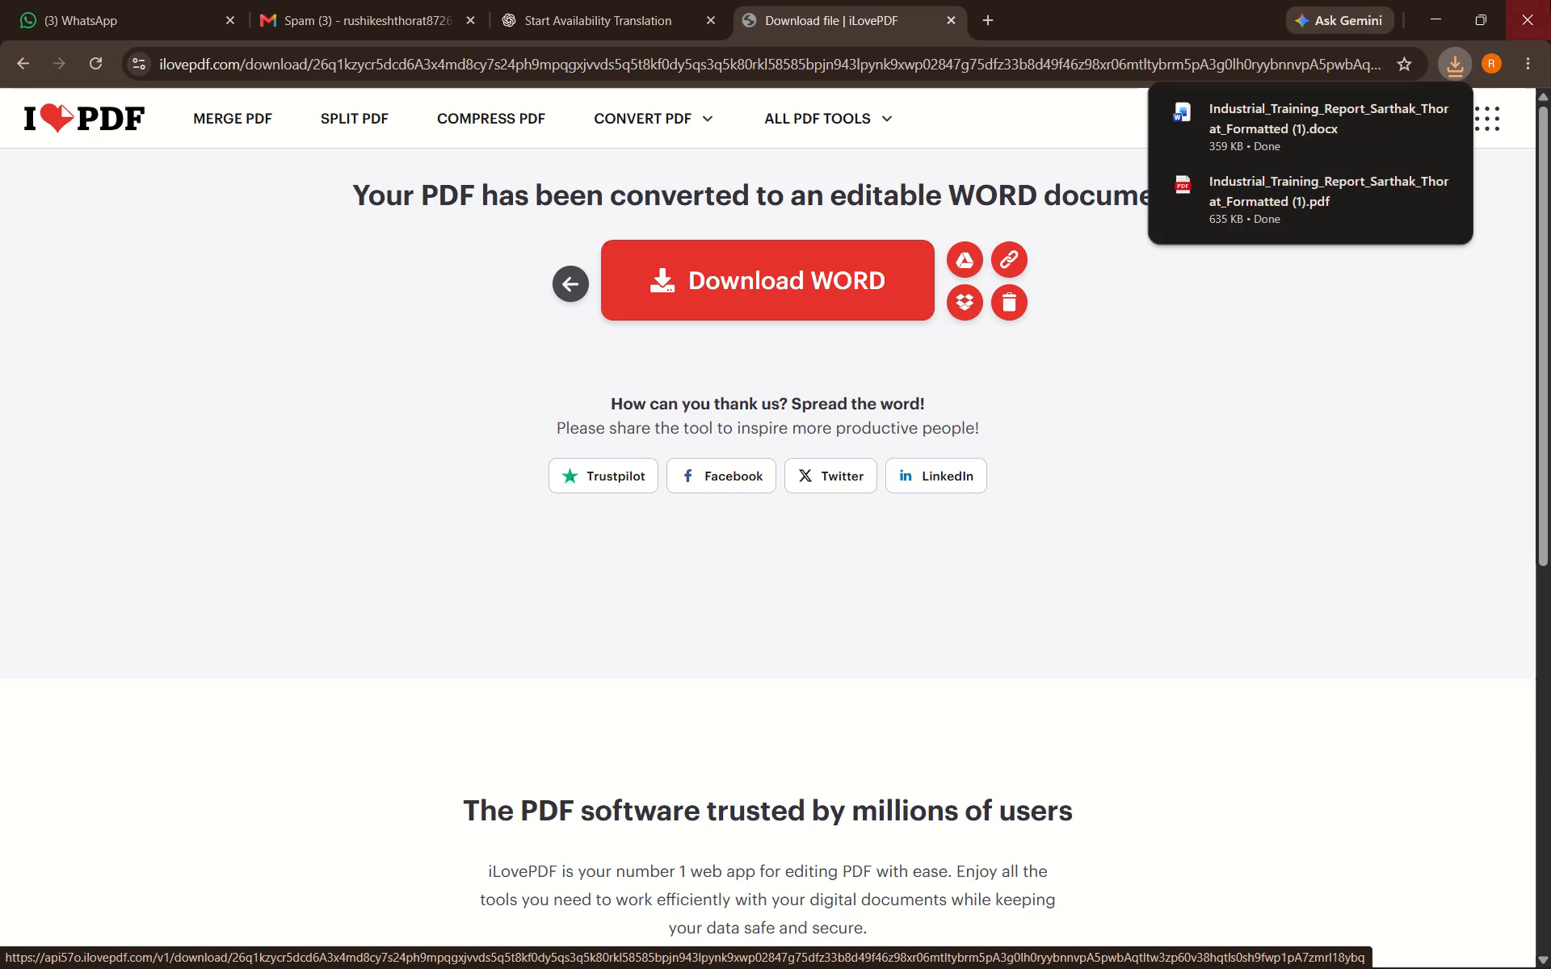
Open the converted training report from the Downloads folder in a maximized Word window and enable editing.
{"action": "left_click", "coordinate": [1398, 112]}
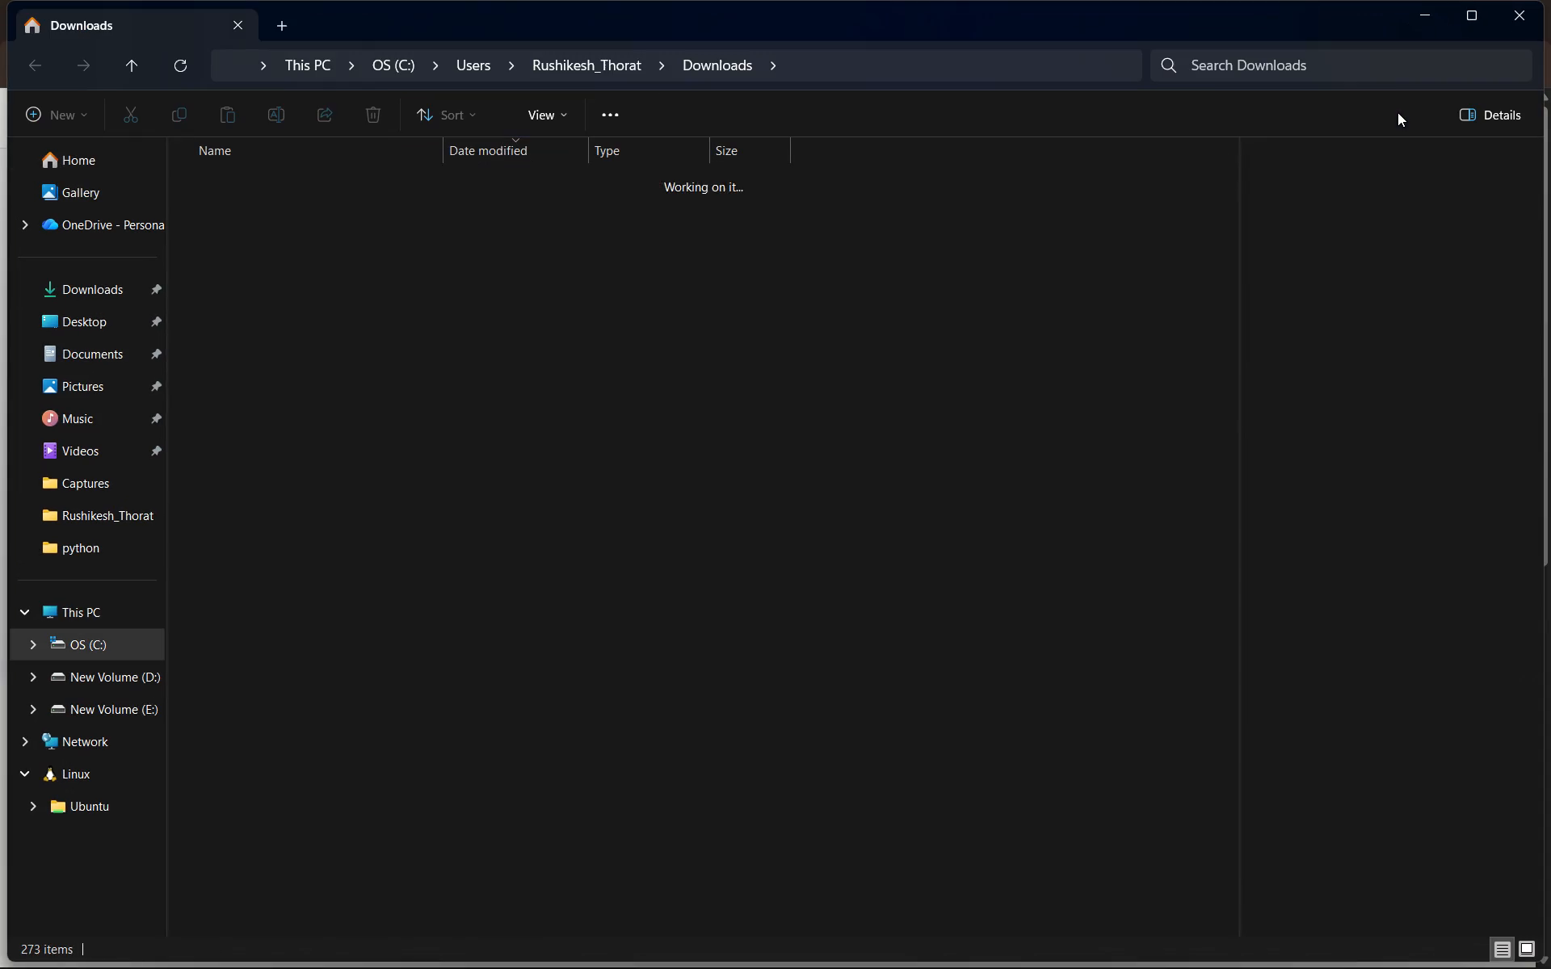
{"action": "double_click", "coordinate": [383, 210]}
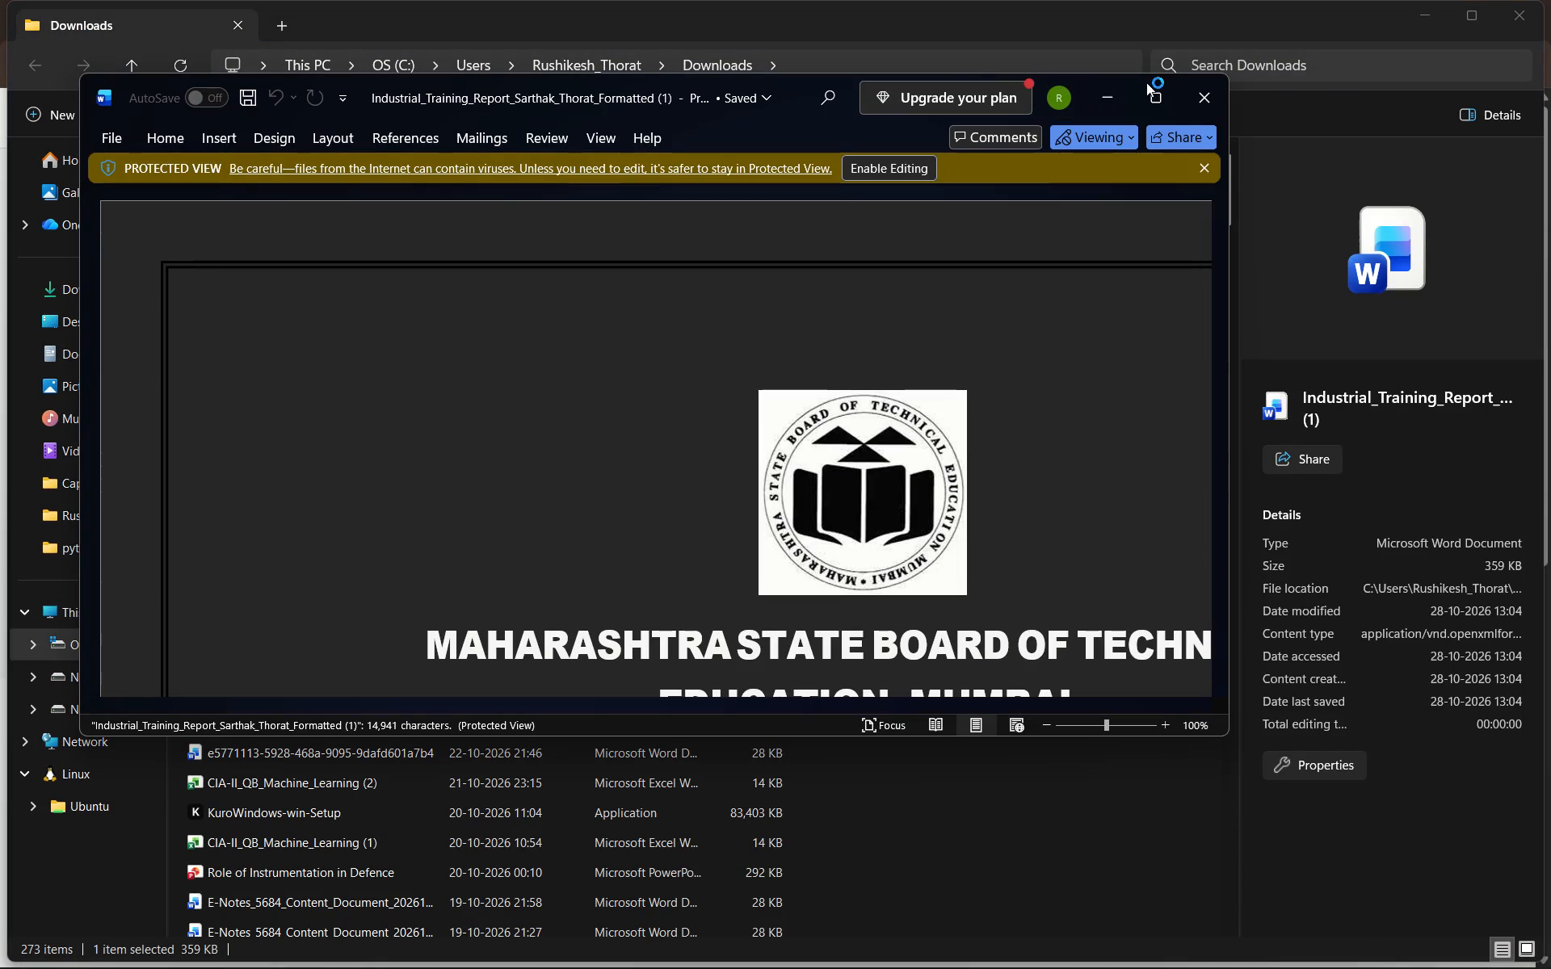
{"action": "left_click", "coordinate": [1165, 87]}
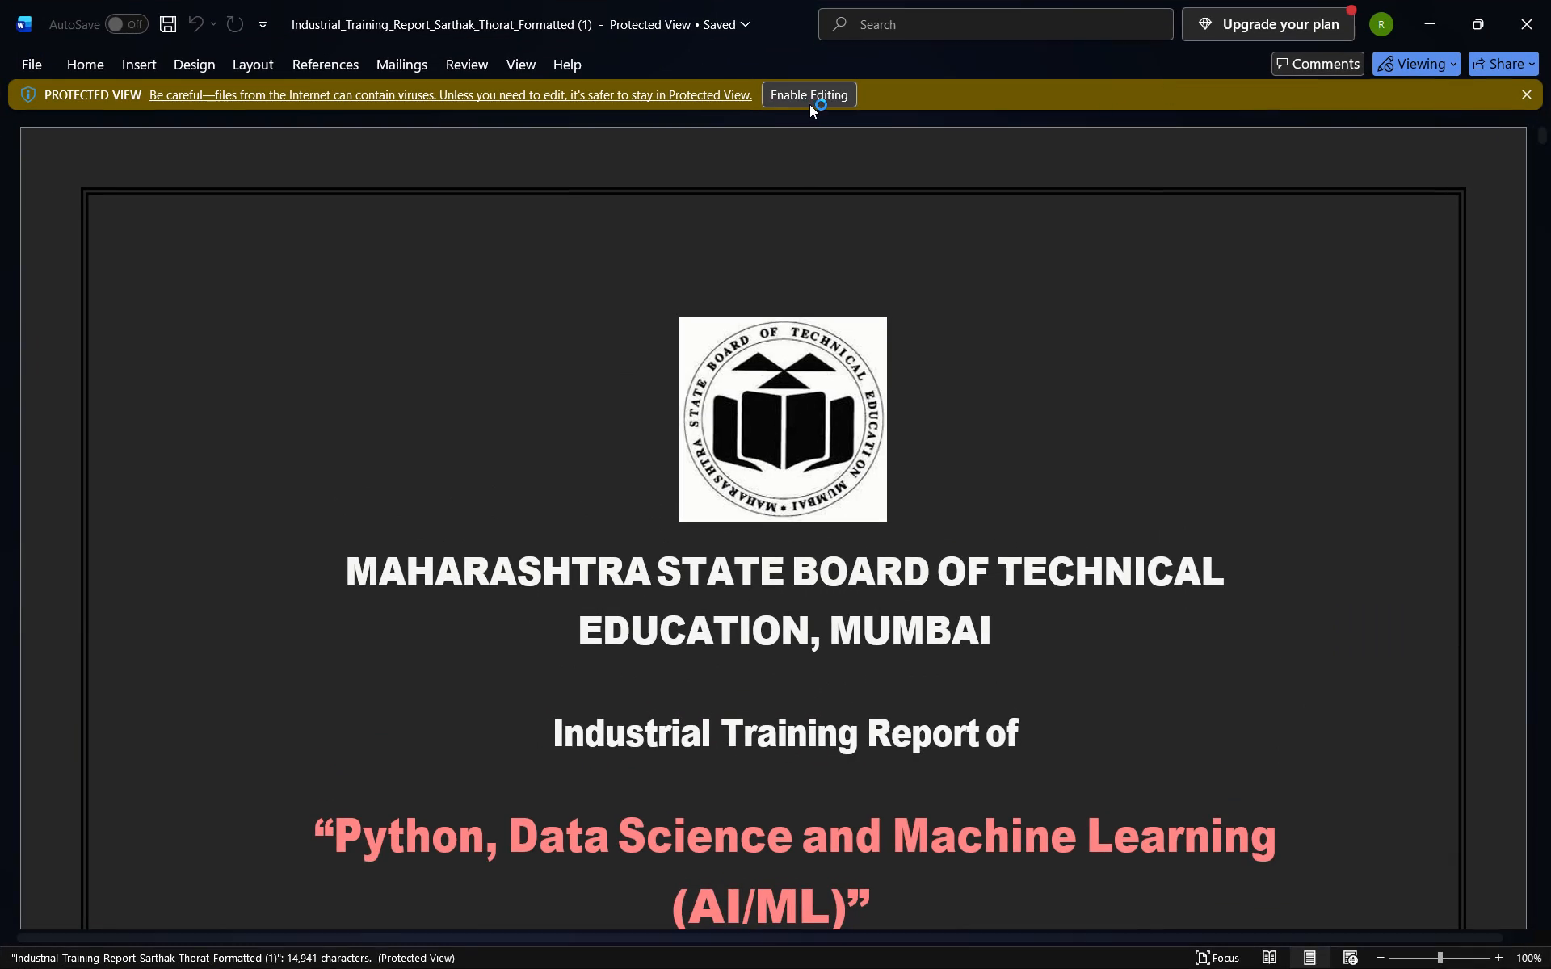
{"action": "left_click", "coordinate": [809, 104]}
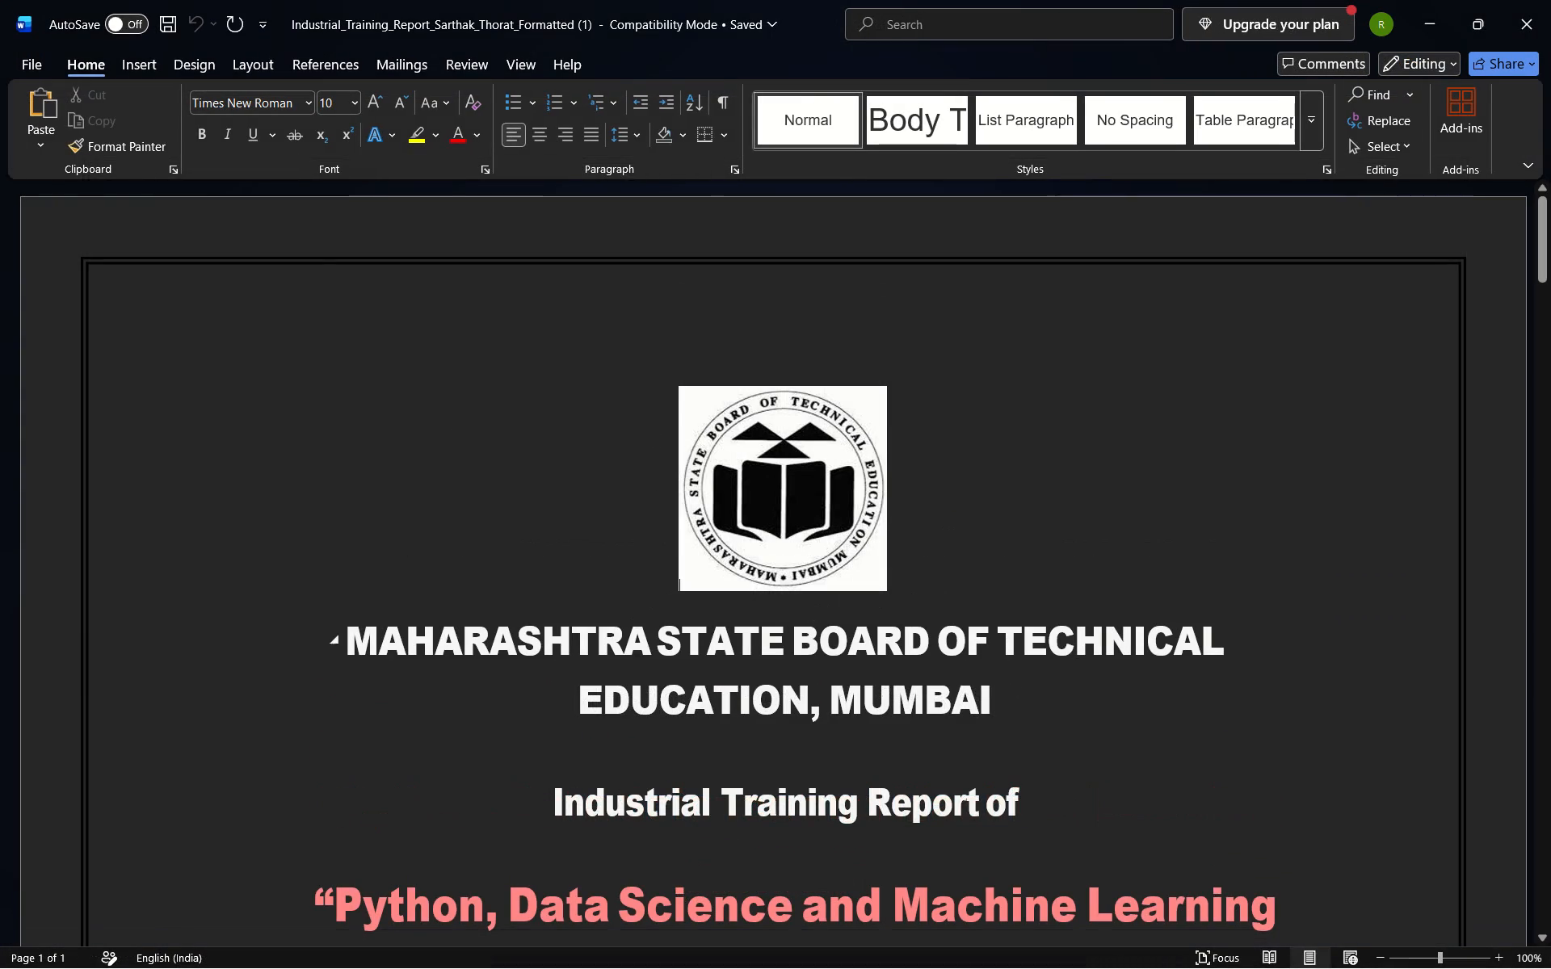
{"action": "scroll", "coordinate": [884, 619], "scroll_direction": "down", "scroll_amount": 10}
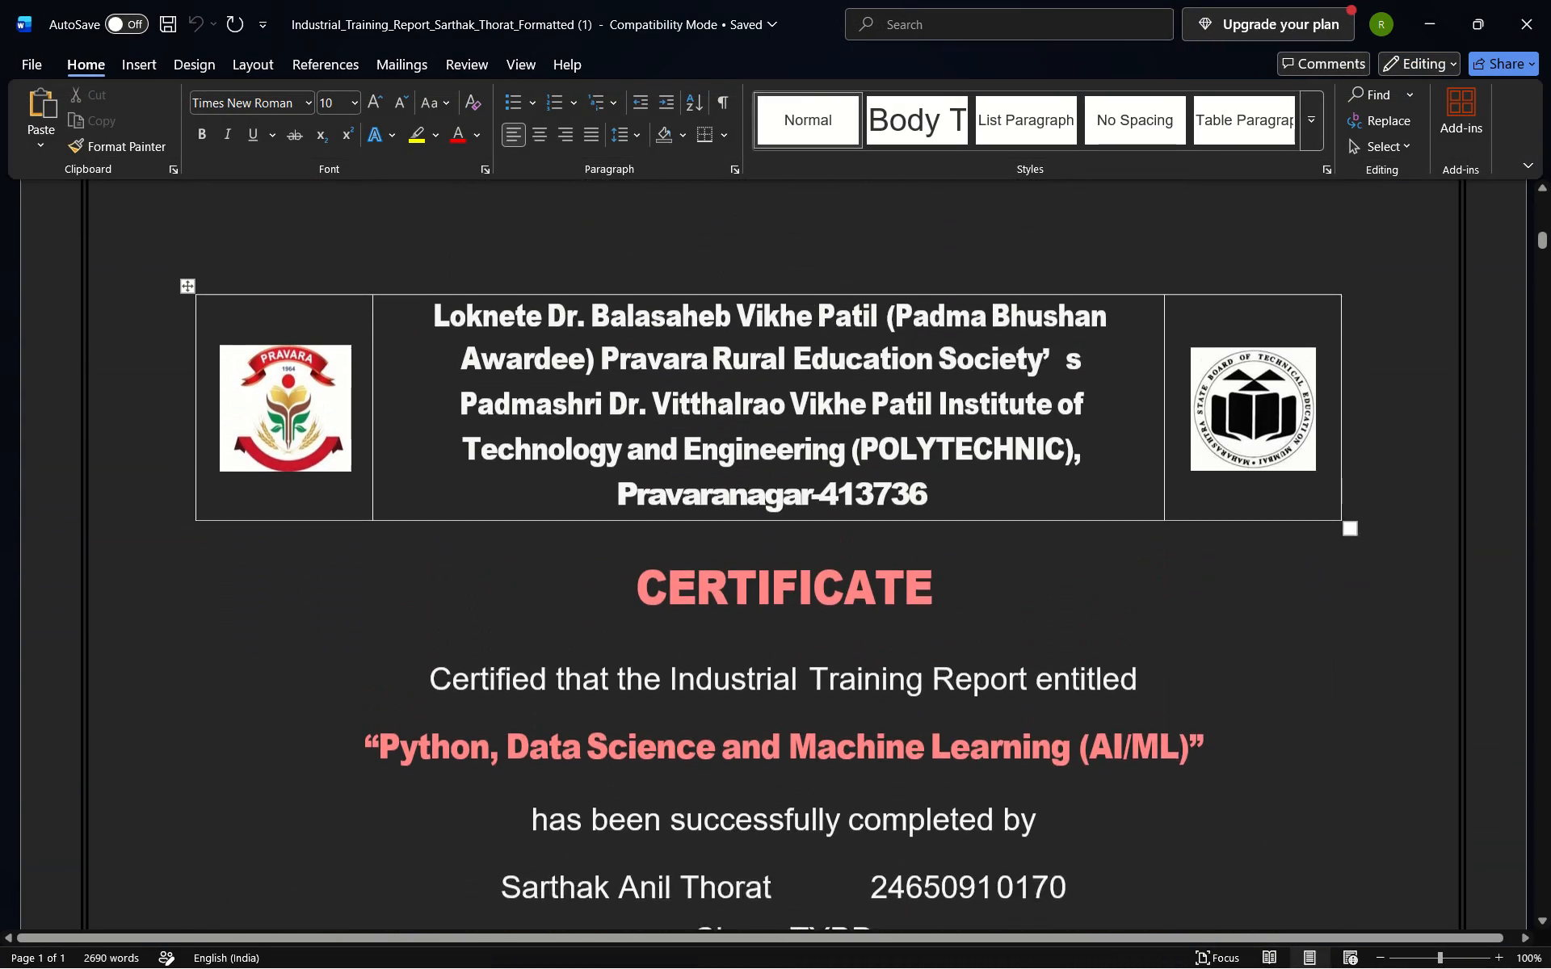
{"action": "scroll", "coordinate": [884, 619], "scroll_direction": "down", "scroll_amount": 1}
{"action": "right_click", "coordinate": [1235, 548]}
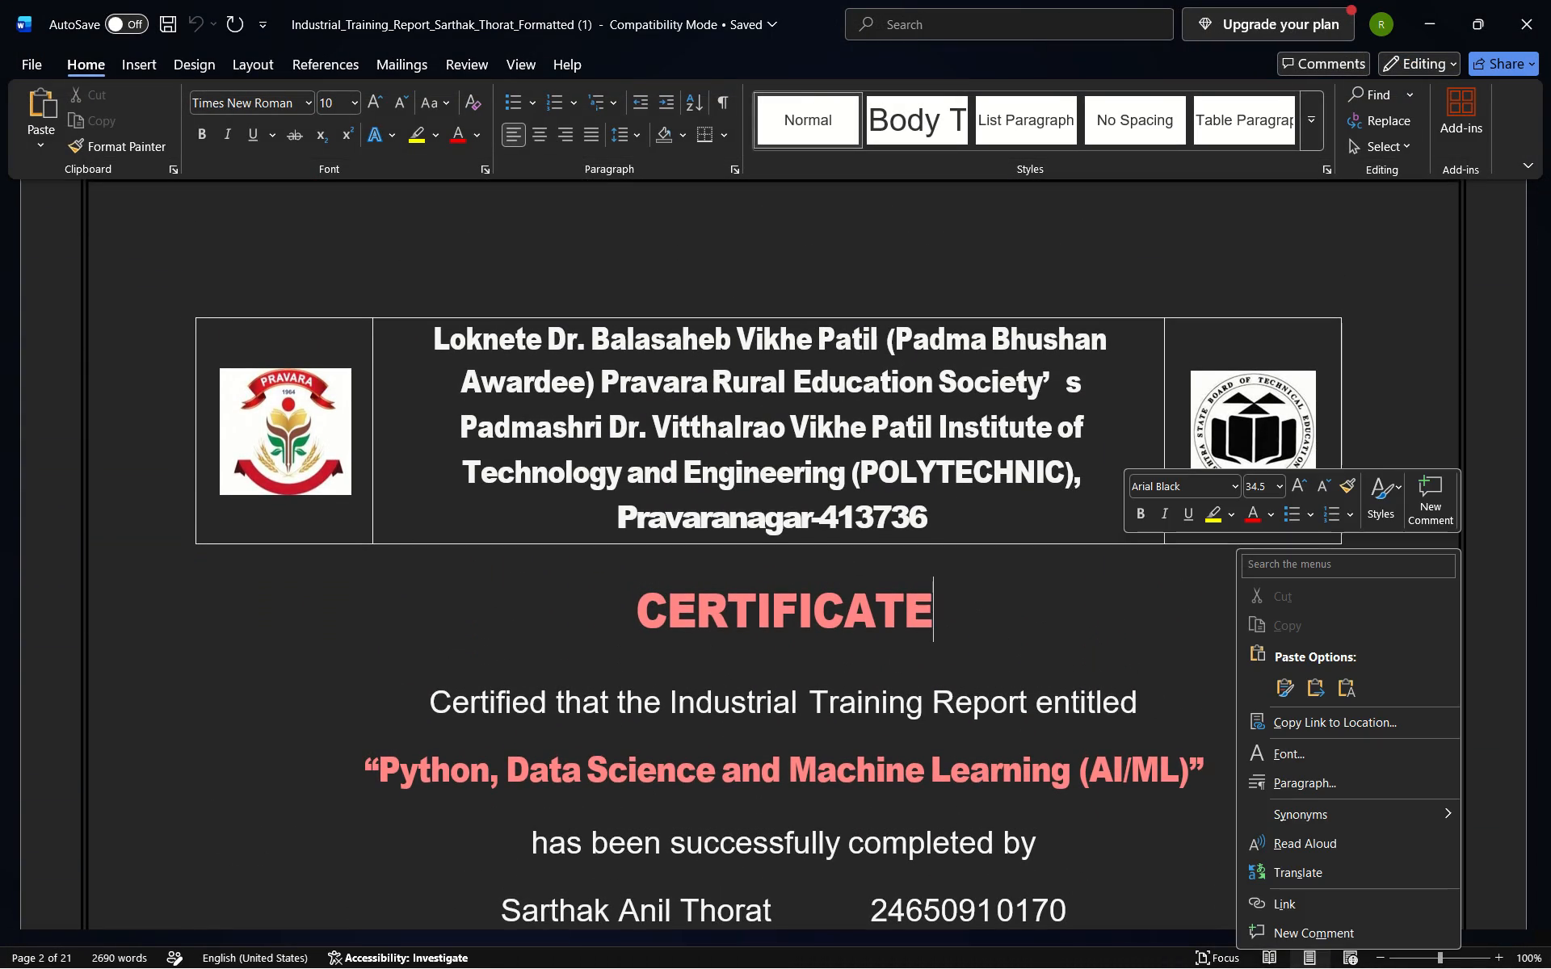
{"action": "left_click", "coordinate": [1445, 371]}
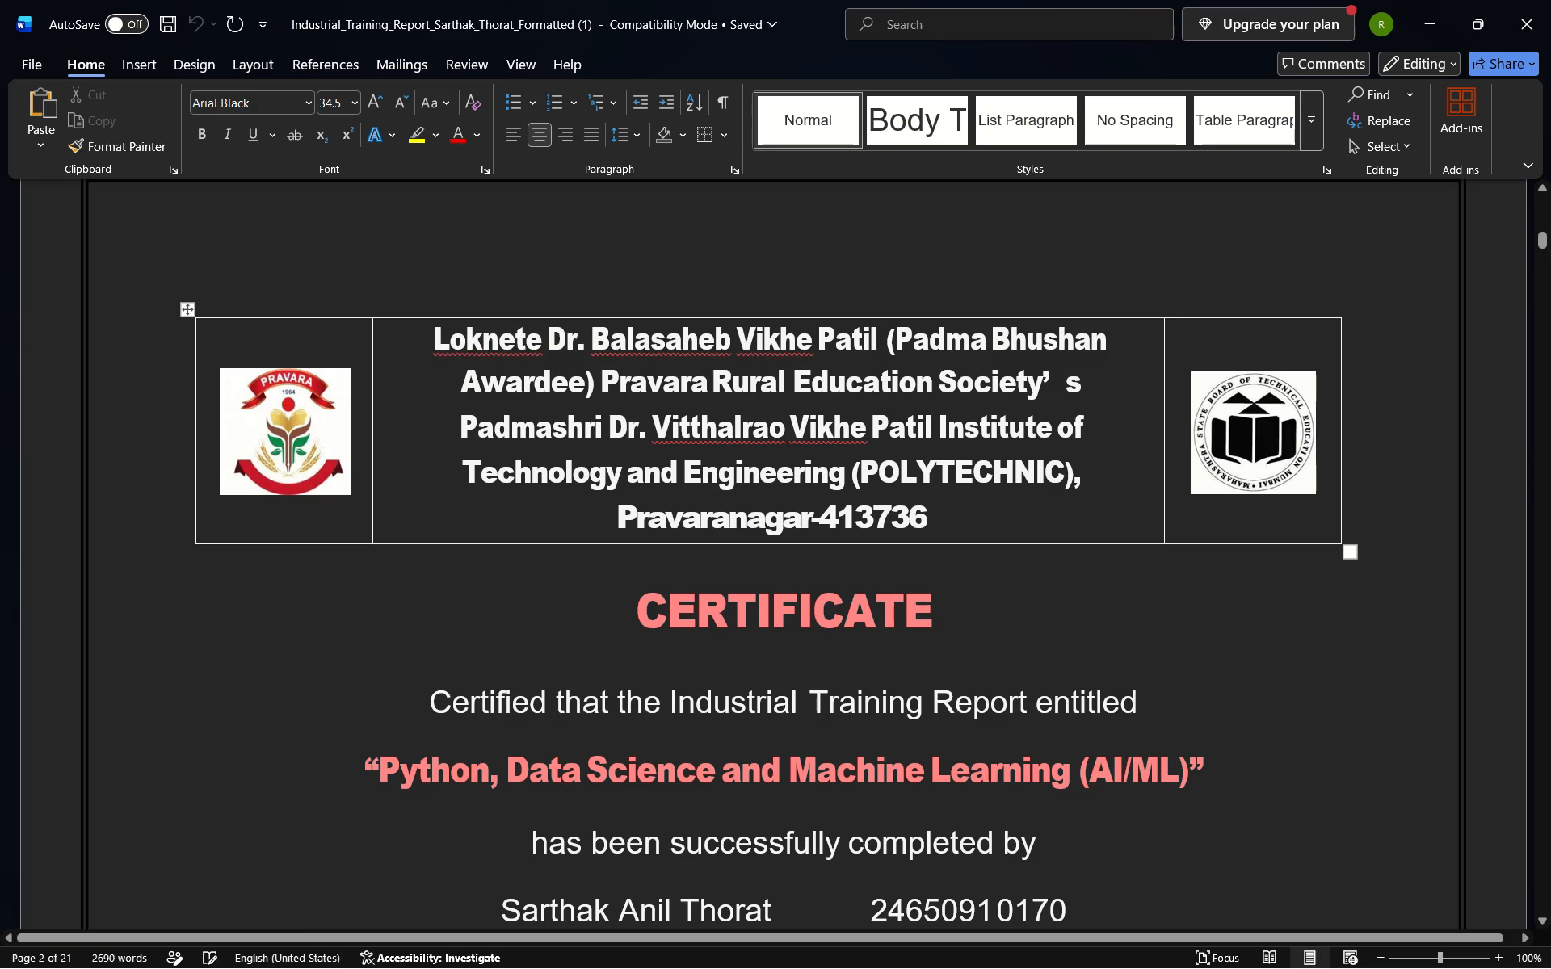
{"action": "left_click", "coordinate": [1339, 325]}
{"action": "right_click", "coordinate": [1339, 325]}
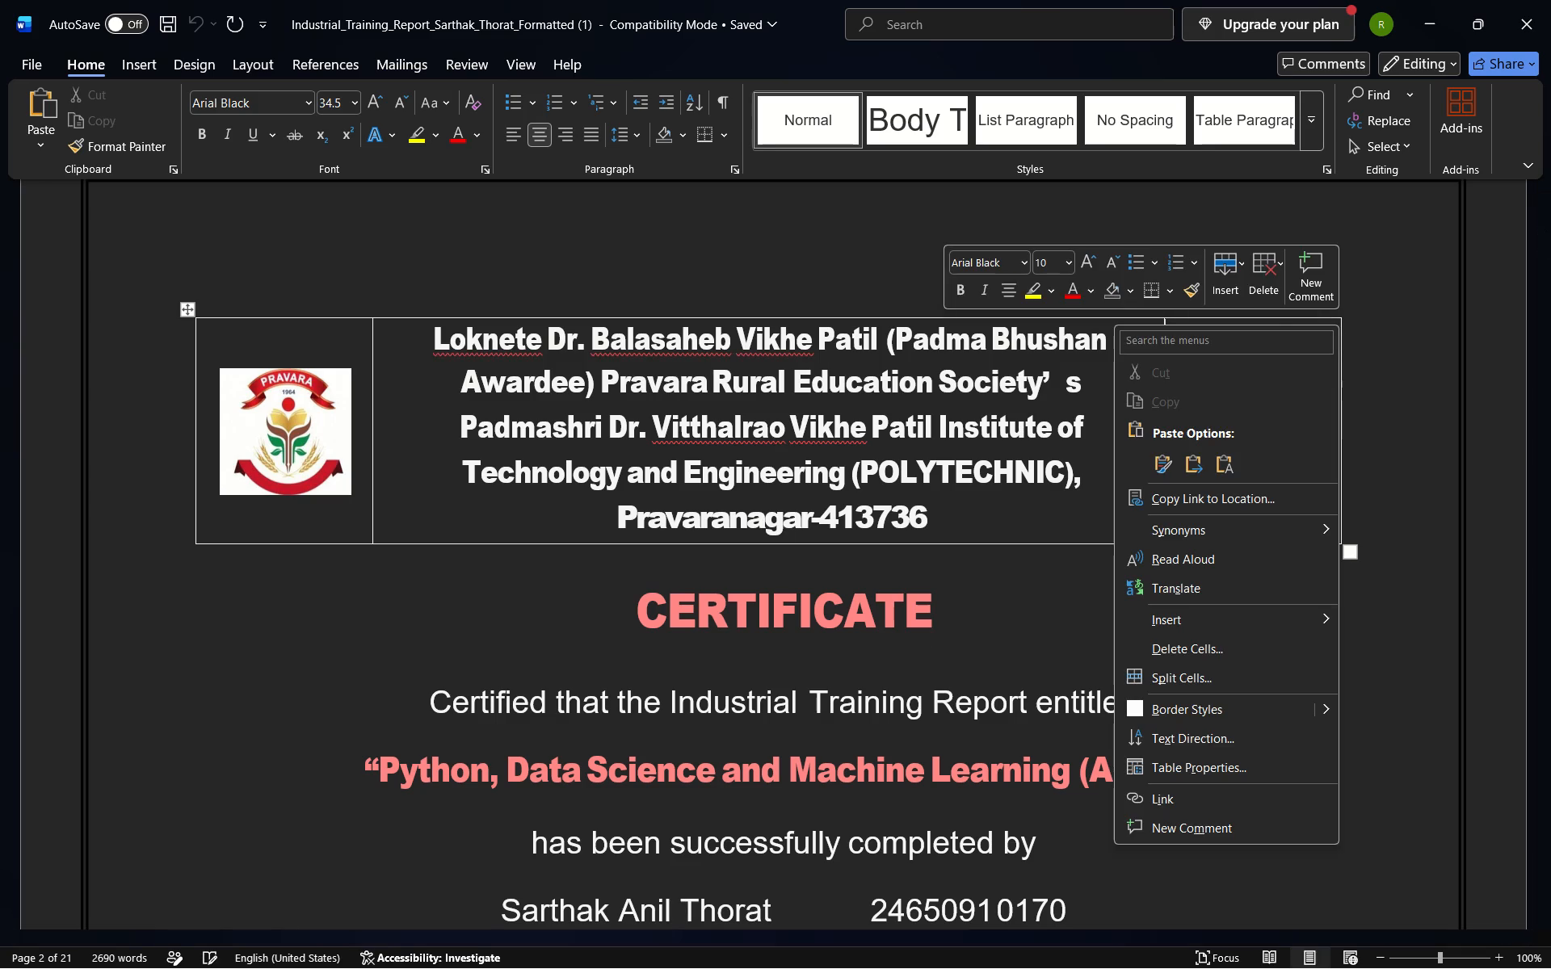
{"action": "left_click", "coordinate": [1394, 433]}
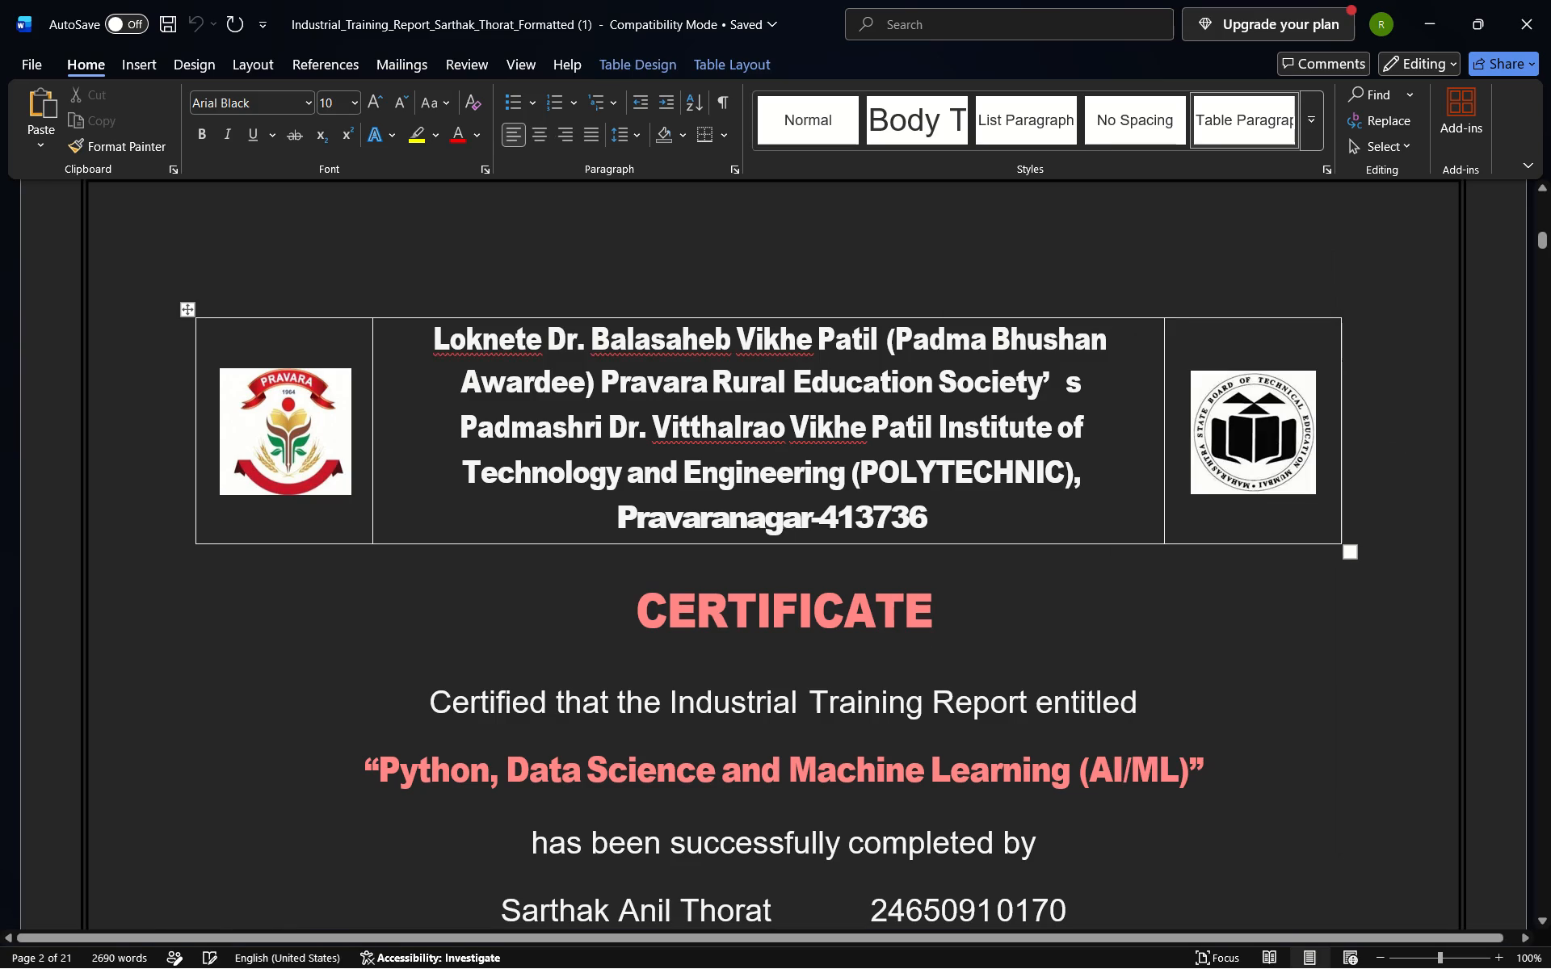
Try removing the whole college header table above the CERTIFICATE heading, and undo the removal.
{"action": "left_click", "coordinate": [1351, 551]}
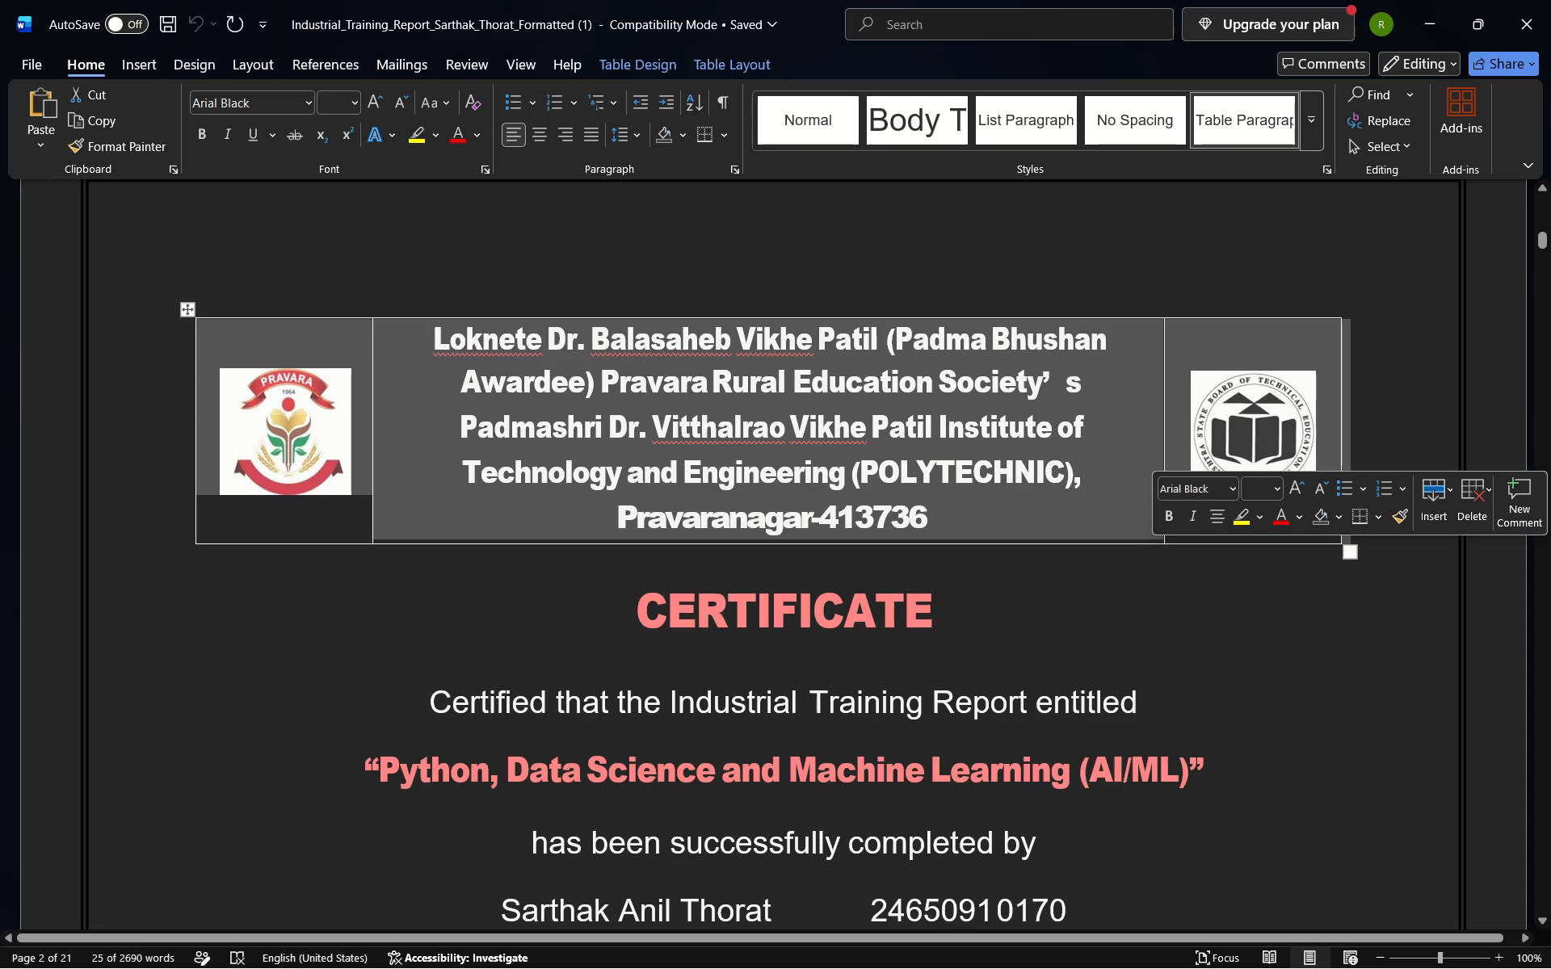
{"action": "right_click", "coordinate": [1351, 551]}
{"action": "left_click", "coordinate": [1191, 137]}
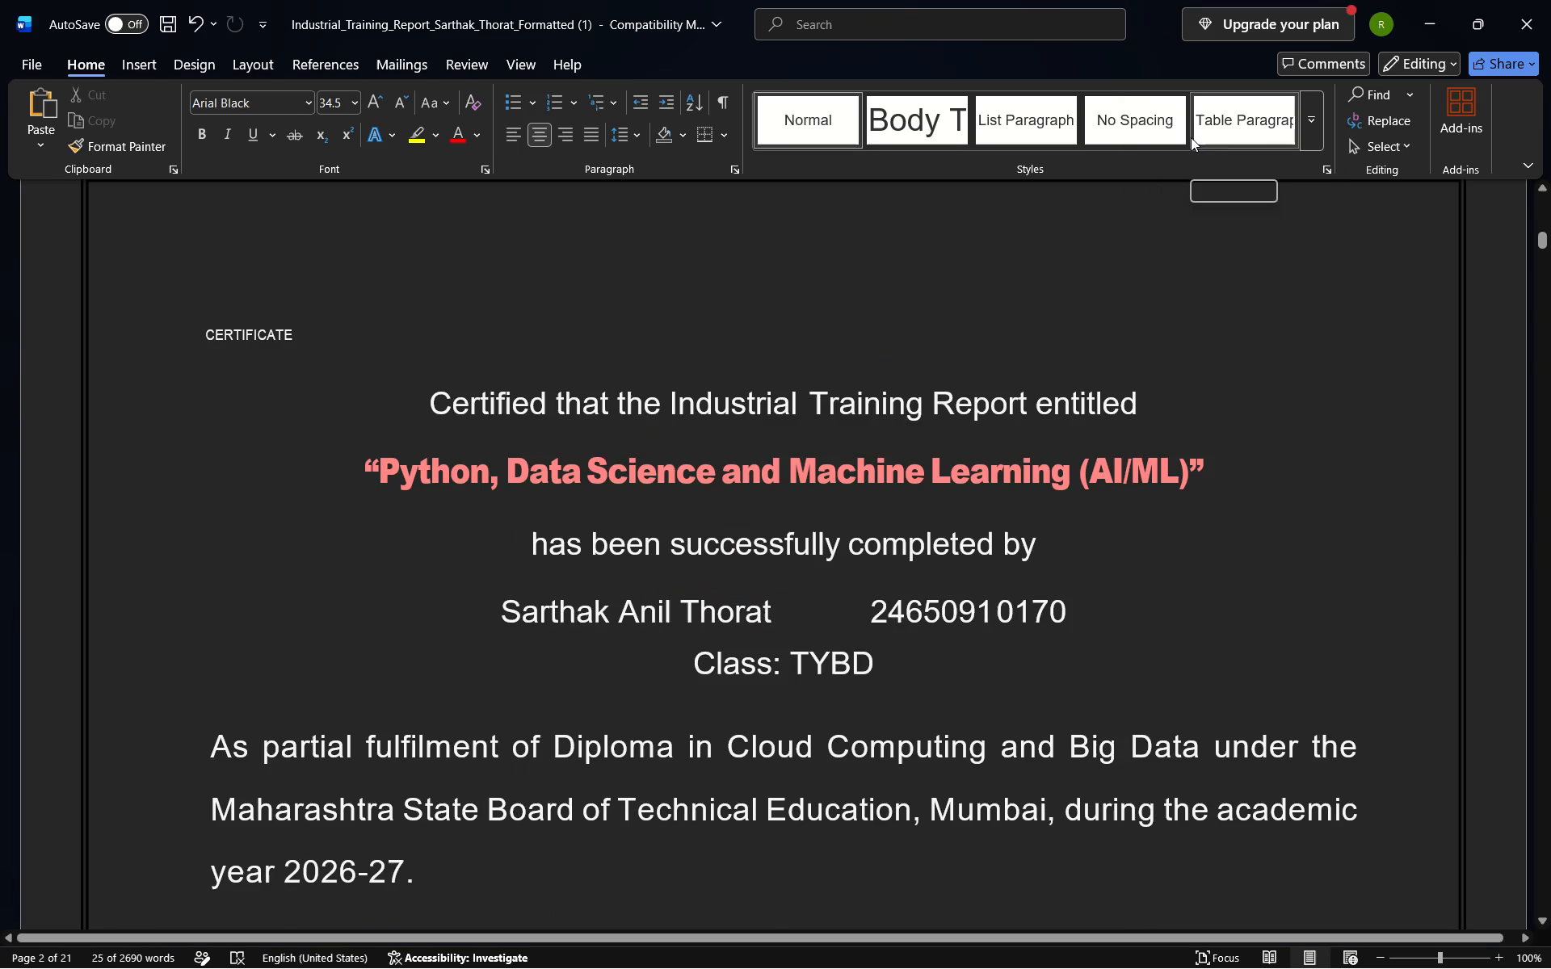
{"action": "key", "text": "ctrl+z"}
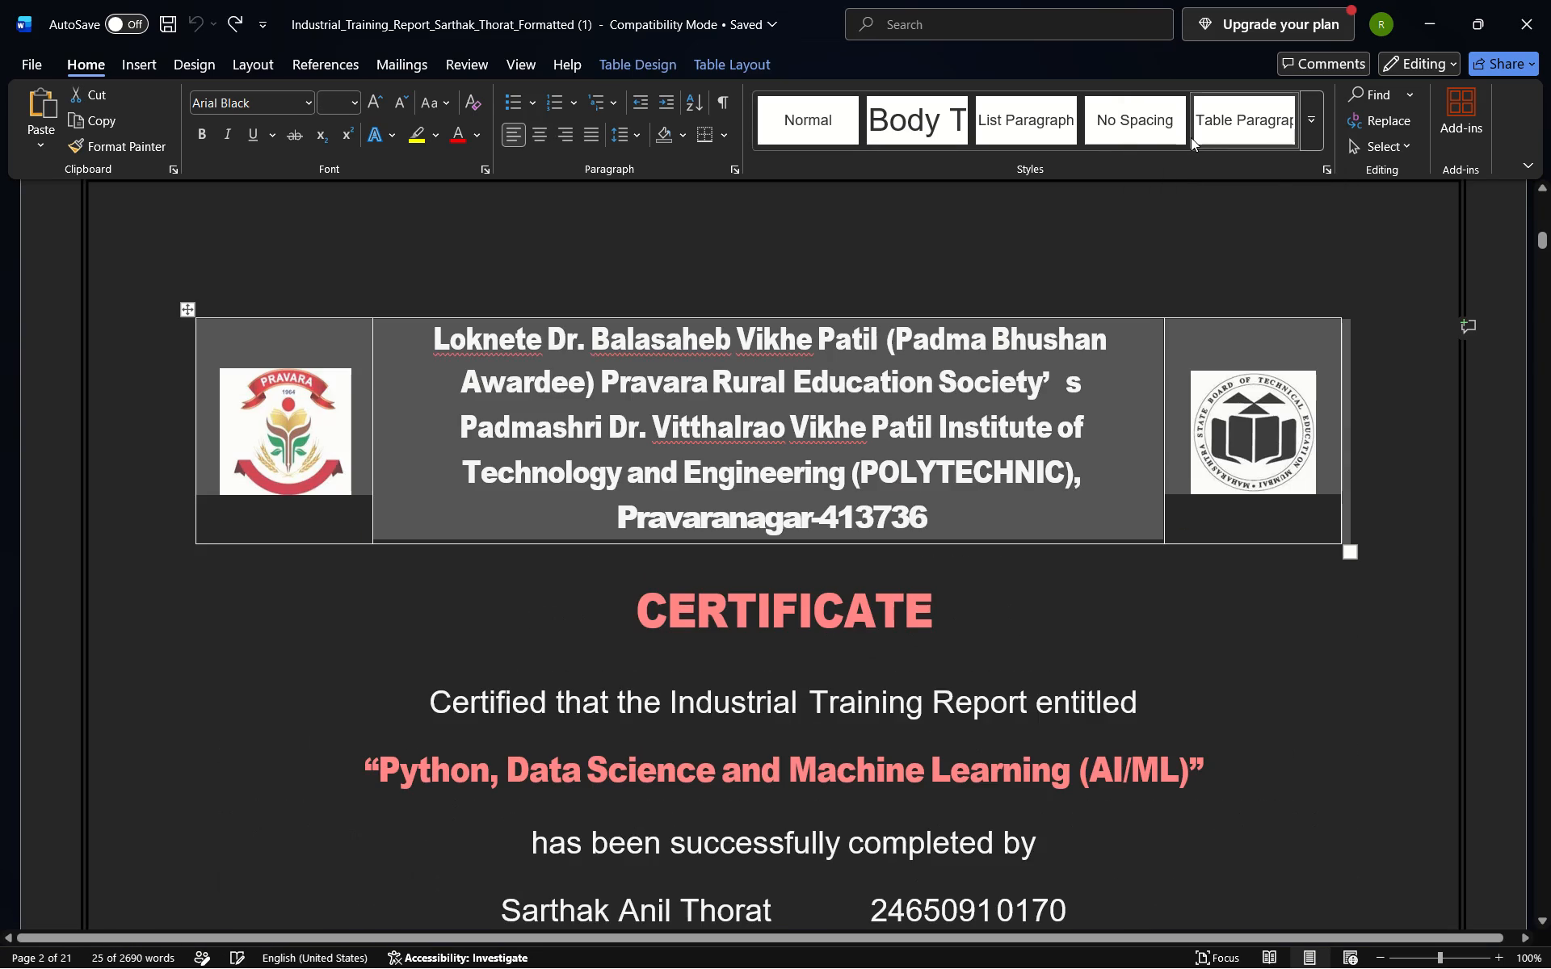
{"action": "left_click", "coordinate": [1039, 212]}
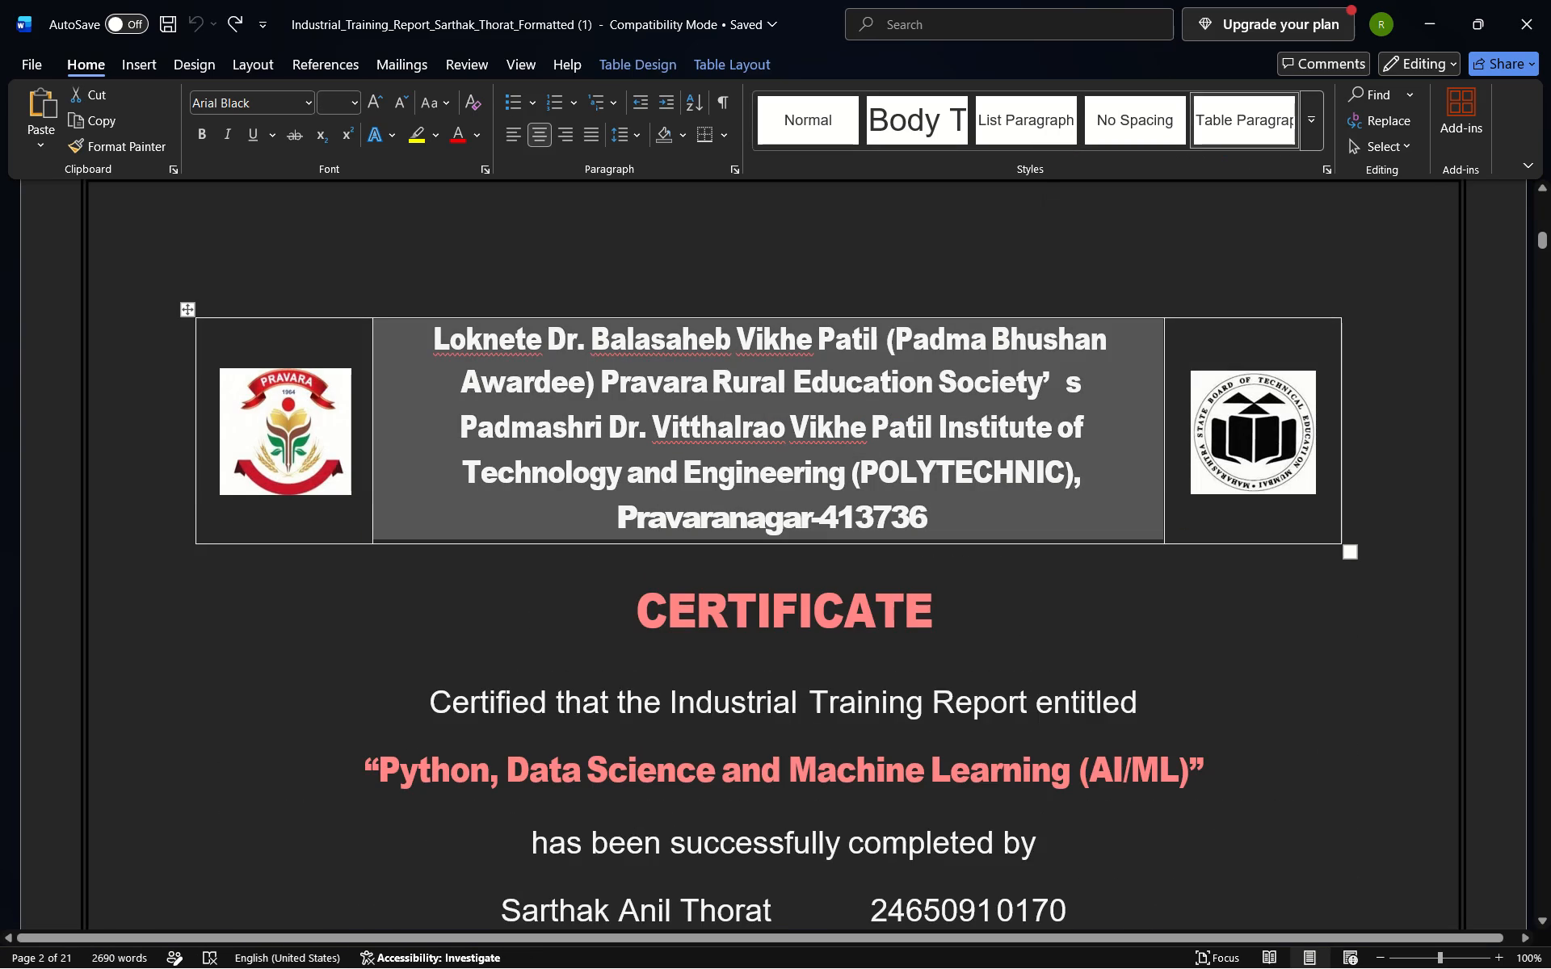
Move the college header table on the certificate page slightly upward and to the left.
{"action": "left_click", "coordinate": [194, 311]}
{"action": "left_click_drag", "start_coordinate": [194, 311], "coordinate": [200, 281]}
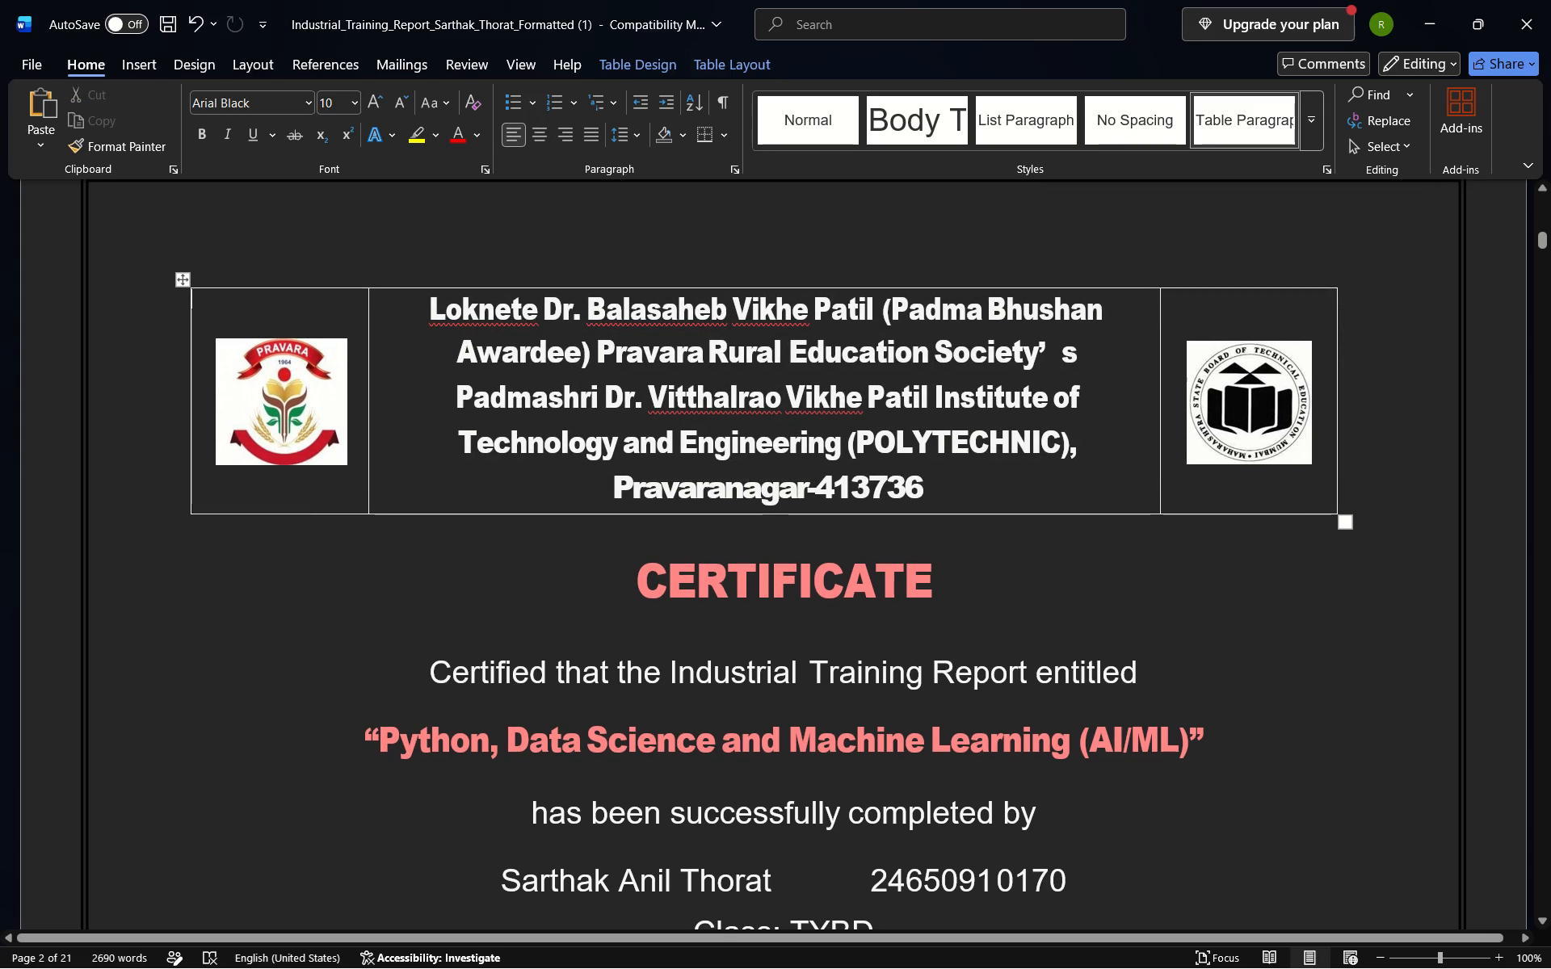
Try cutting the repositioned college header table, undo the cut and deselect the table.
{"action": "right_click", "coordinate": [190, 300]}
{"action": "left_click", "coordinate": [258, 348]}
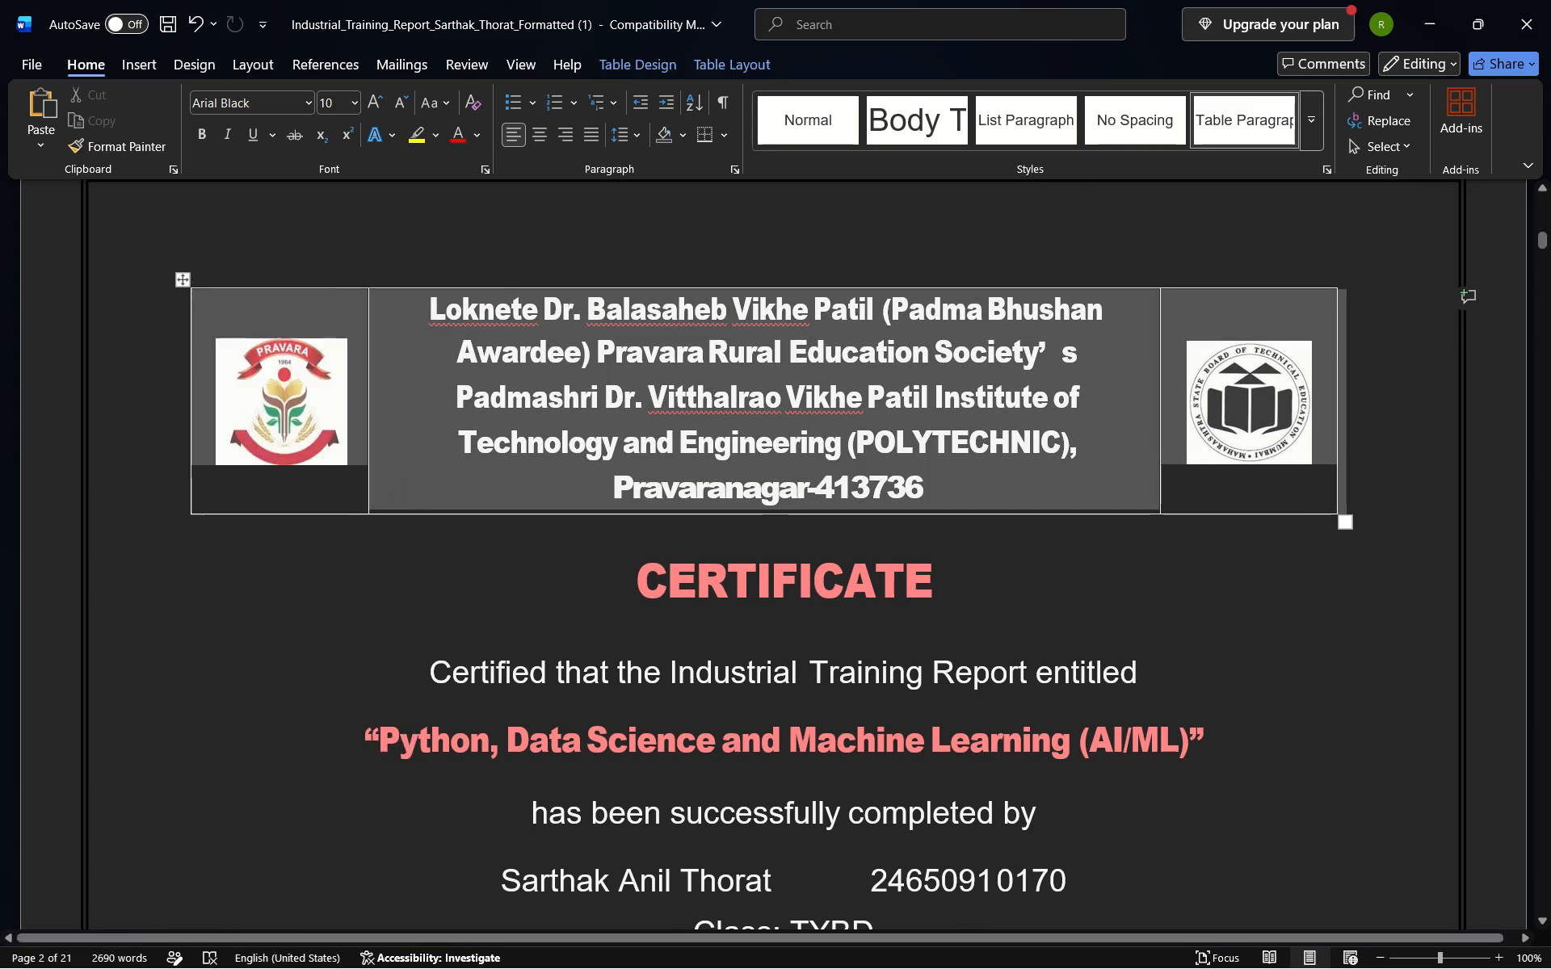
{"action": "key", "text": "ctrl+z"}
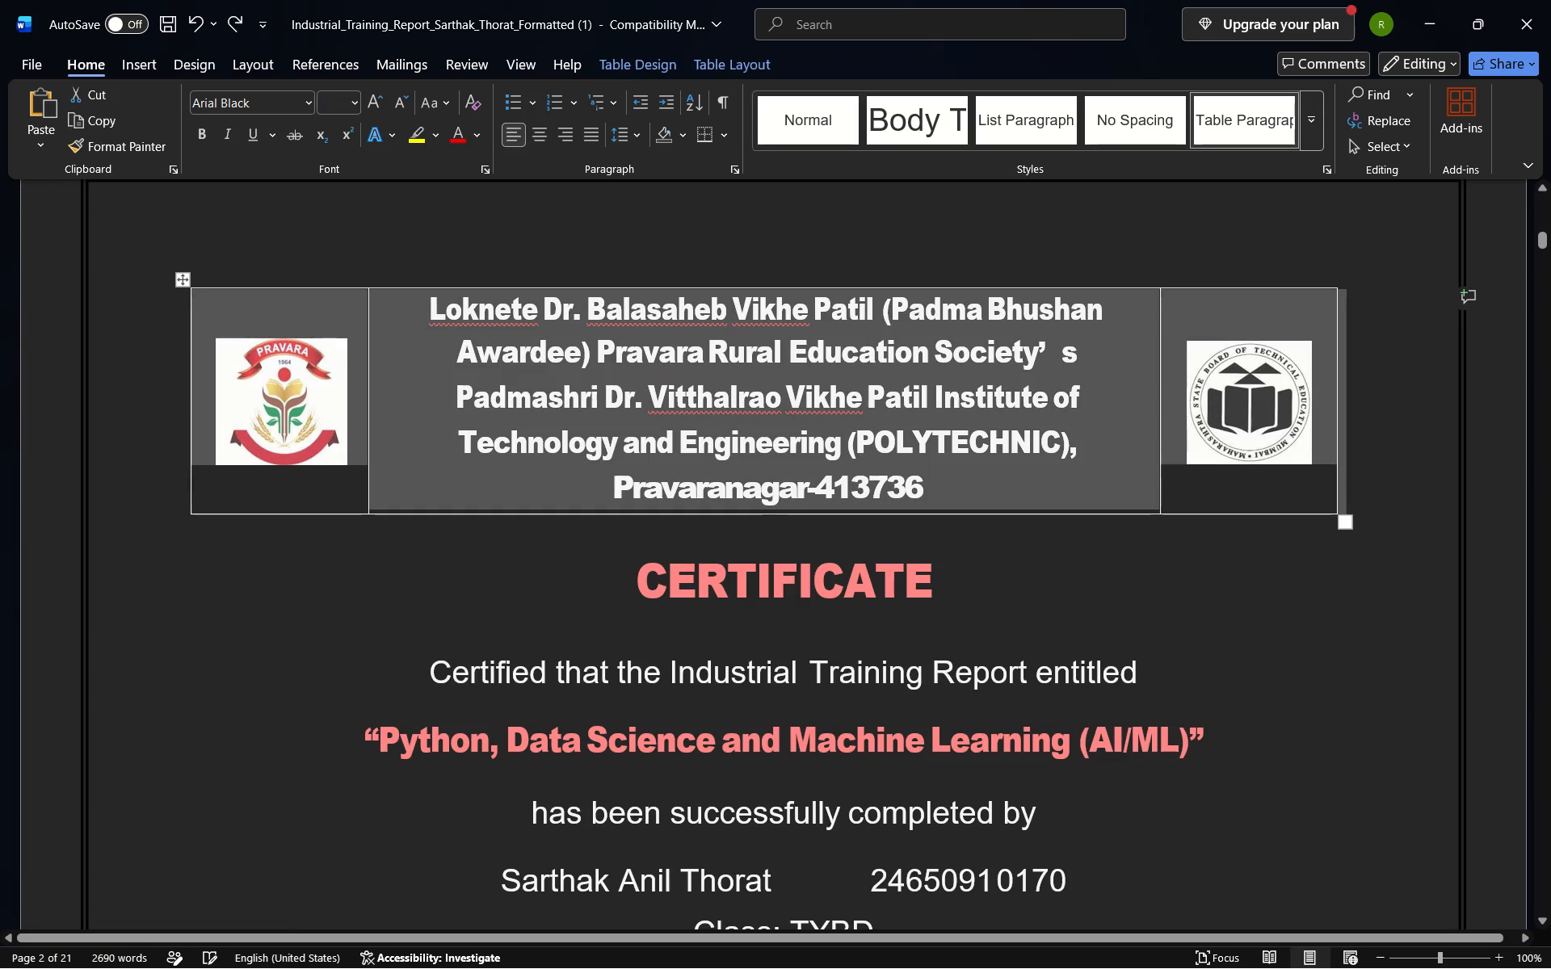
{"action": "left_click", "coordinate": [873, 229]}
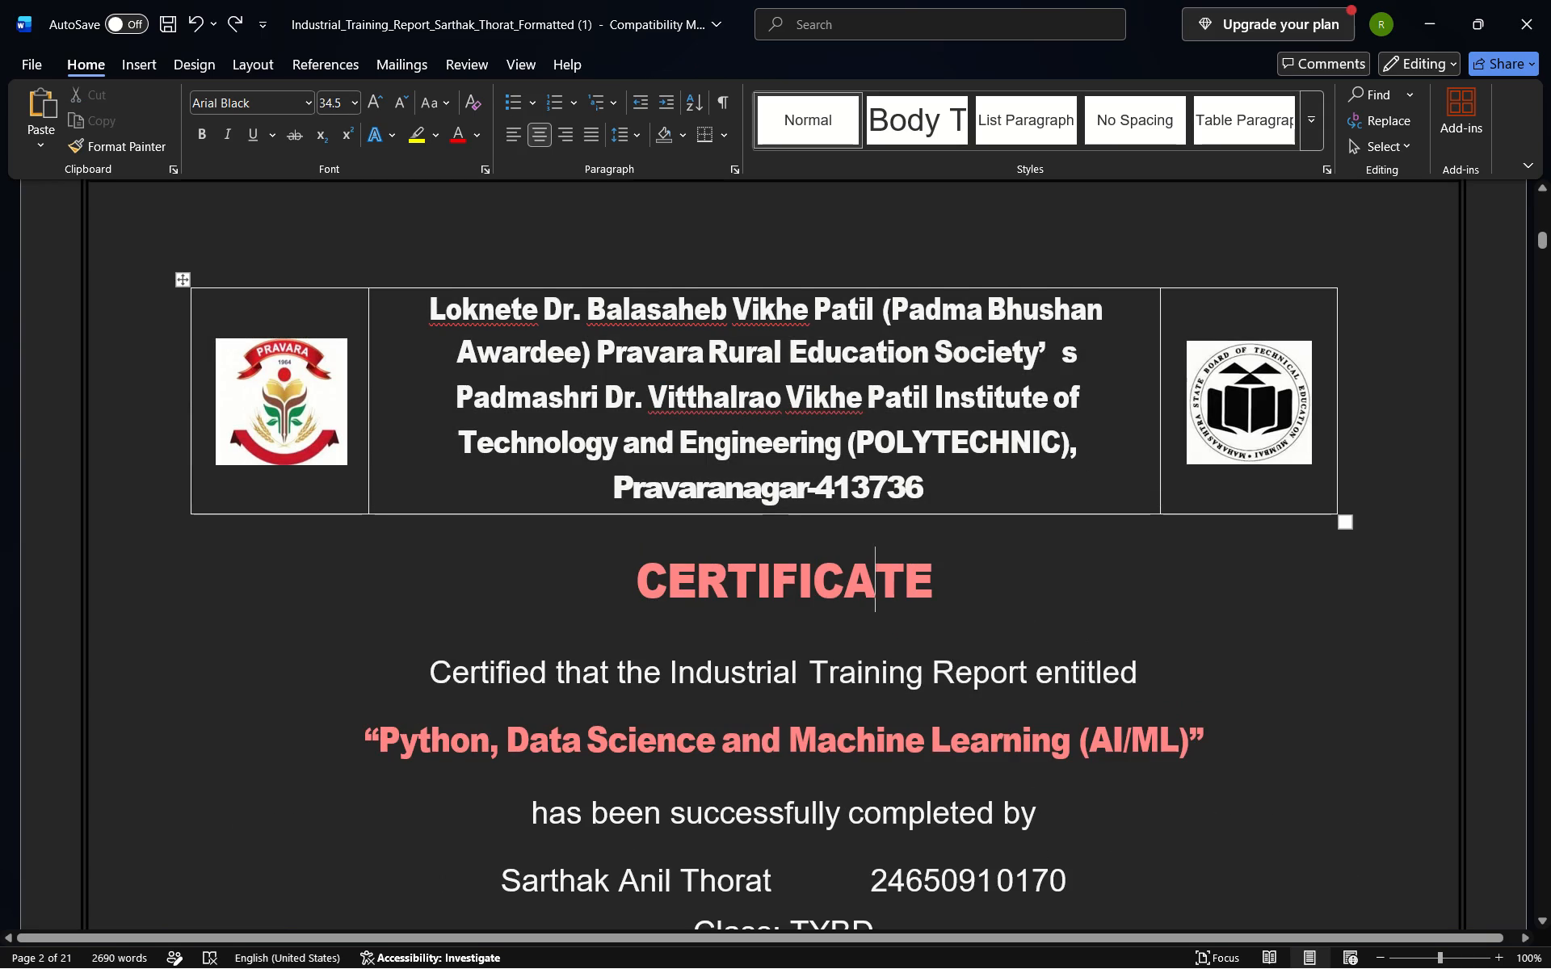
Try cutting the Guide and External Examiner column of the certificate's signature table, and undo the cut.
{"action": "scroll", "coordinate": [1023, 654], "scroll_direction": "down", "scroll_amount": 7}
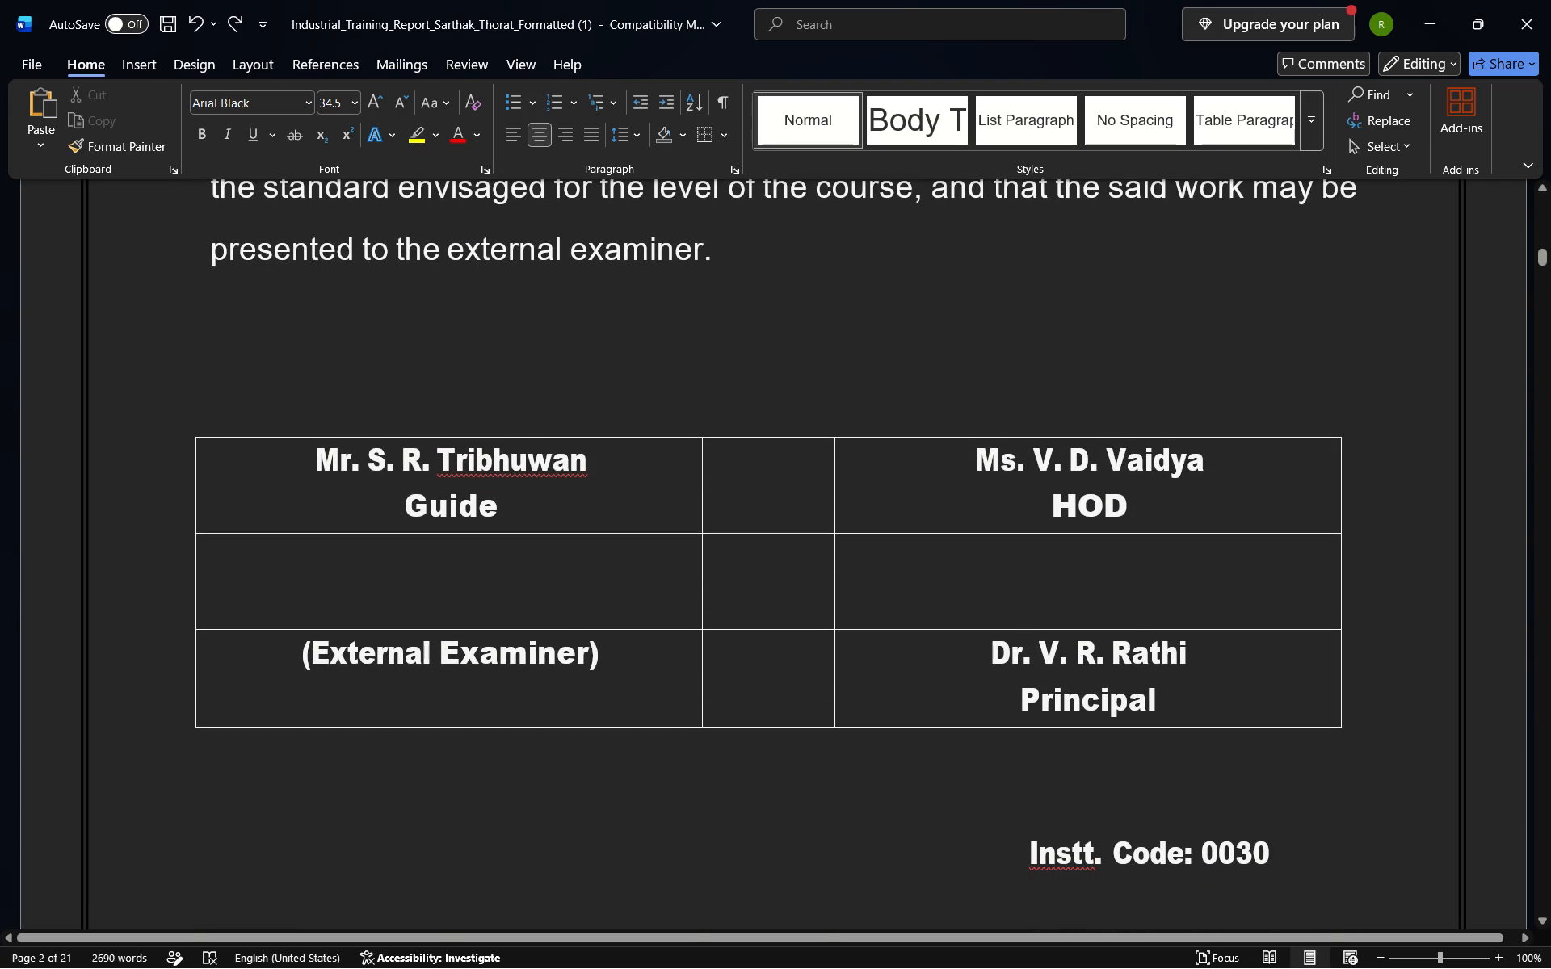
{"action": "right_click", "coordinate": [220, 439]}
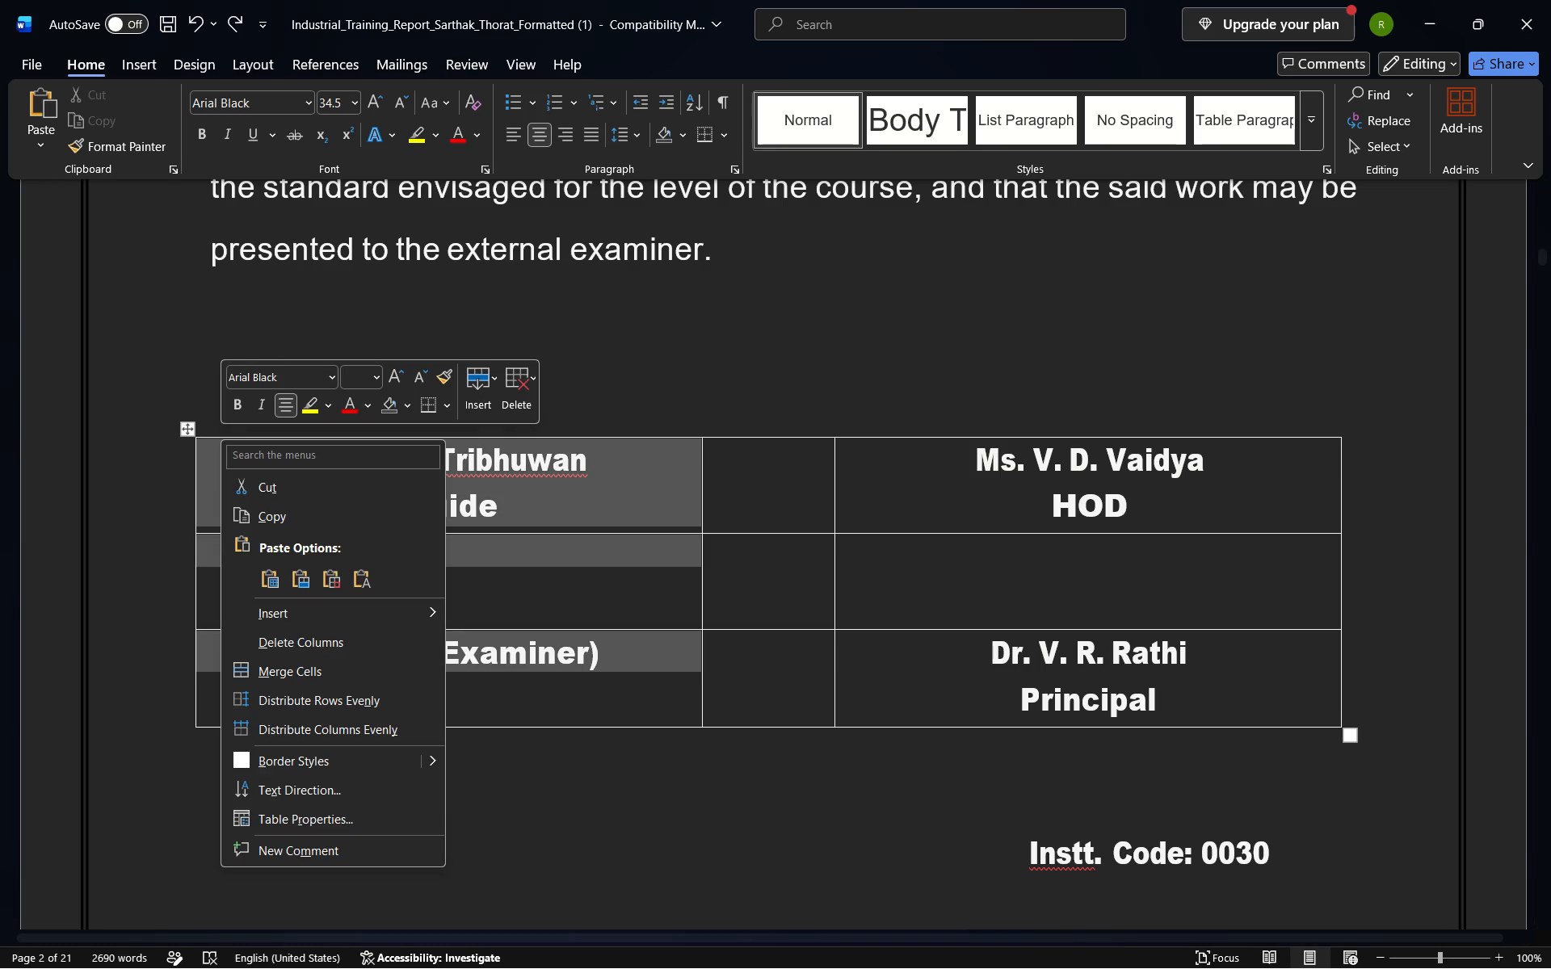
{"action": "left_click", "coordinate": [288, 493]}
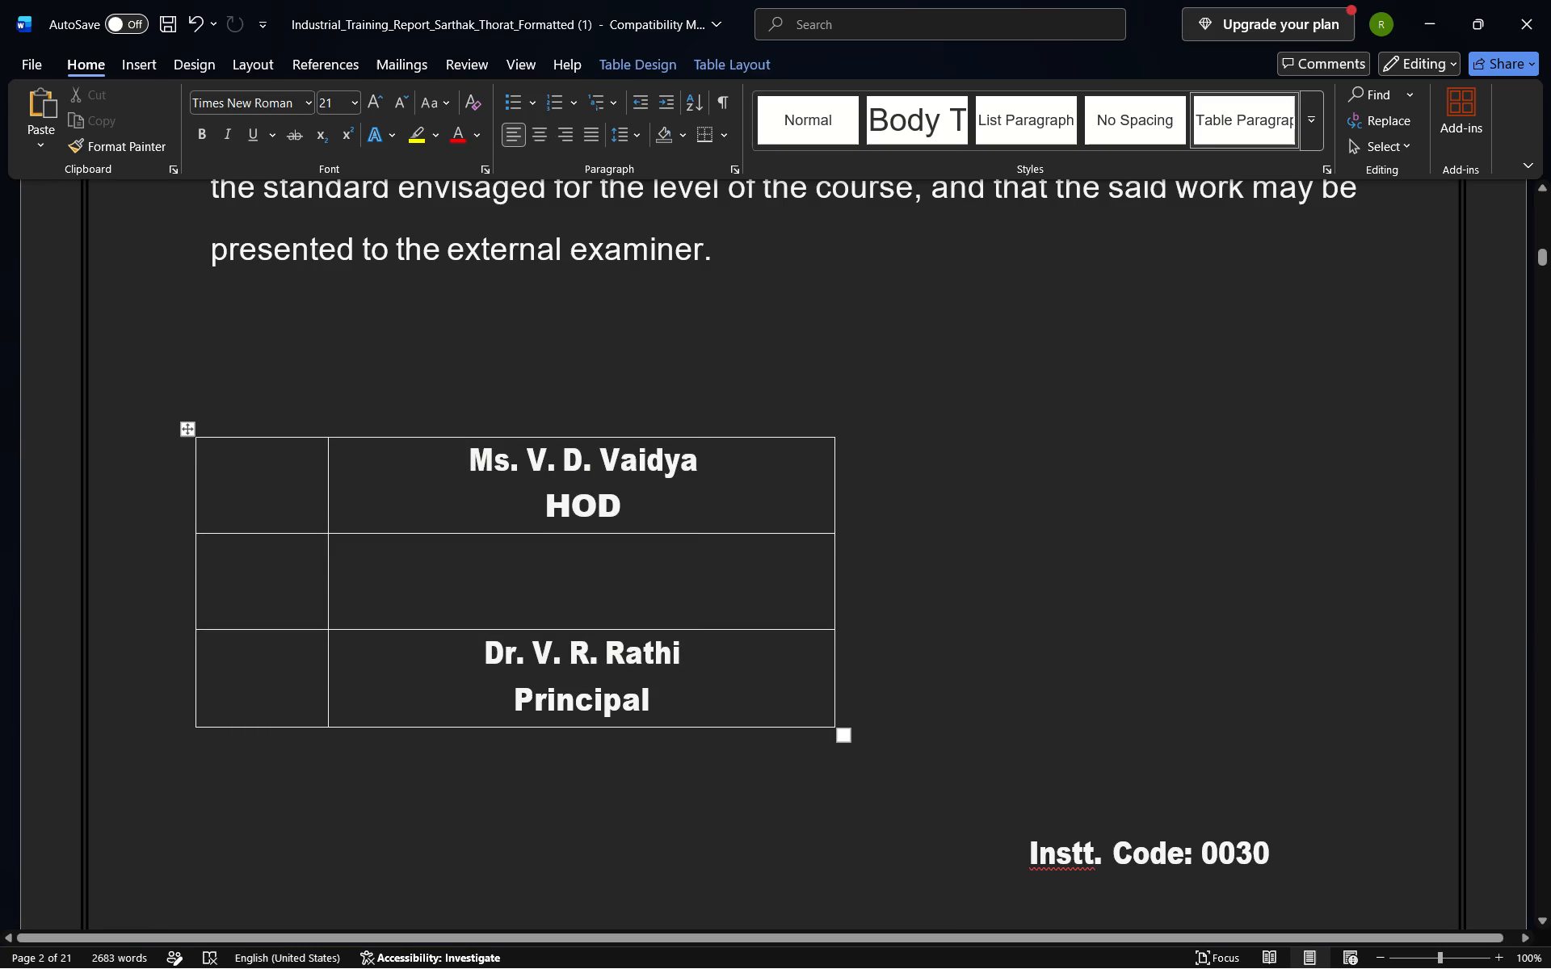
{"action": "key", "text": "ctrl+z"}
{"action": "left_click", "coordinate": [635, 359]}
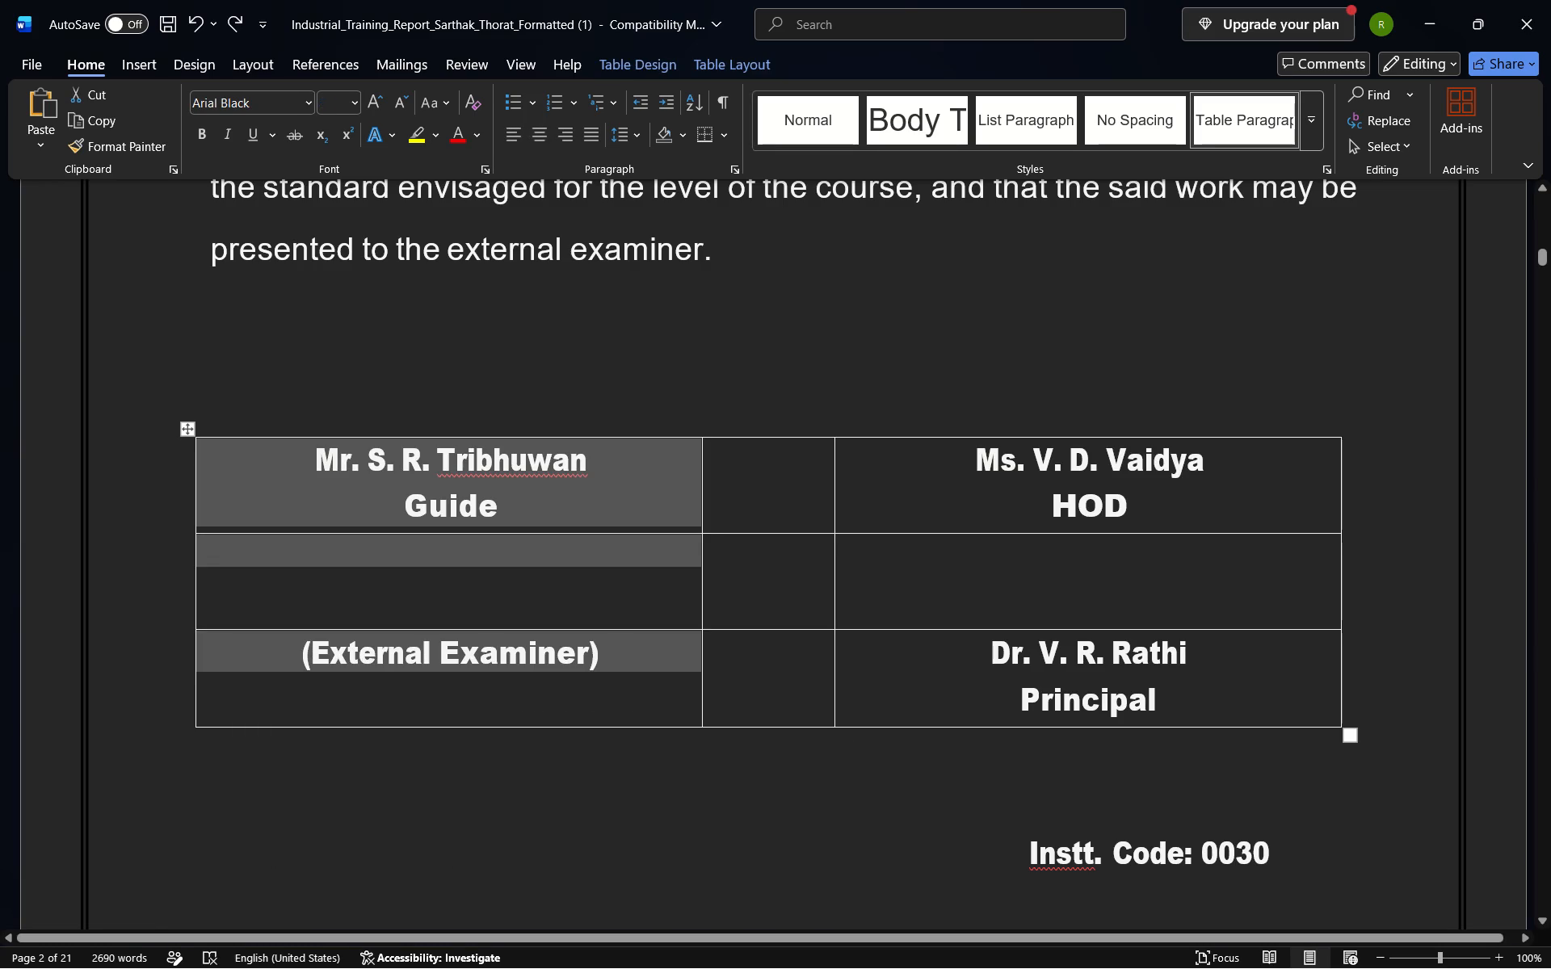
Select the guide's name and the word Guide in the first cell of the signature table.
{"action": "left_click_drag", "start_coordinate": [540, 518], "coordinate": [327, 445]}
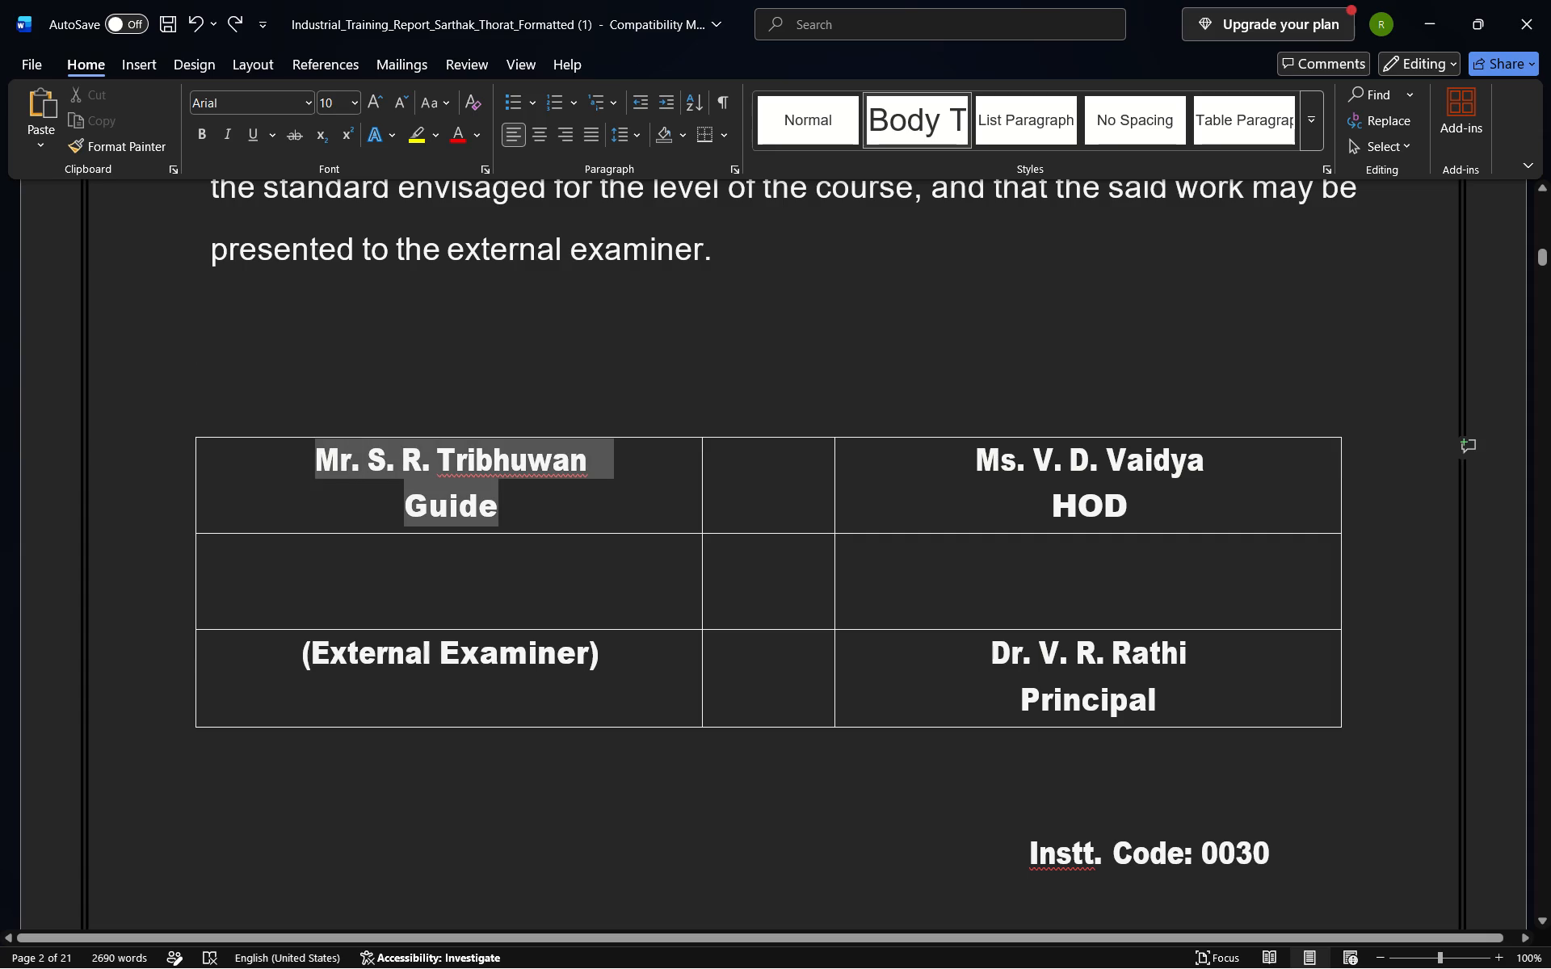
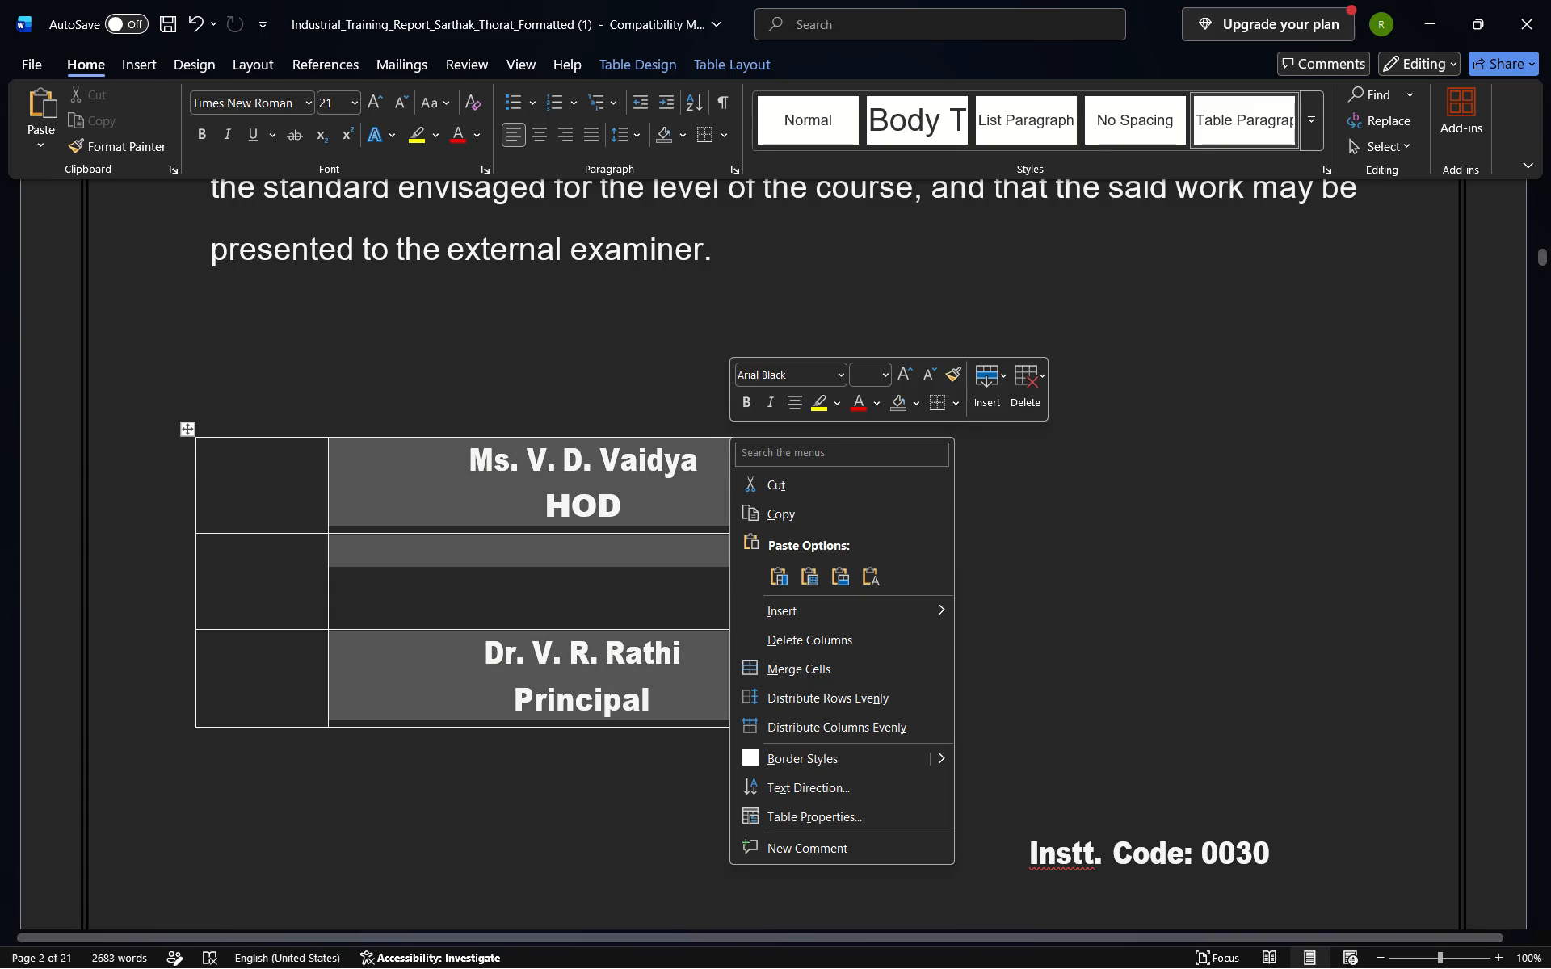
Cut the HOD and Principal column from the certificate's signature table, and cut the remaining empty column as well.
{"action": "left_click", "coordinate": [841, 484]}
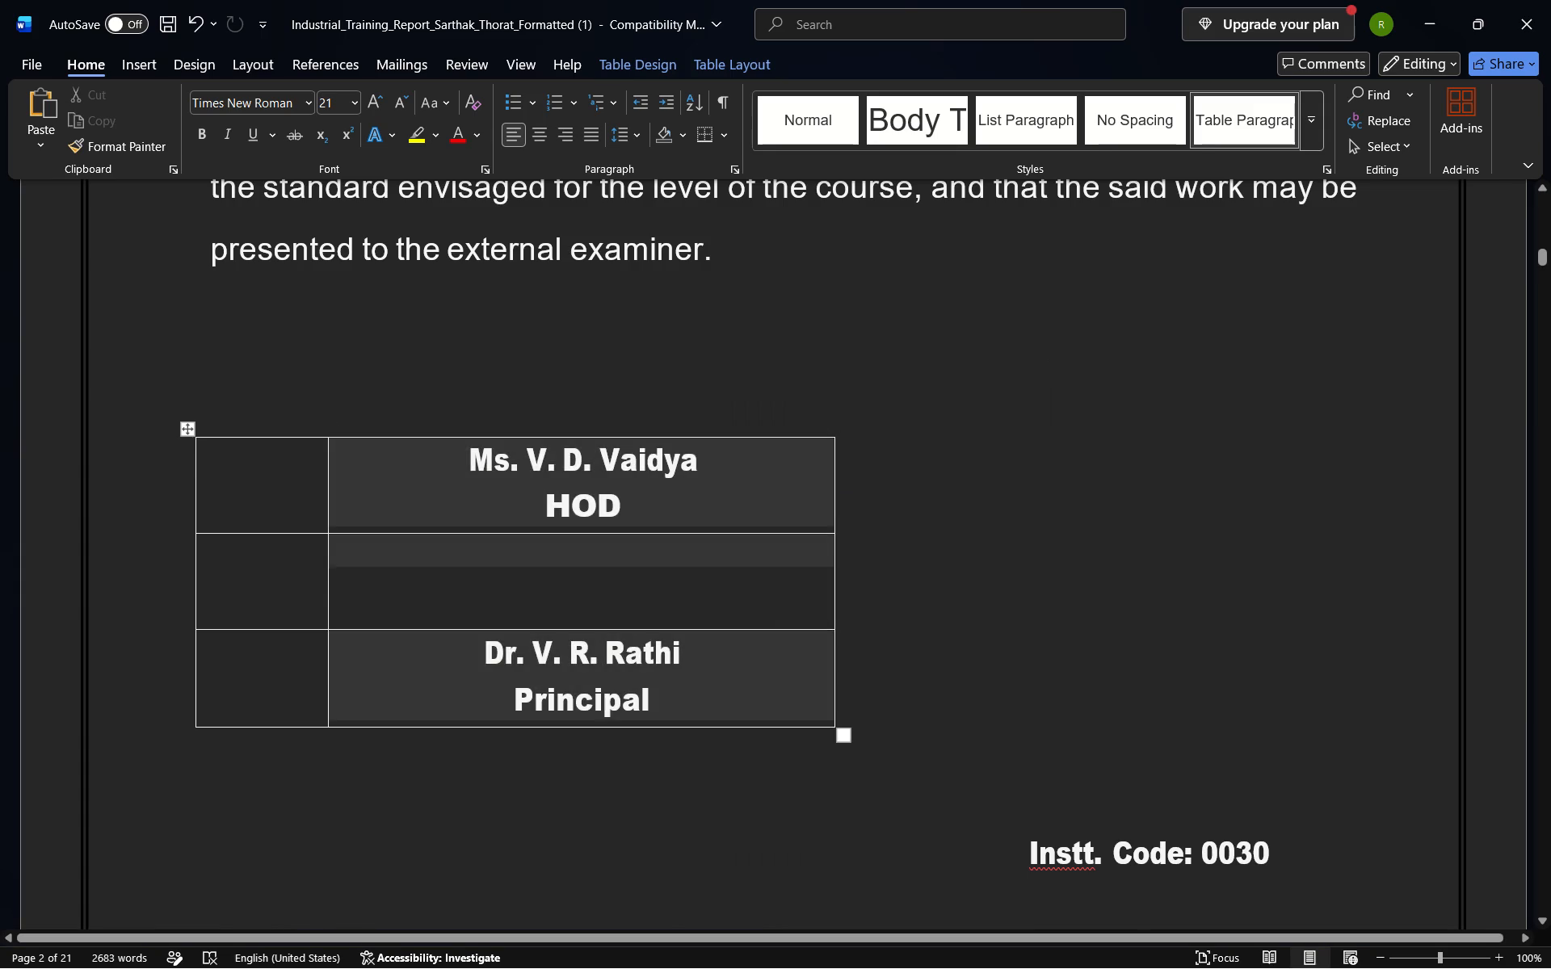
{"action": "right_click", "coordinate": [301, 438]}
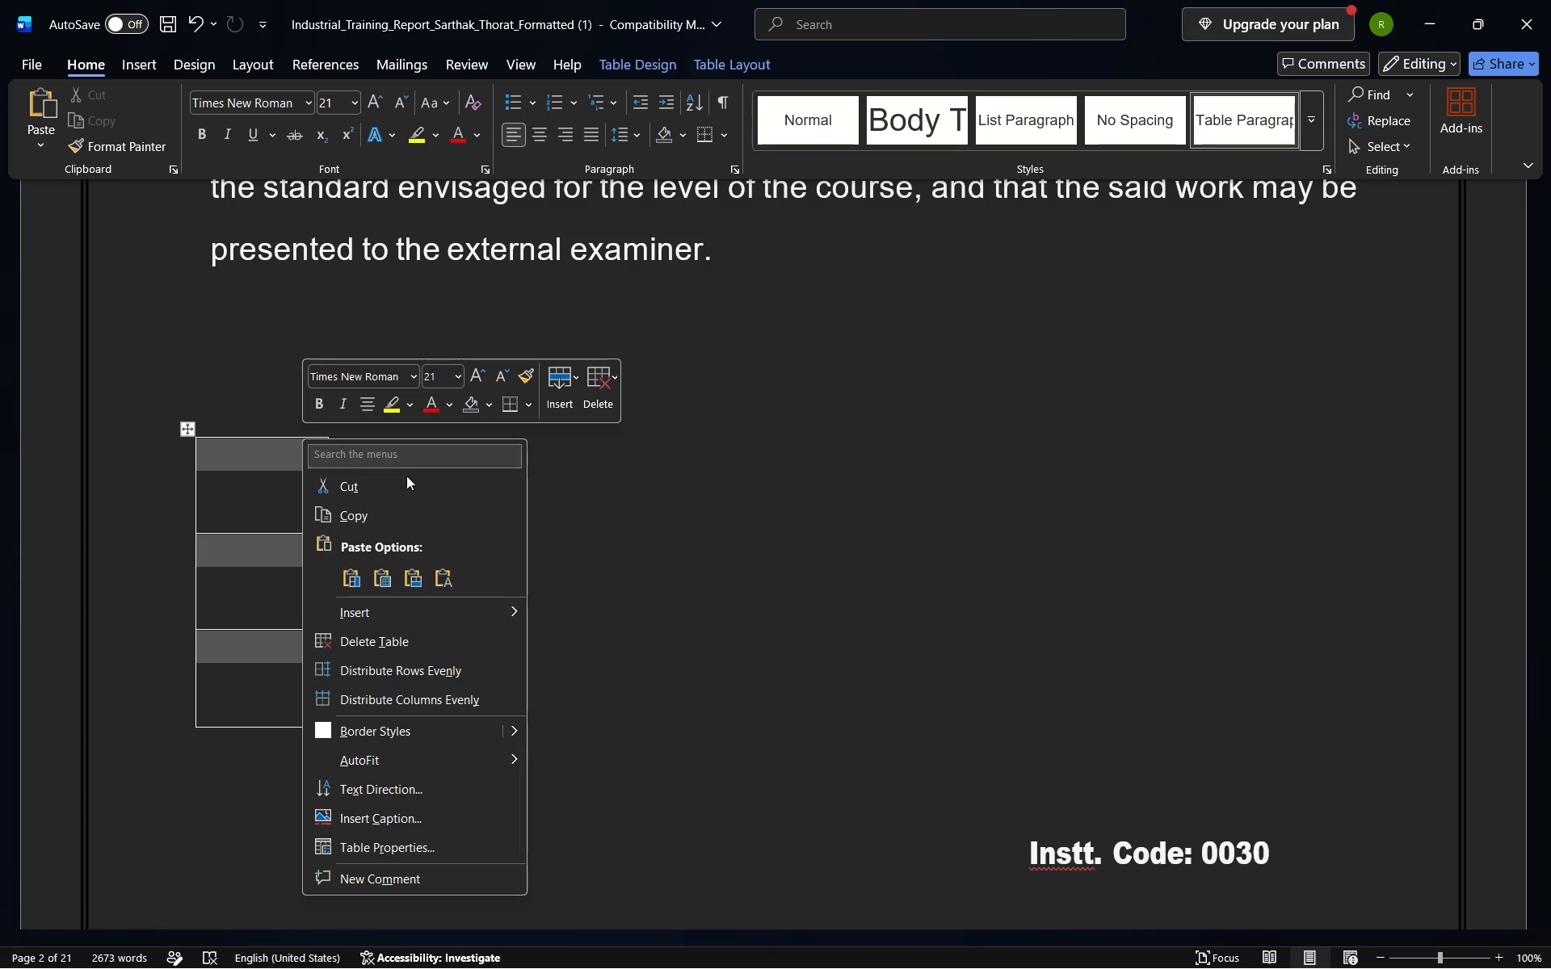
{"action": "left_click", "coordinate": [418, 501]}
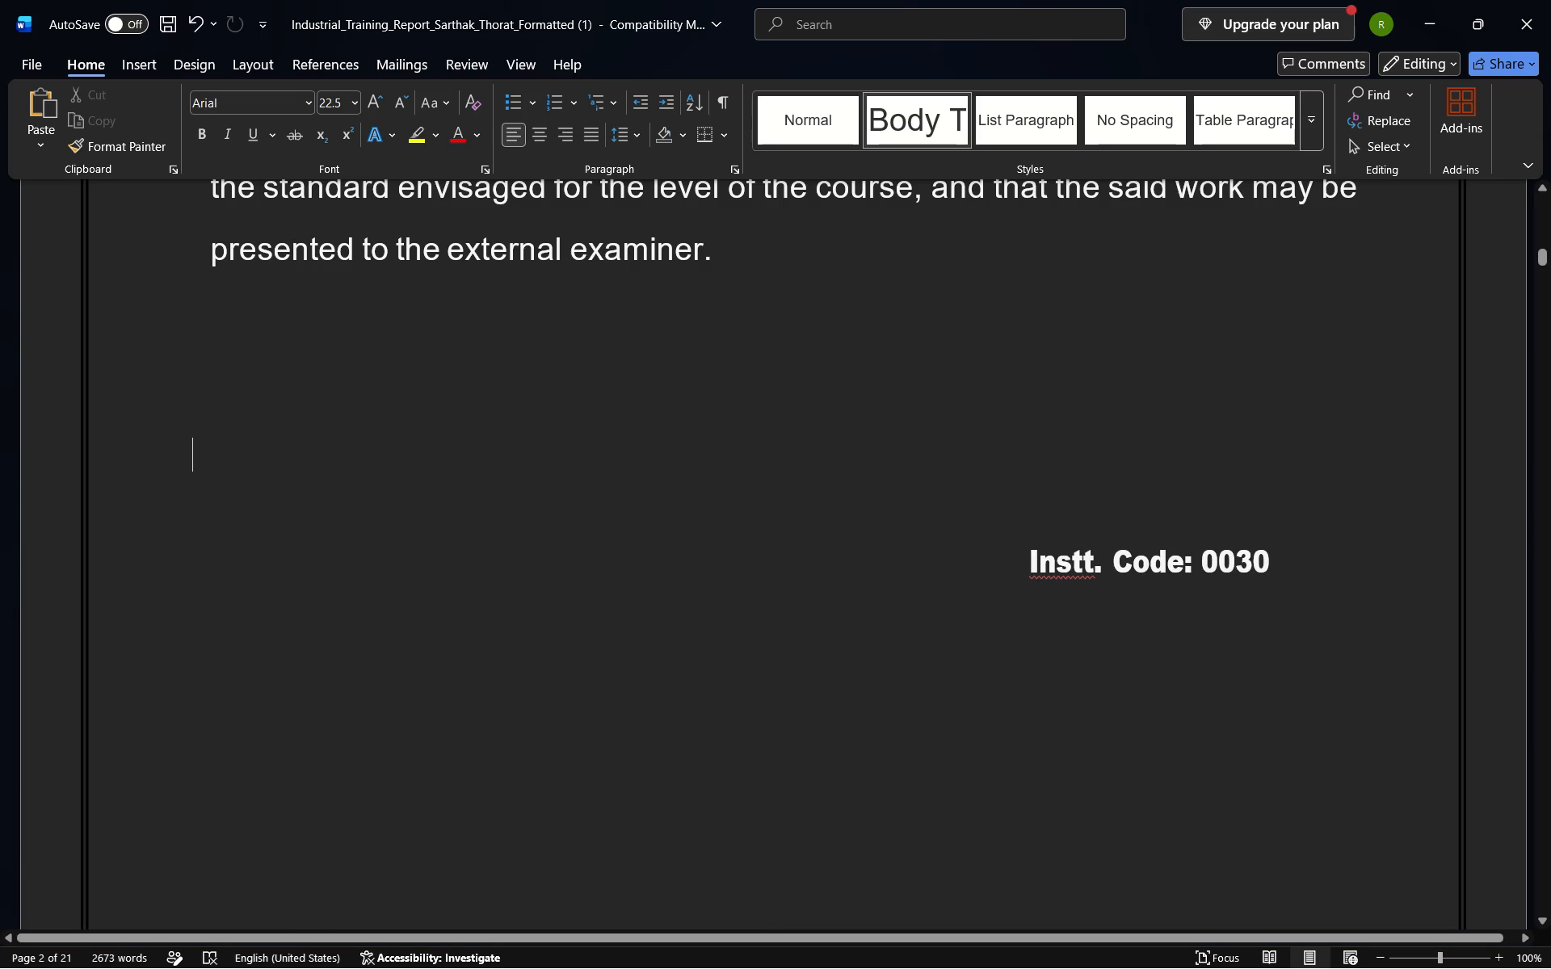
Add two blank lines after the certificate paragraph ending "presented to the external examiner.".
{"action": "left_click", "coordinate": [756, 266]}
{"action": "key", "text": "Return"}
{"action": "key", "text": "Return"}
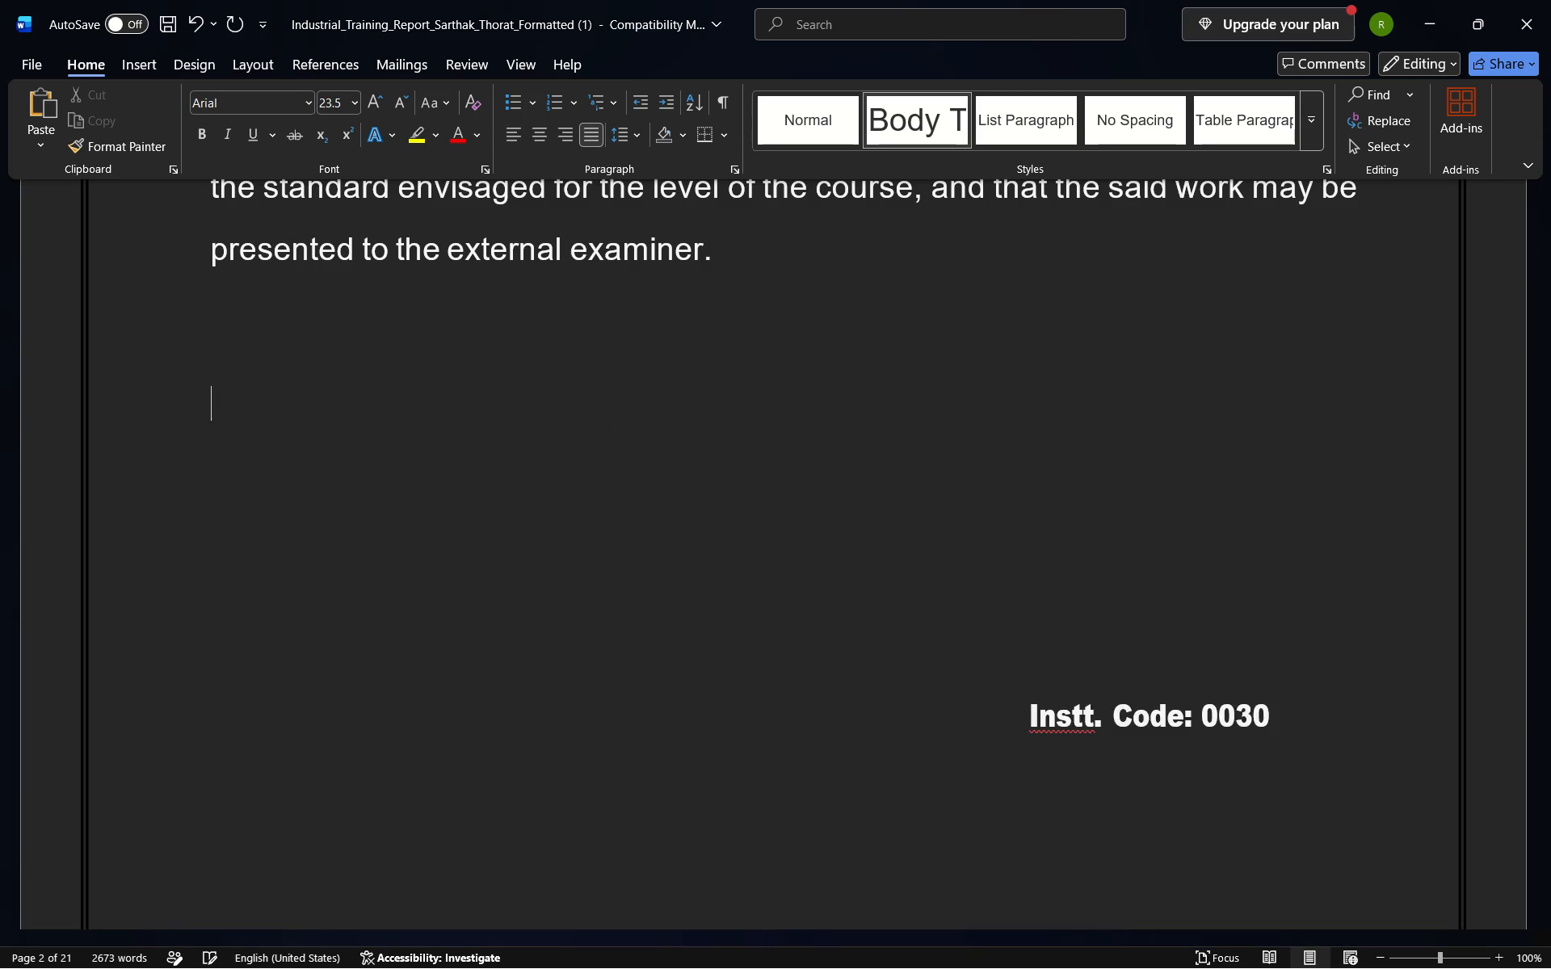
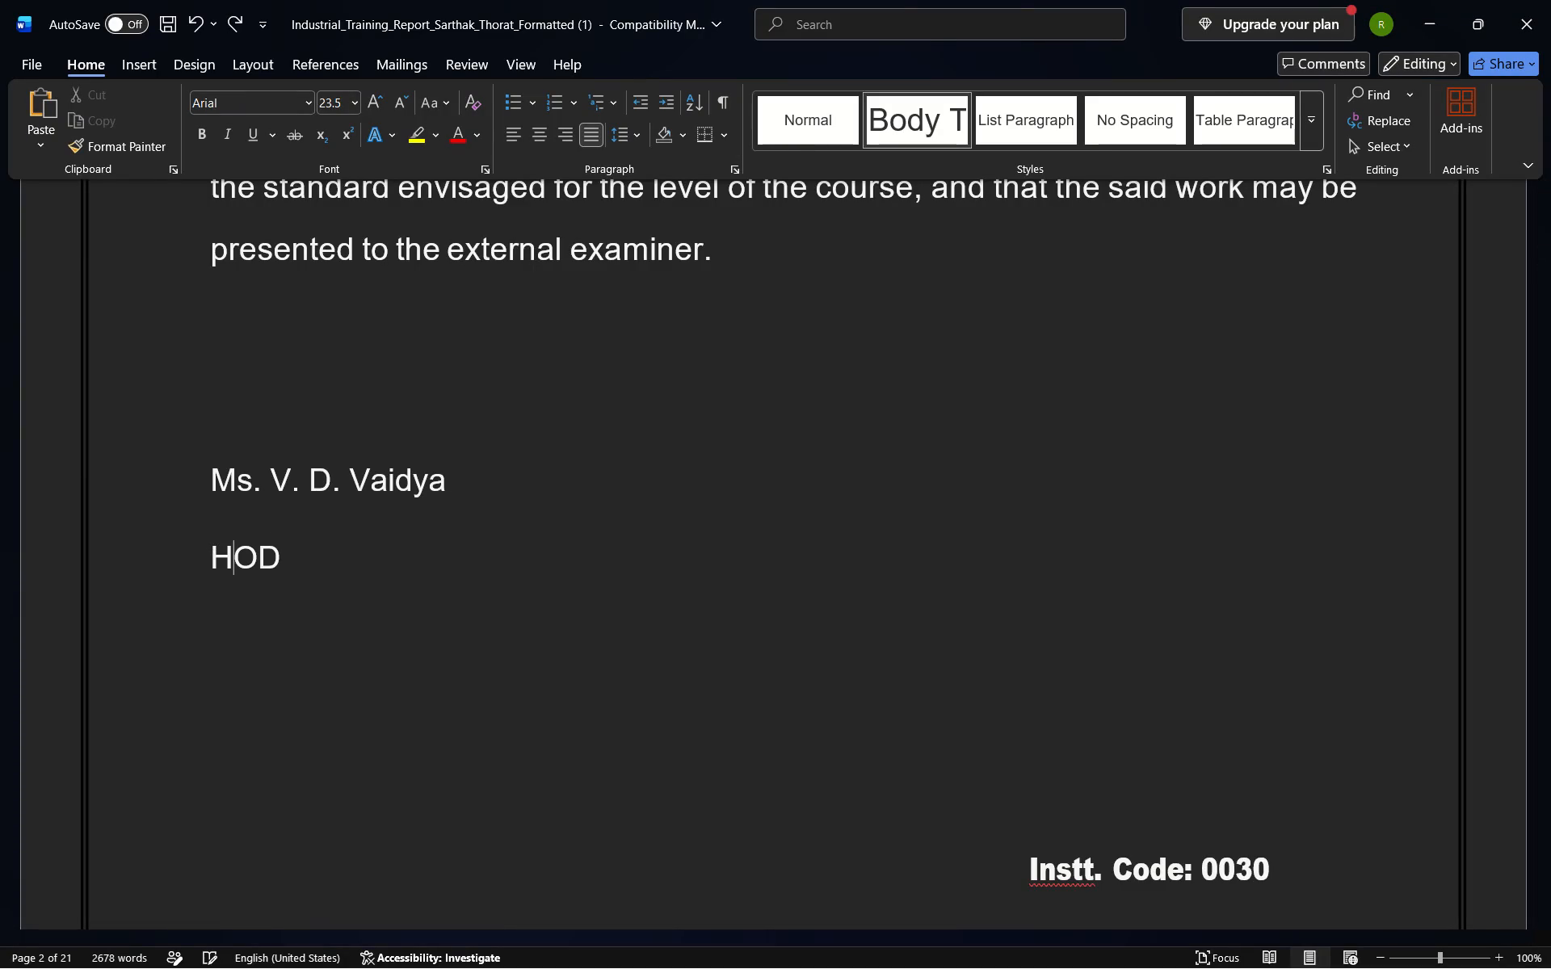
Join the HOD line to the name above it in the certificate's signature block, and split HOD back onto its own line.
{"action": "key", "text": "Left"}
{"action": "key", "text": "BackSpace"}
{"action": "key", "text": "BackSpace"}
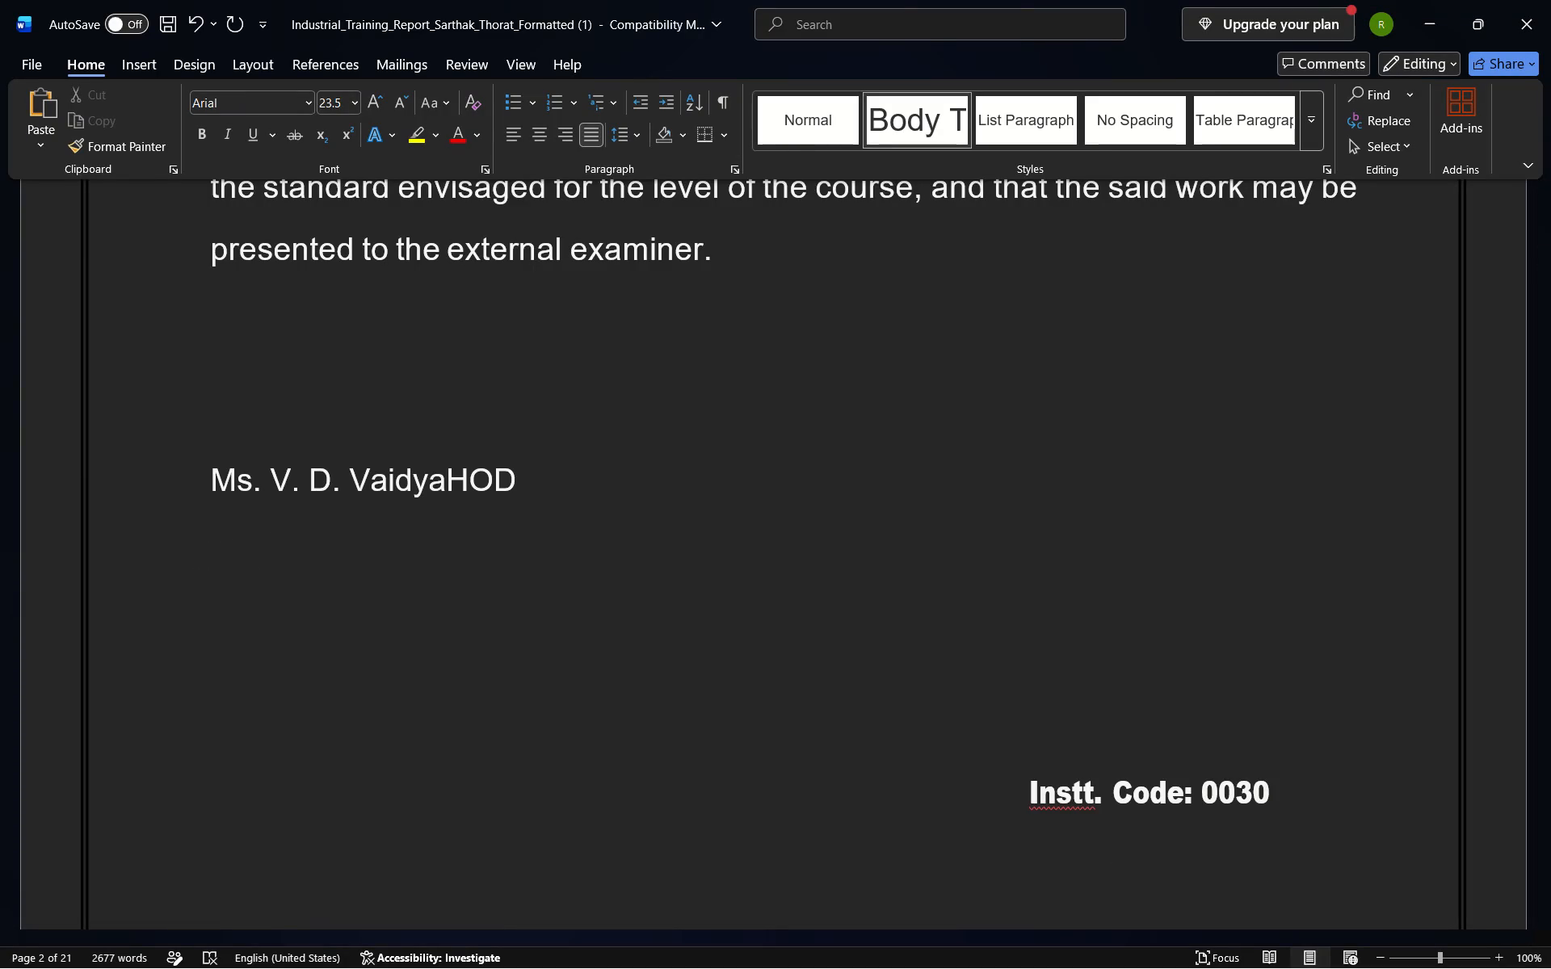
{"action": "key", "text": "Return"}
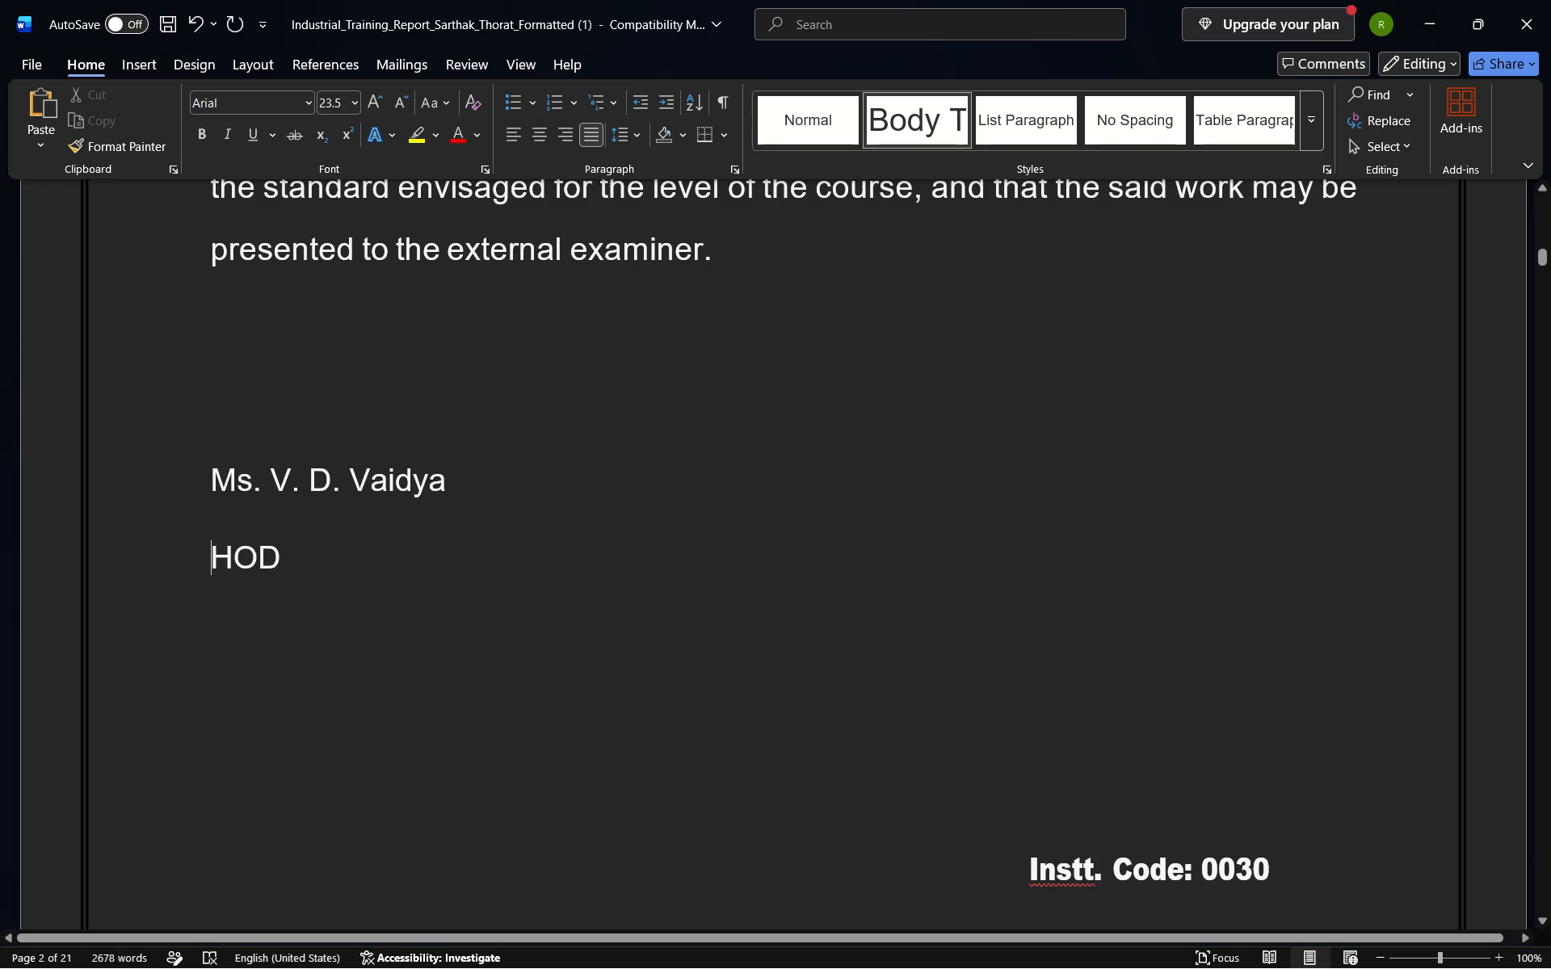
Make the signatory's name and the HOD line below it bold on the certificate page.
{"action": "left_click_drag", "start_coordinate": [204, 469], "coordinate": [309, 555]}
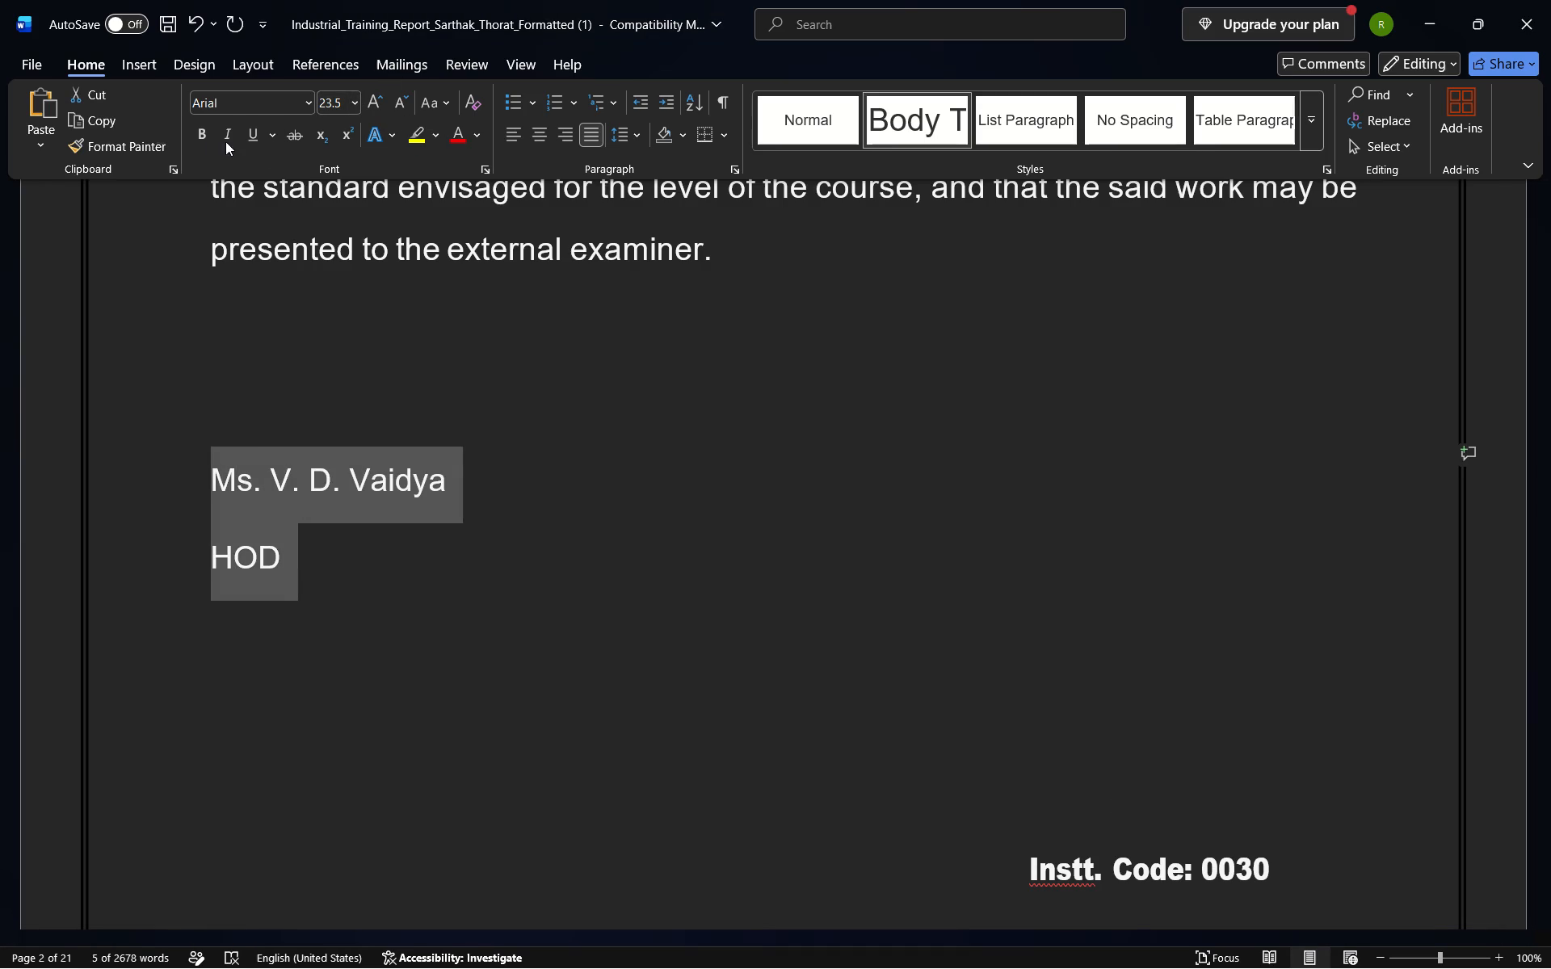
{"action": "left_click", "coordinate": [204, 136]}
Delete the text HOD from the line below the signatory's name.
{"action": "left_click", "coordinate": [330, 562]}
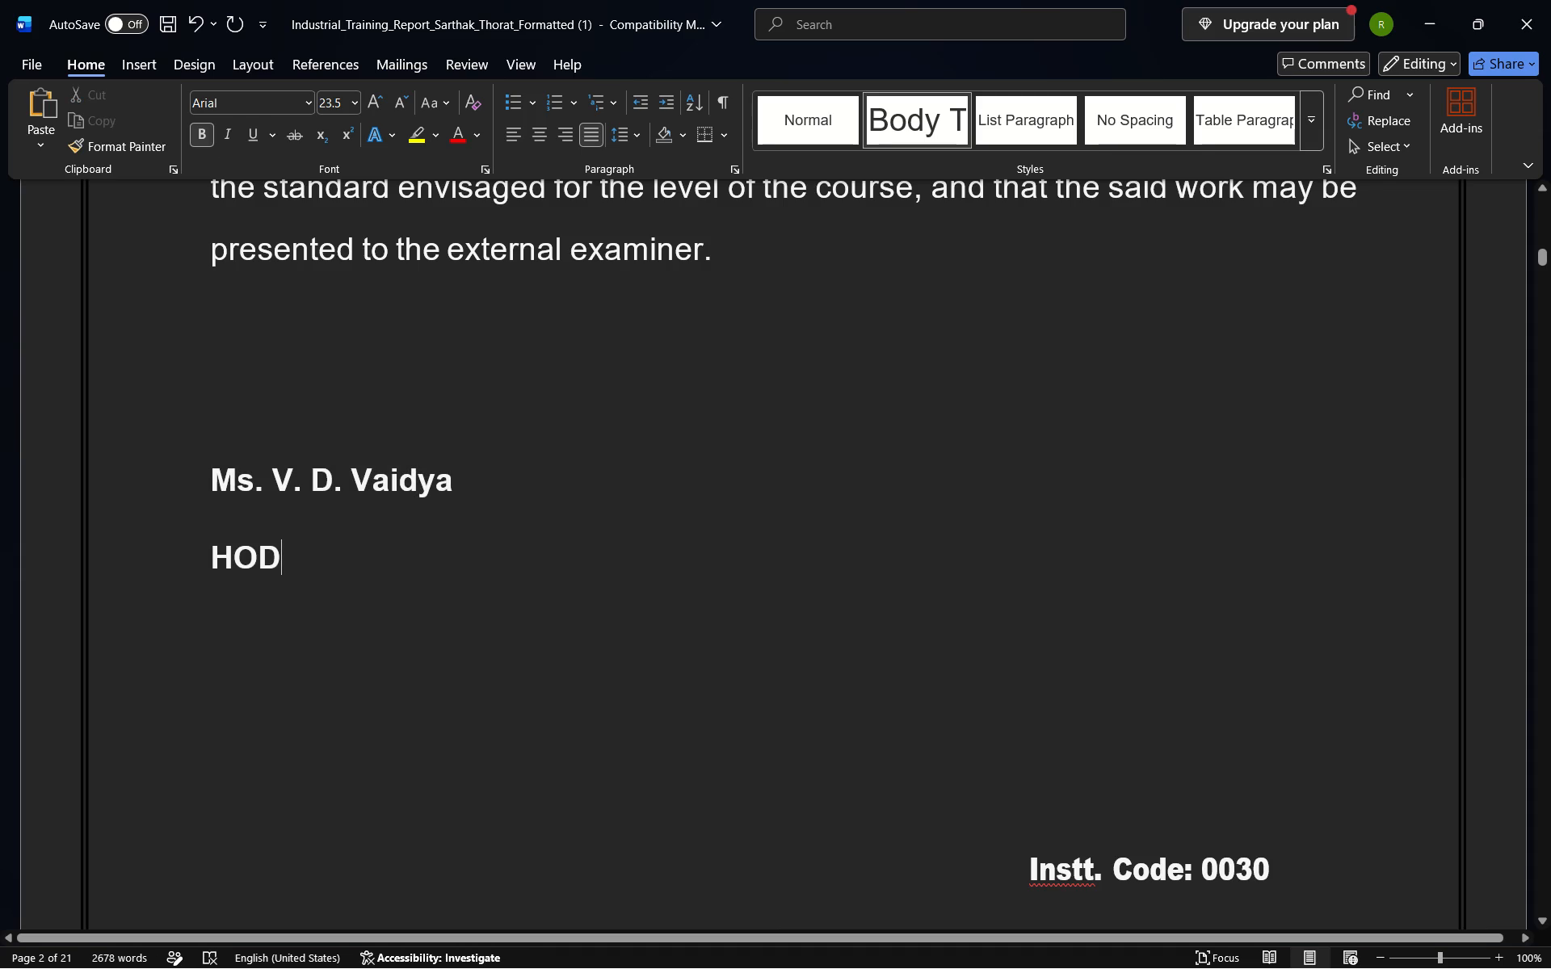
{"action": "key", "text": "BackSpace"}
{"action": "key", "text": "BackSpace"}
{"action": "key", "text": "BackSpace"}
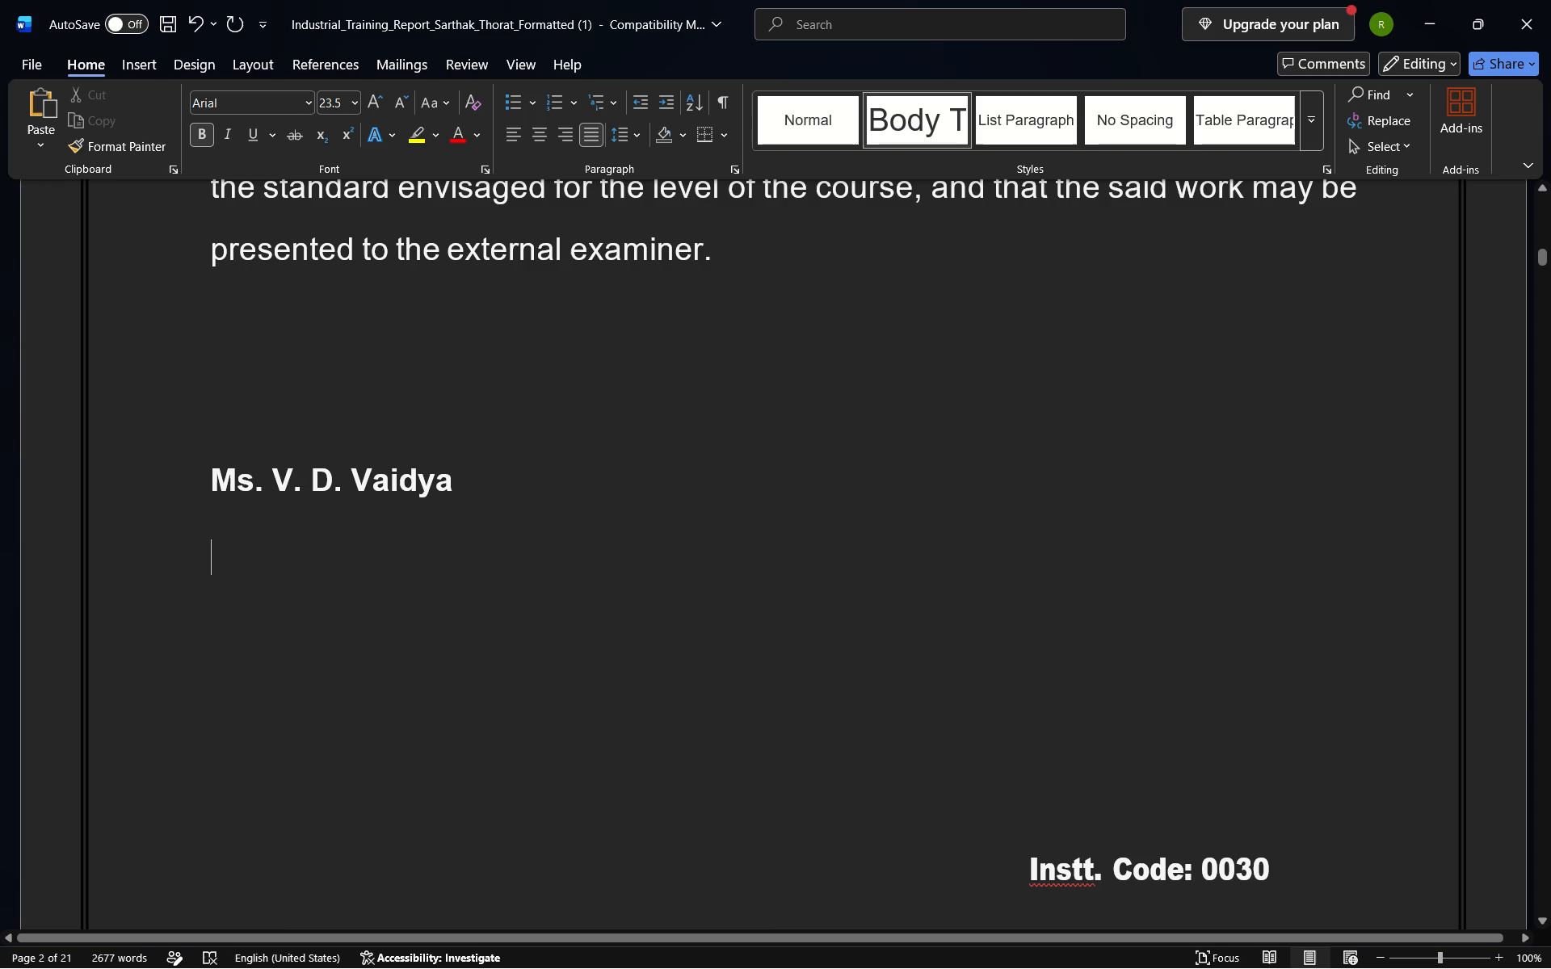
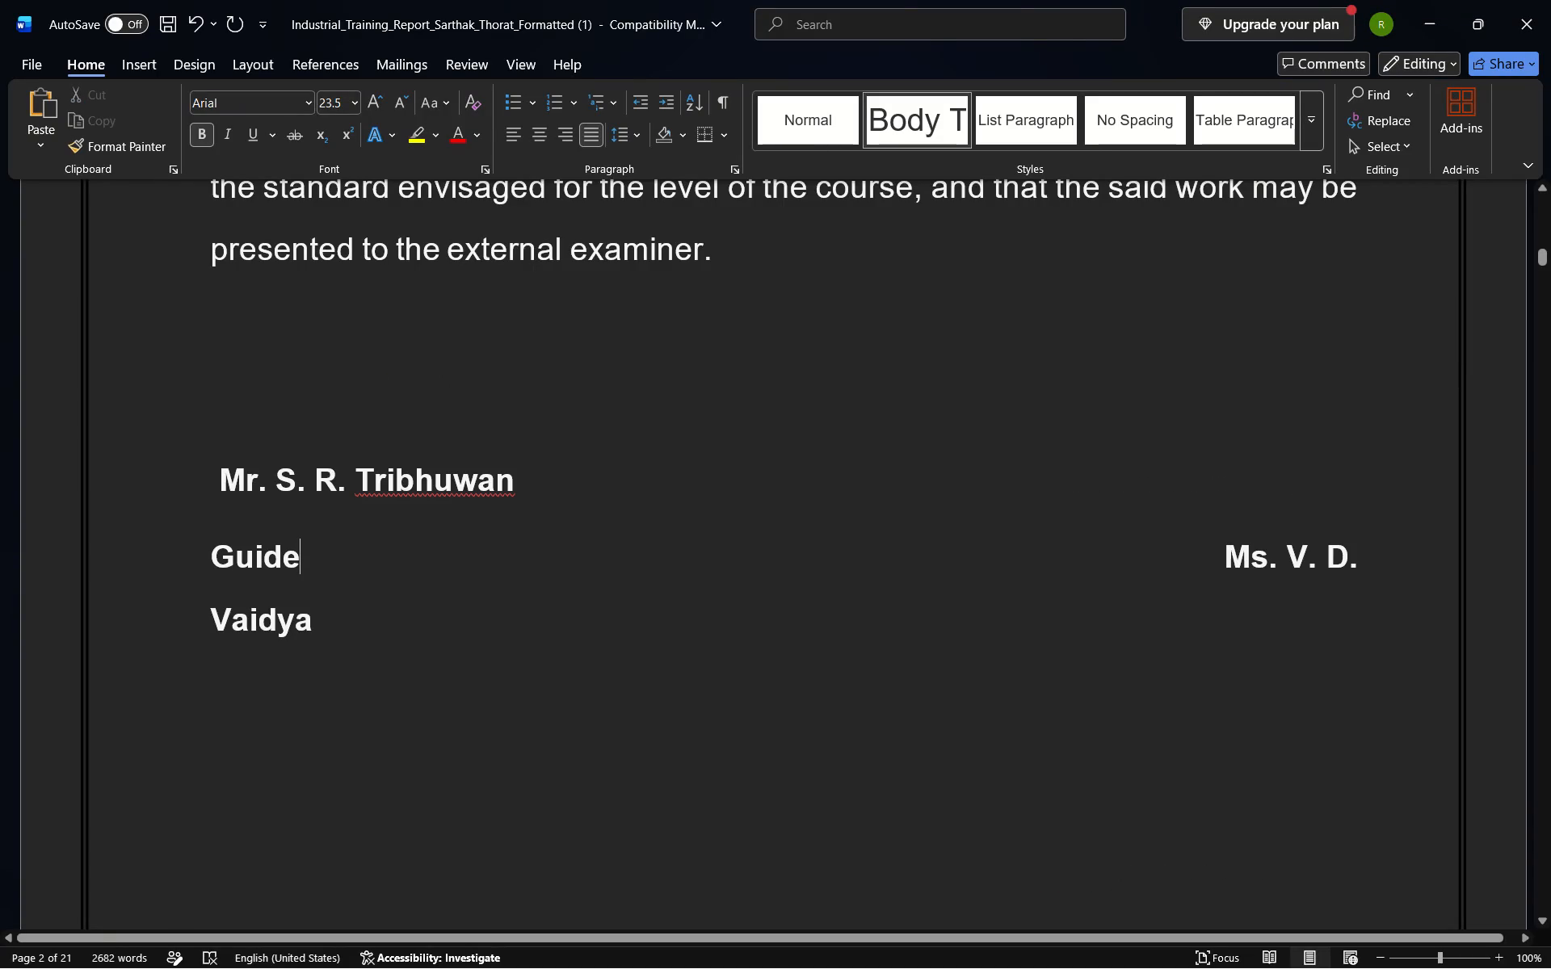
Delete the text Guide from the line below the first signatory's name on the certificate page.
{"action": "key", "text": "BackSpace"}
{"action": "key", "text": "BackSpace"}
{"action": "key", "text": "BackSpace"}
{"action": "key", "text": "BackSpace"}
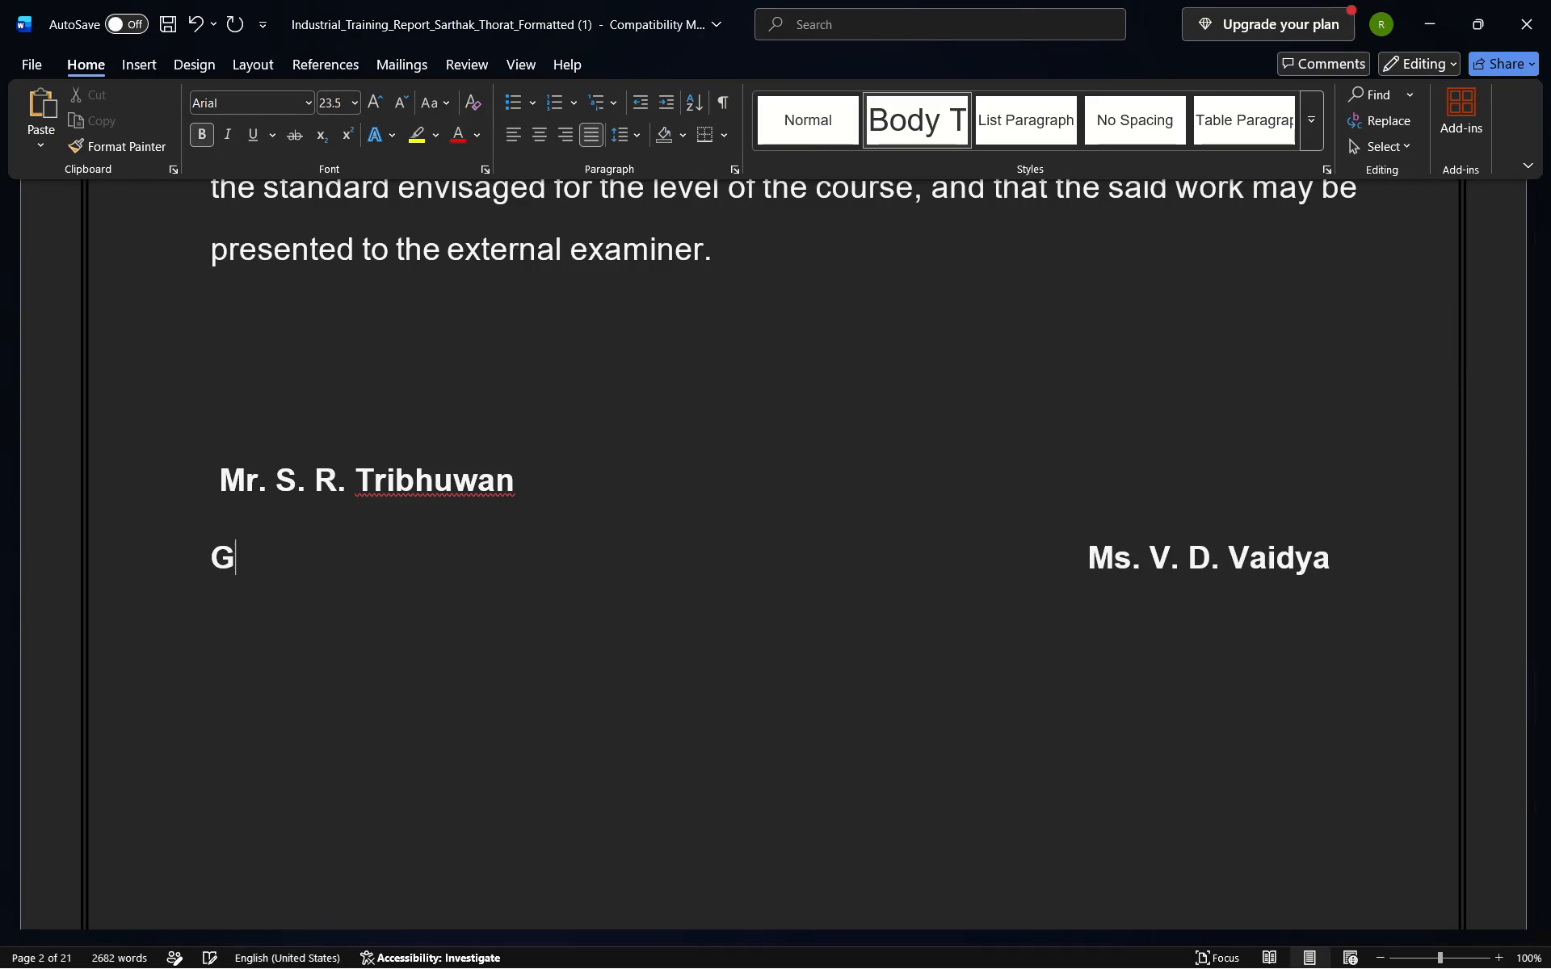
{"action": "key", "text": "BackSpace"}
{"action": "key", "text": "BackSpace"}
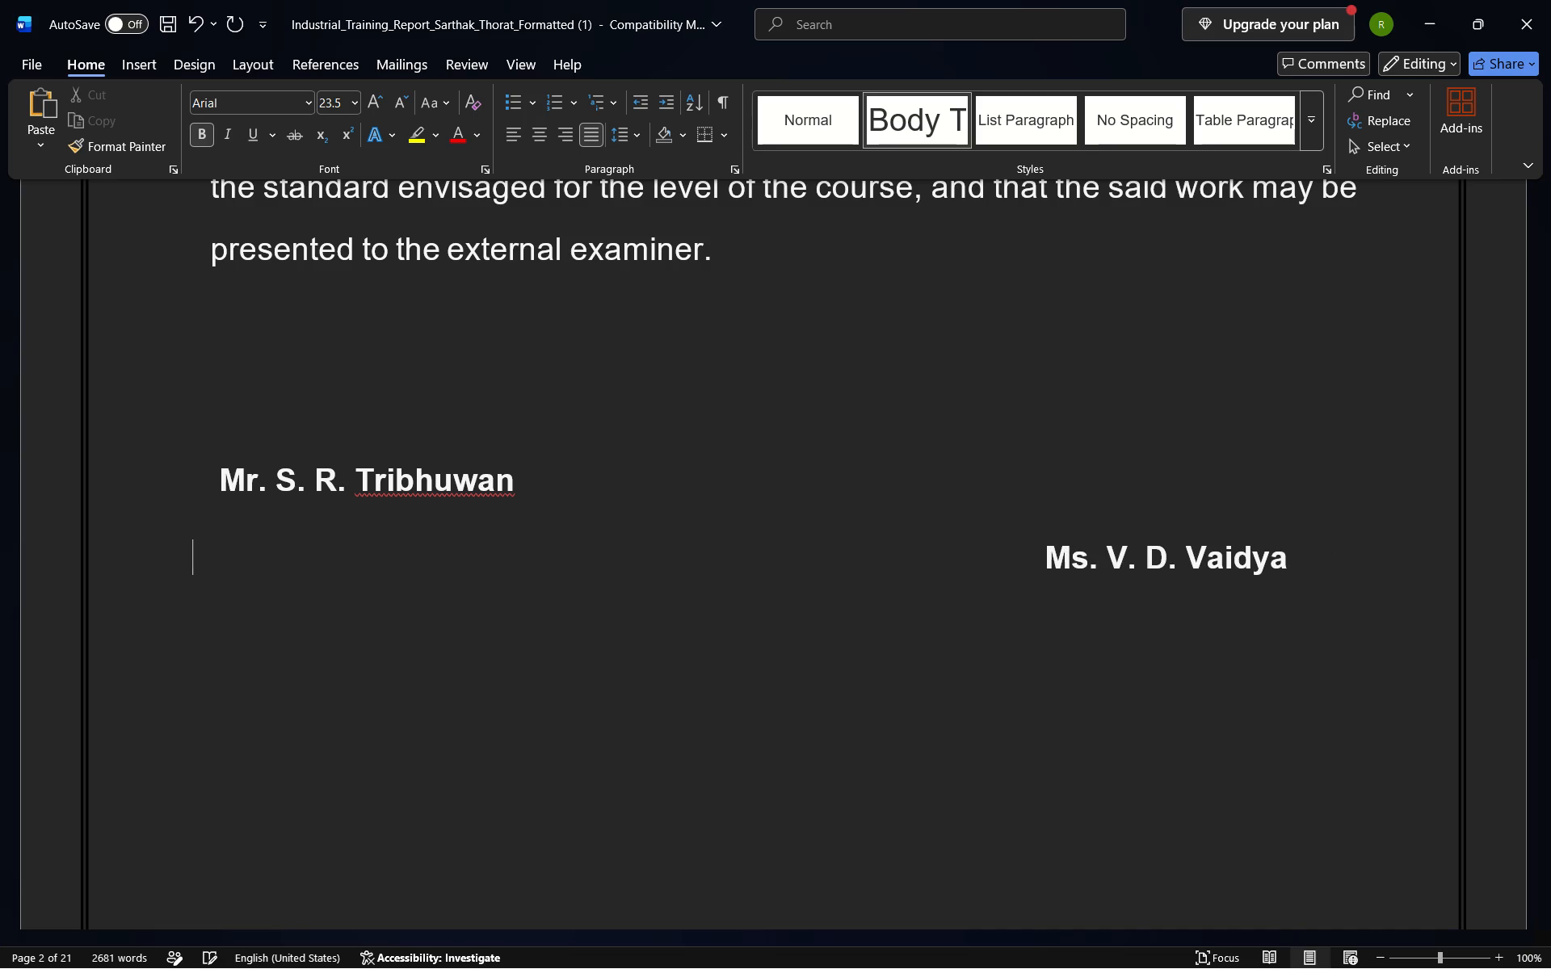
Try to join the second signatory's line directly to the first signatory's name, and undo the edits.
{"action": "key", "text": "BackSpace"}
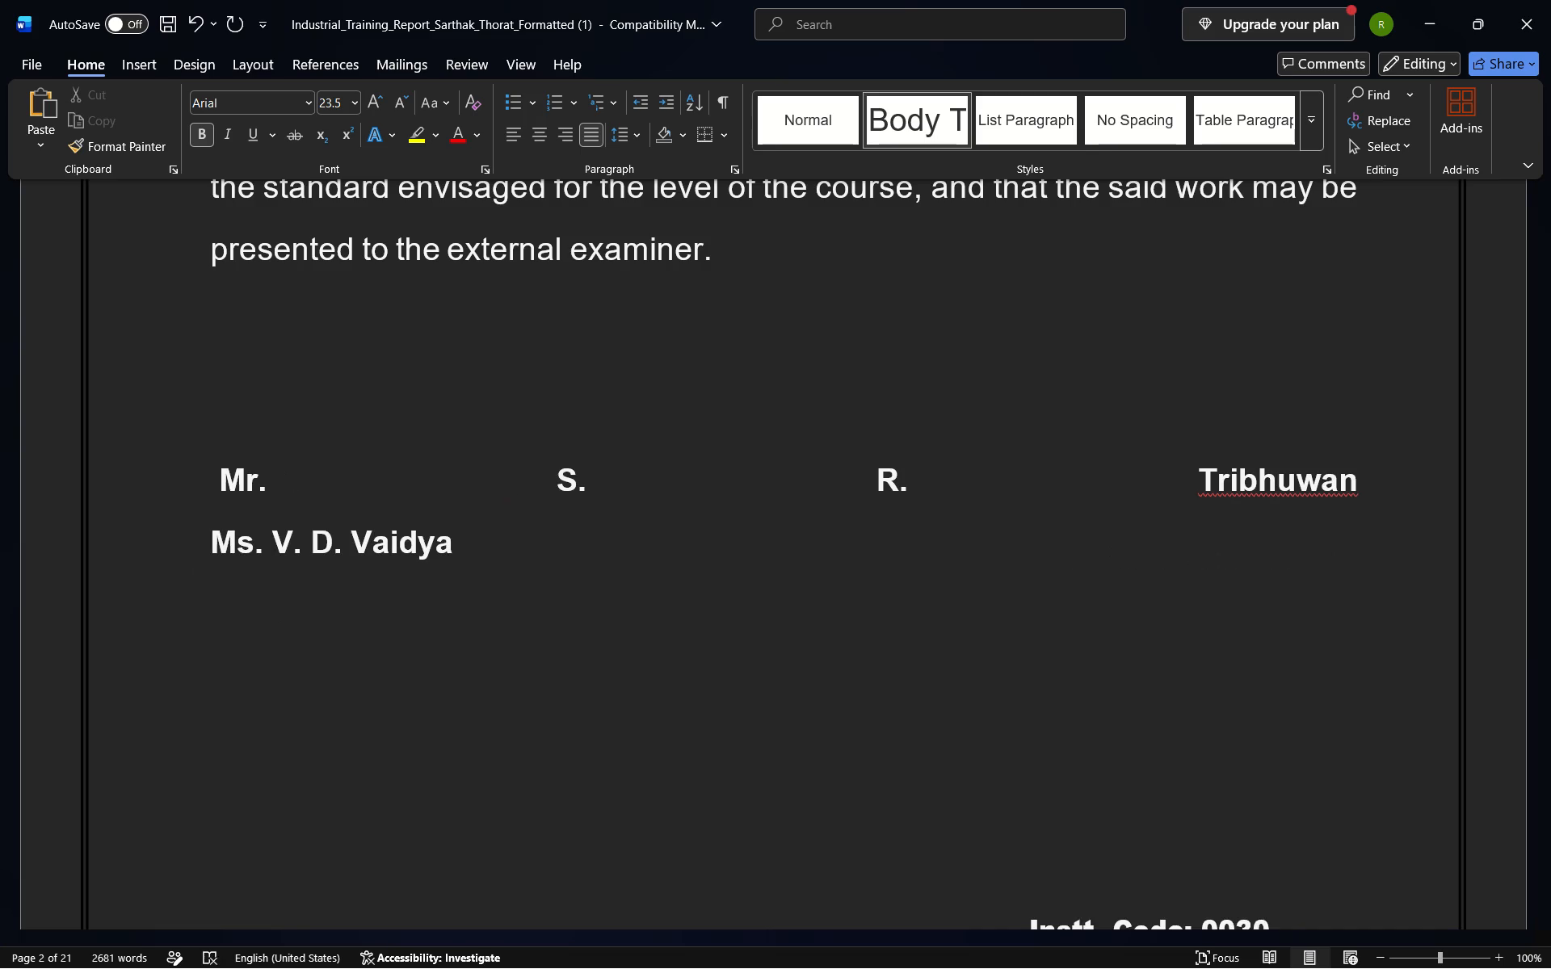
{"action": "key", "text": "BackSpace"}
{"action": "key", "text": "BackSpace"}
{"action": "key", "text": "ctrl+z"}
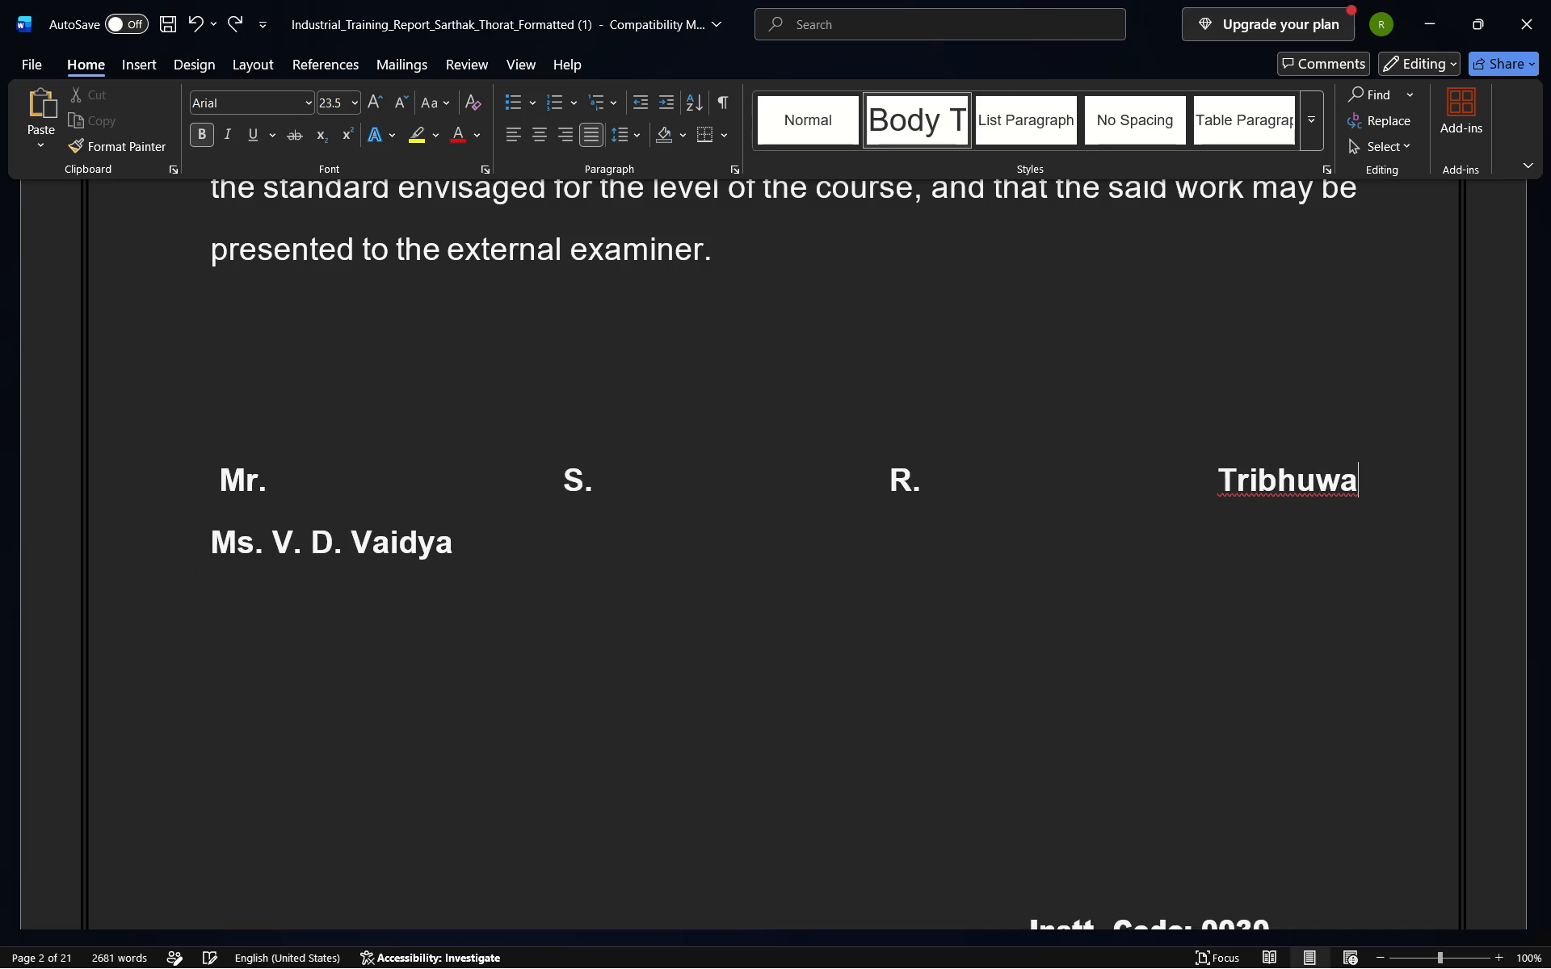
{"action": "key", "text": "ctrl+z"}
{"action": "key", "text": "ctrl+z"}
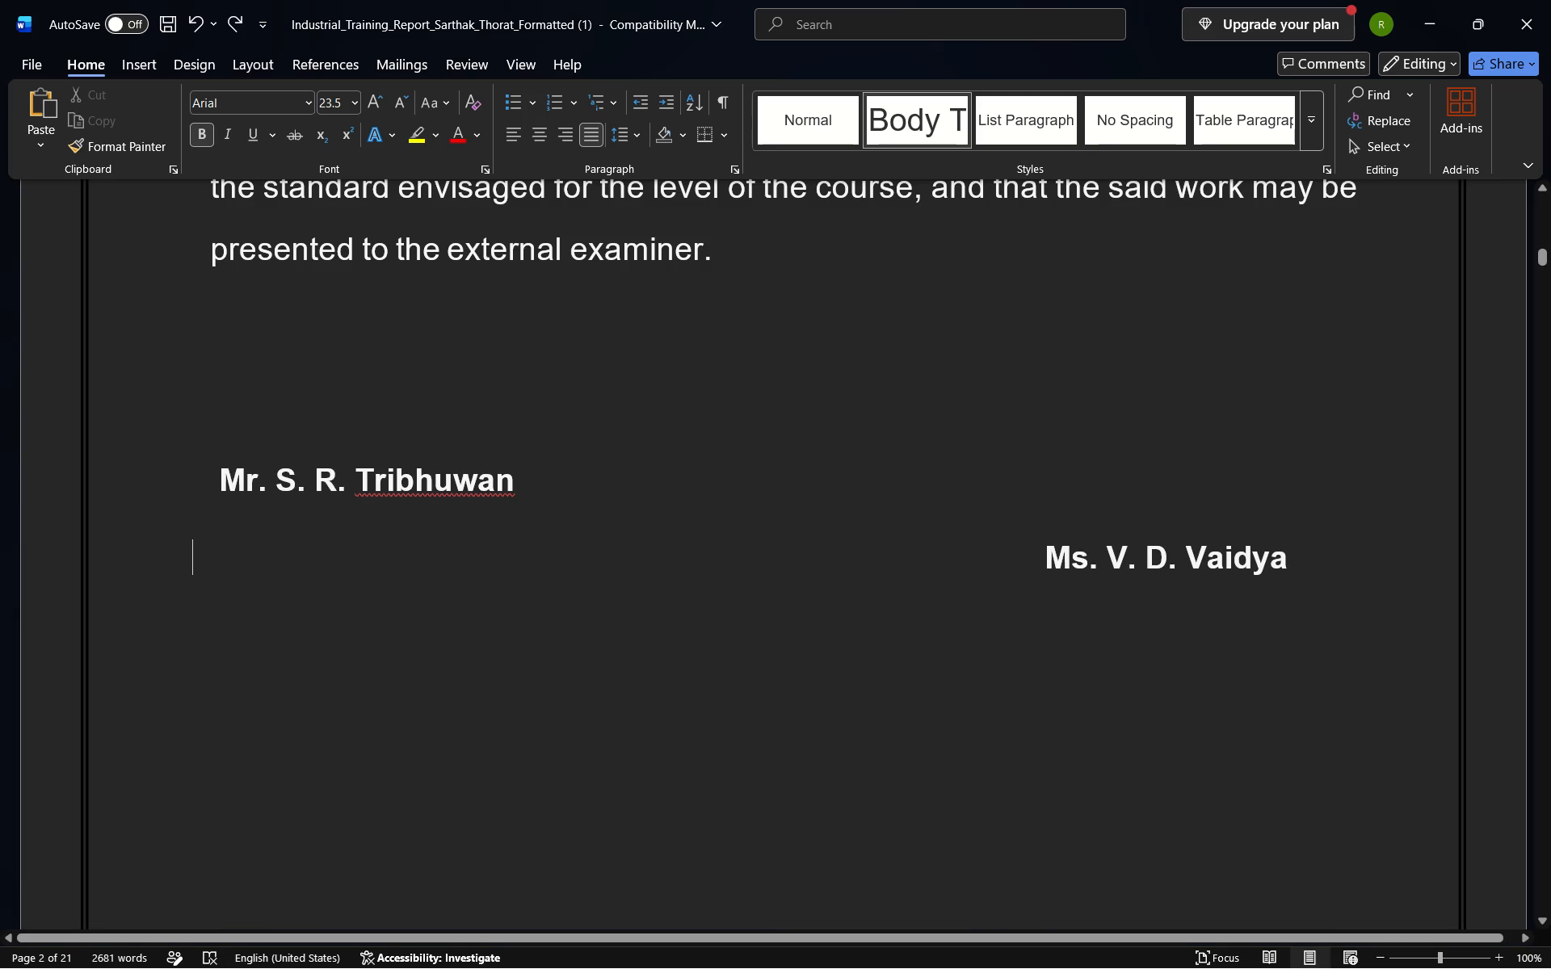
Remove the blank space before the second signatory's name and join it onto the first signatory's line.
{"action": "left_click", "coordinate": [539, 496]}
{"action": "left_click", "coordinate": [1030, 572]}
{"action": "key", "text": "BackSpace"}
{"action": "key", "text": "BackSpace"}
{"action": "key", "text": "BackSpace"}
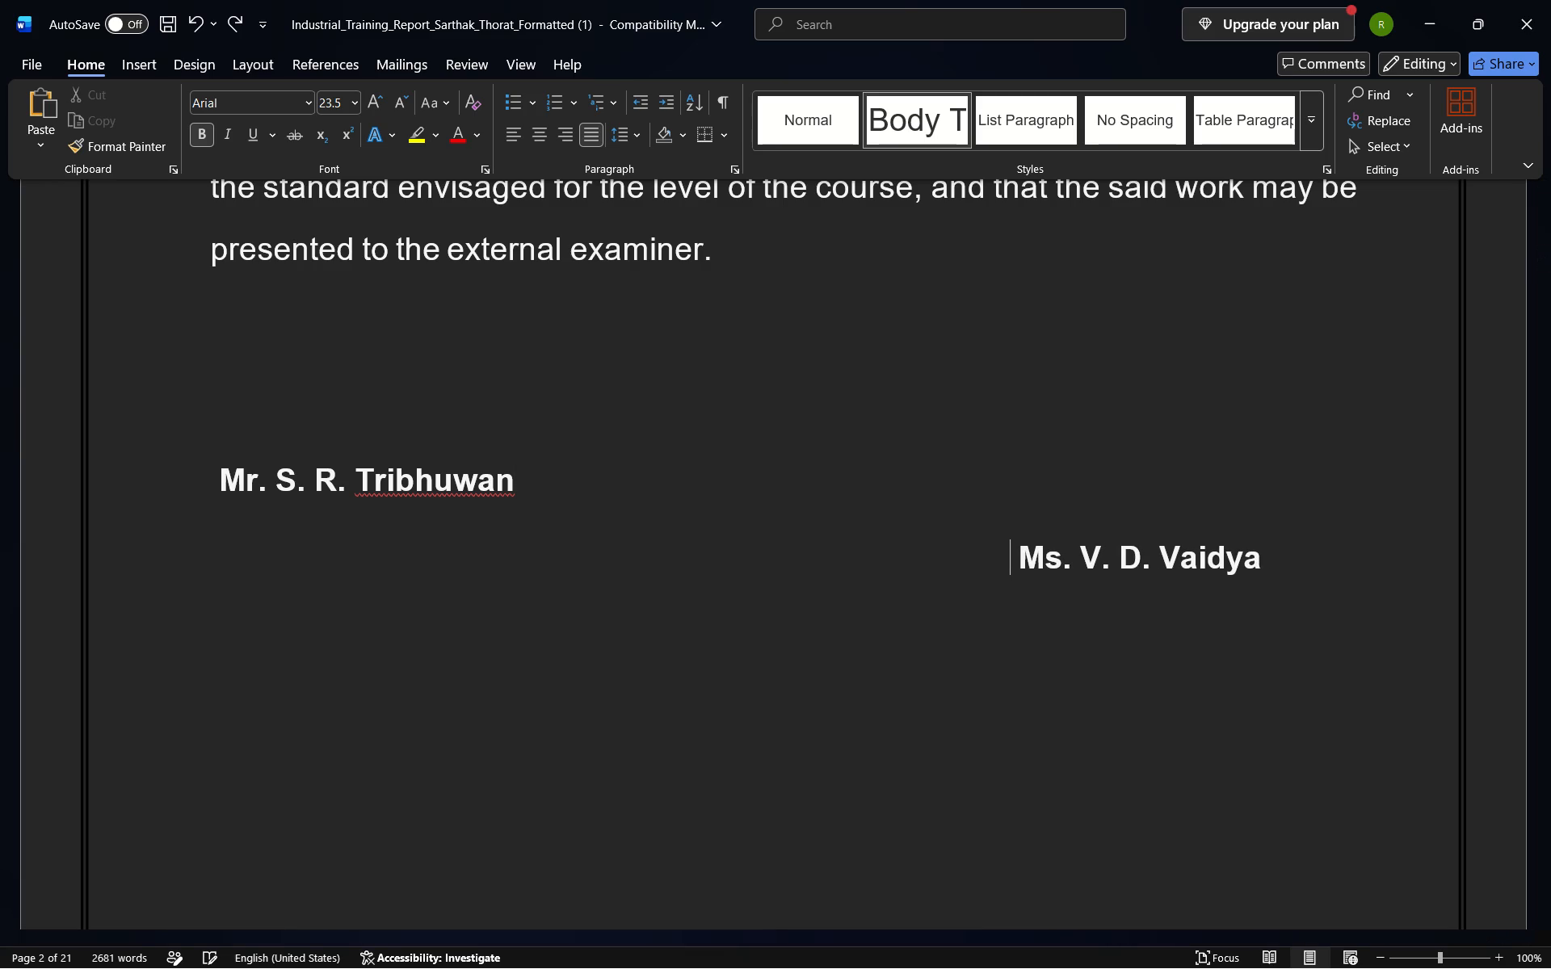
{"action": "key", "text": "BackSpace"}
{"action": "key", "text": "BackSpace"}
{"action": "key", "text": "BackSpace"}
{"action": "key", "text": "BackSpace"}
{"action": "key", "text": "BackSpace"}
{"action": "key", "text": "BackSpace"}
{"action": "key", "text": "BackSpace"}
{"action": "key", "text": "BackSpace"}
{"action": "key", "text": "BackSpace"}
{"action": "key", "text": "BackSpace"}
{"action": "key", "text": "BackSpace"}
{"action": "key", "text": "BackSpace"}
{"action": "key", "text": "BackSpace"}
{"action": "key", "text": "BackSpace"}
{"action": "key", "text": "BackSpace"}
{"action": "key", "text": "BackSpace"}
{"action": "key", "text": "BackSpace"}
{"action": "key", "text": "BackSpace"}
{"action": "key", "text": "BackSpace"}
{"action": "key", "text": "BackSpace"}
{"action": "key", "text": "BackSpace"}
{"action": "key", "text": "BackSpace"}
{"action": "key", "text": "BackSpace"}
{"action": "key", "text": "BackSpace"}
{"action": "key", "text": "BackSpace"}
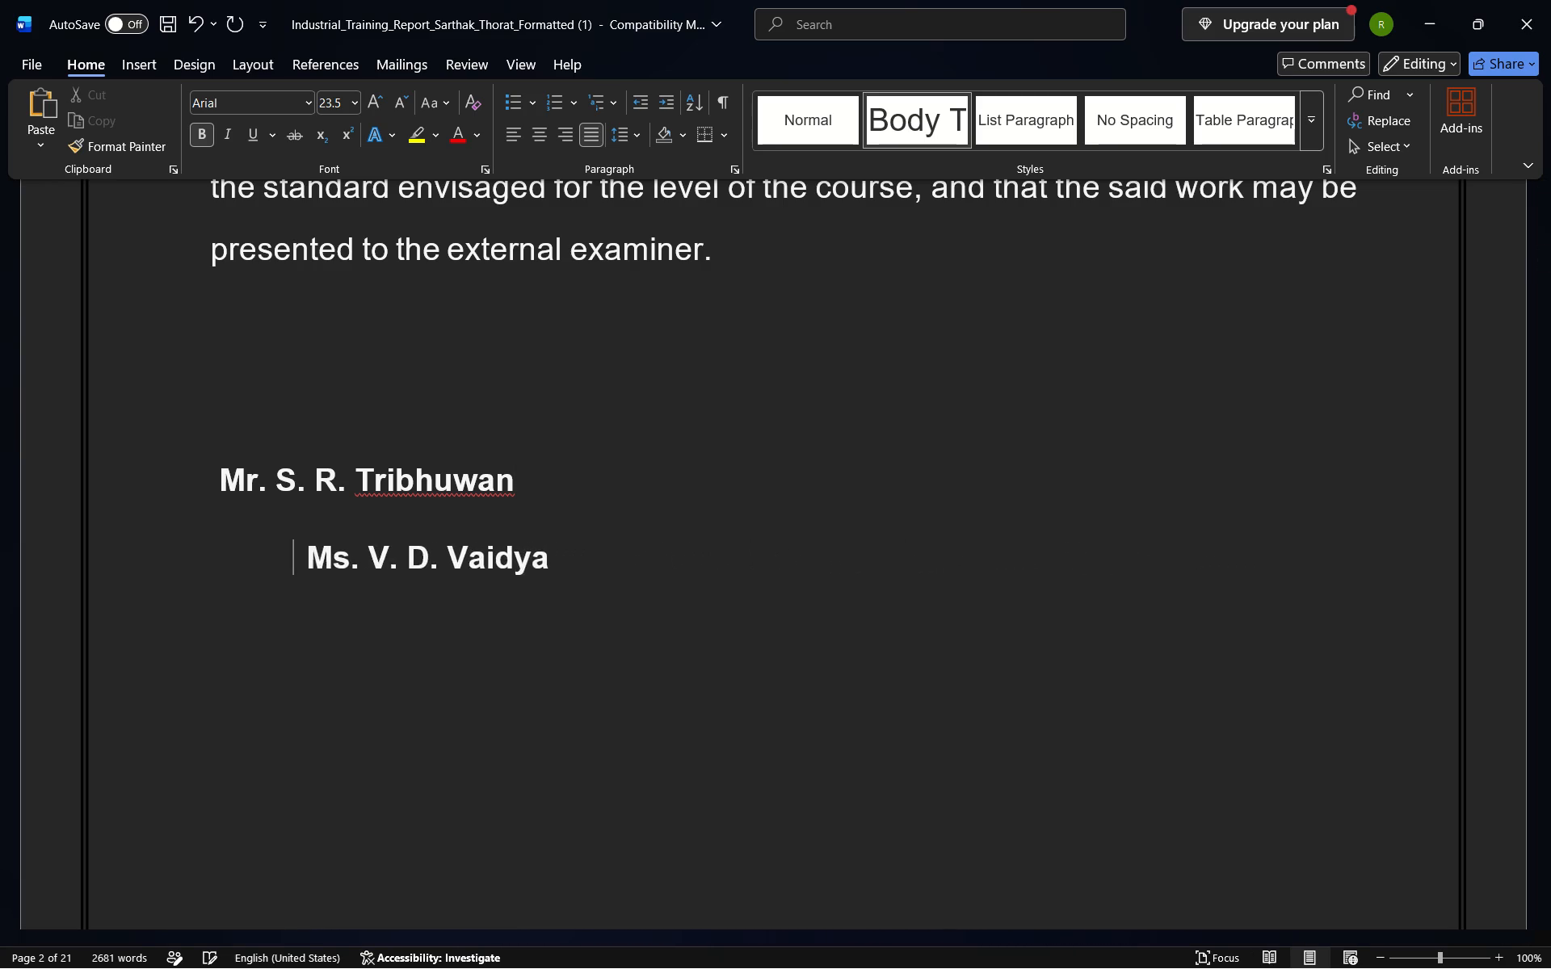
{"action": "key", "text": "BackSpace"}
{"action": "key", "text": "BackSpace"}
{"action": "key", "text": "BackSpace"}
{"action": "key", "text": "BackSpace"}
{"action": "key", "text": "BackSpace"}
{"action": "key", "text": "BackSpace"}
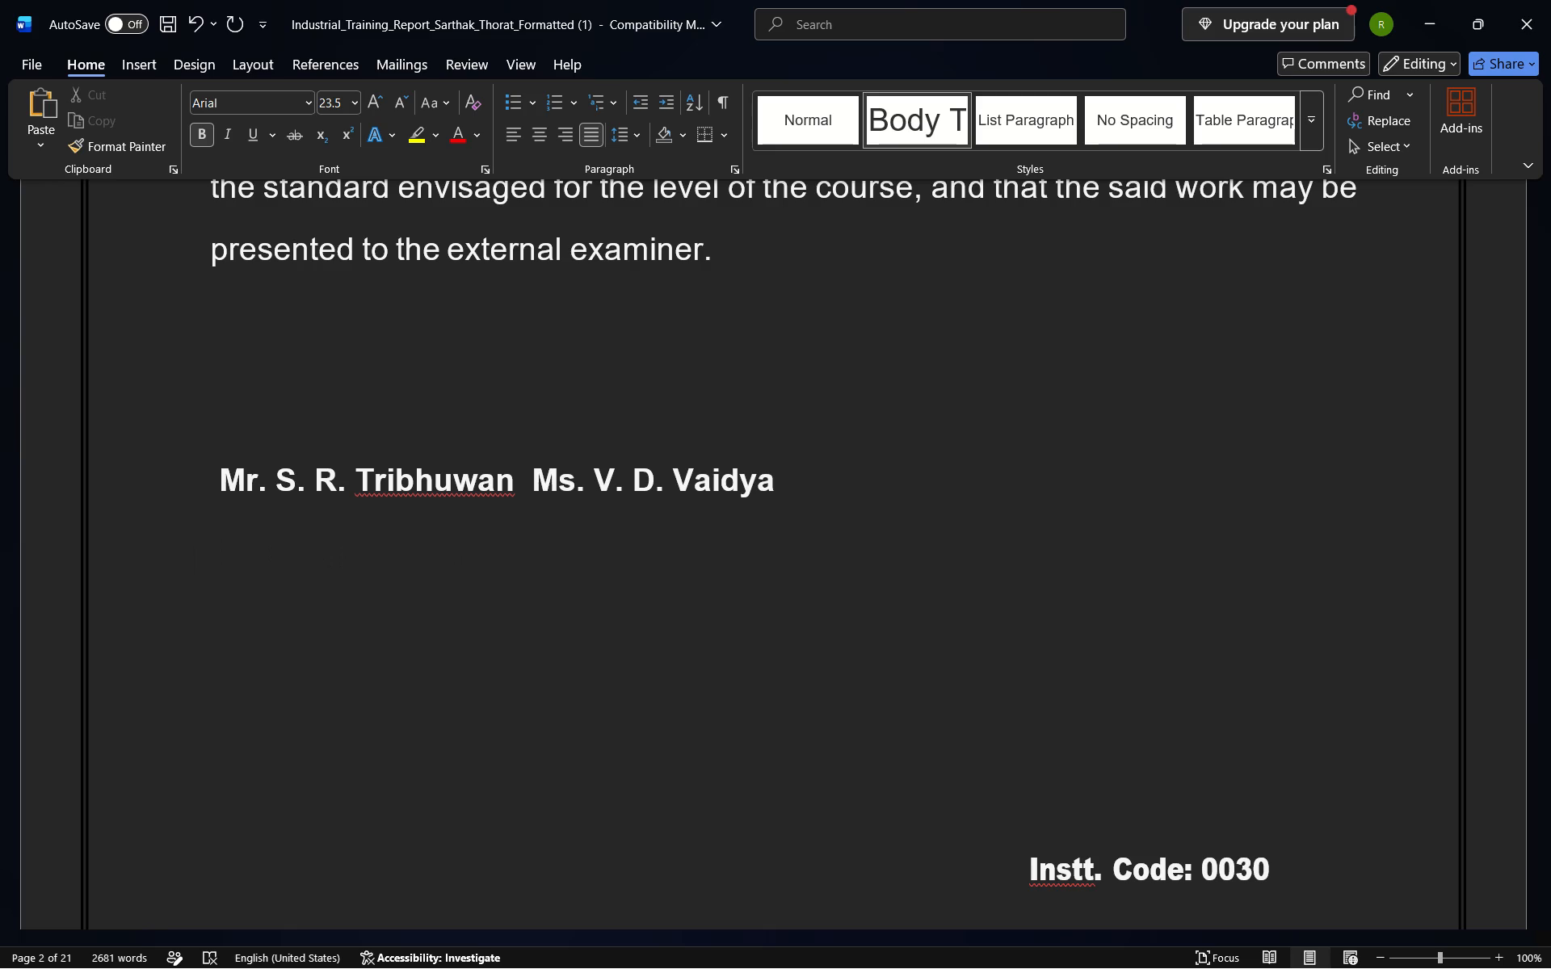
Insert spaces between the two signatories' names until the second name sits near the right page margin on the same line.
{"action": "key", "text": "space"}
{"action": "key", "text": "space"}
{"action": "key", "text": "space"}
{"action": "key", "text": "space"}
{"action": "key", "text": "space"}
{"action": "key", "text": "space"}
{"action": "key", "text": "space"}
{"action": "key", "text": "space"}
{"action": "key", "text": "space"}
{"action": "key", "text": "space"}
{"action": "key", "text": "space"}
{"action": "key", "text": "space"}
{"action": "key", "text": "space"}
{"action": "key", "text": "space"}
{"action": "key", "text": "space"}
{"action": "key", "text": "space"}
{"action": "key", "text": "space"}
{"action": "key", "text": "space"}
{"action": "key", "text": "space"}
{"action": "key", "text": "space"}
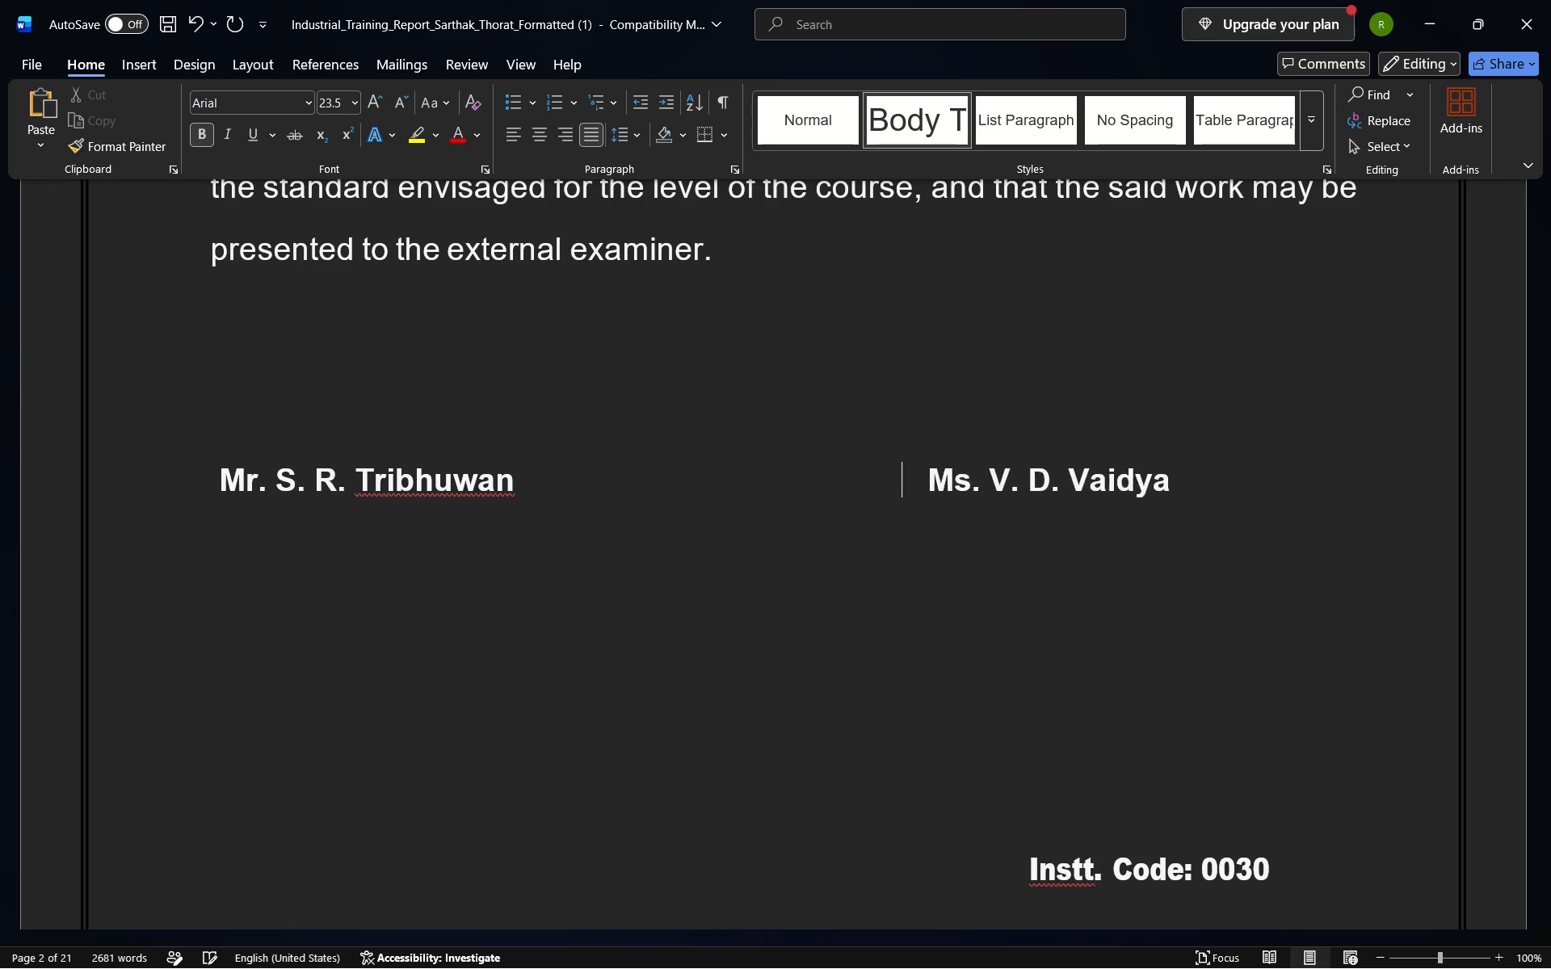
{"action": "key", "text": "space"}
{"action": "key", "text": "space"}
{"action": "key", "text": "space"}
{"action": "key", "text": "space"}
{"action": "key", "text": "space"}
{"action": "key", "text": "space"}
{"action": "key", "text": "space"}
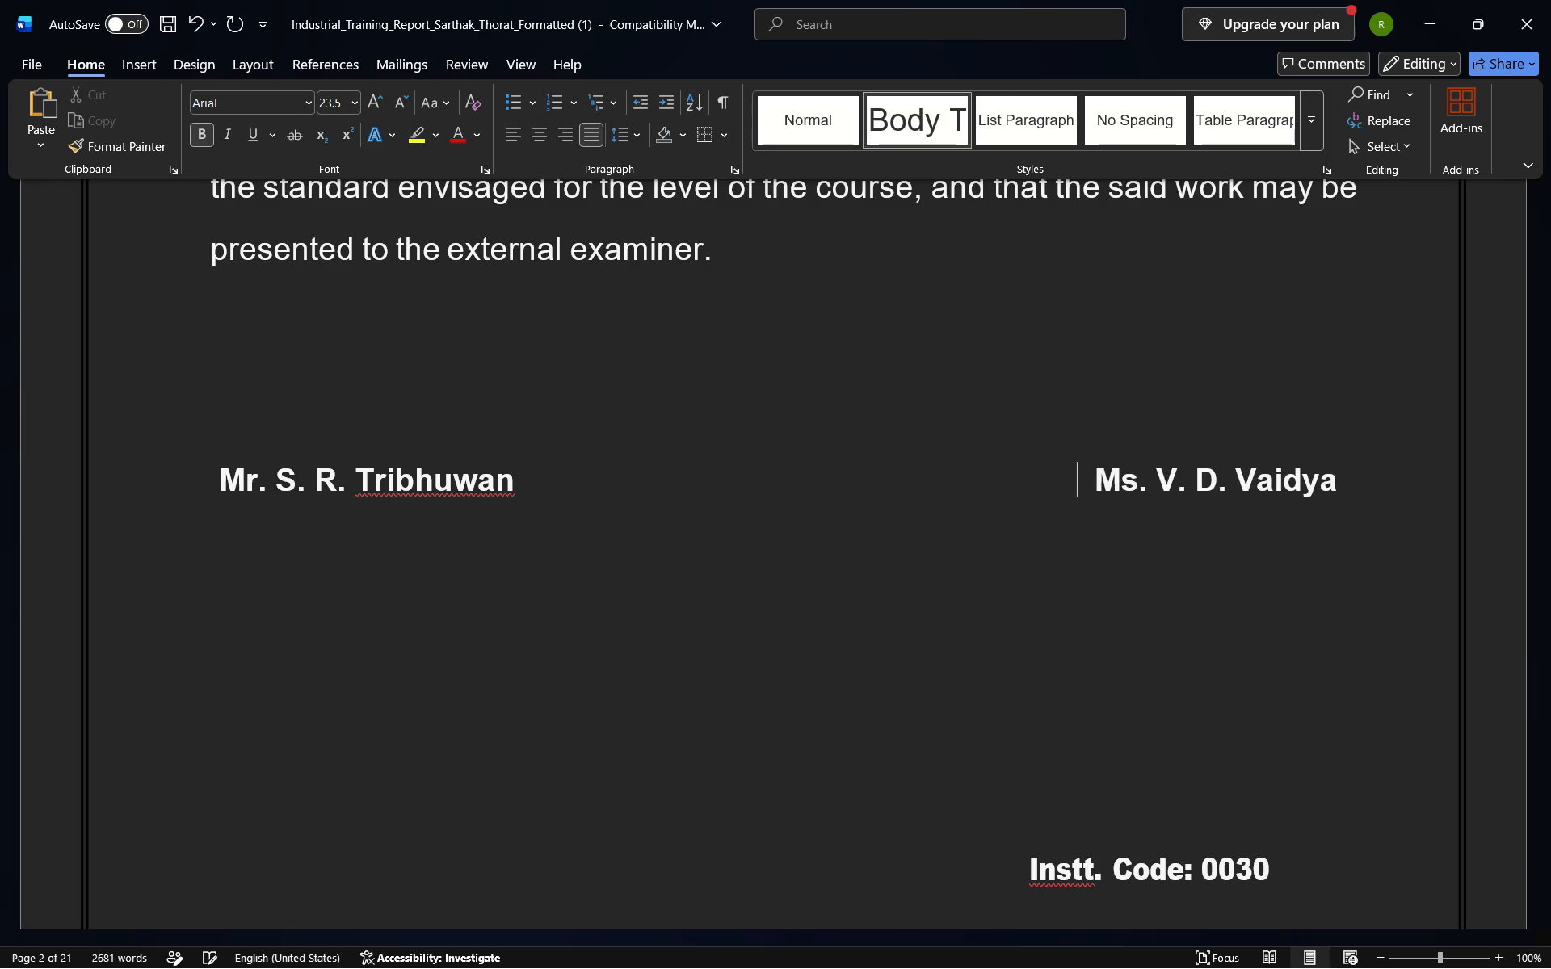
{"action": "key", "text": "space"}
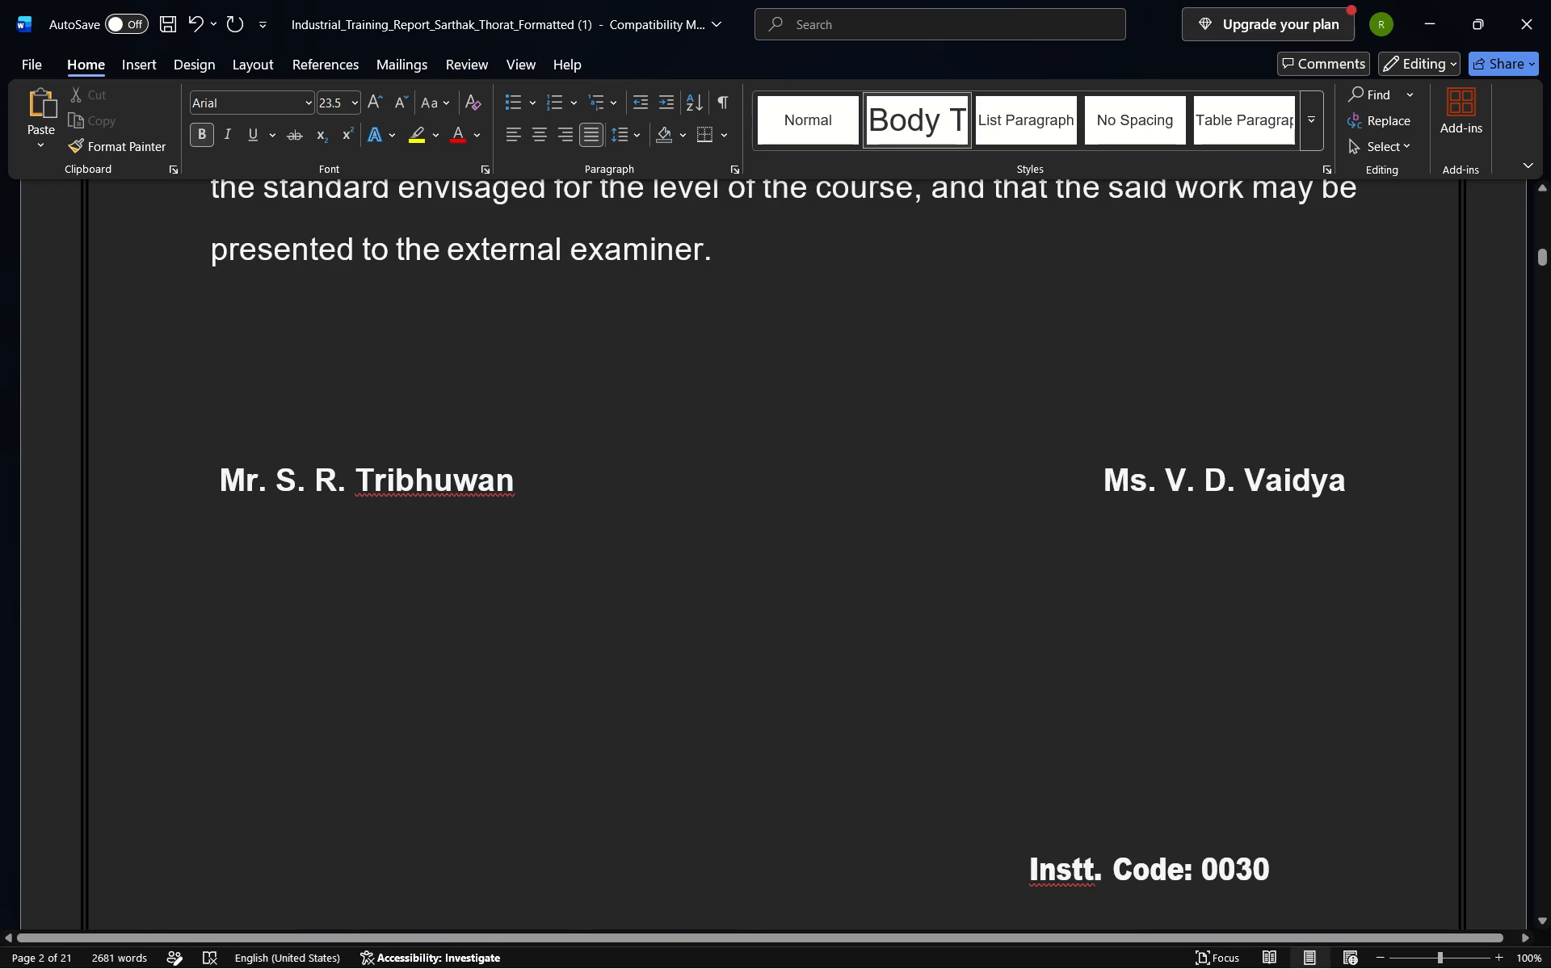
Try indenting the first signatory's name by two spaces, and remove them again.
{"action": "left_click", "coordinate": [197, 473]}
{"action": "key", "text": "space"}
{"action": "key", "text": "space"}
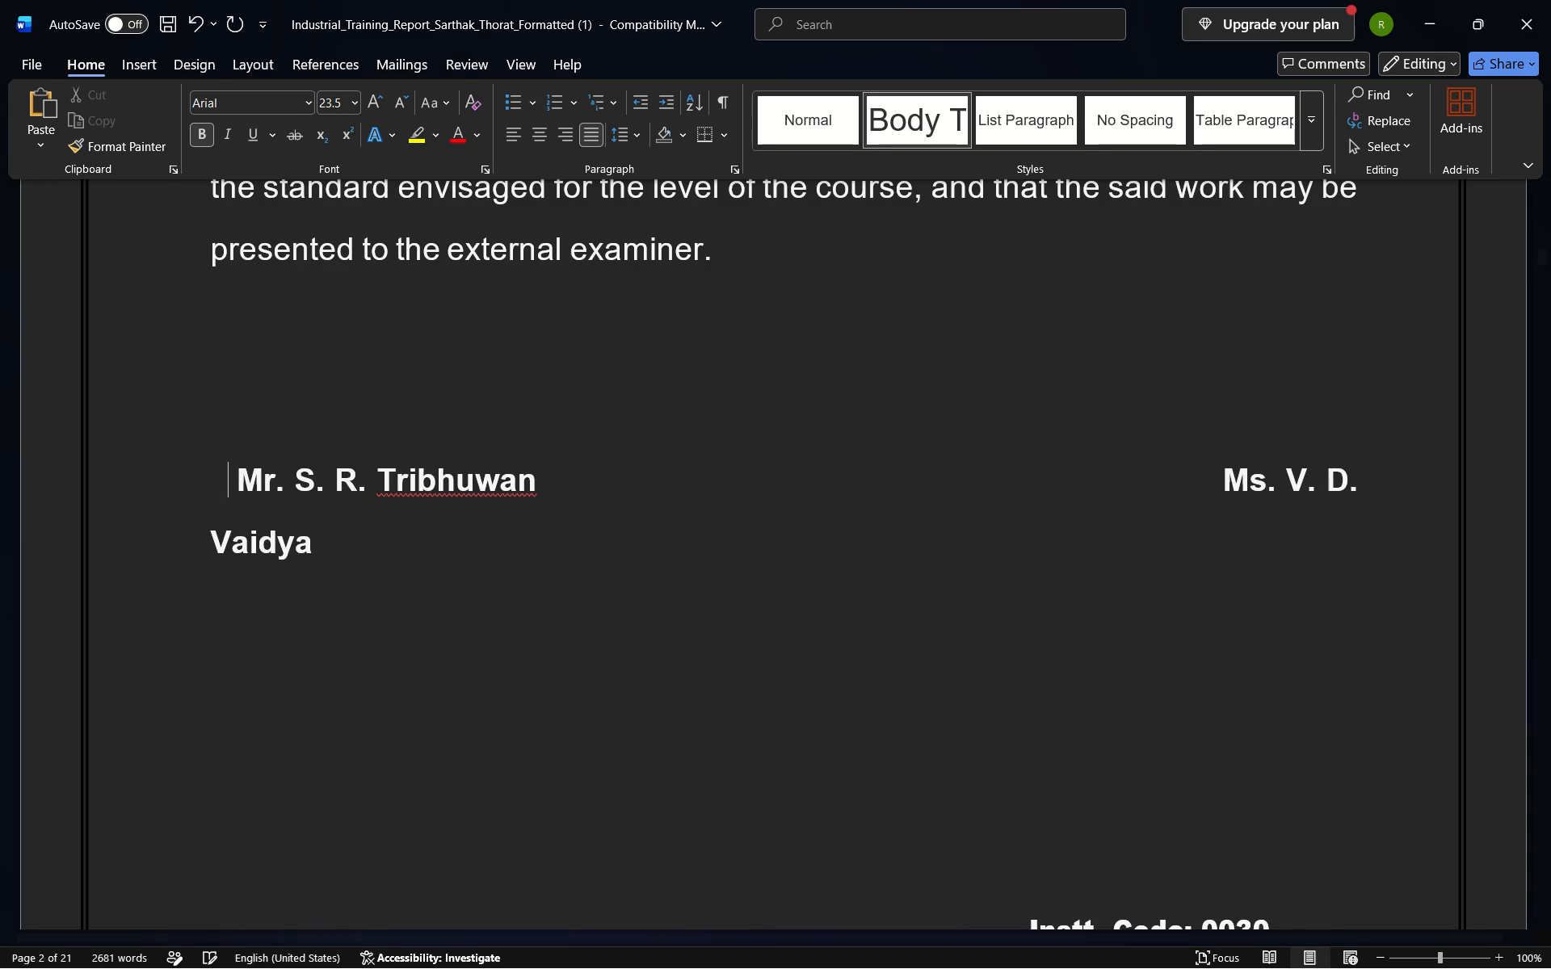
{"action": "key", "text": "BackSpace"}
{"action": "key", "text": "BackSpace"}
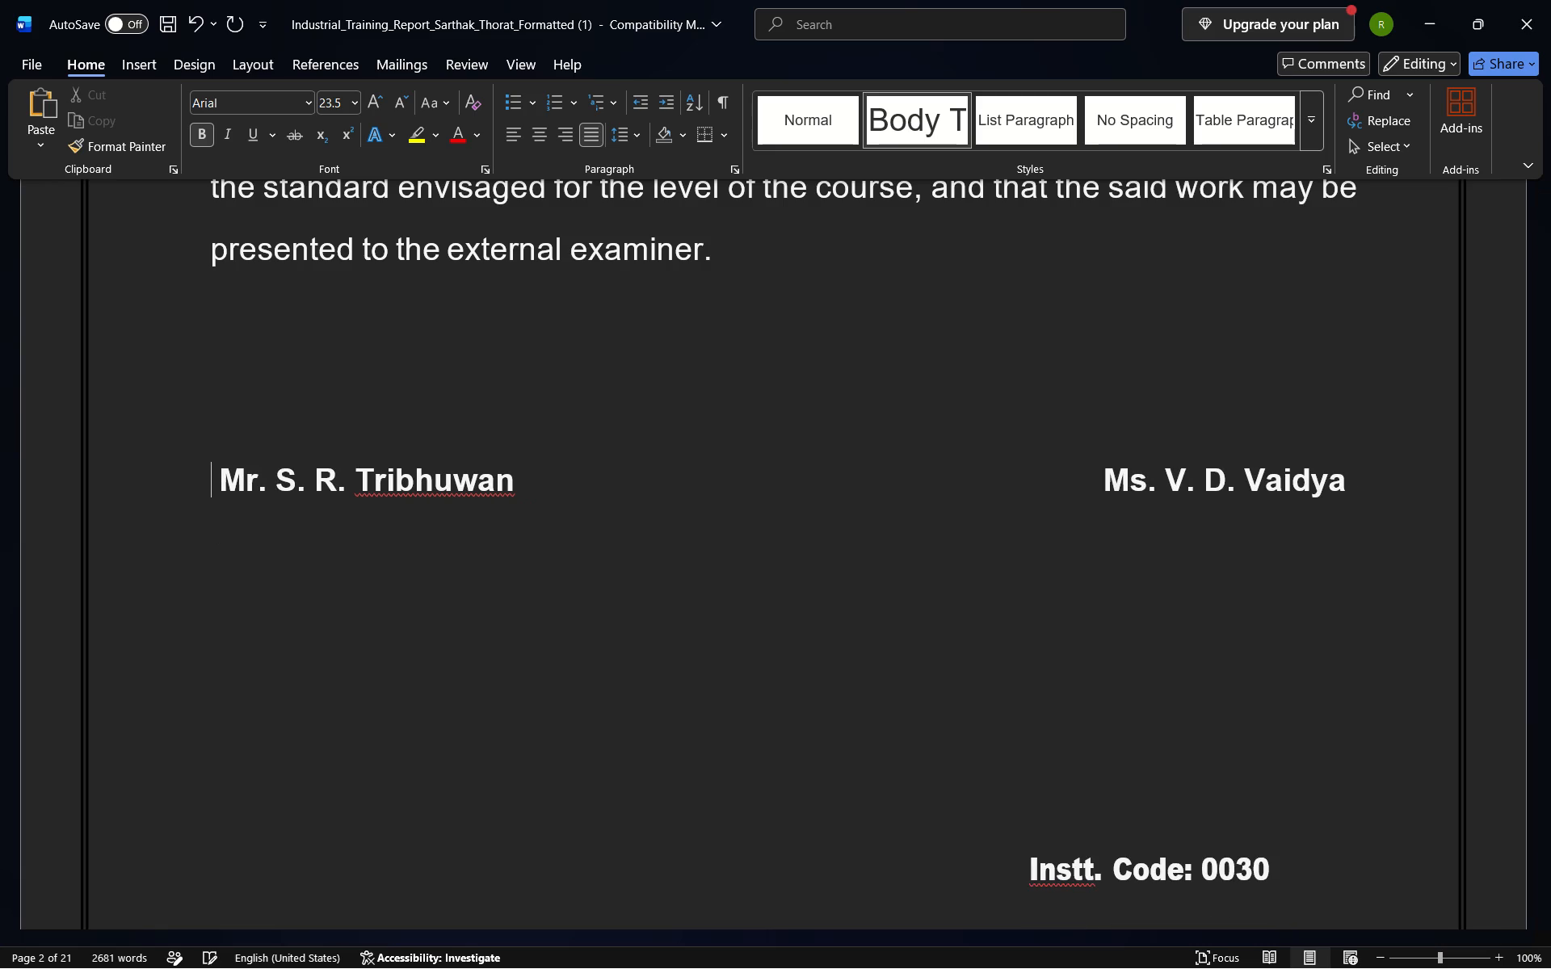
Shorten the gap between the two signatories' names by three spaces and indent the first name by one space.
{"action": "left_click", "coordinate": [670, 477]}
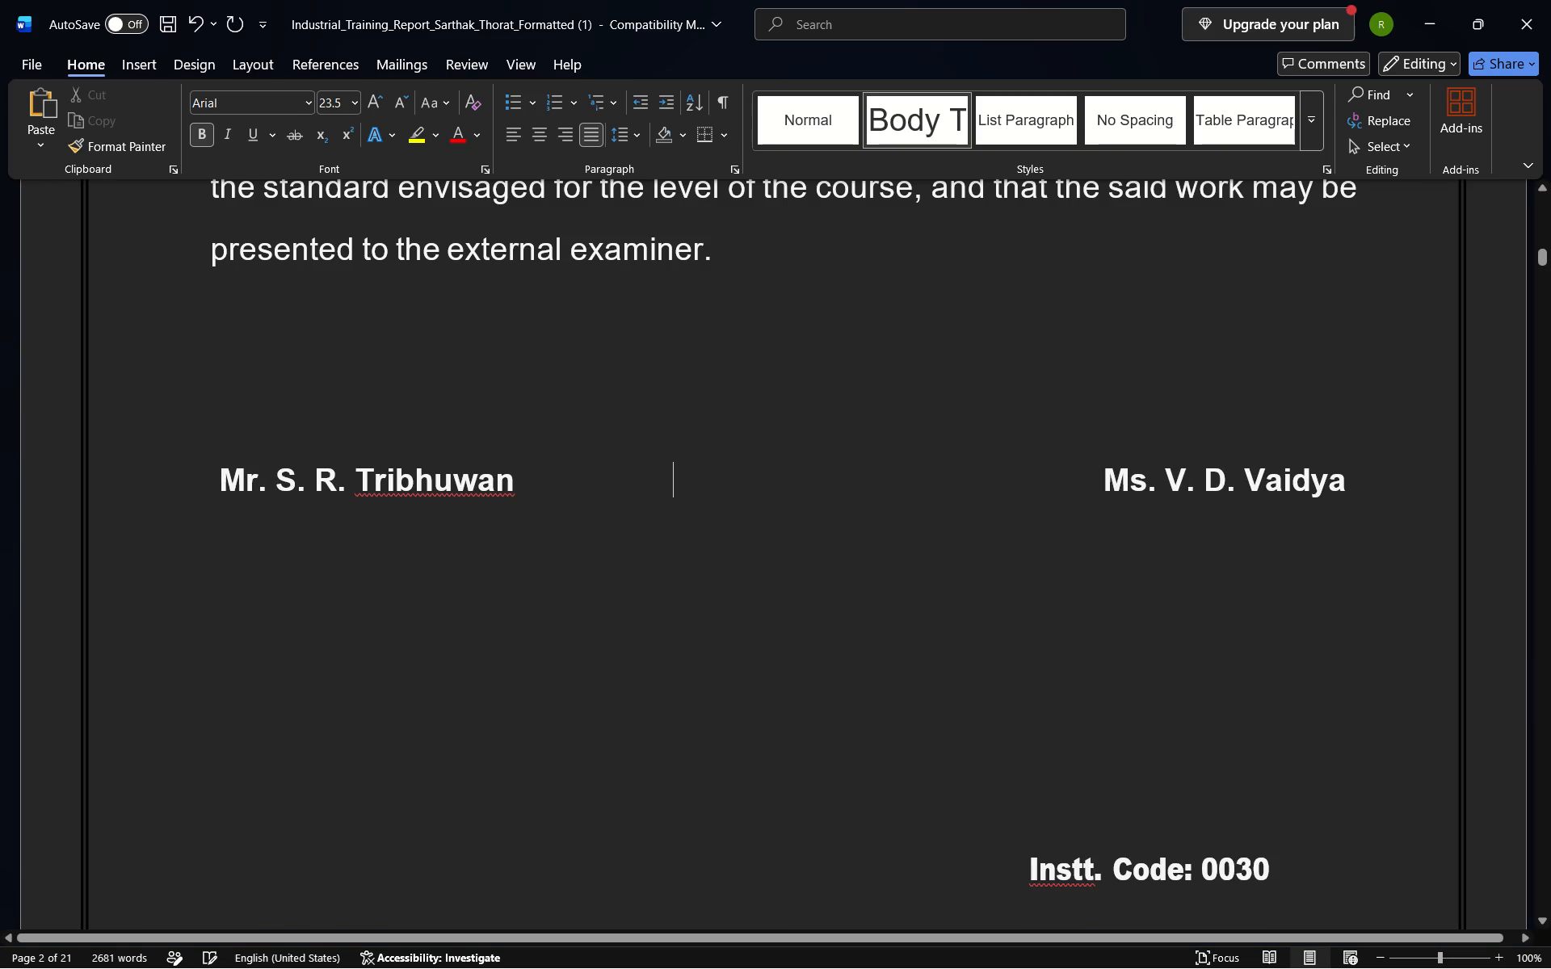
{"action": "key", "text": "BackSpace"}
{"action": "key", "text": "BackSpace"}
{"action": "key", "text": "BackSpace"}
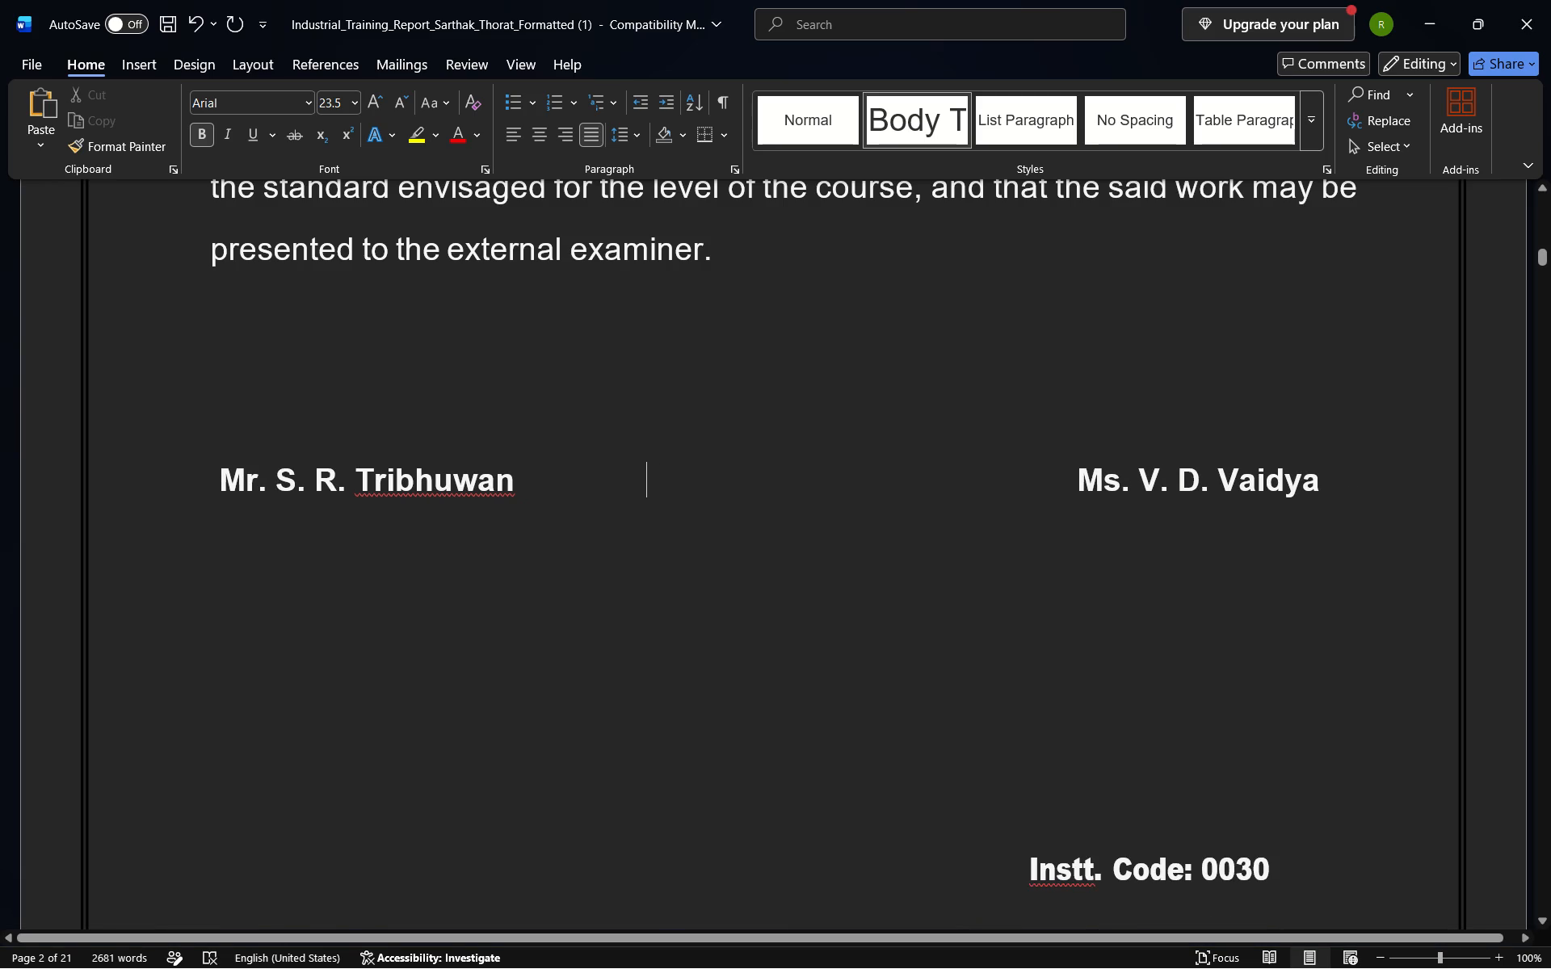
{"action": "left_click", "coordinate": [207, 474]}
{"action": "key", "text": "space"}
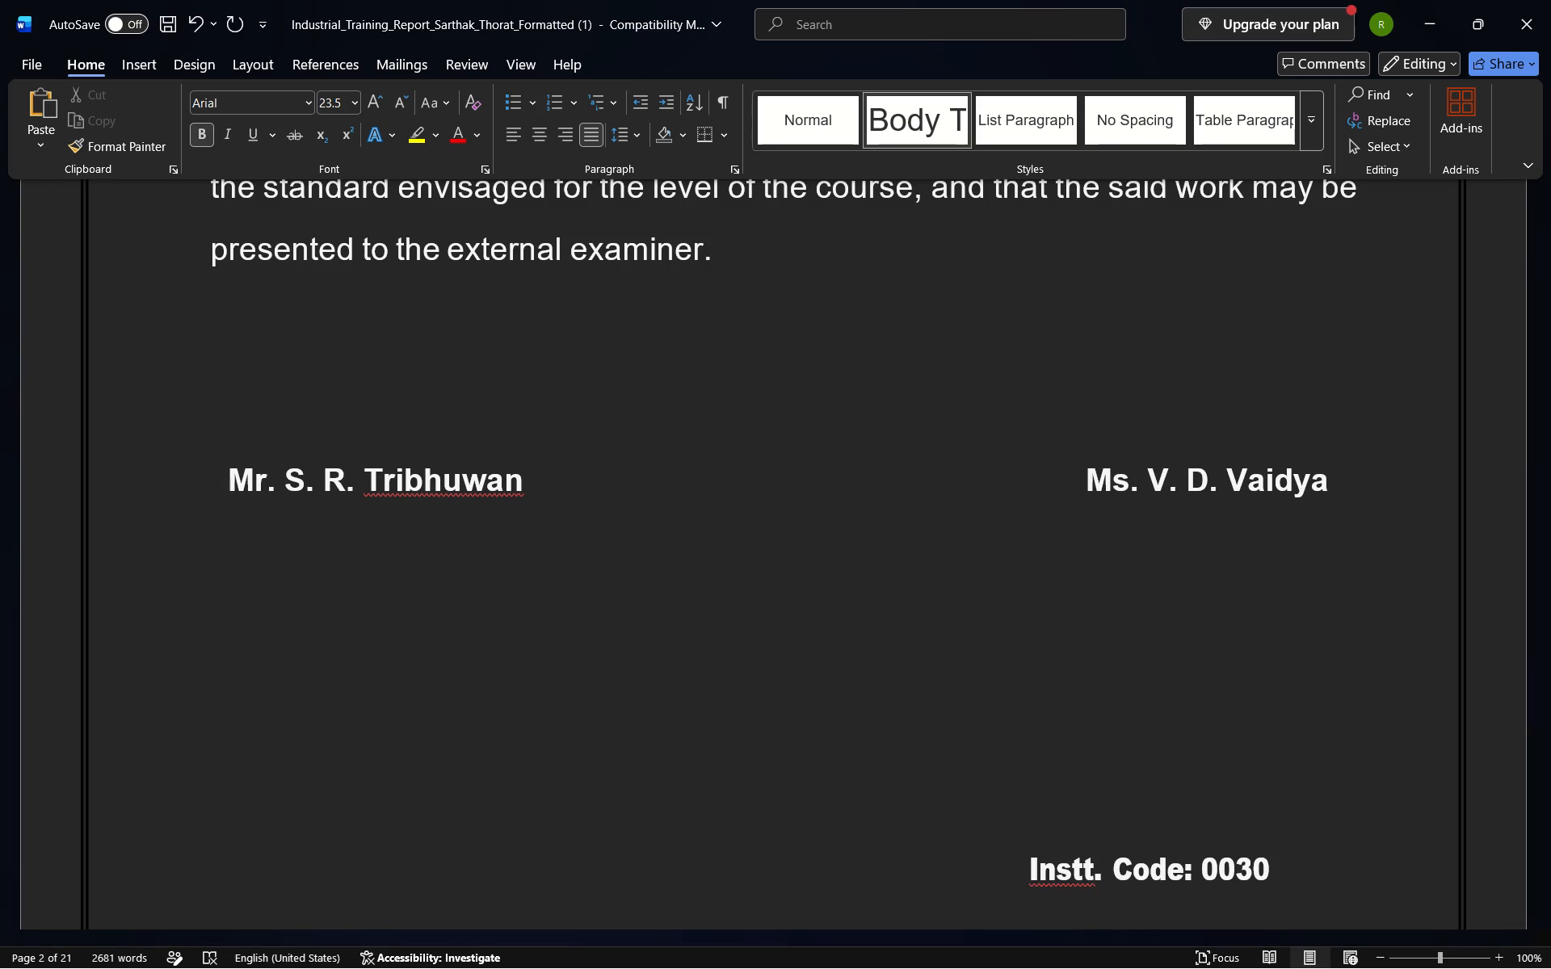
Open the font size choices for the empty line below the signatories' names.
{"action": "left_click", "coordinate": [445, 546]}
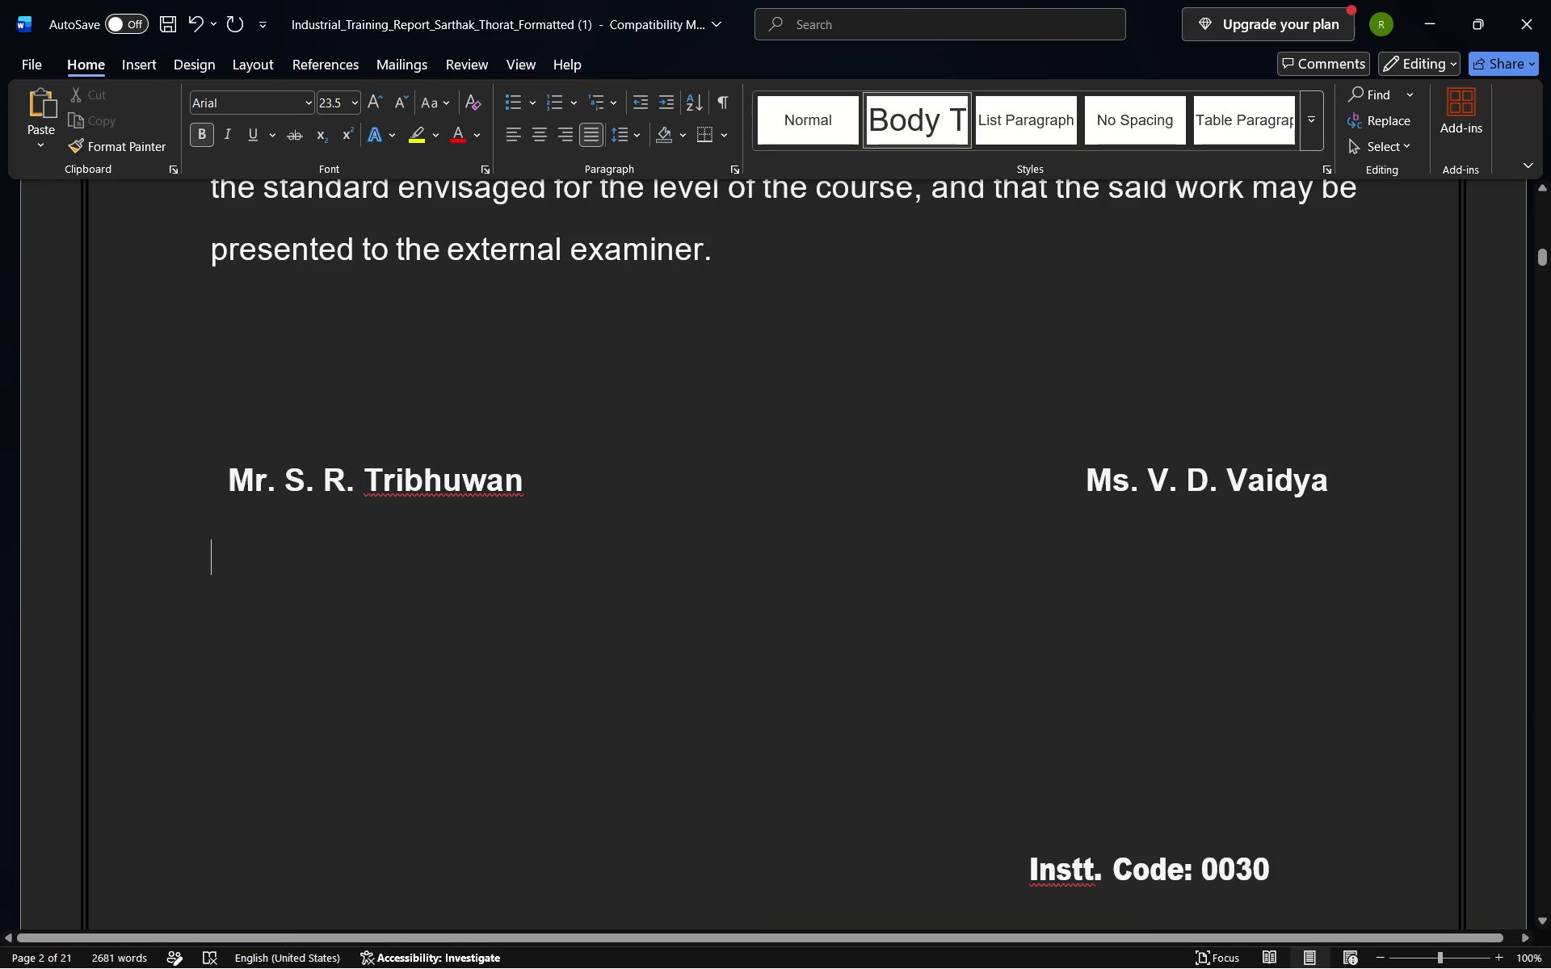
{"action": "left_click", "coordinate": [352, 99]}
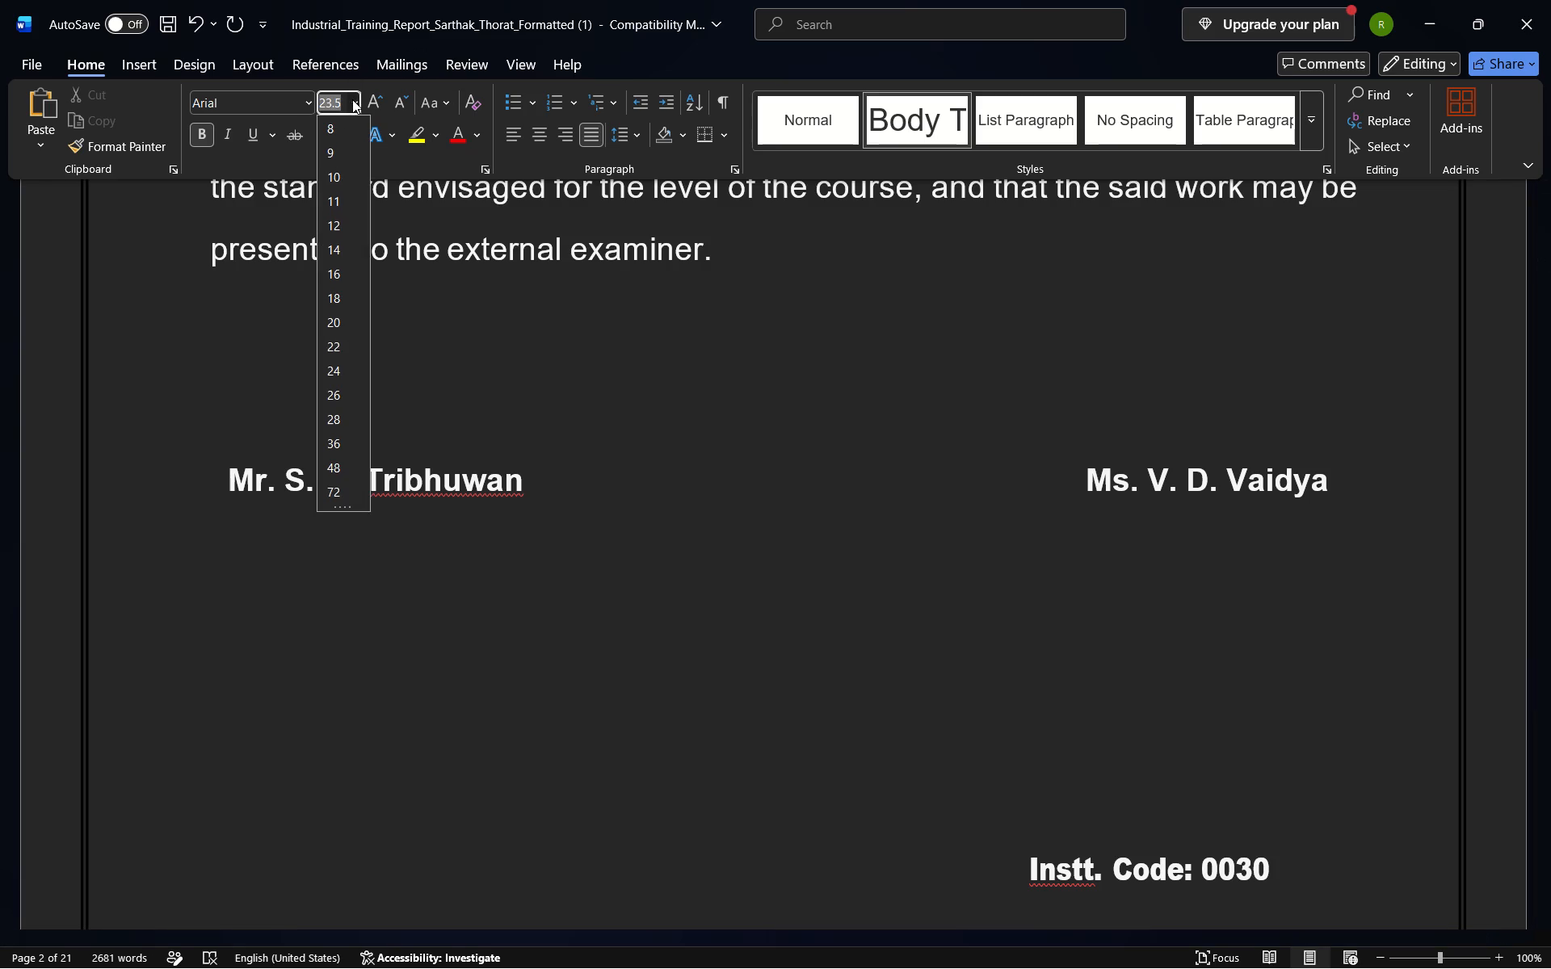
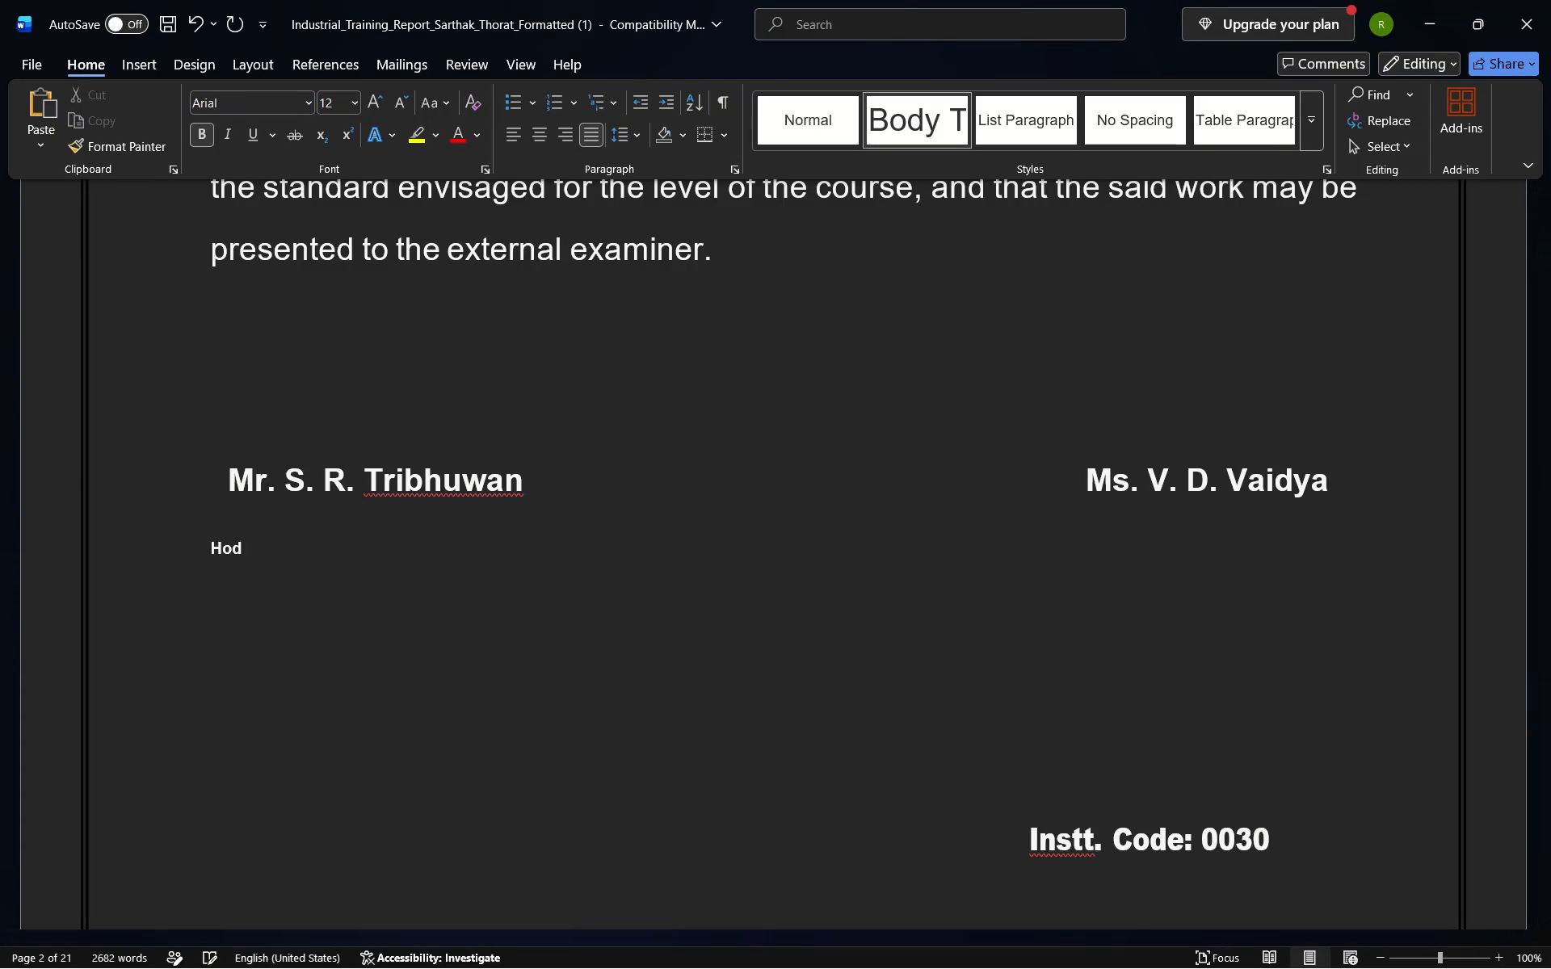
Replace the text on the line below the signatories' names with the designation "HOD" in capitals.
{"action": "key", "text": "BackSpace"}
{"action": "key", "text": "d"}
{"action": "key", "text": "d"}
{"action": "key", "text": "BackSpace"}
{"action": "key", "text": "BackSpace"}
{"action": "key", "text": "BackSpace"}
{"action": "type", "text": "HOD"}
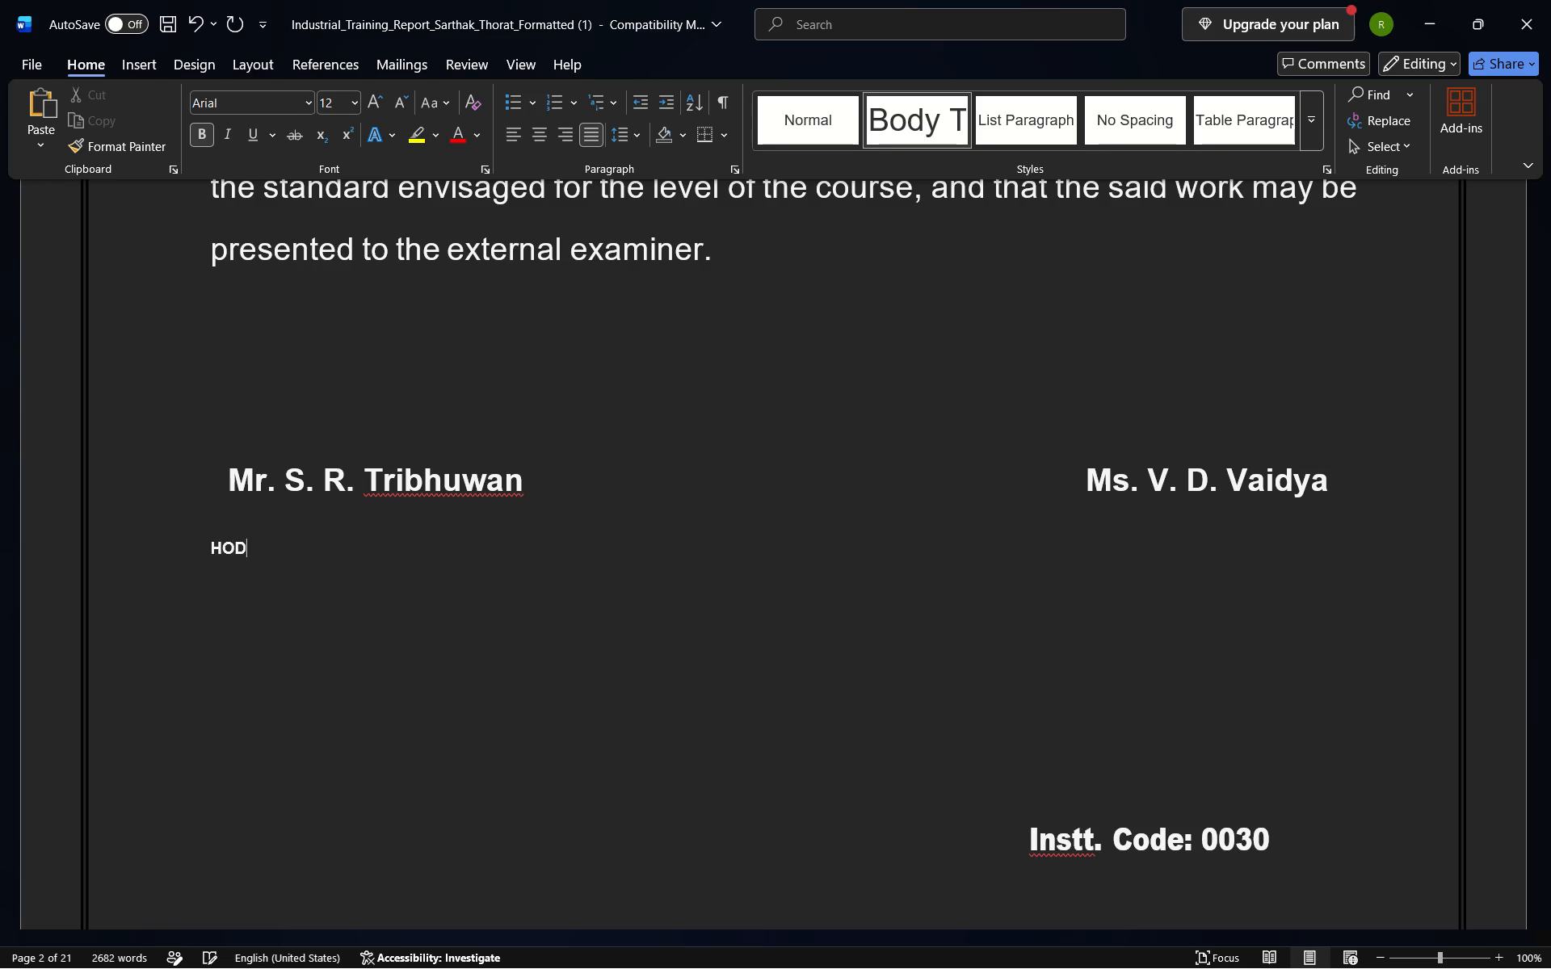
Insert spaces before "HOD" until it sits centred beneath the second signatory's name.
{"action": "key", "text": "shift+Left"}
{"action": "key", "text": "shift+Left"}
{"action": "key", "text": "shift+Left"}
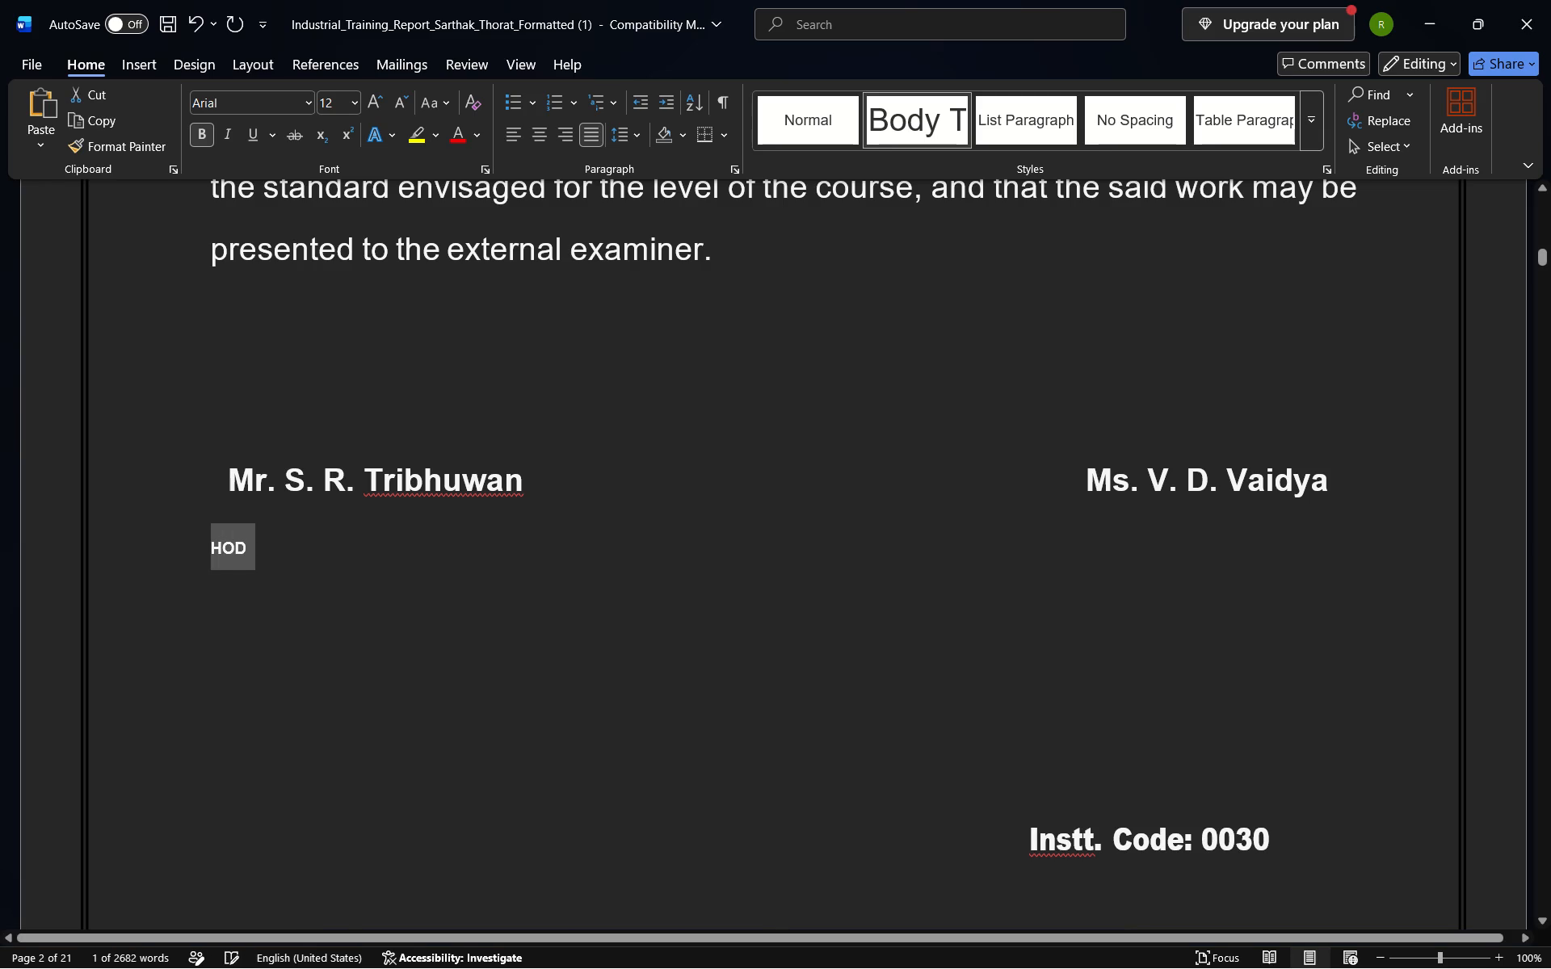
{"action": "key", "text": "Left"}
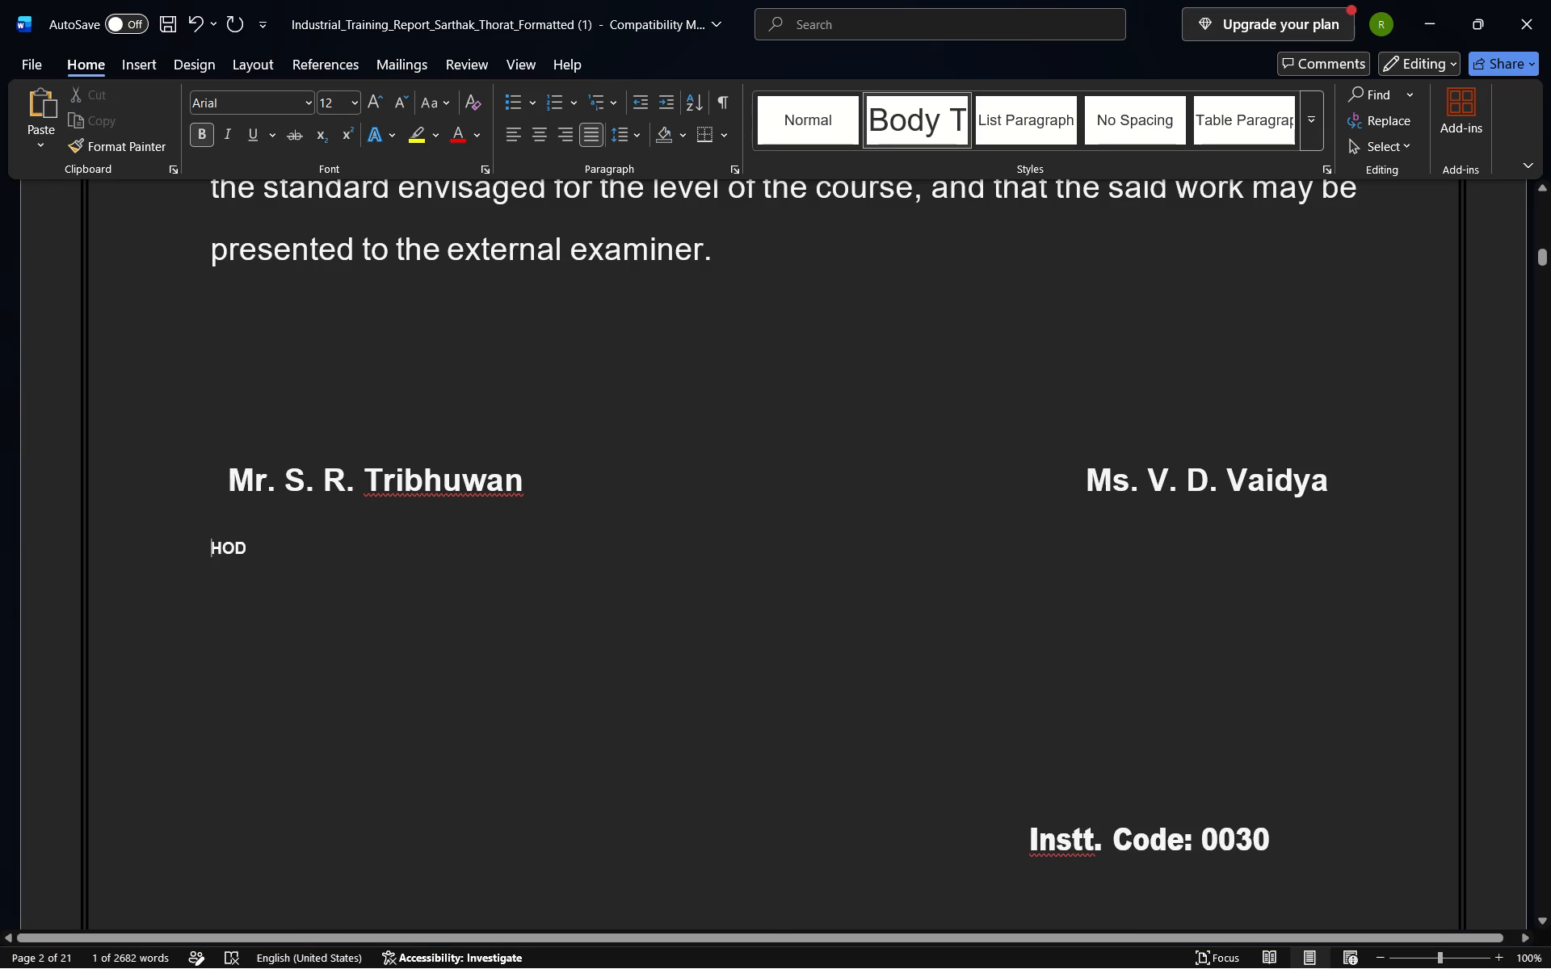
{"action": "key", "text": "space"}
{"action": "key", "text": "space"}
{"action": "key", "text": "space"}
{"action": "key", "text": "space"}
{"action": "key", "text": "space"}
{"action": "key", "text": "space"}
{"action": "key", "text": "space"}
{"action": "key", "text": "space"}
{"action": "key", "text": "space"}
{"action": "key", "text": "space"}
{"action": "key", "text": "space"}
{"action": "key", "text": "space"}
{"action": "key", "text": "space"}
{"action": "key", "text": "space"}
{"action": "key", "text": "space"}
{"action": "key", "text": "space"}
{"action": "key", "text": "space"}
{"action": "key", "text": "space"}
{"action": "key", "text": "space"}
{"action": "key", "text": "space"}
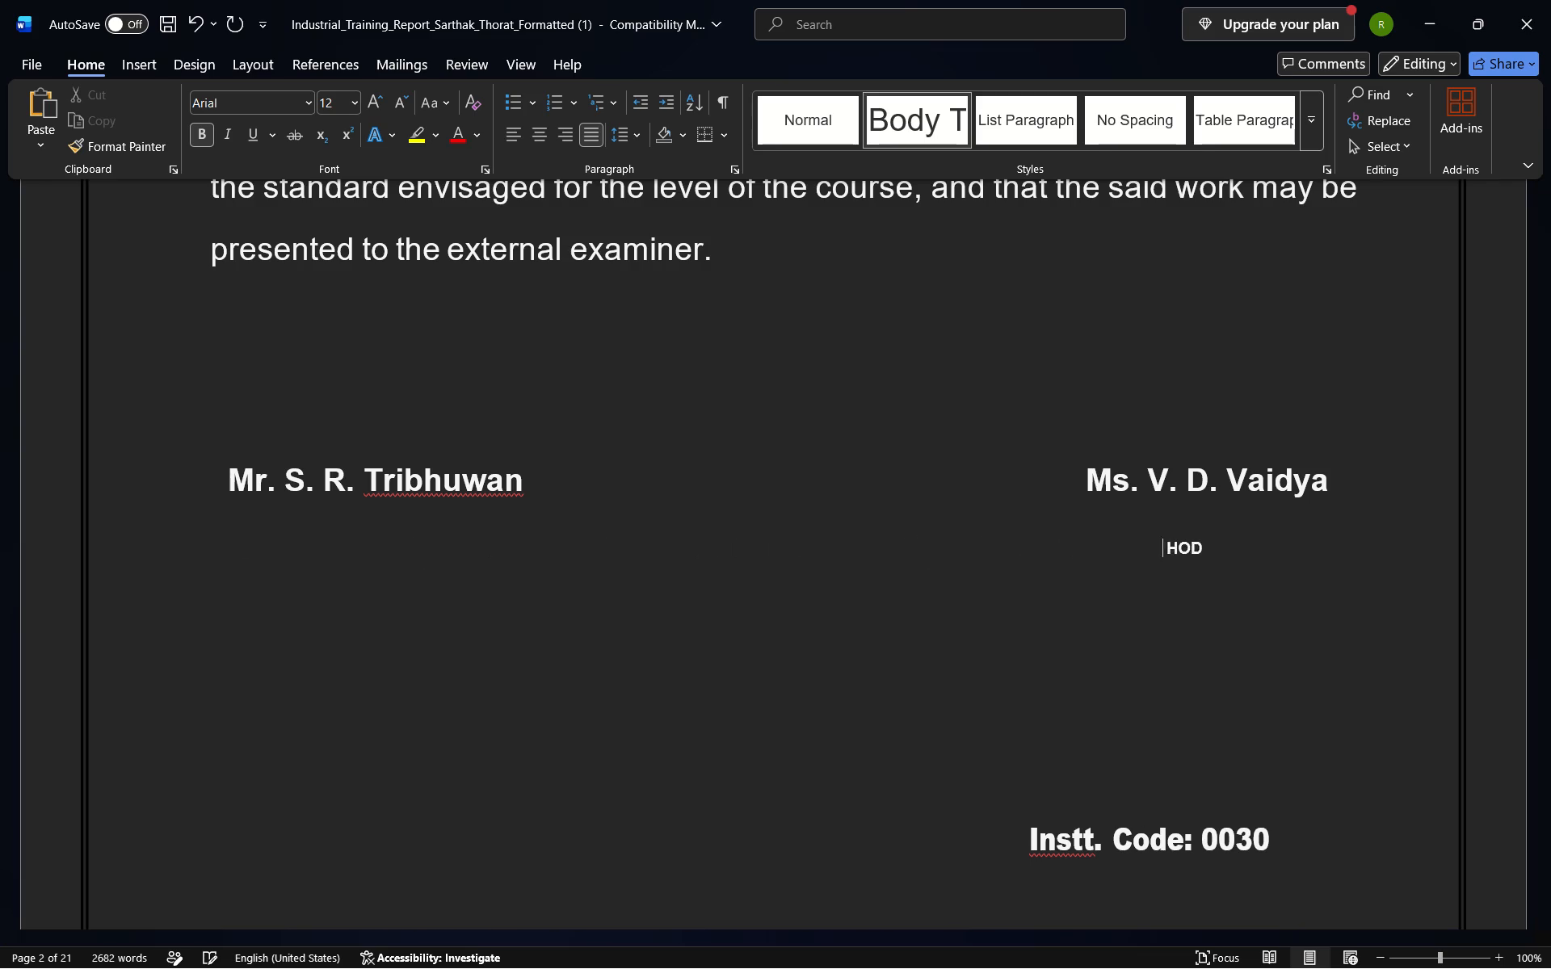
{"action": "key", "text": "space"}
Set the font size of the word "HOD" beneath the second signatory's name to 16.
{"action": "scroll", "coordinate": [370, 766], "scroll_direction": "right", "scroll_amount": 1}
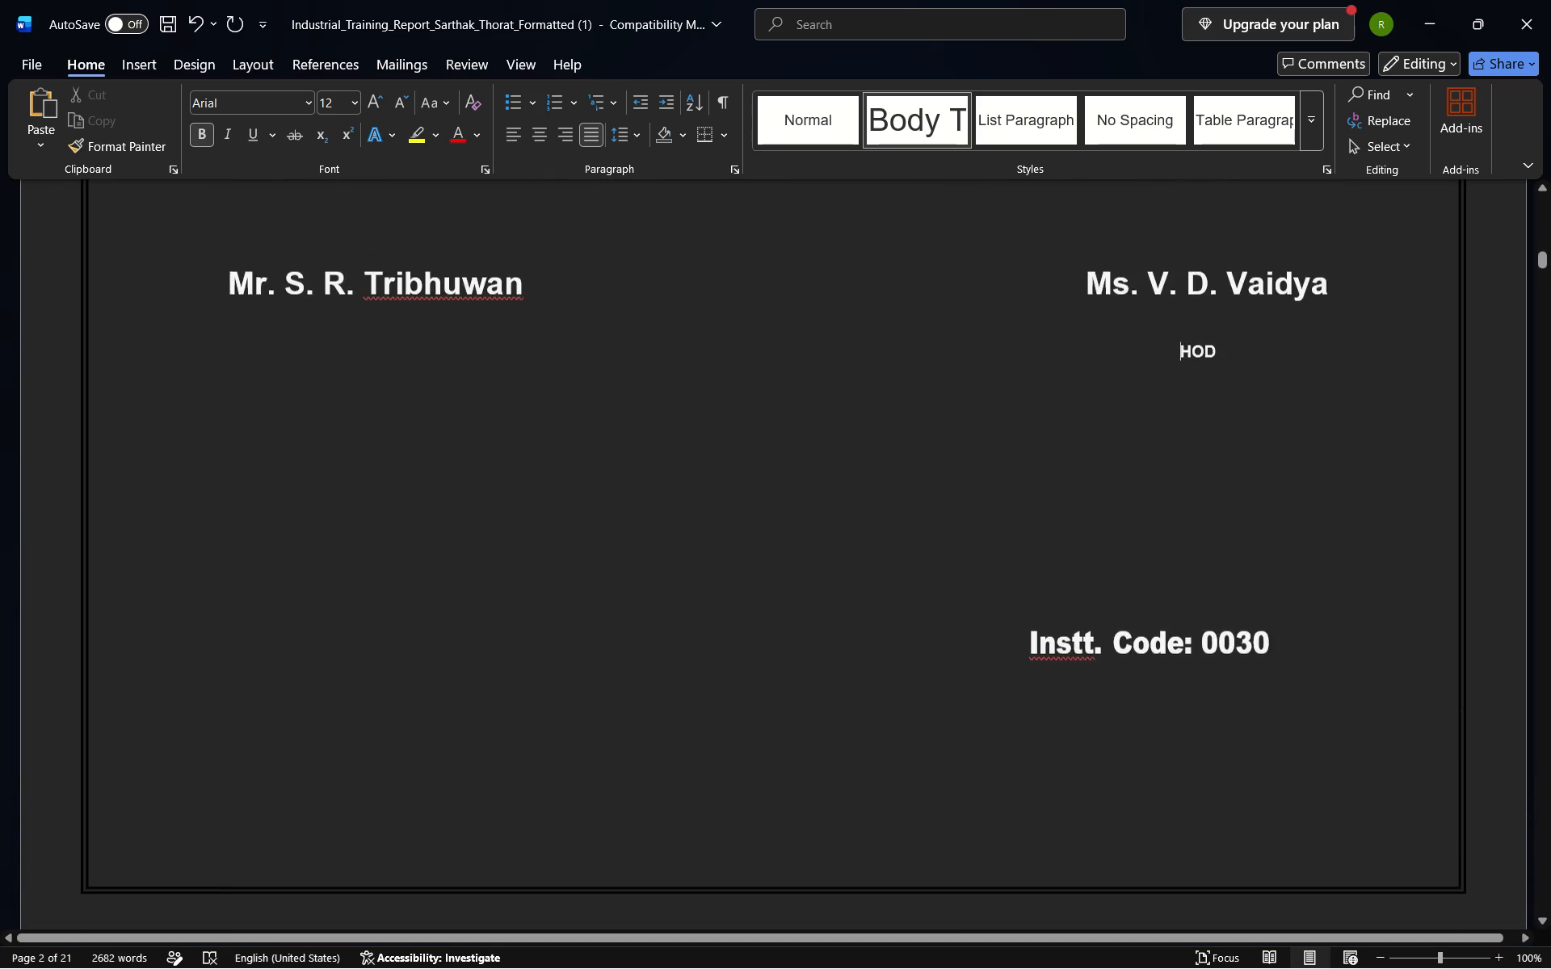
{"action": "scroll", "coordinate": [370, 766], "scroll_direction": "right", "scroll_amount": 1}
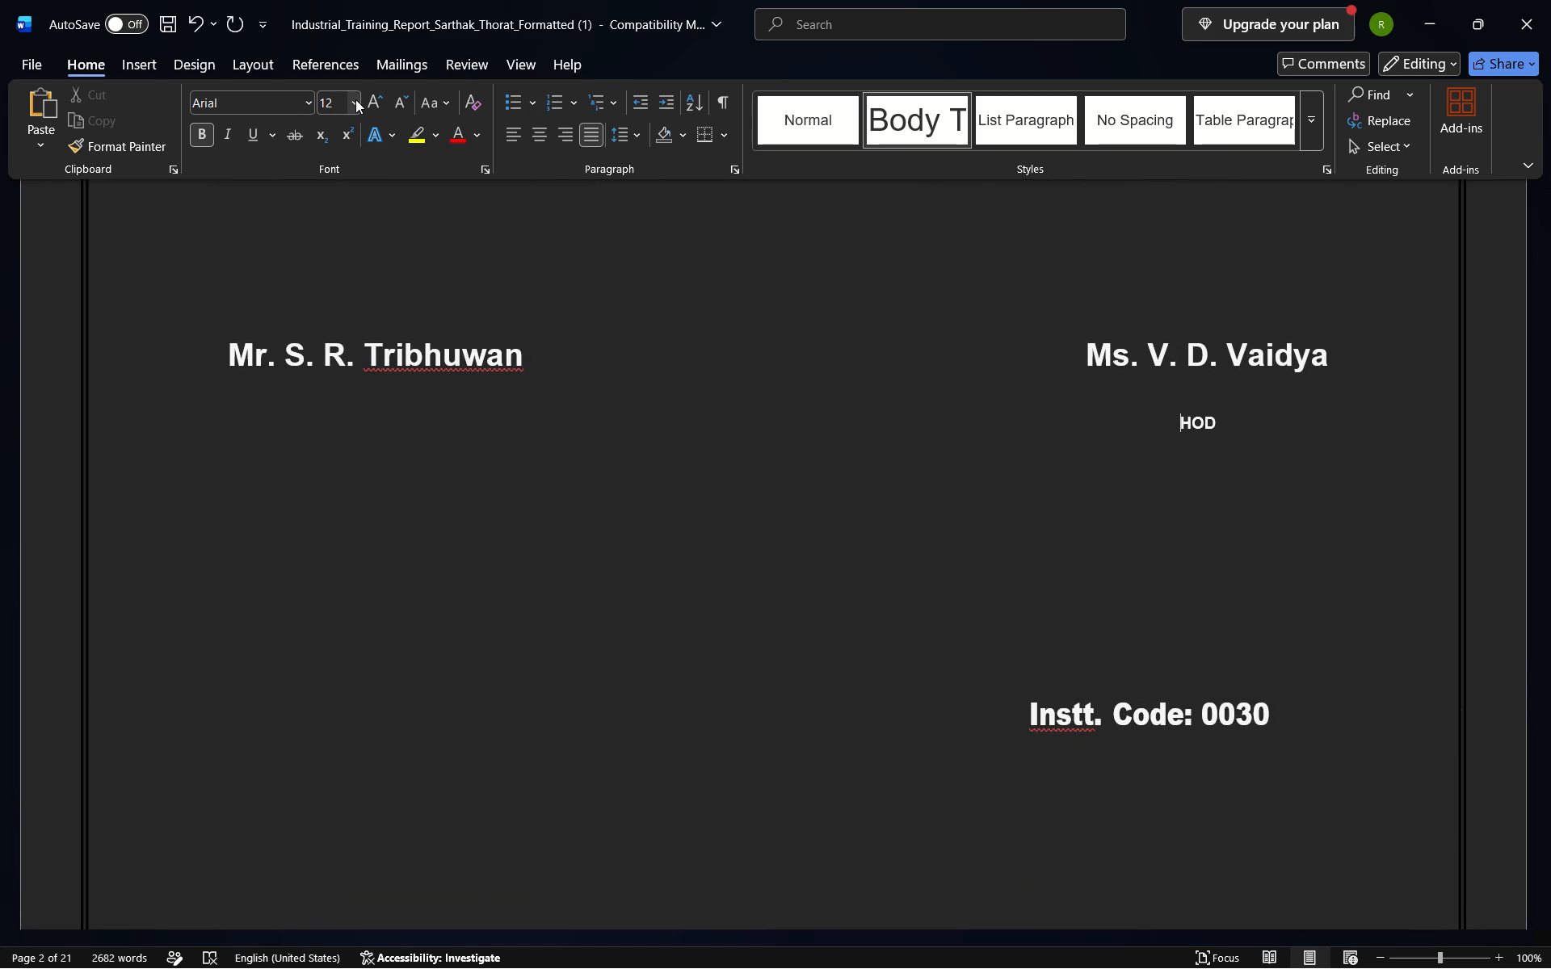
{"action": "left_click", "coordinate": [355, 99]}
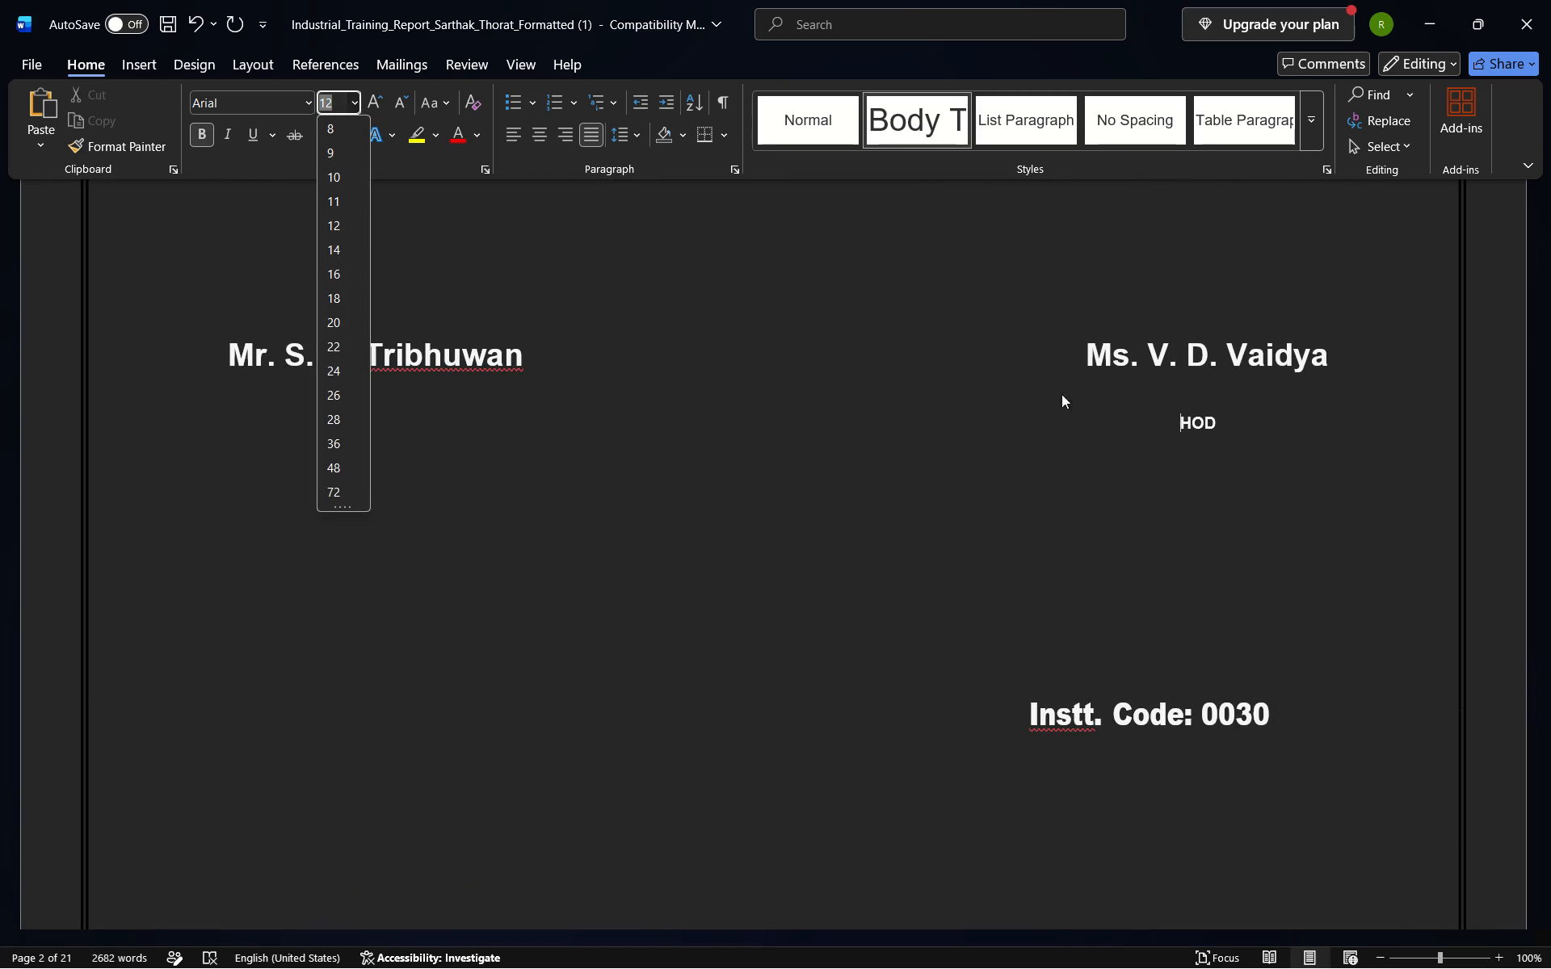
{"action": "left_click", "coordinate": [1234, 418]}
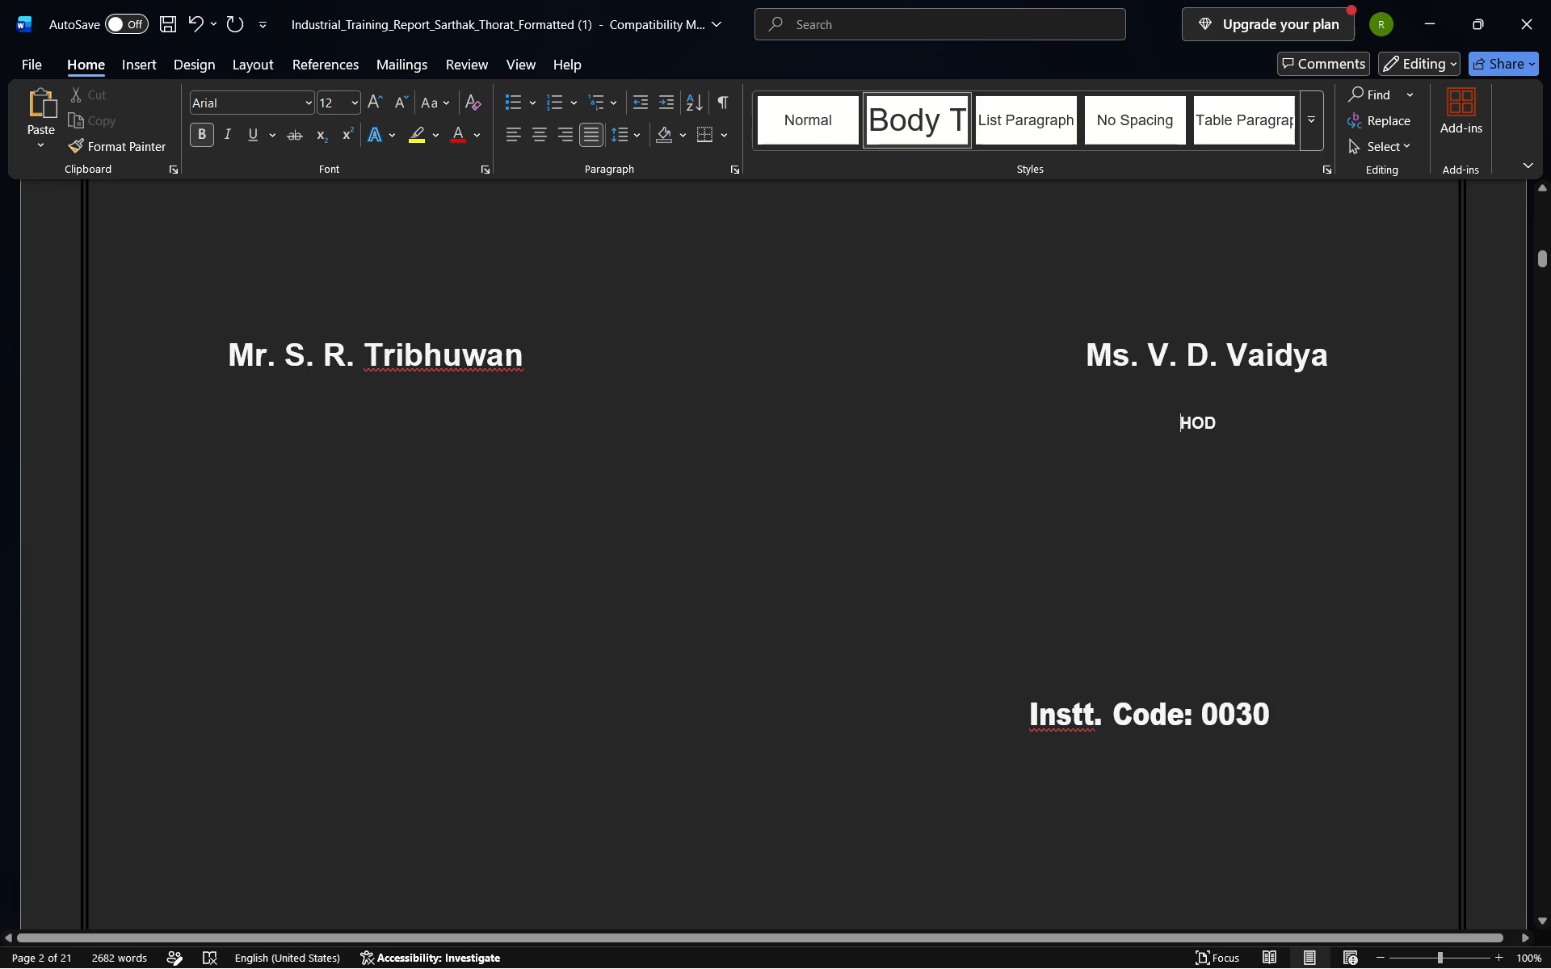
{"action": "left_click_drag", "start_coordinate": [1227, 422], "coordinate": [1161, 426]}
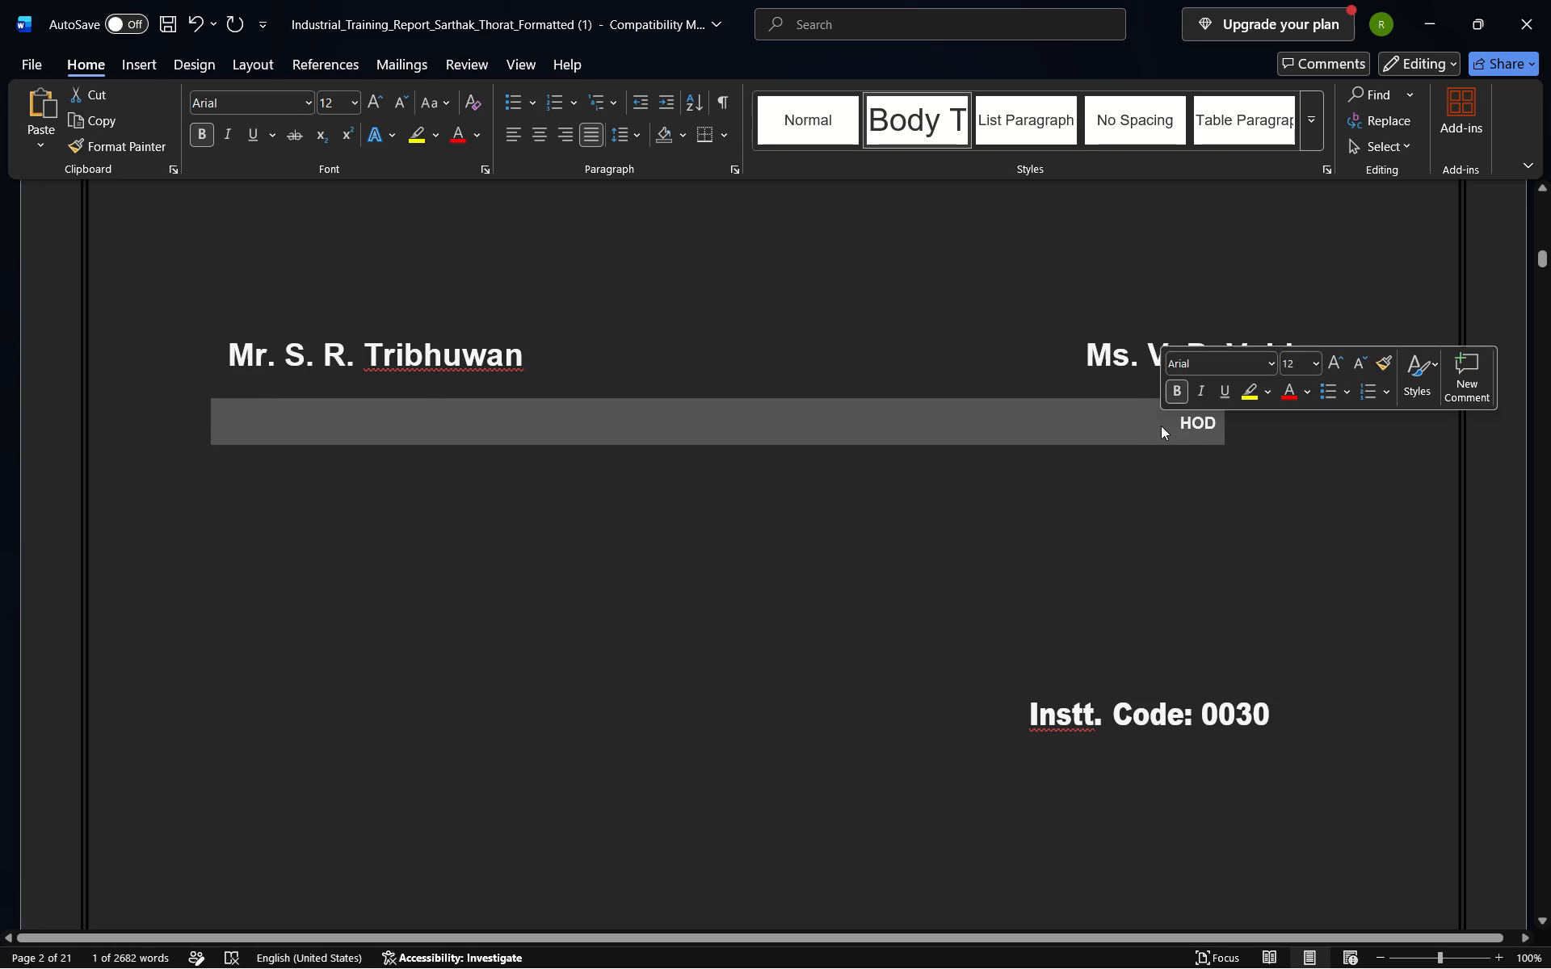
{"action": "key", "text": "shift+Right"}
{"action": "key", "text": "shift+Right"}
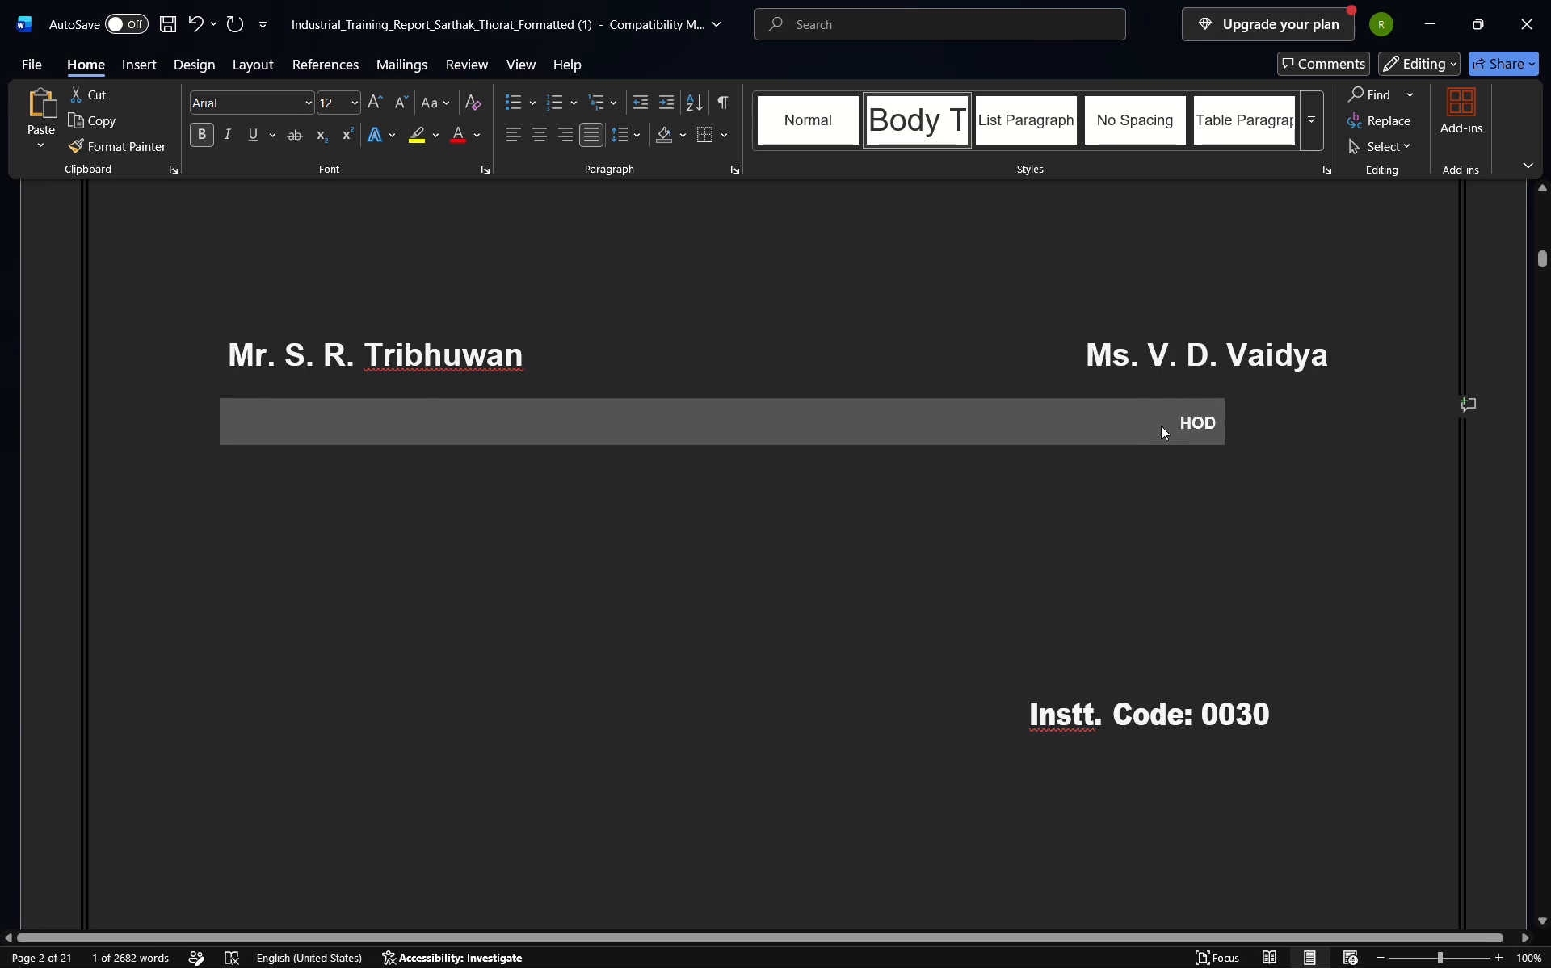
{"action": "left_click", "coordinate": [1309, 426]}
{"action": "left_click_drag", "start_coordinate": [1166, 418], "coordinate": [1175, 428]}
{"action": "left_click", "coordinate": [1254, 417]}
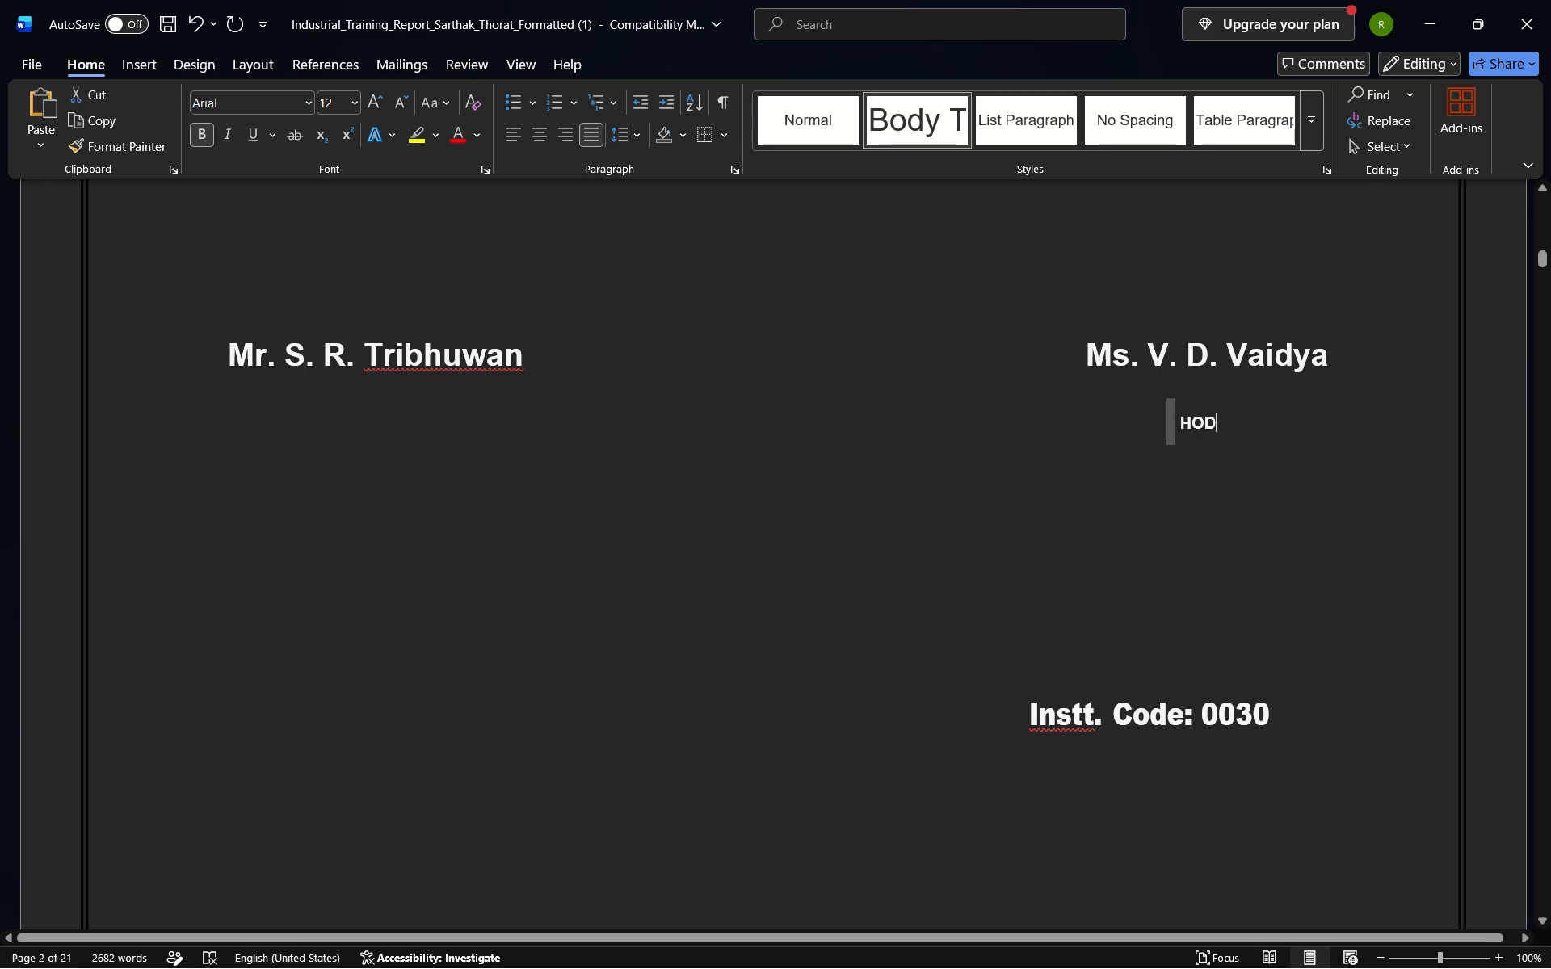
{"action": "left_click_drag", "start_coordinate": [1221, 417], "coordinate": [1183, 422]}
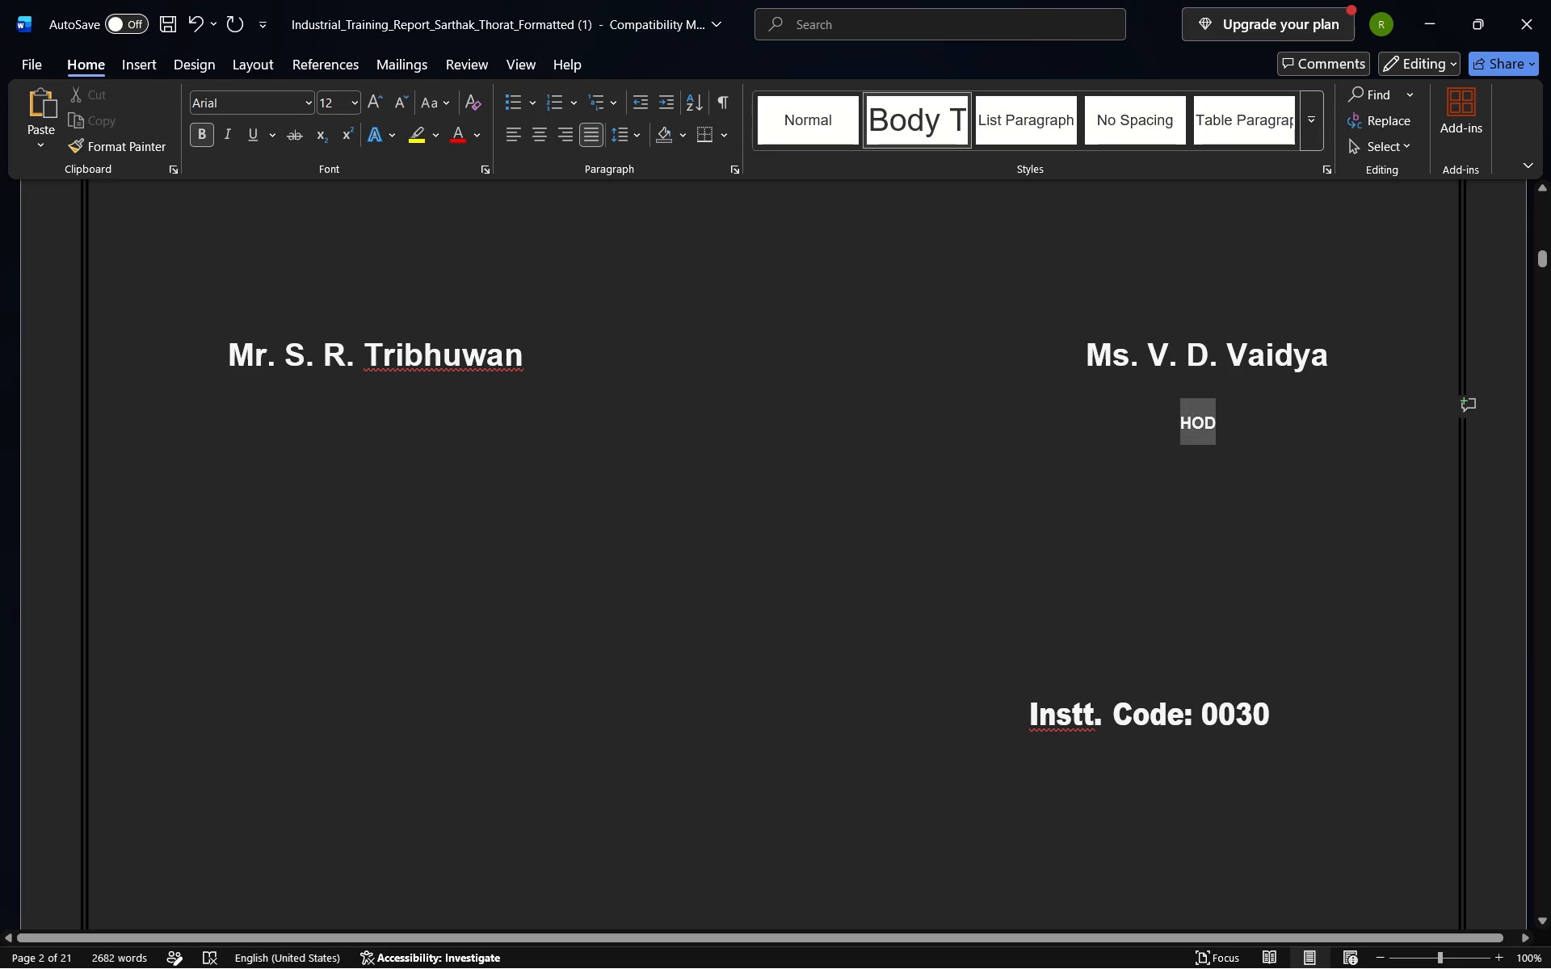
{"action": "left_click_drag", "start_coordinate": [1183, 422], "coordinate": [1181, 423]}
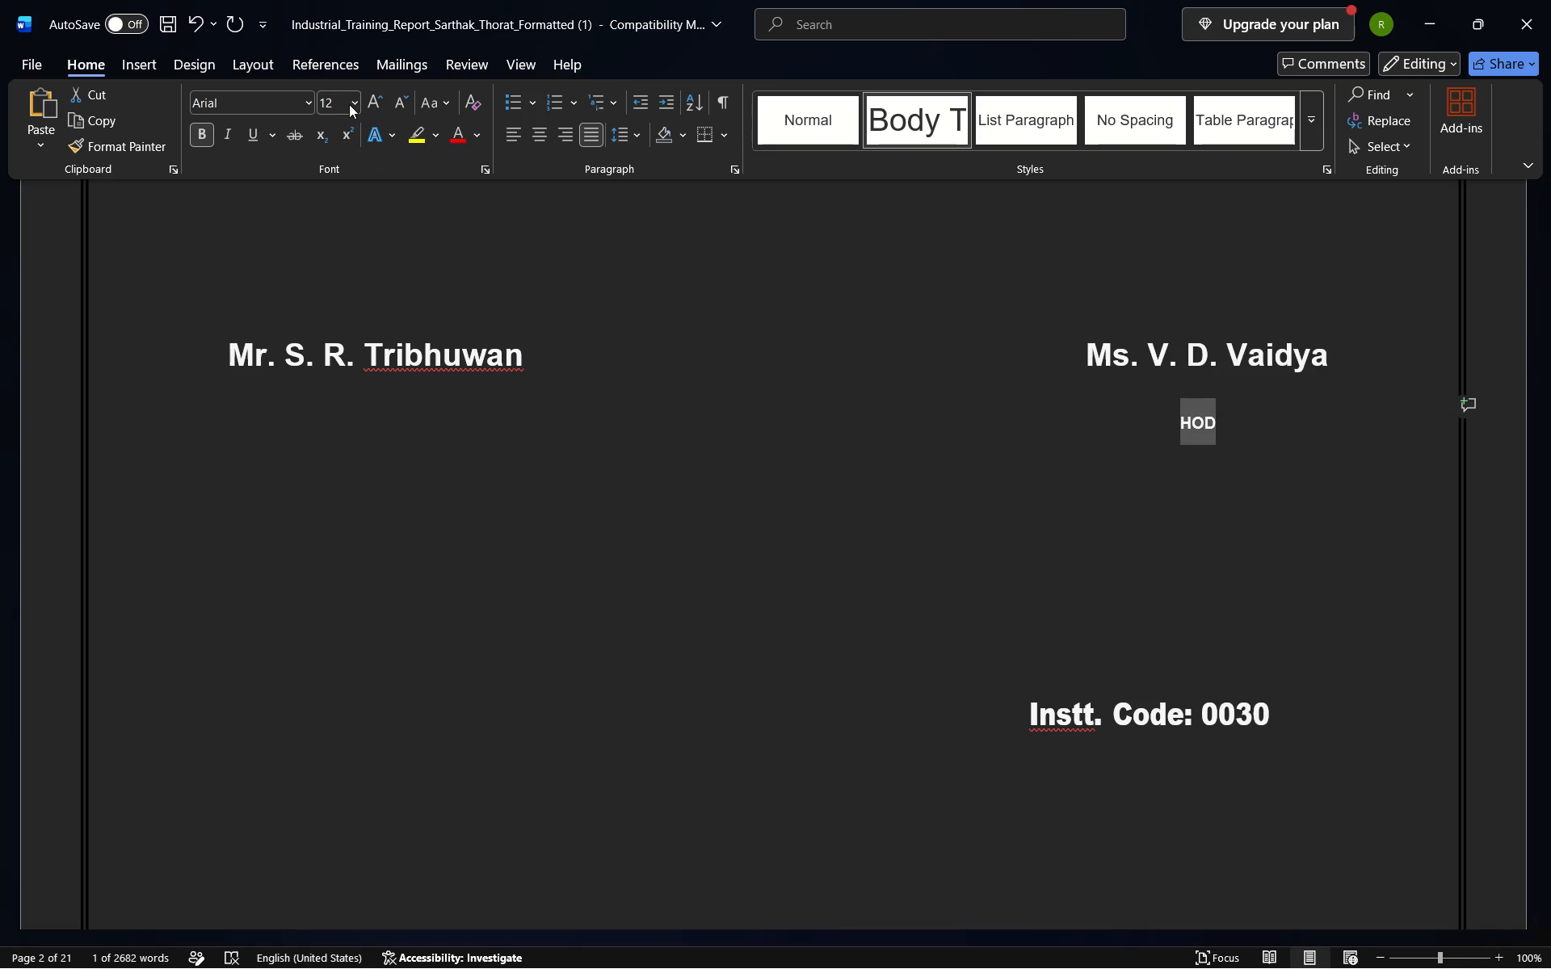
{"action": "left_click", "coordinate": [349, 104]}
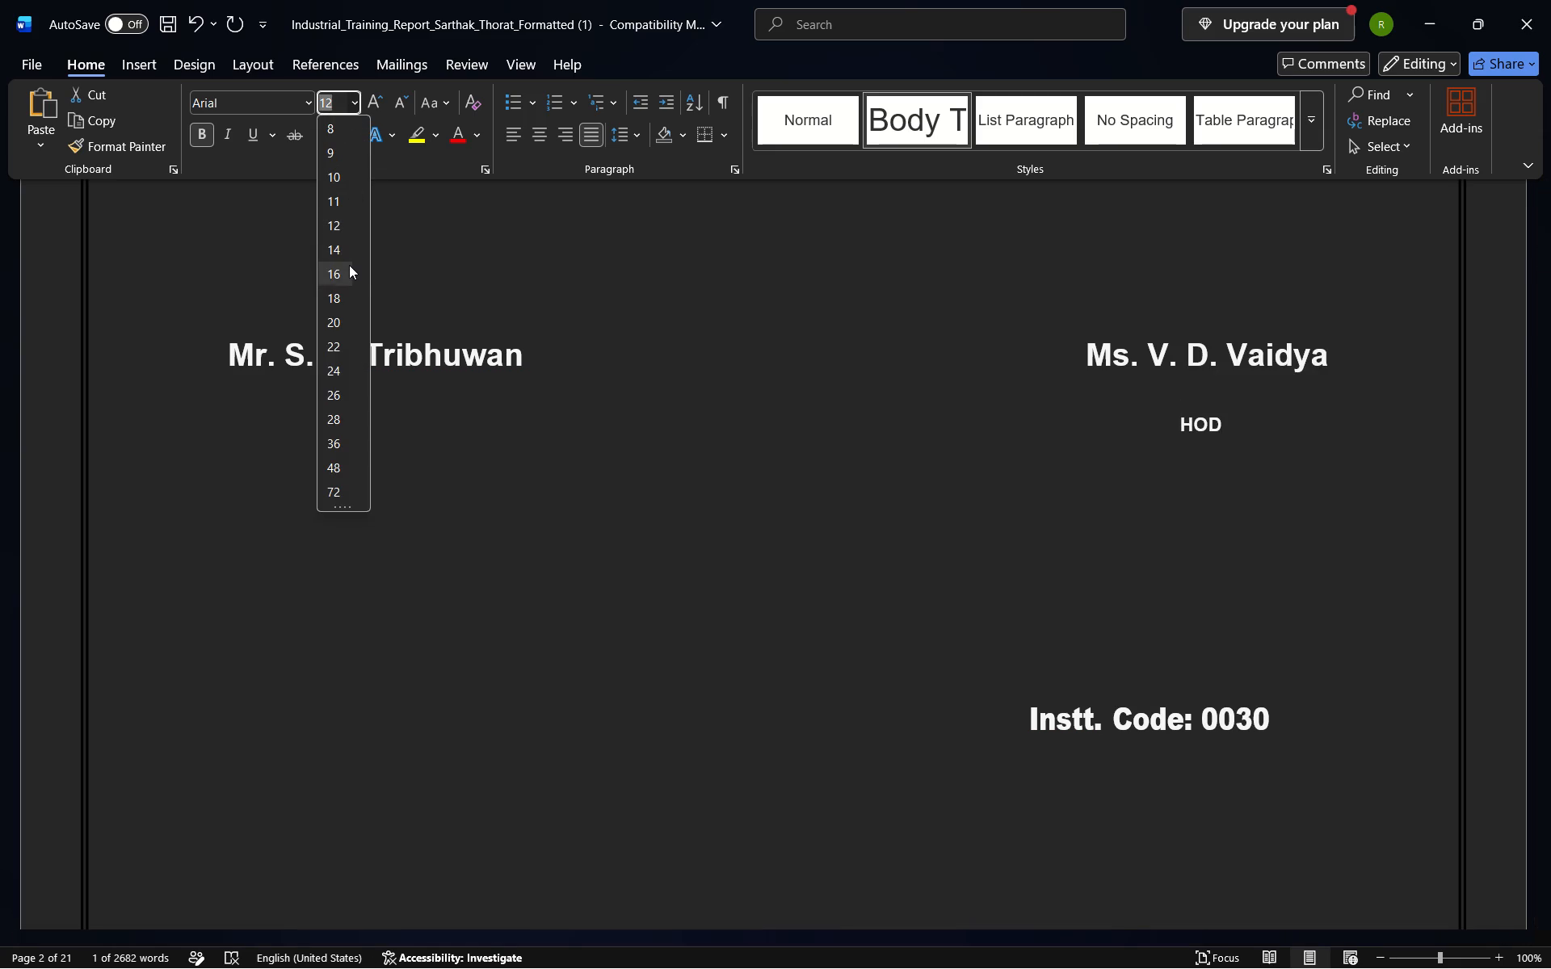
{"action": "left_click", "coordinate": [346, 276]}
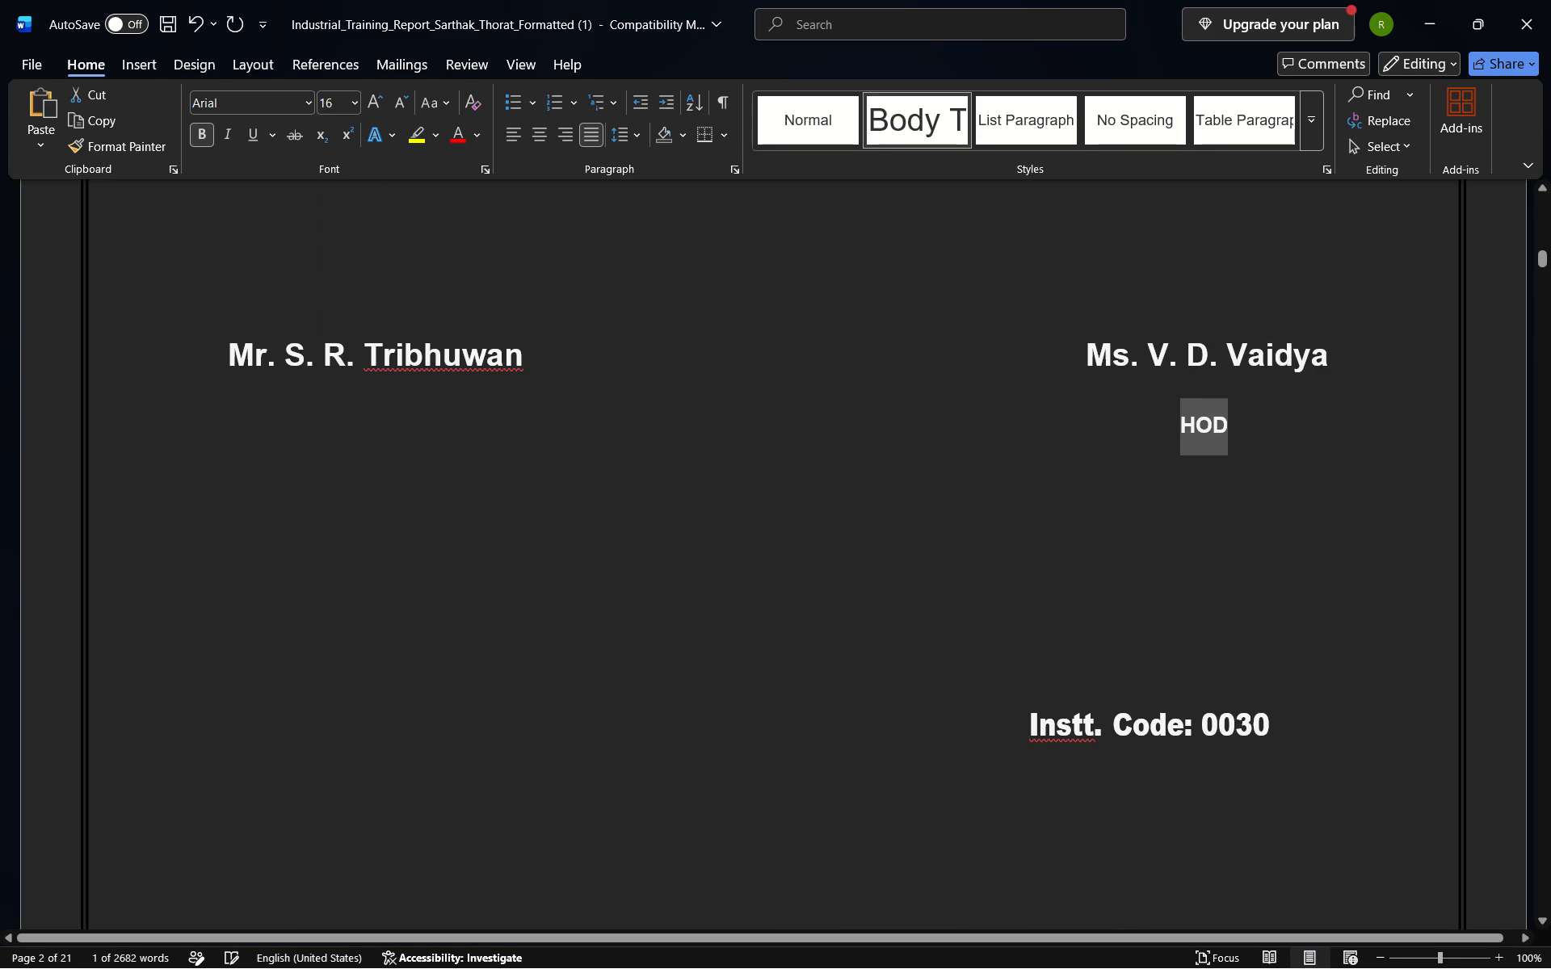
{"action": "left_click", "coordinate": [991, 492]}
Enter "GUI" beneath the first signatory's name, on the same line as "HOD".
{"action": "left_click", "coordinate": [303, 410]}
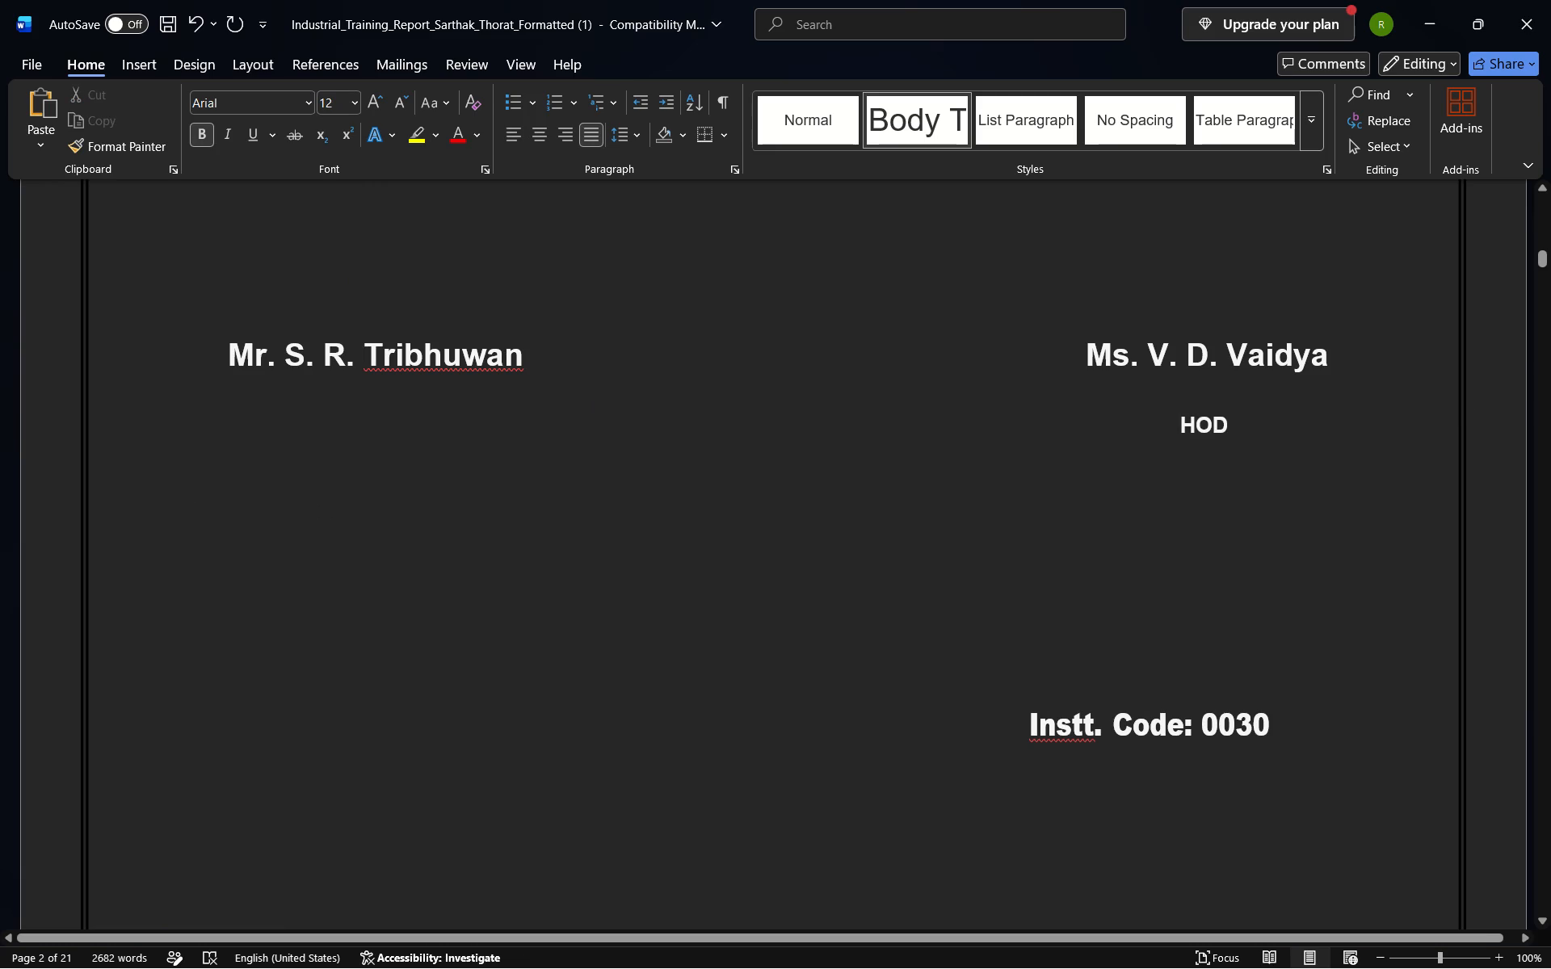
{"action": "type", "text": "GUI"}
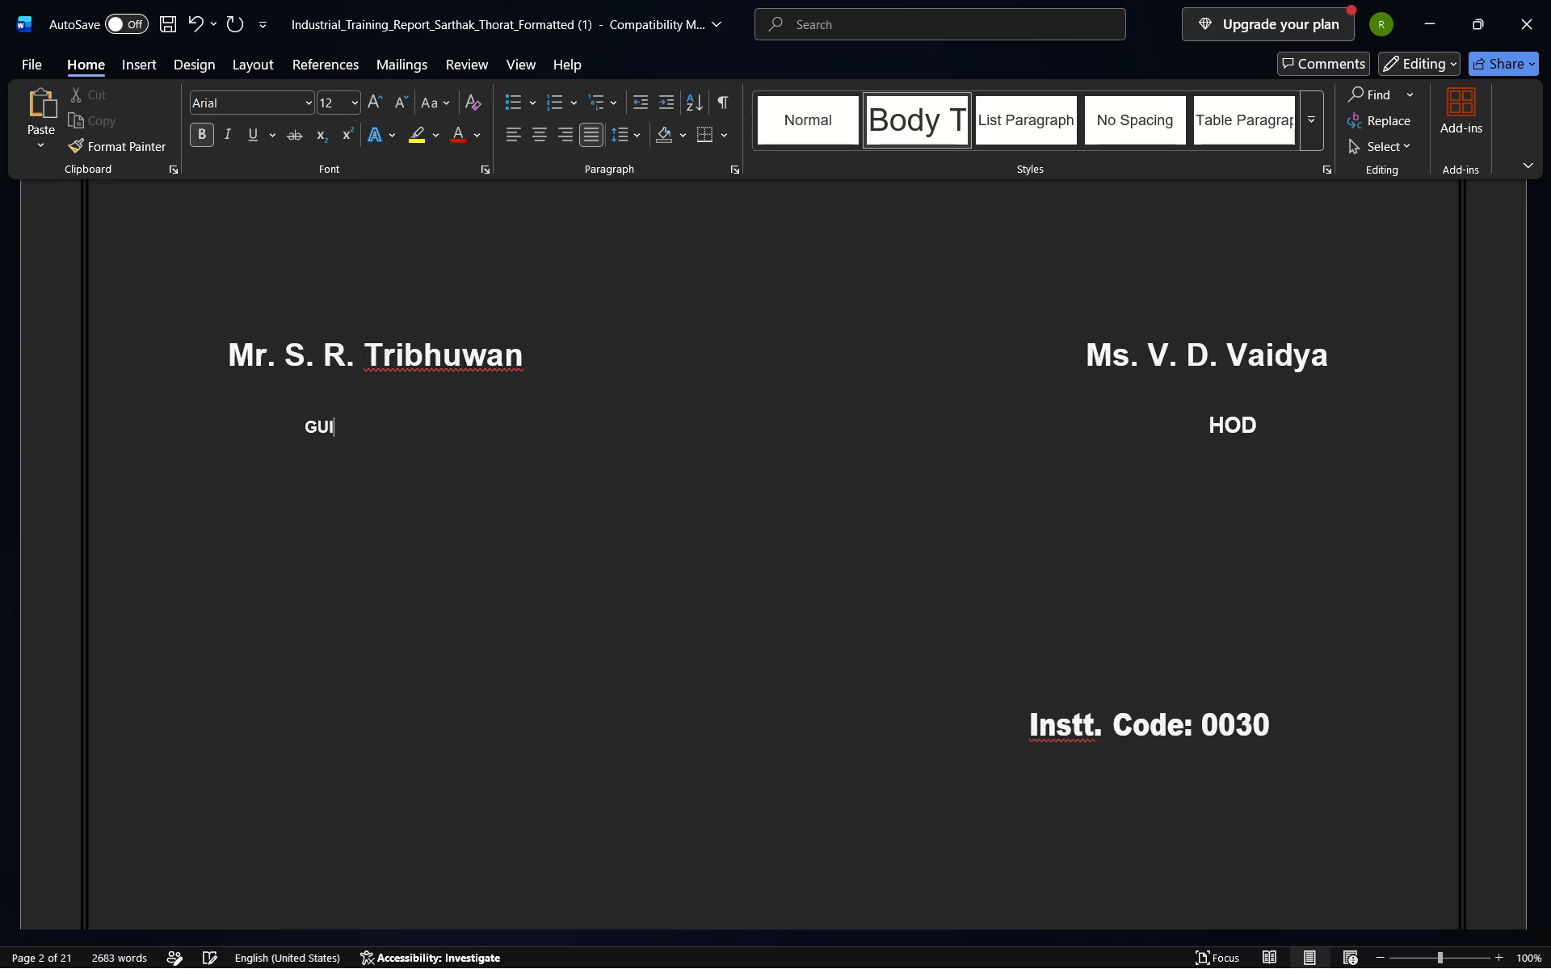
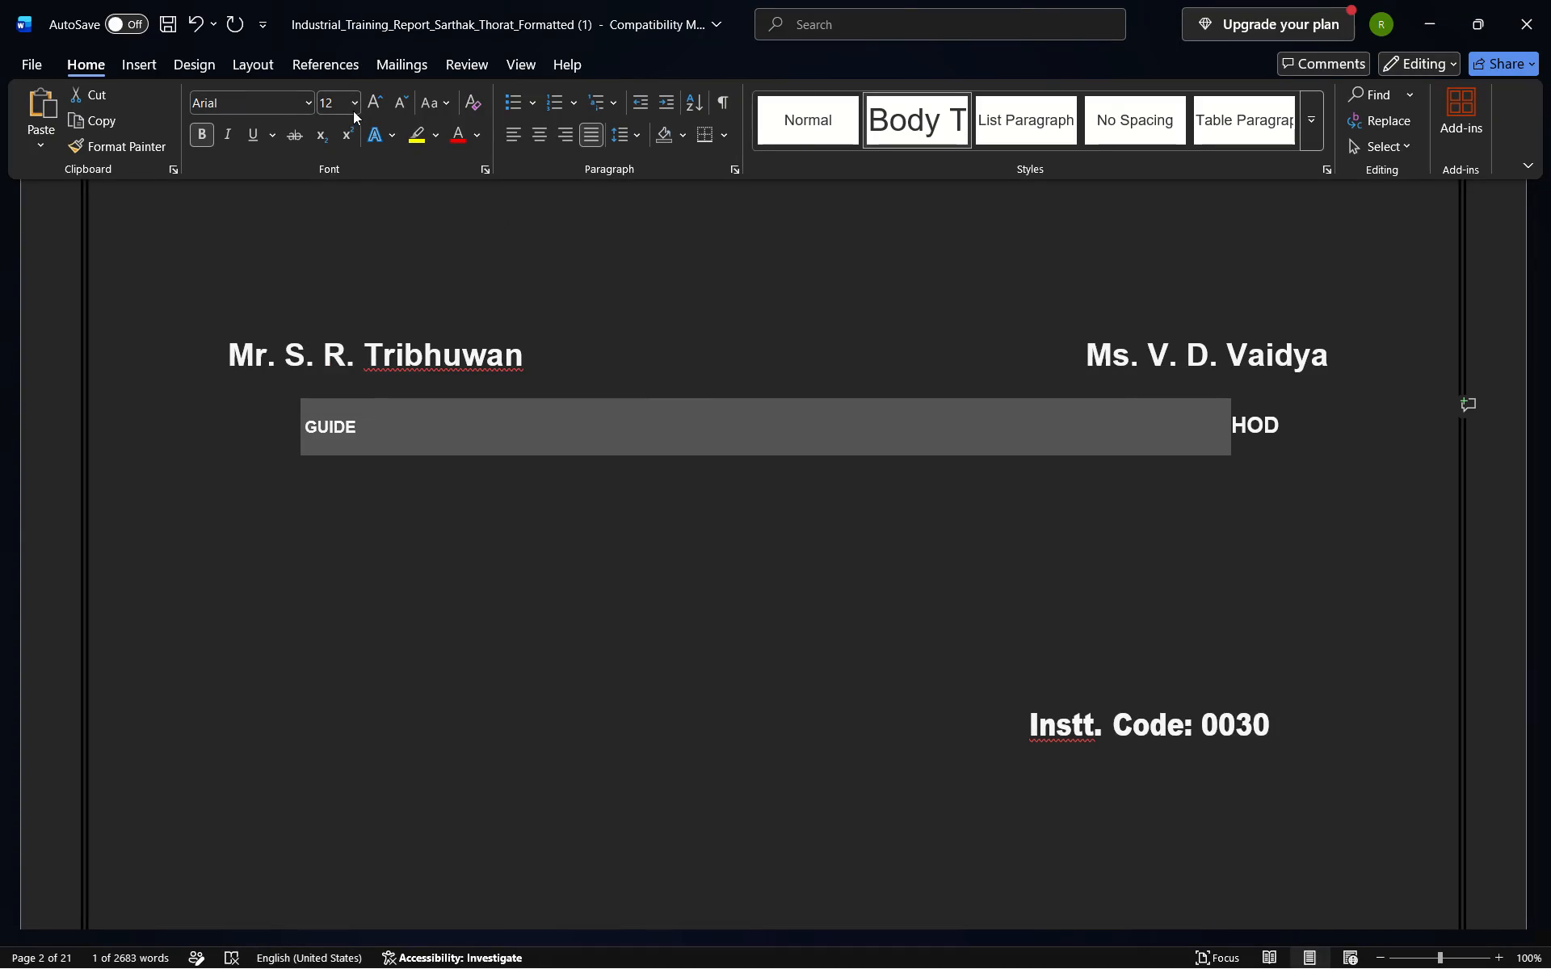
Set the font size of the word "GUIDE" beneath the first signatory's name to 16.
{"action": "left_click", "coordinate": [355, 107]}
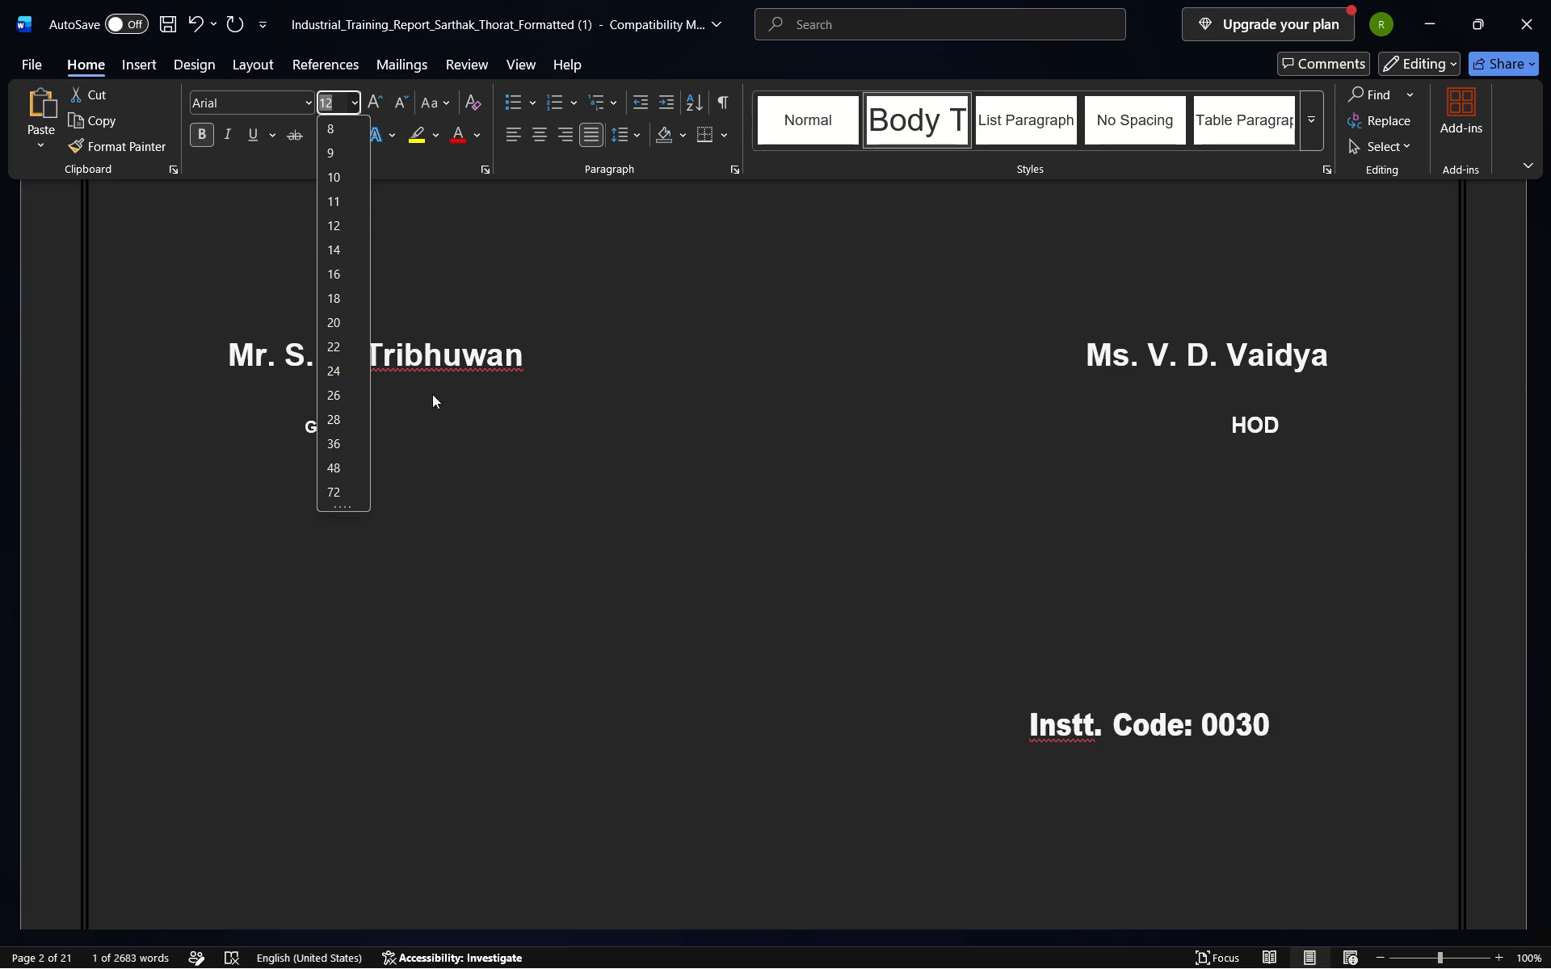
{"action": "left_click", "coordinate": [468, 434]}
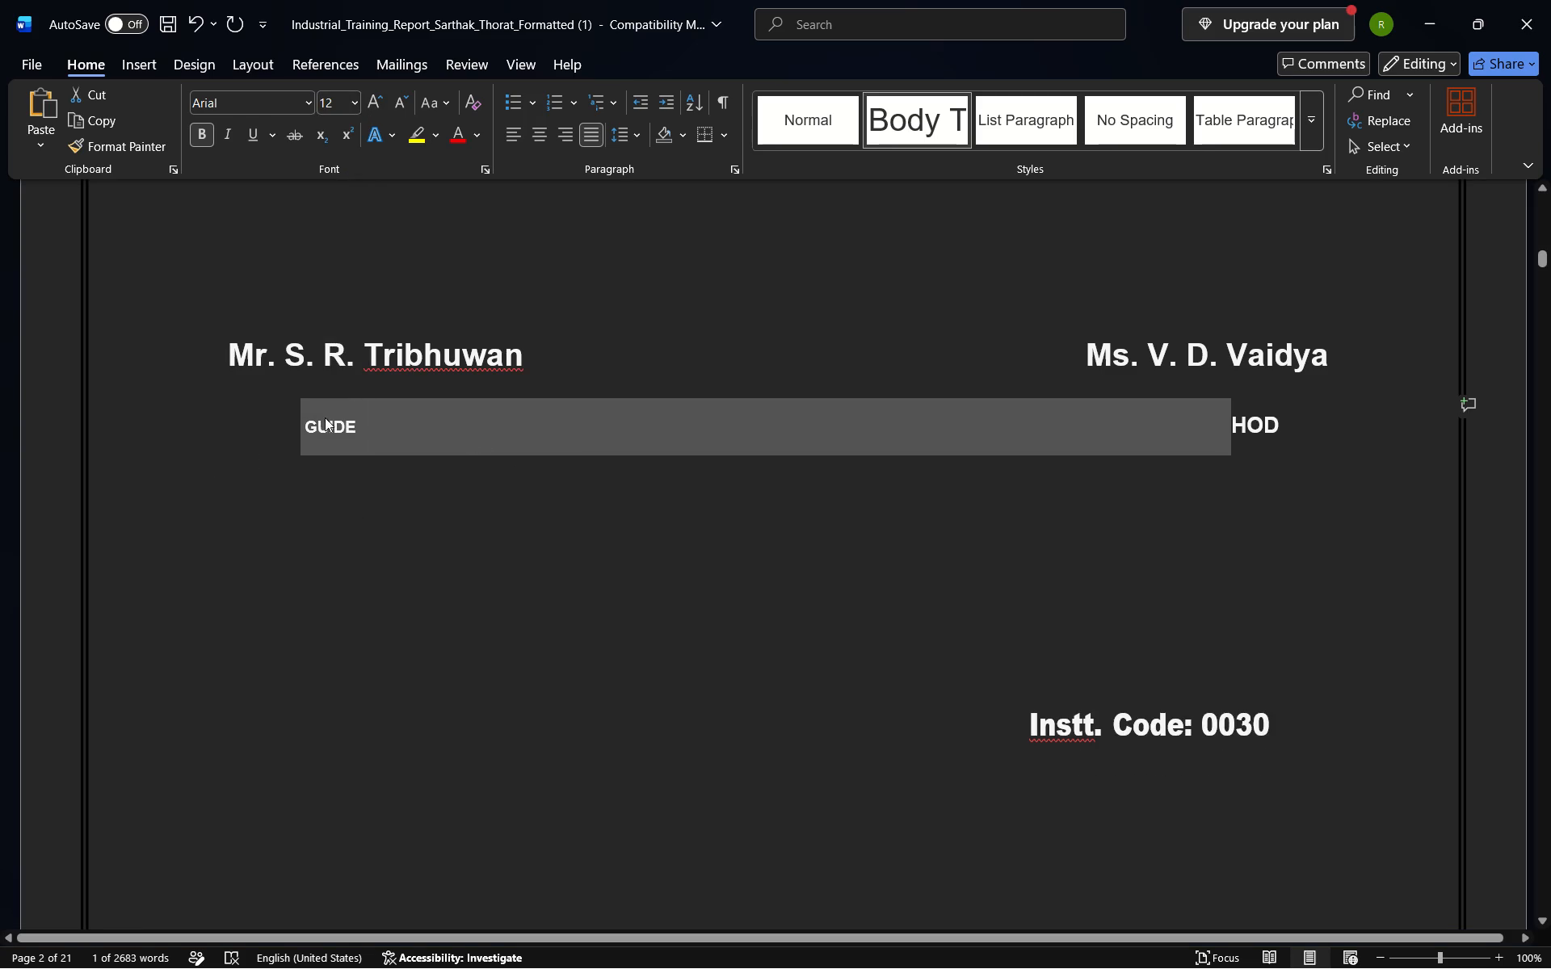
{"action": "left_click", "coordinate": [317, 415]}
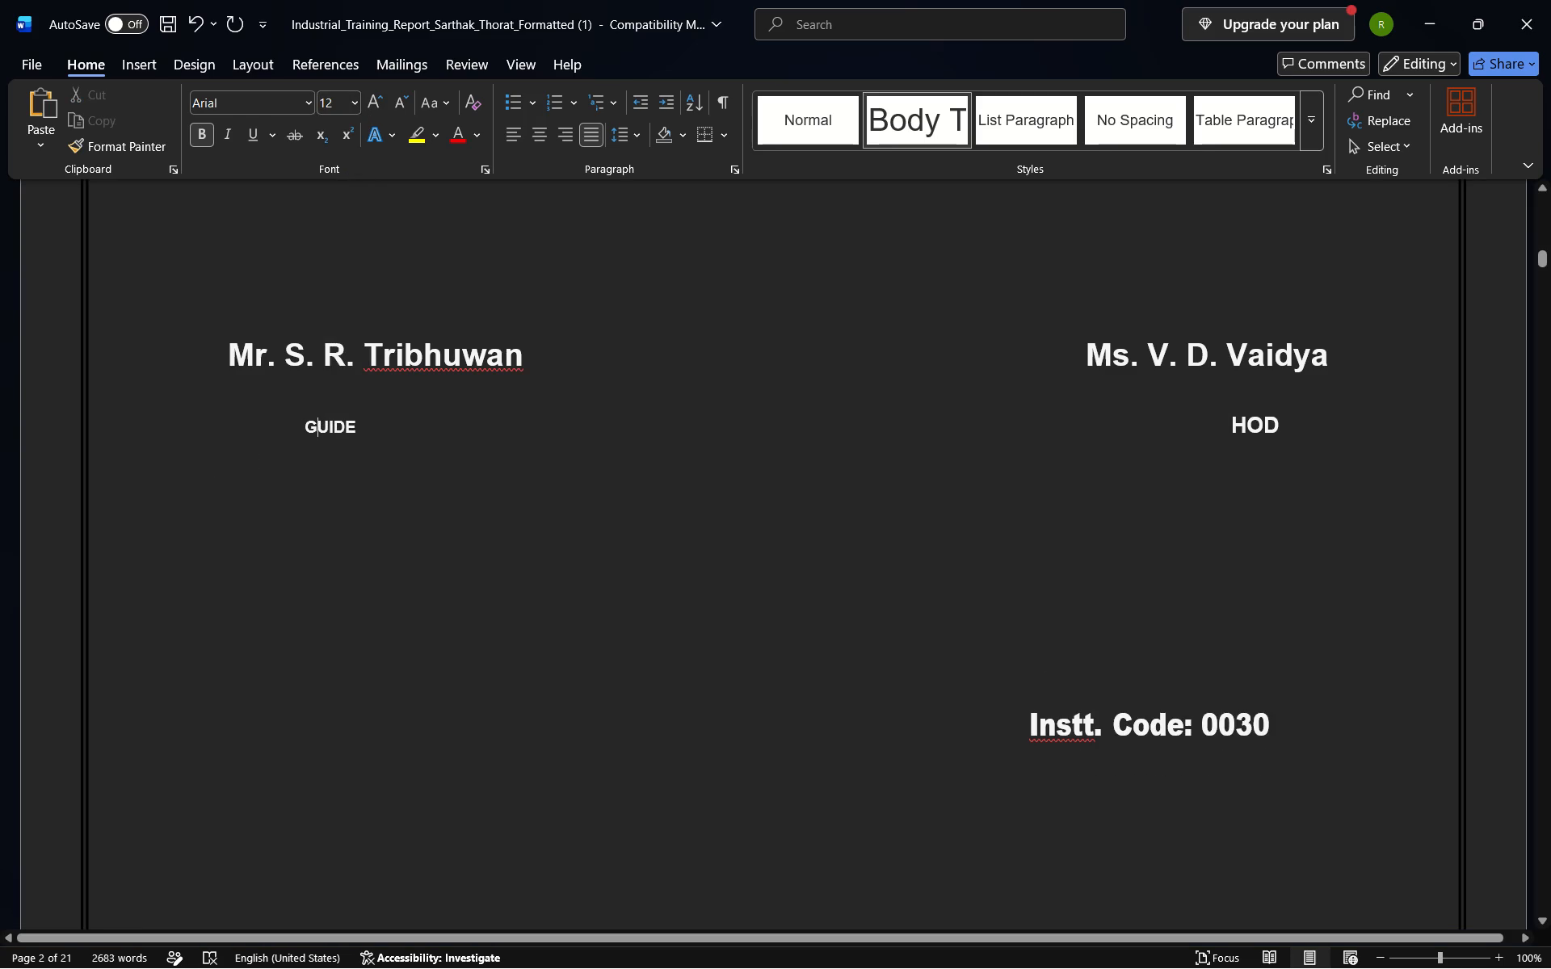
{"action": "left_click", "coordinate": [305, 423]}
{"action": "left_click_drag", "start_coordinate": [305, 423], "coordinate": [322, 421]}
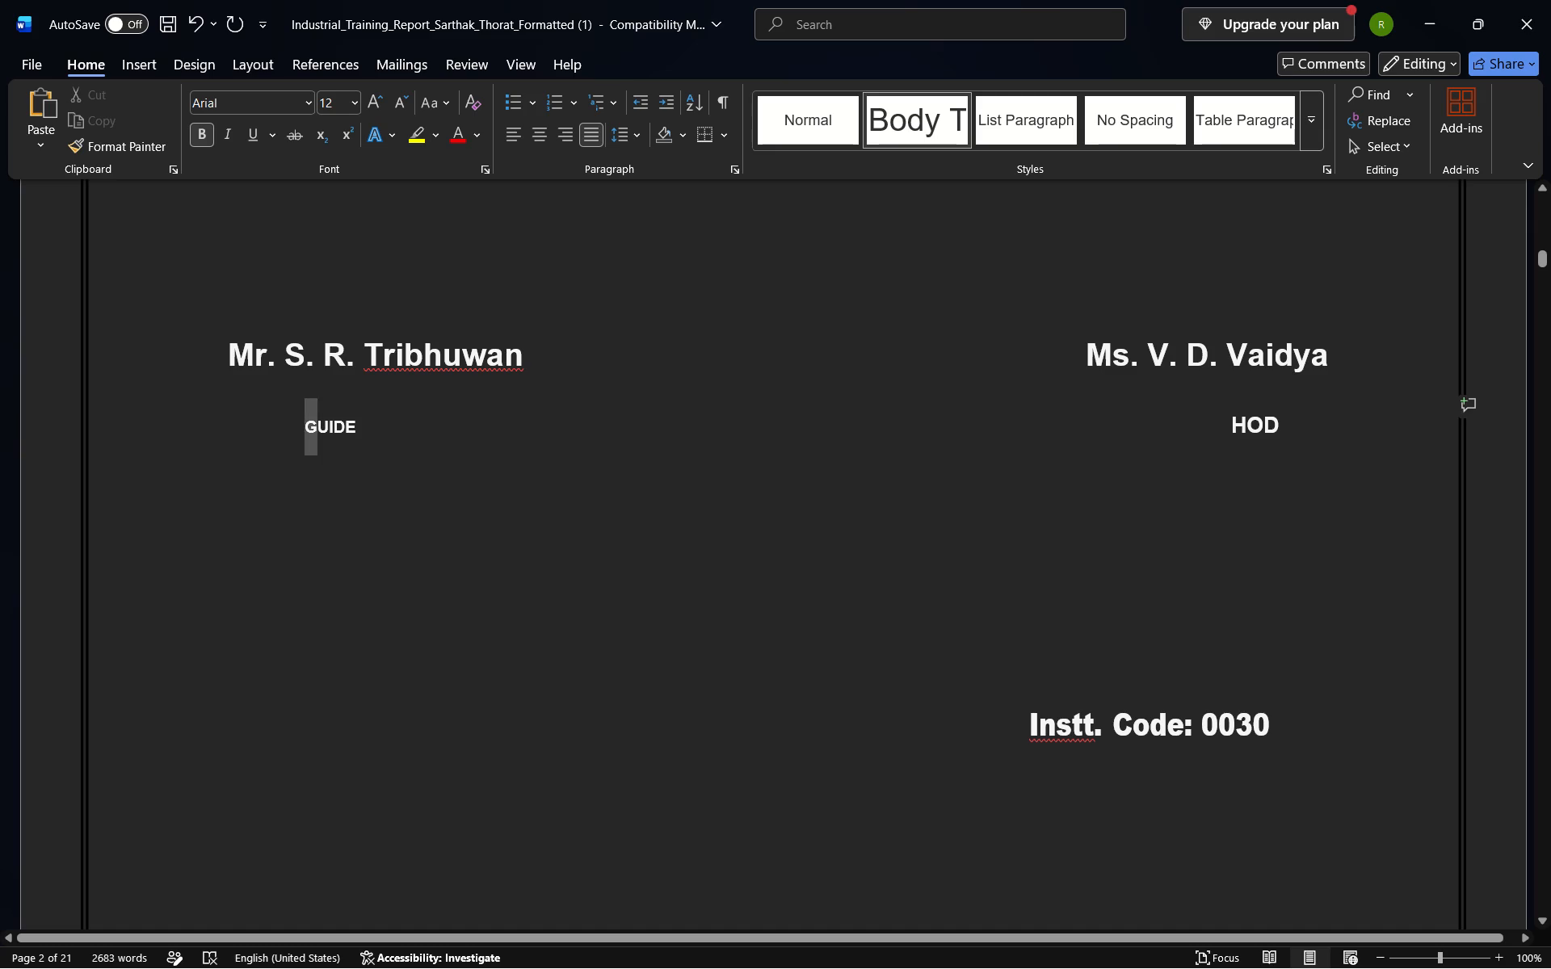
{"action": "left_click_drag", "start_coordinate": [322, 421], "coordinate": [354, 420]}
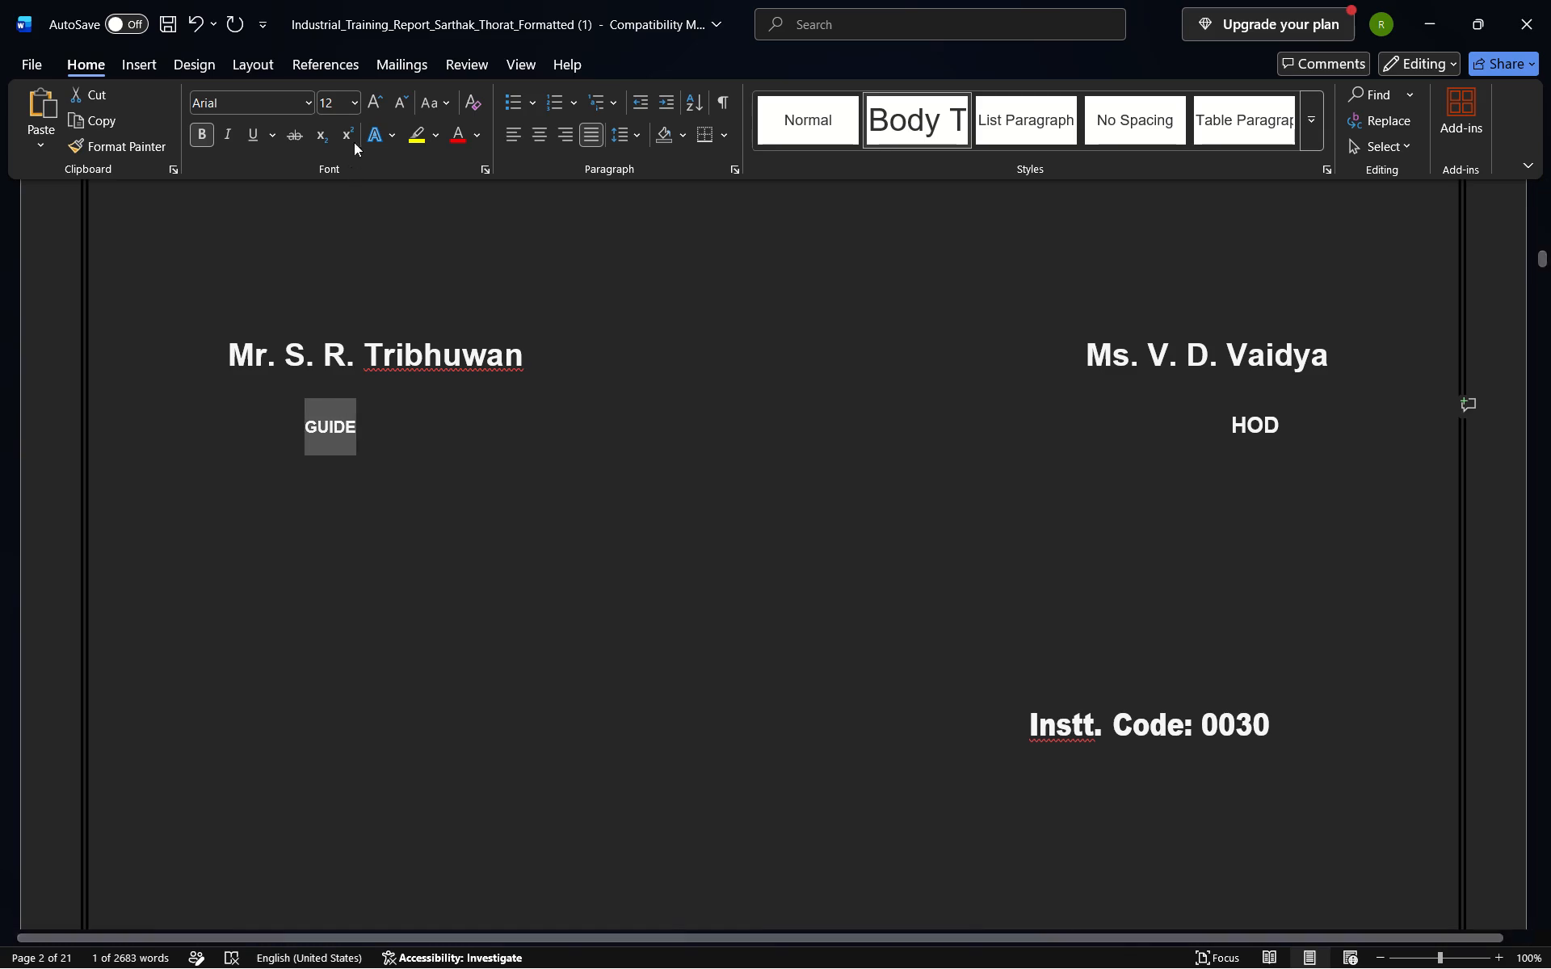
{"action": "left_click", "coordinate": [356, 109]}
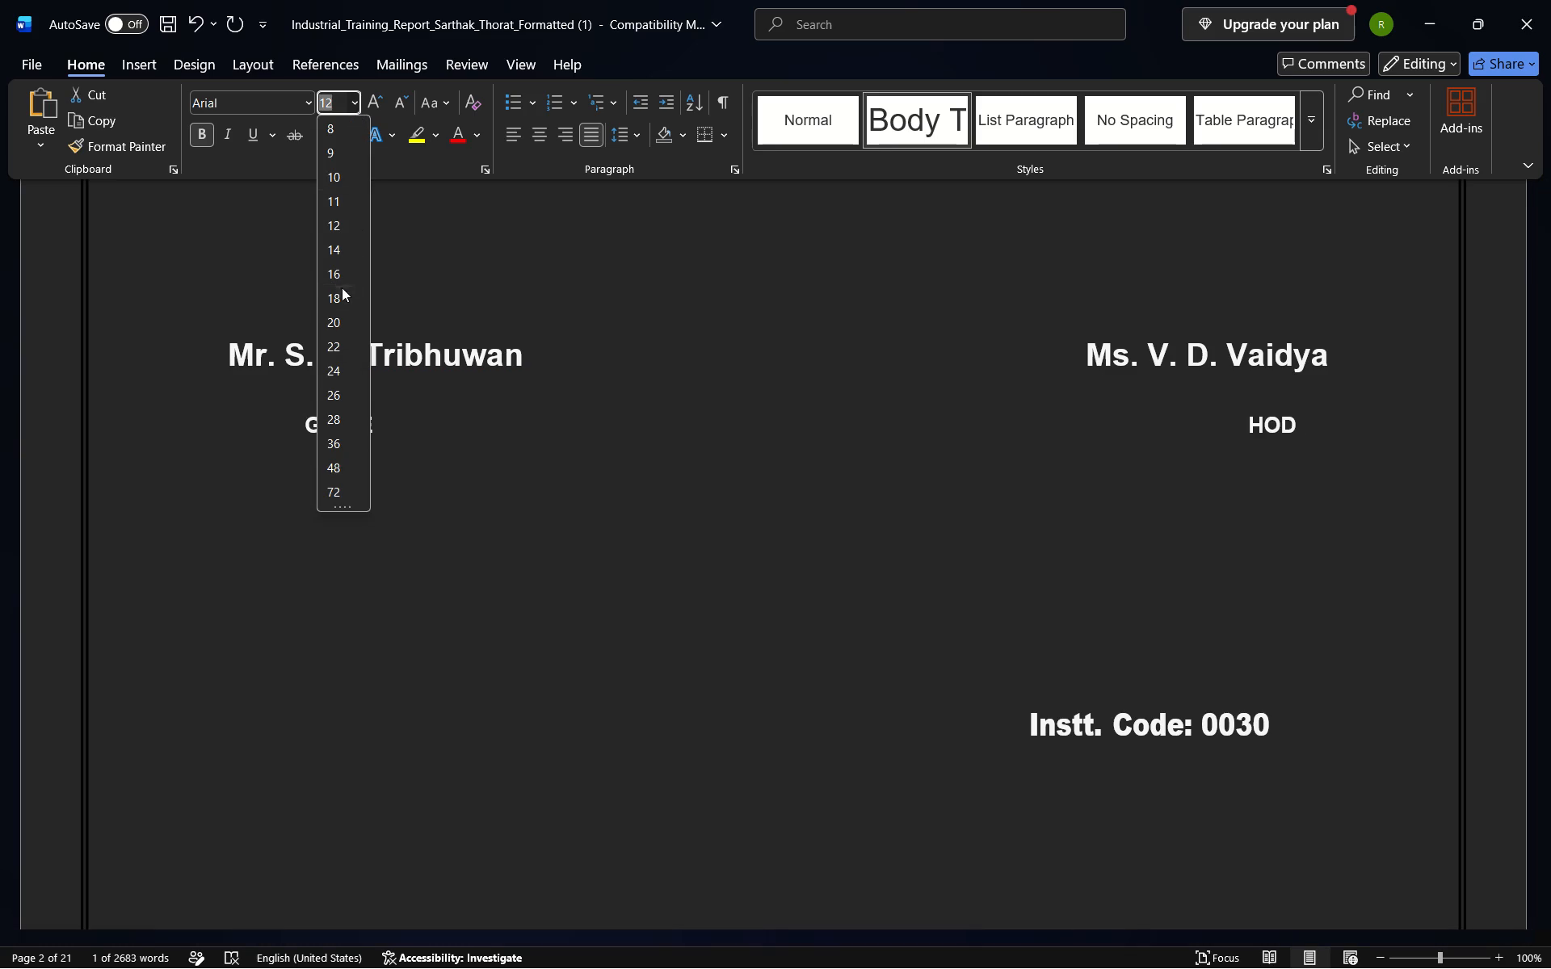
{"action": "left_click", "coordinate": [346, 299]}
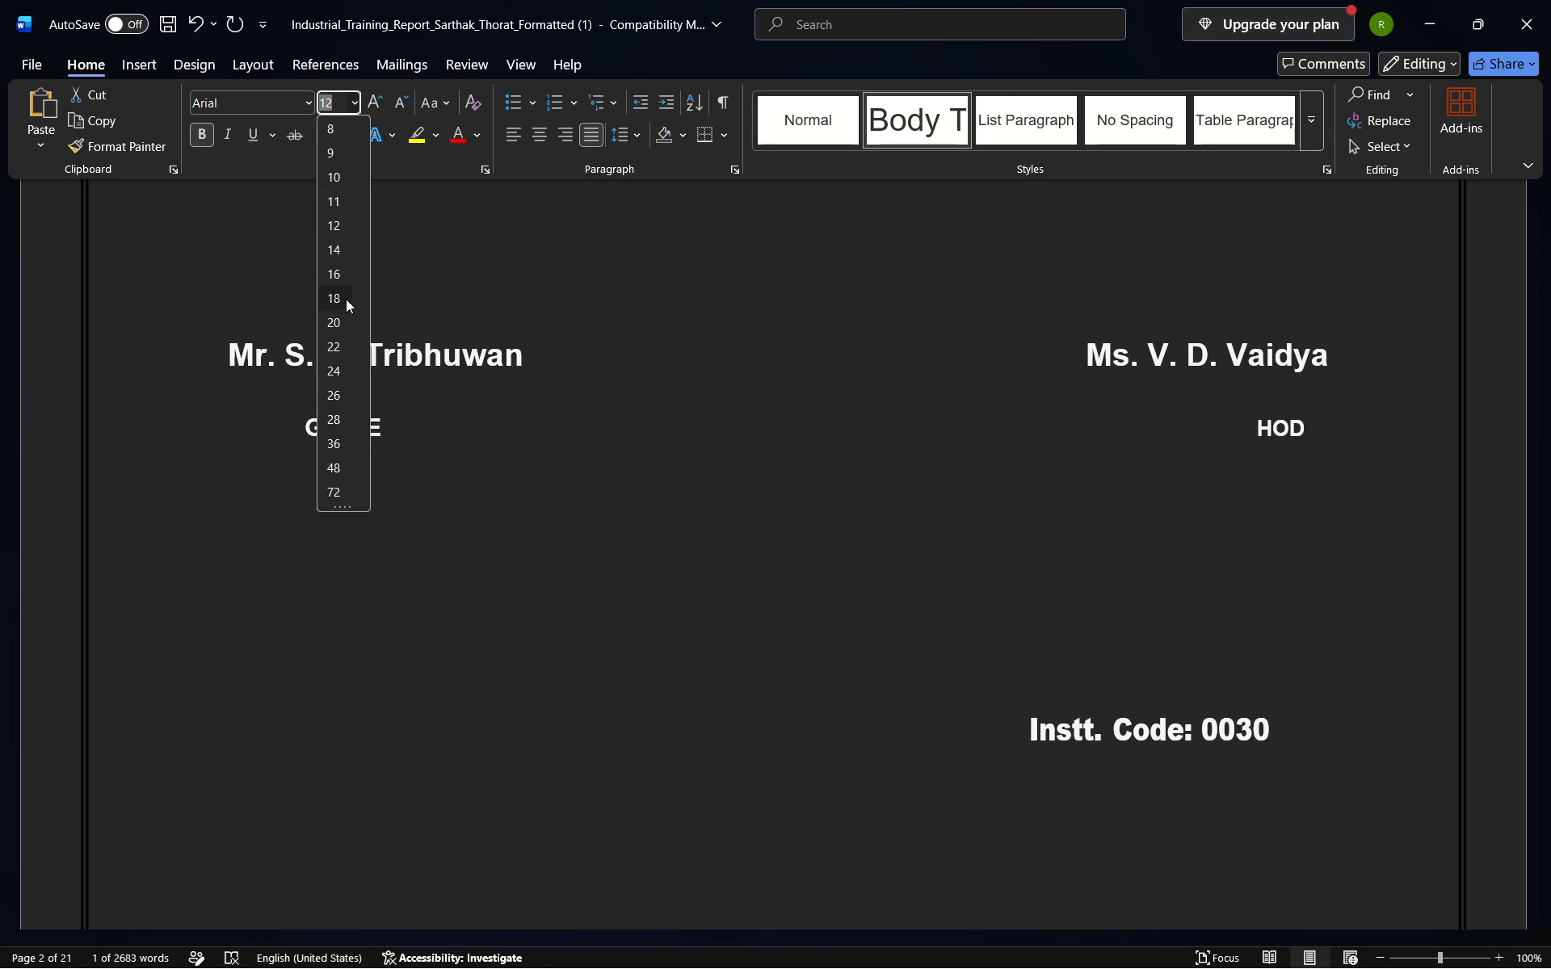
{"action": "left_click", "coordinate": [350, 96]}
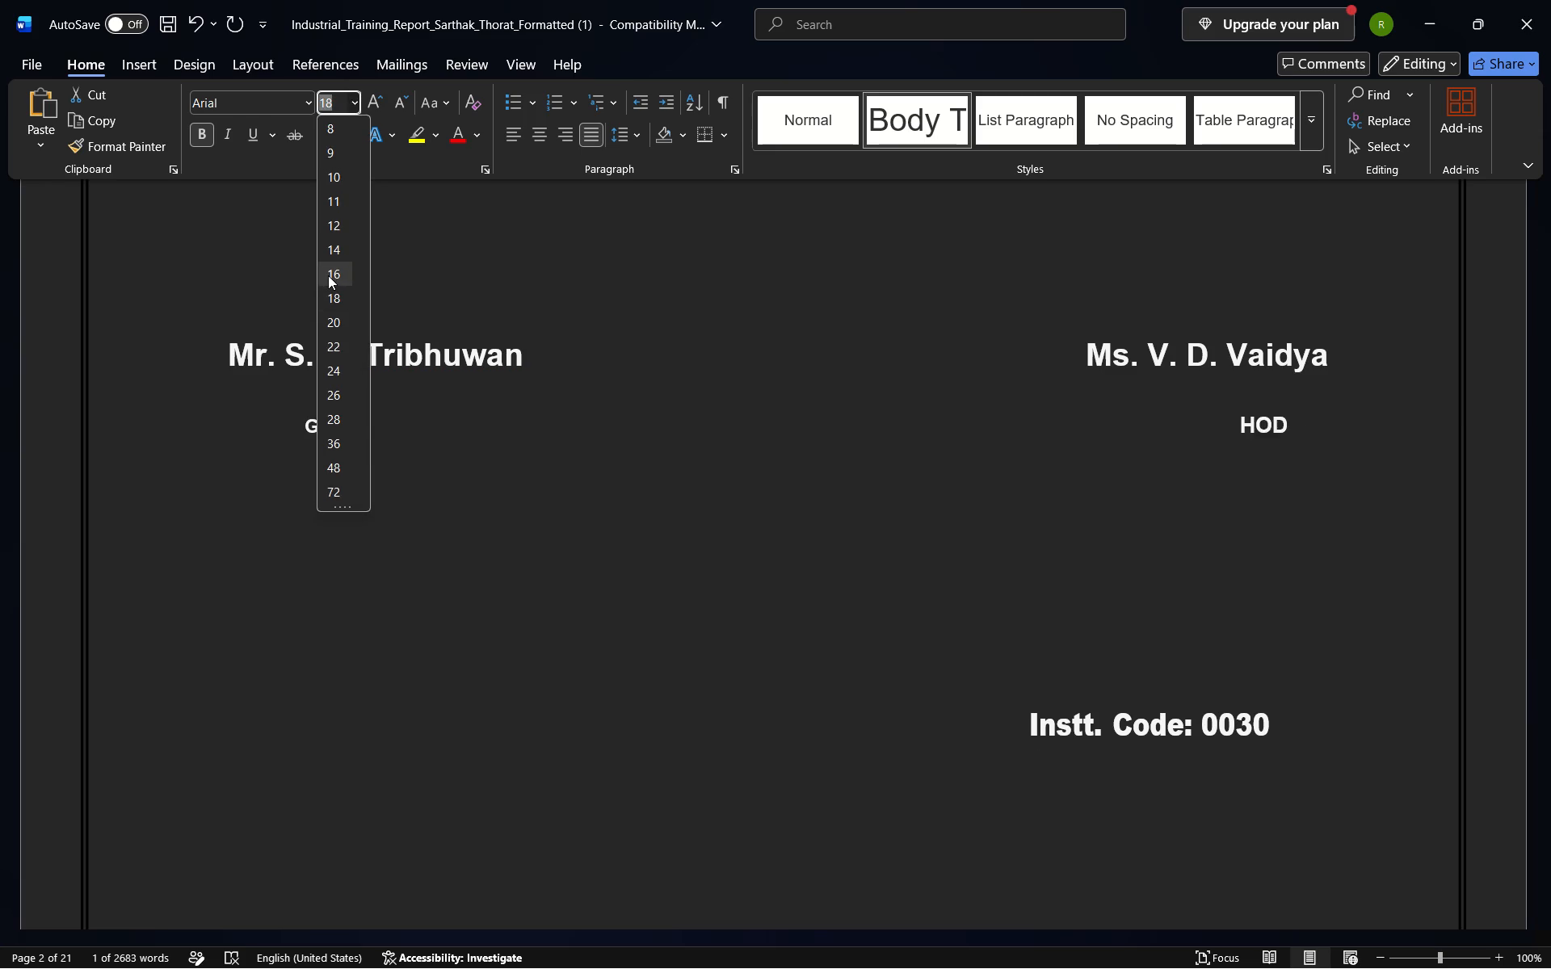
{"action": "left_click", "coordinate": [328, 275]}
Delete surplus spaces between "GUIDE" and "HOD" until "HOD" sits centred beneath the second signatory's name.
{"action": "left_click", "coordinate": [557, 423]}
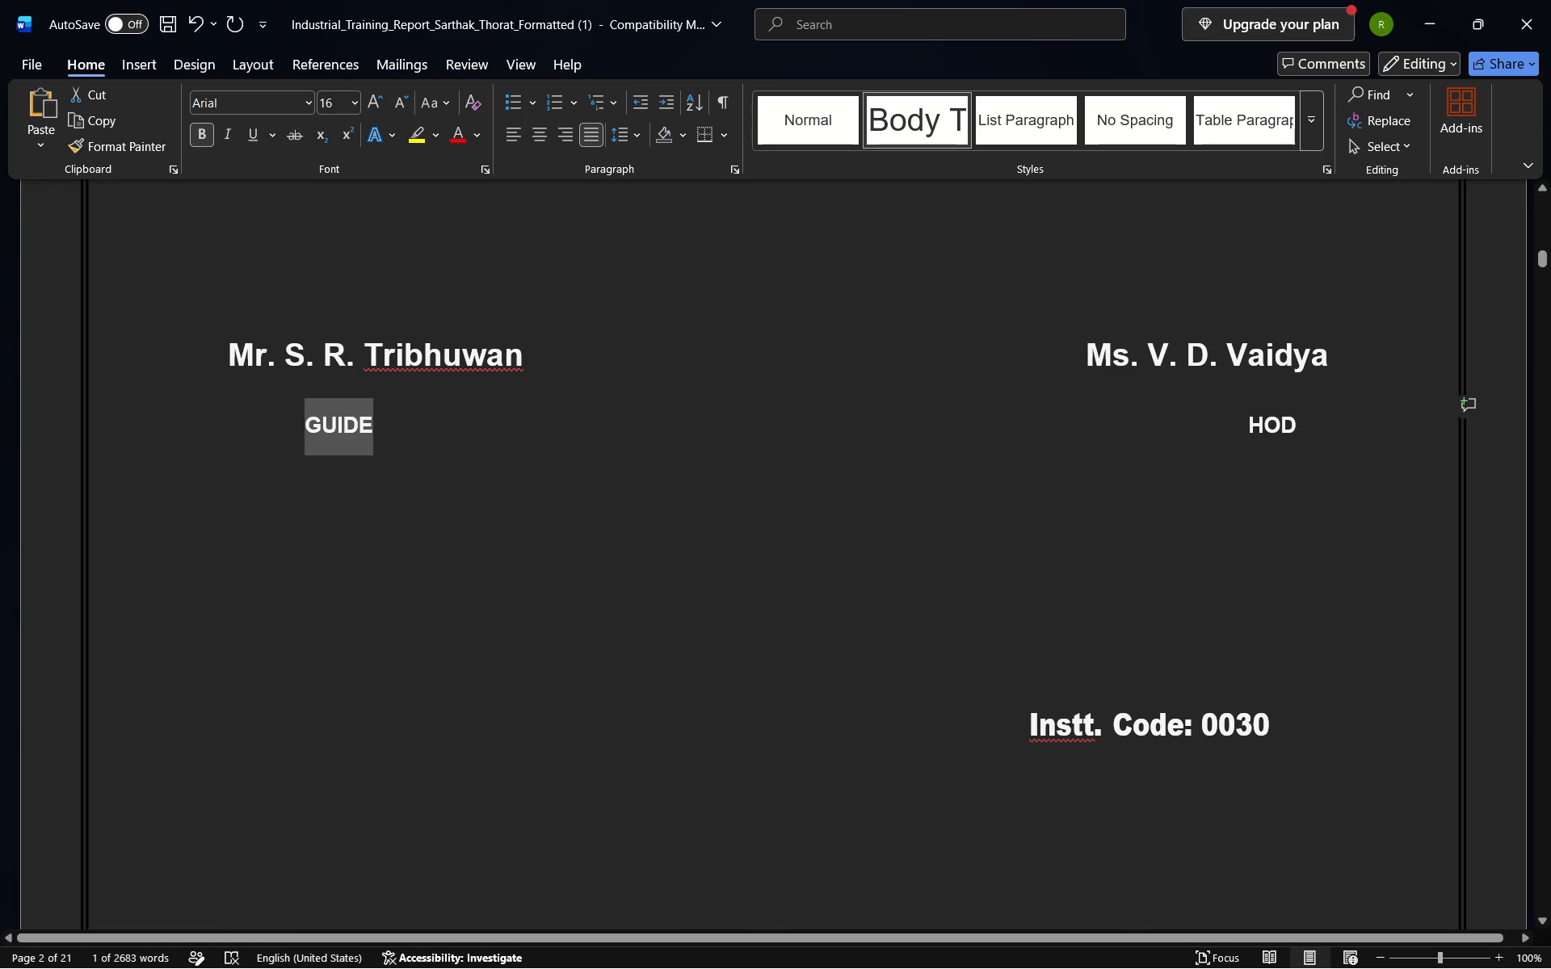
{"action": "key", "text": "BackSpace"}
{"action": "key", "text": "BackSpace"}
{"action": "key", "text": "BackSpace"}
{"action": "key", "text": "BackSpace"}
{"action": "key", "text": "BackSpace"}
{"action": "key", "text": "BackSpace"}
{"action": "key", "text": "BackSpace"}
{"action": "key", "text": "BackSpace"}
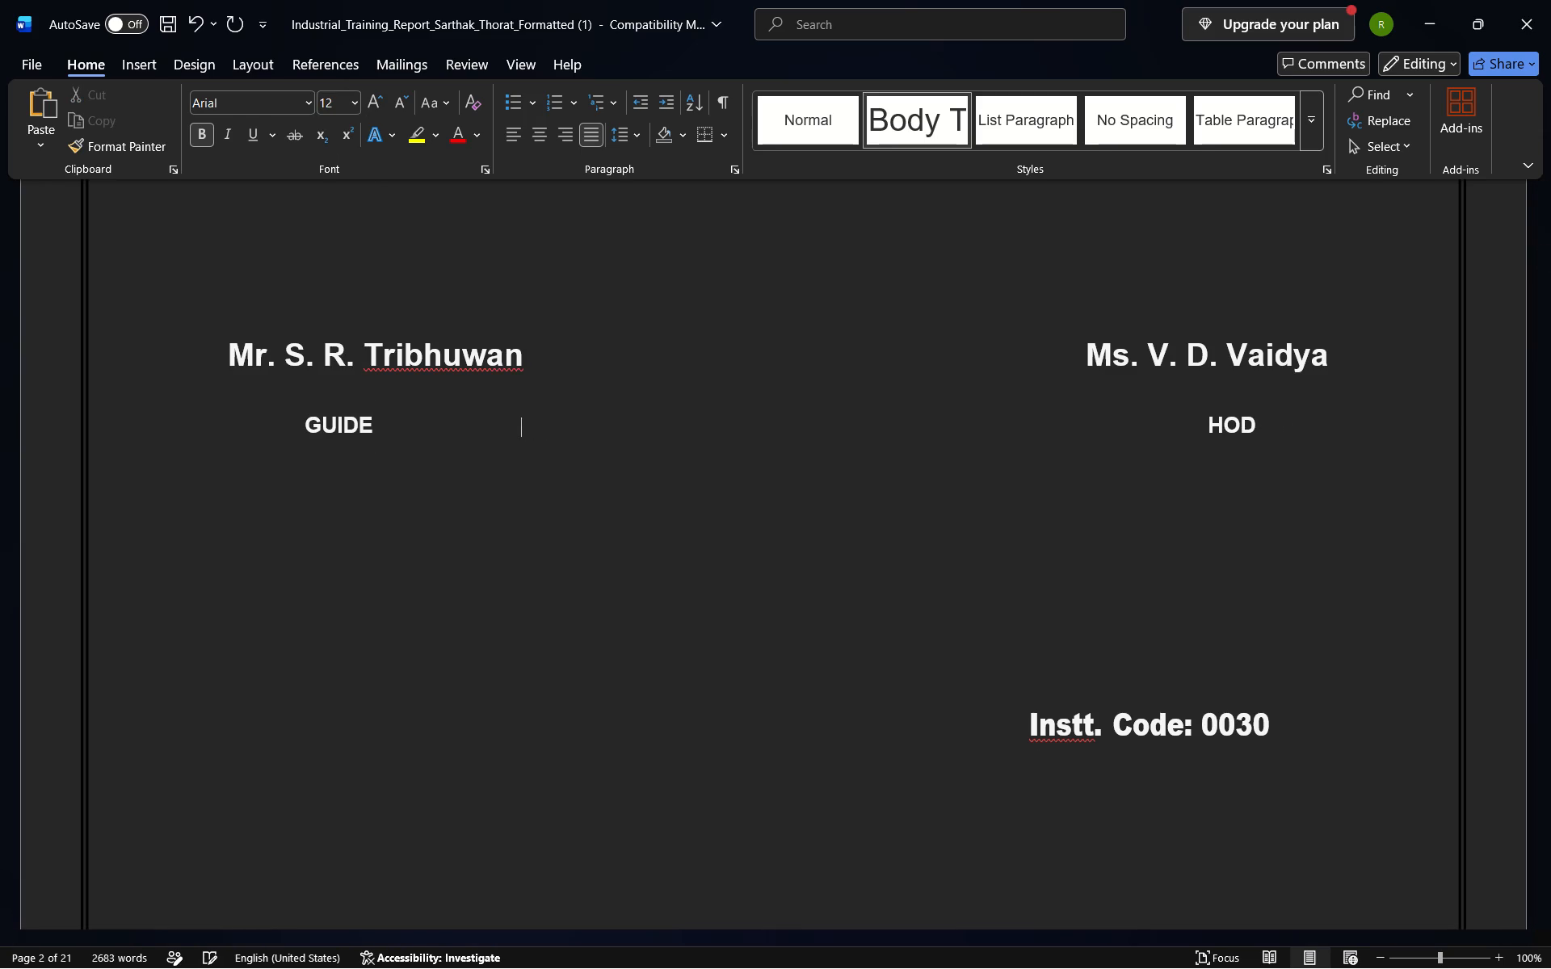
{"action": "key", "text": "BackSpace"}
{"action": "key", "text": "BackSpace"}
{"action": "key", "text": "BackSpace"}
{"action": "key", "text": "BackSpace"}
{"action": "key", "text": "BackSpace"}
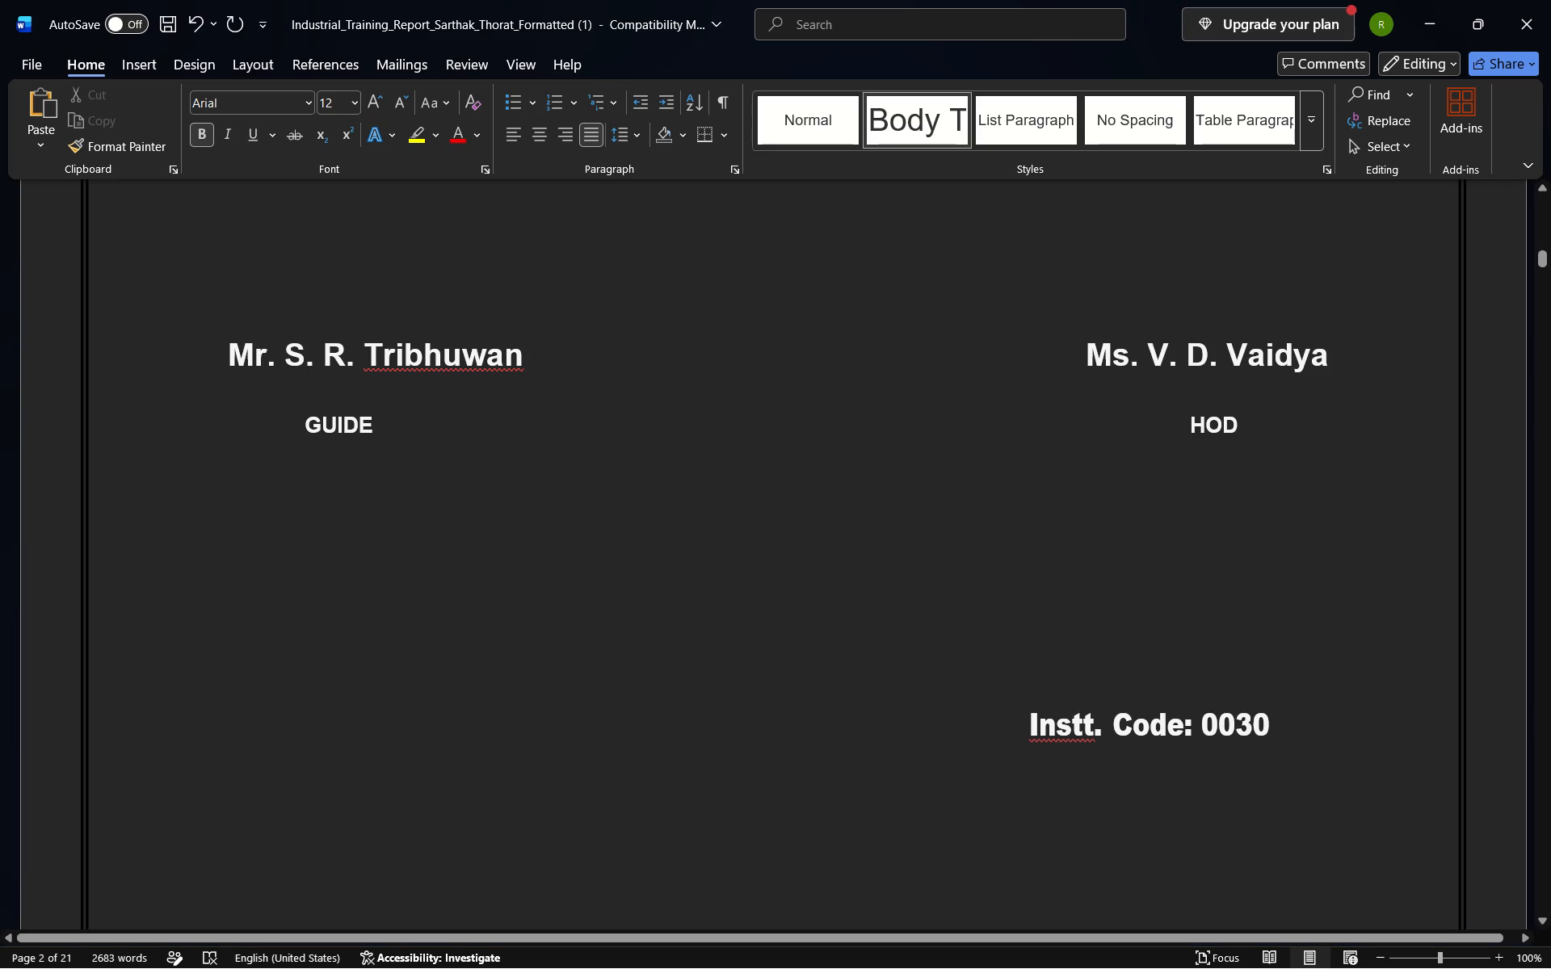
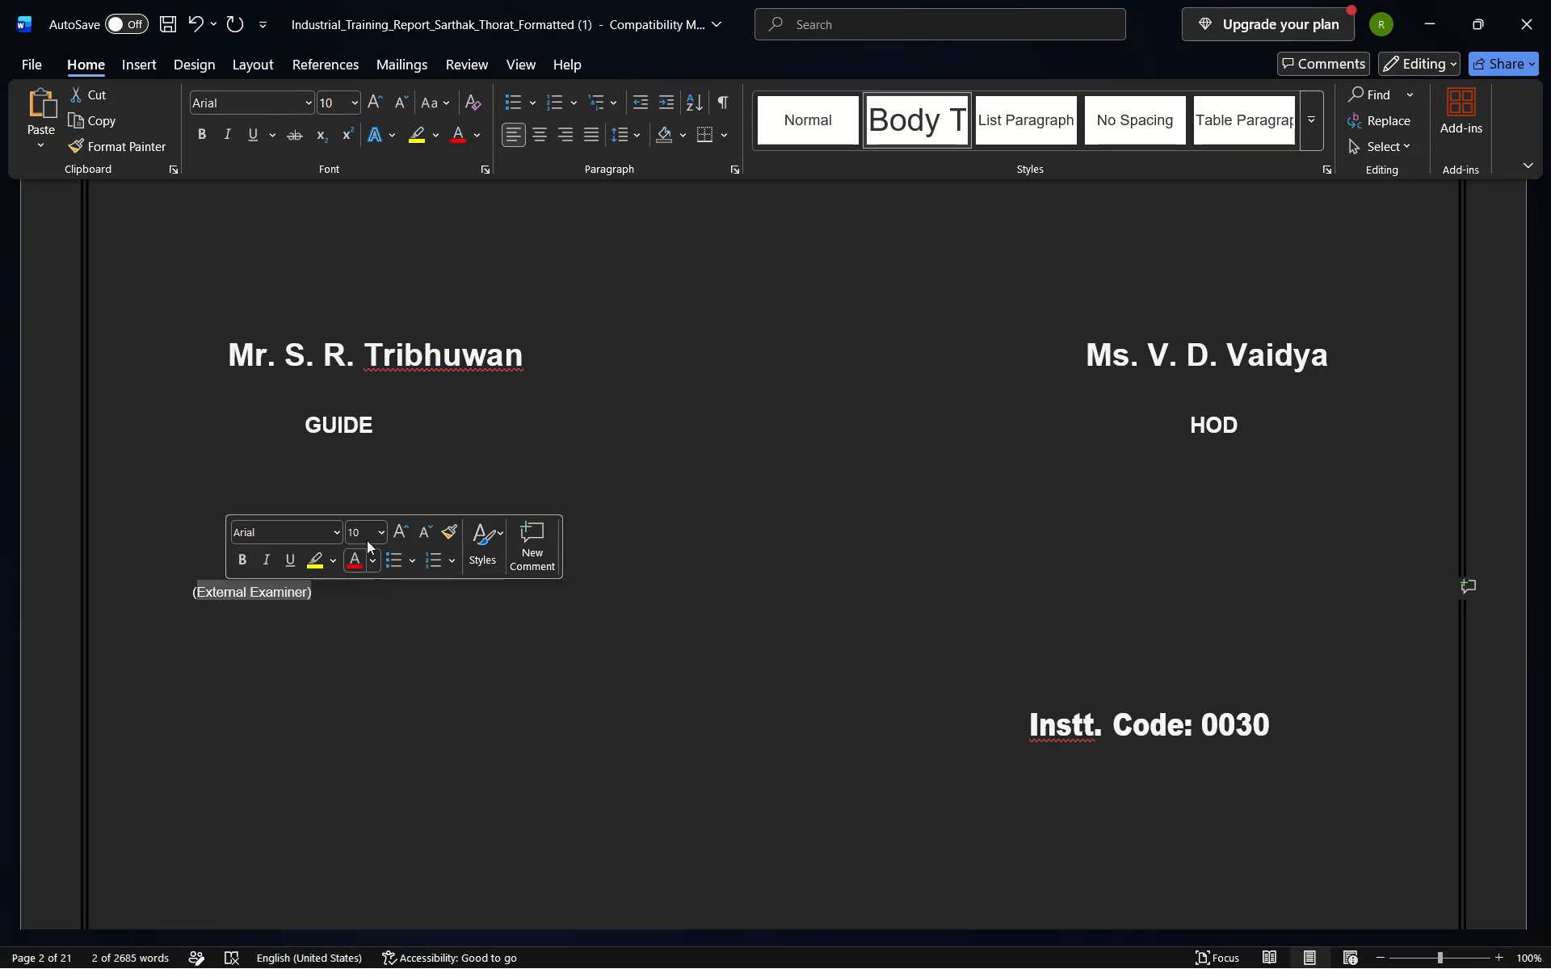
Make the "External Examiner)" text below the signature block bold and set its font size to 20.
{"action": "left_click", "coordinate": [249, 556]}
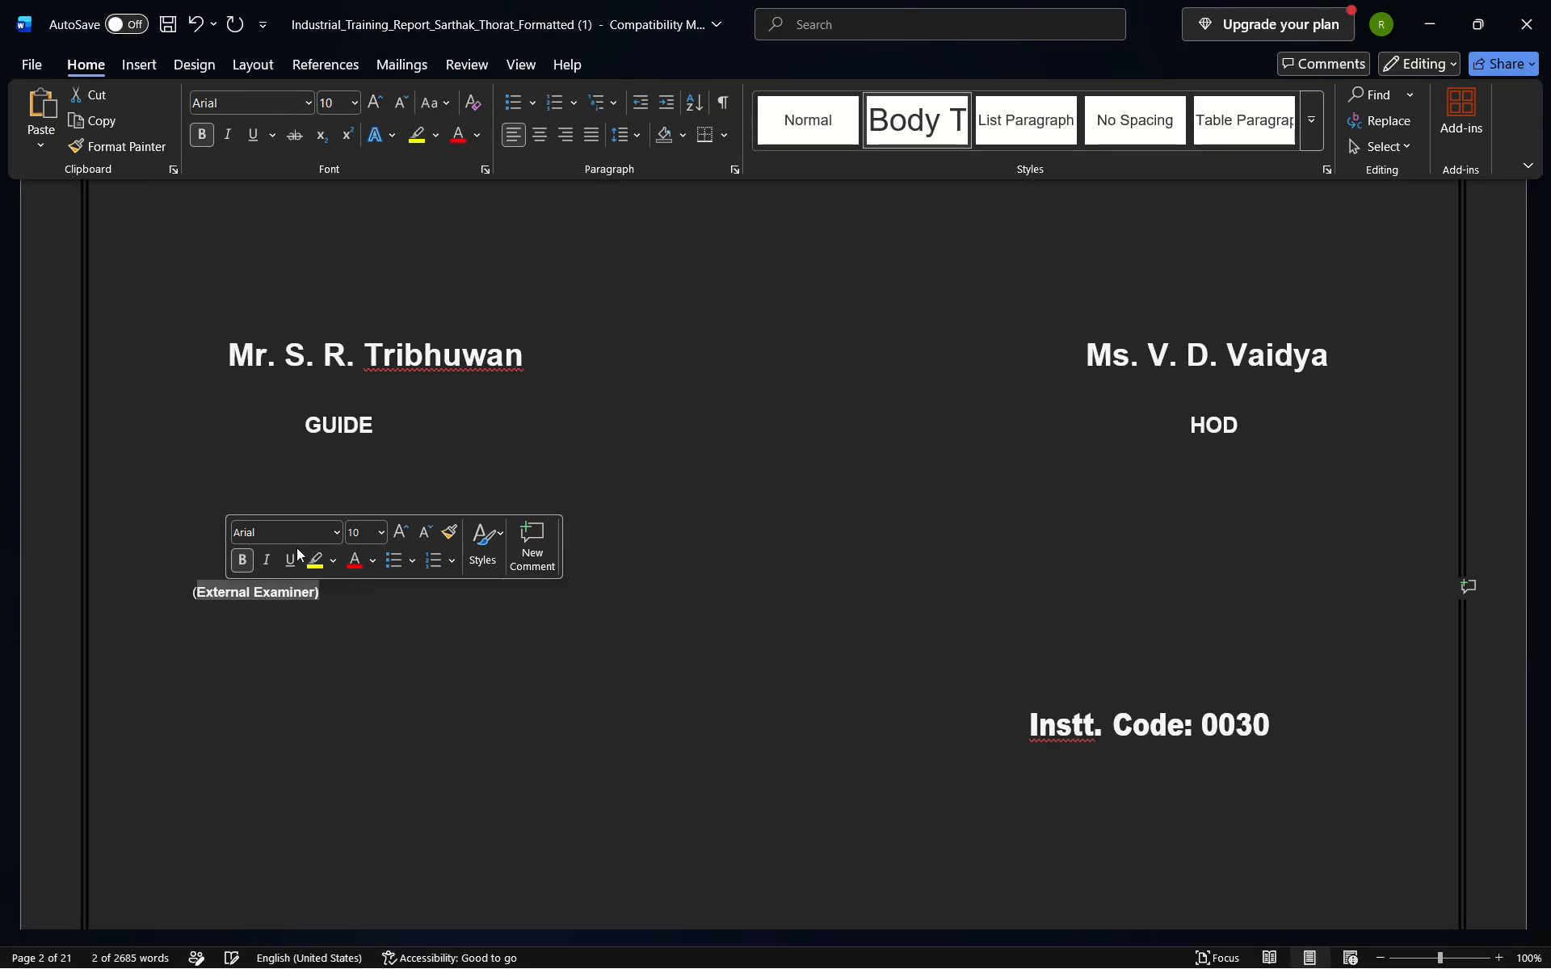
{"action": "left_click", "coordinate": [384, 530]}
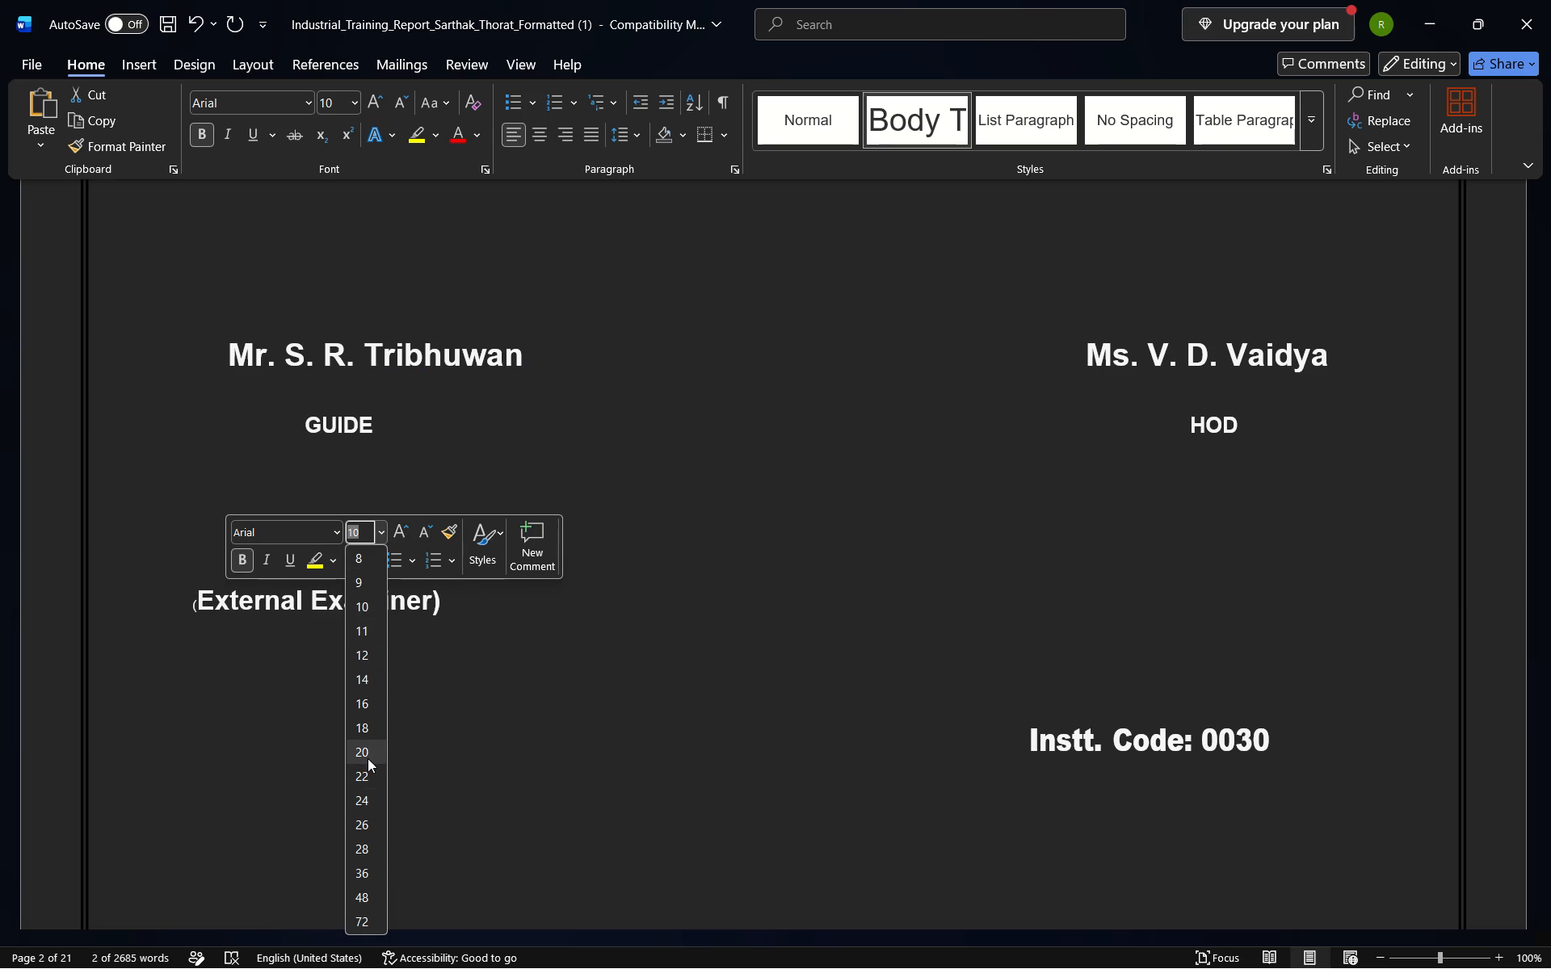
{"action": "left_click", "coordinate": [368, 758]}
Set the font size of "External Examiner)" to 23.5, checking it against the first signatory's name.
{"action": "left_click", "coordinate": [435, 359]}
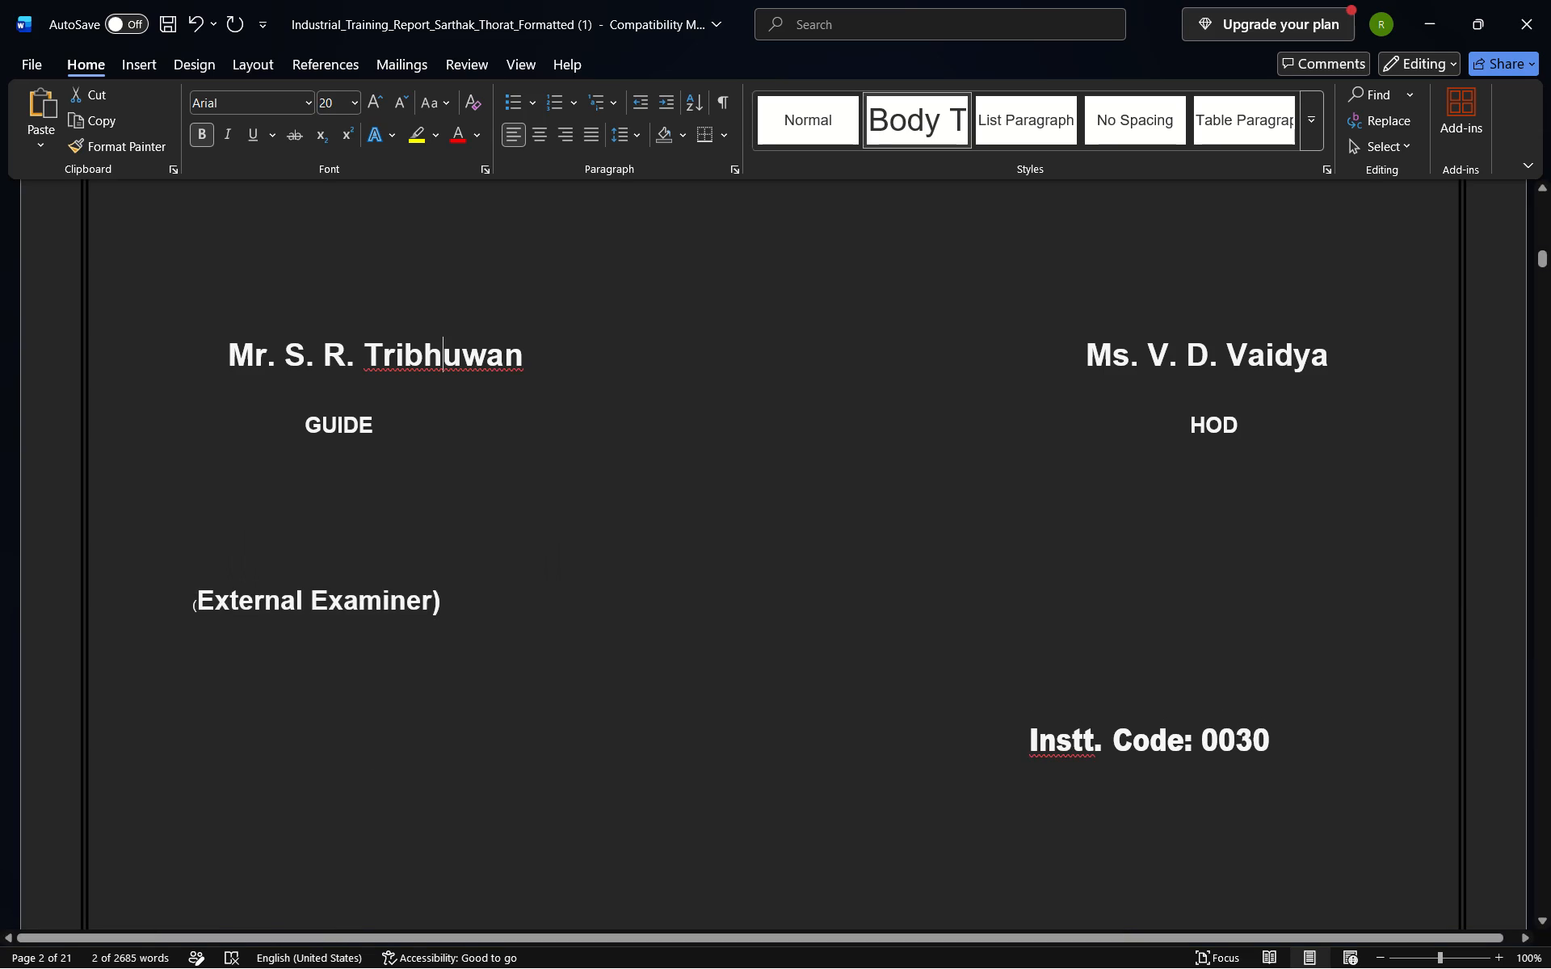
{"action": "left_click", "coordinate": [426, 600]}
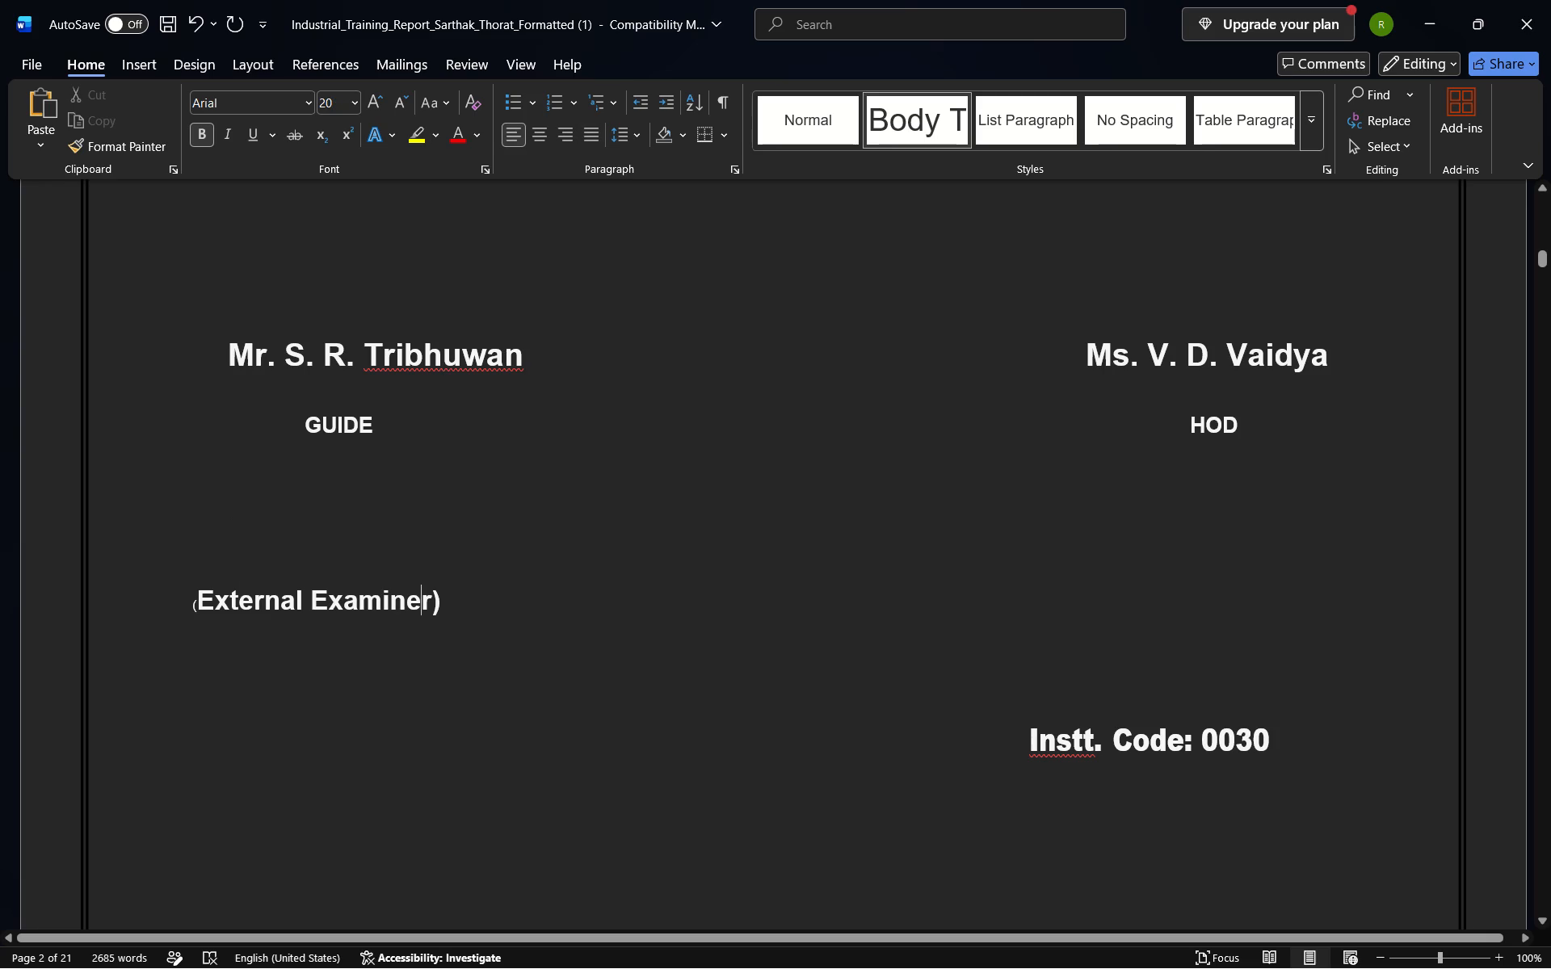
{"action": "left_click_drag", "start_coordinate": [450, 601], "coordinate": [229, 597]}
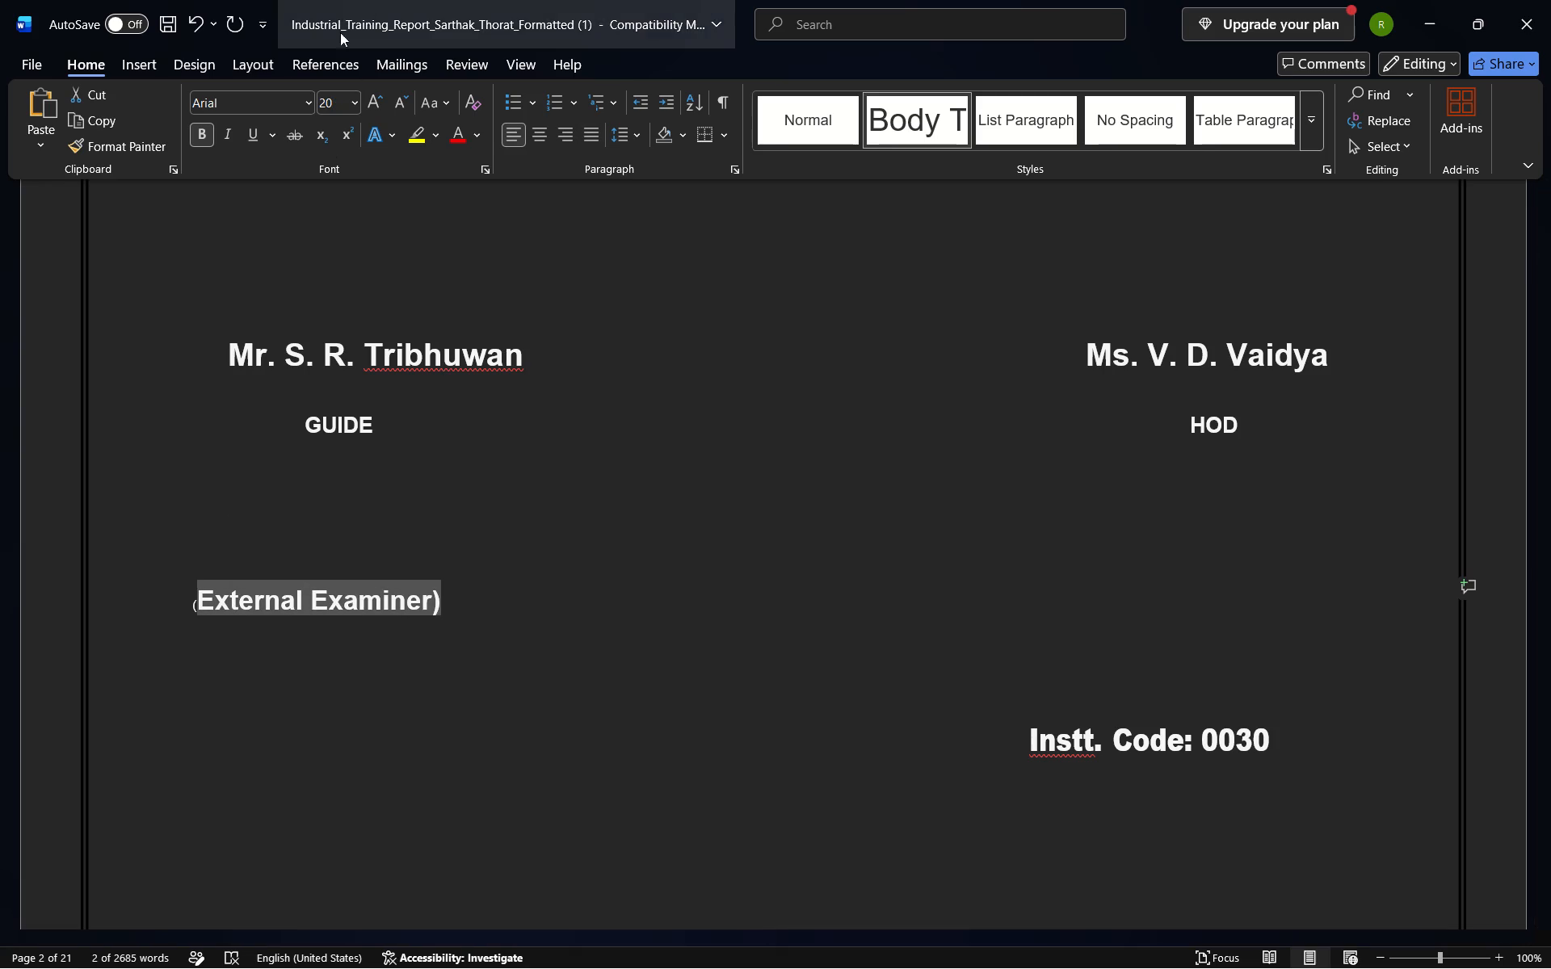
{"action": "left_click", "coordinate": [336, 107]}
{"action": "key", "text": "BackSpace"}
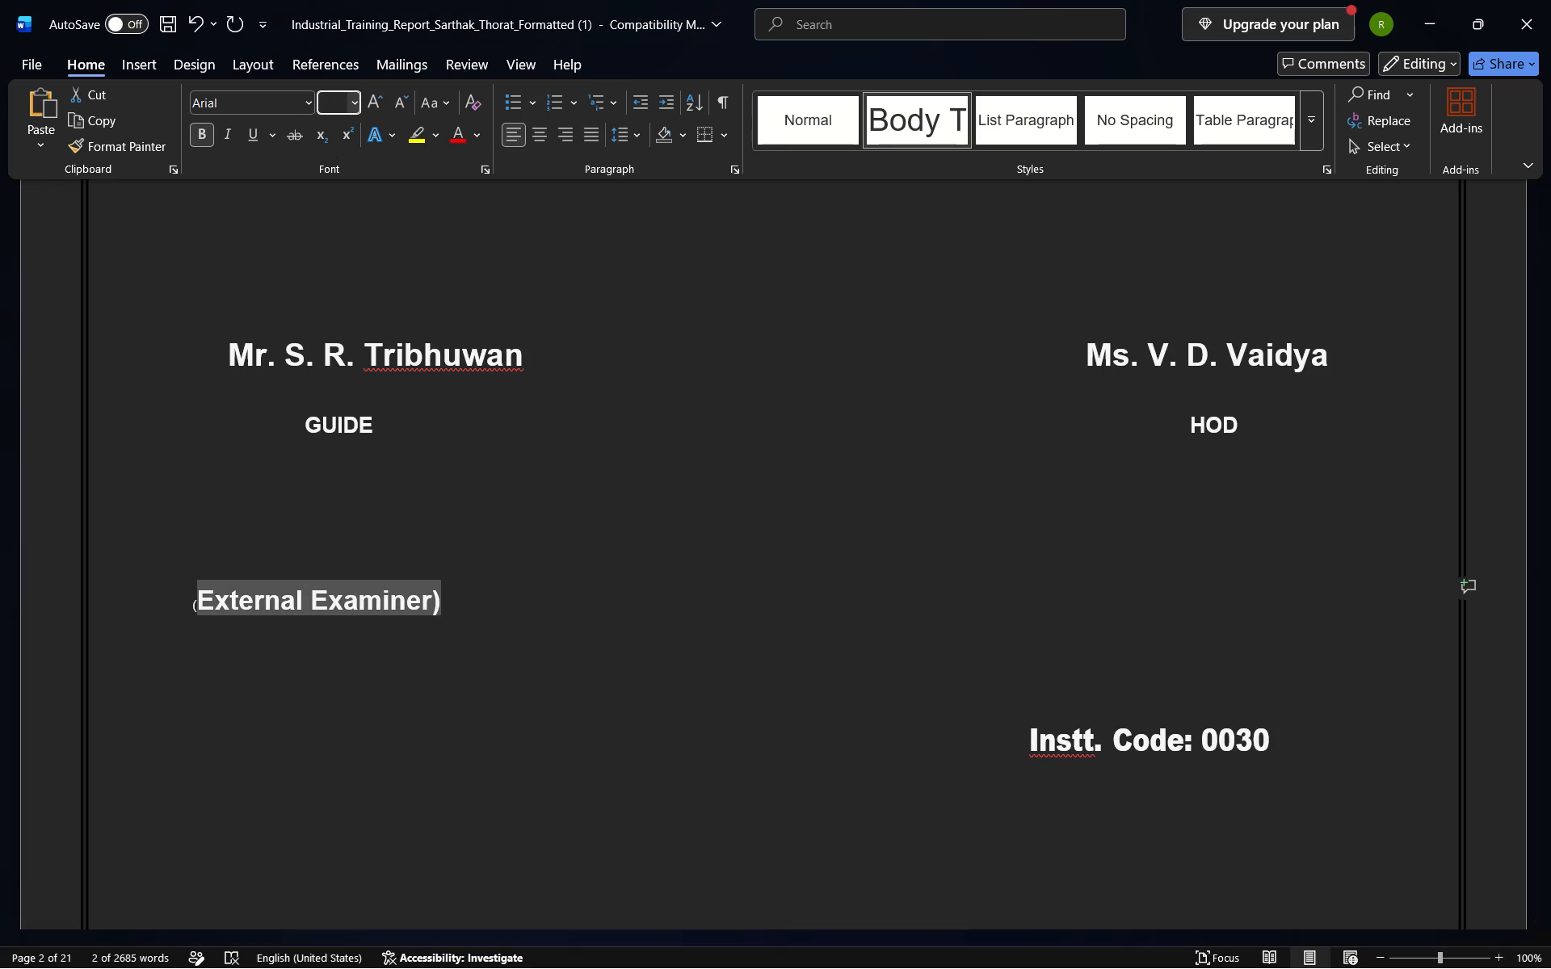
{"action": "type", "text": "23.5"}
{"action": "left_click", "coordinate": [628, 326]}
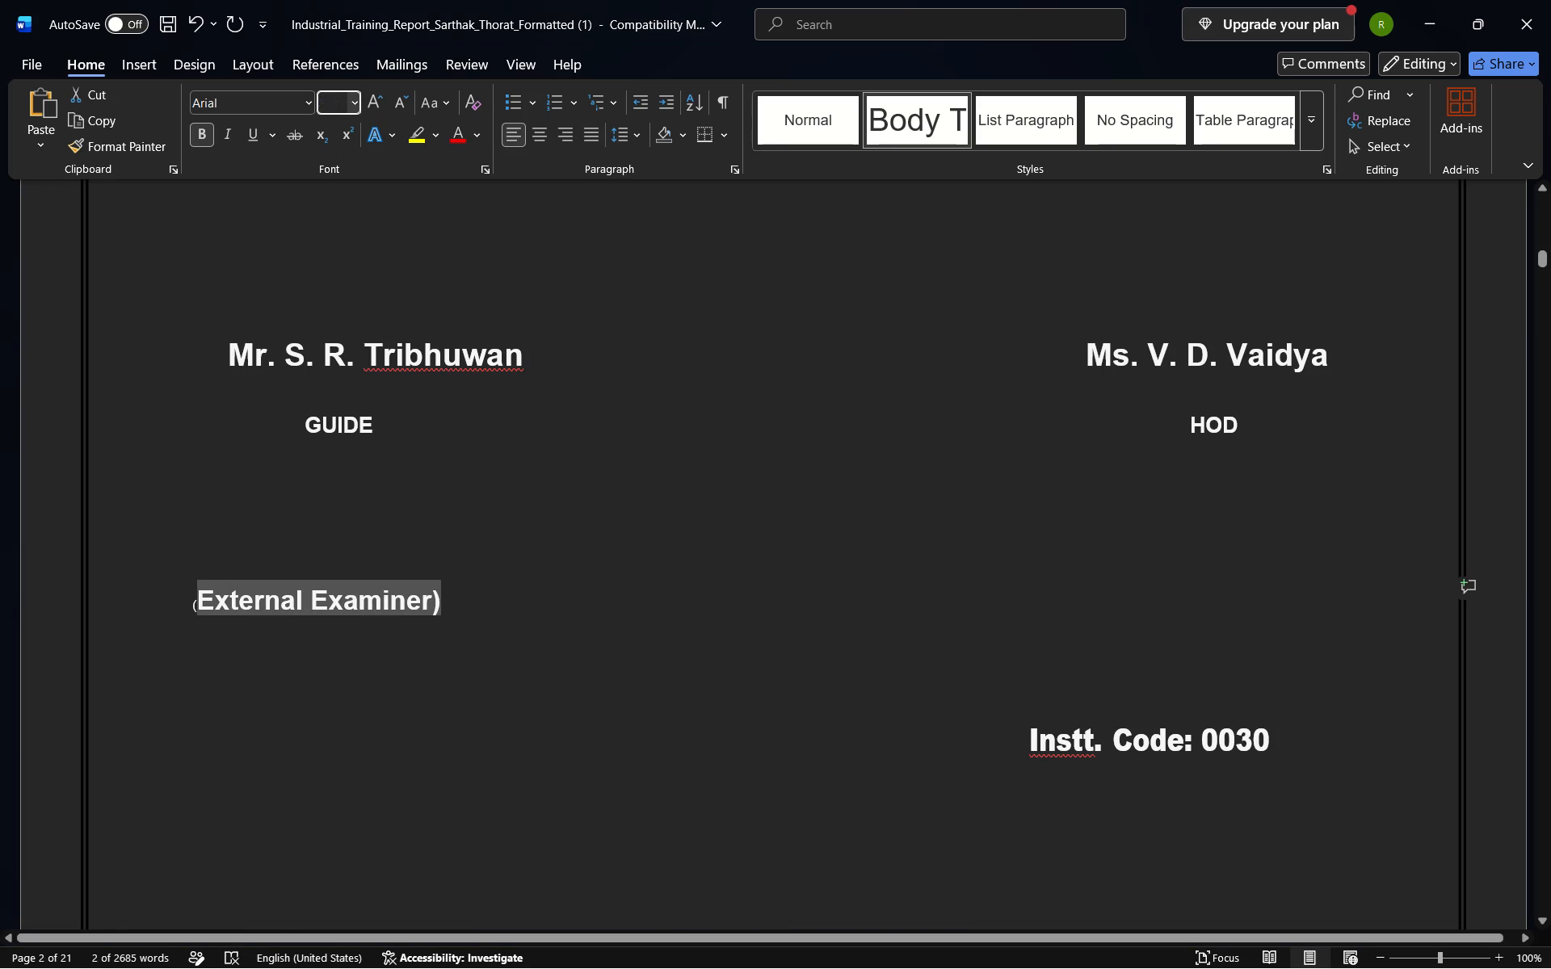
Retype the opening parenthesis before "External Examiner)" and format it bold at font size 23.5.
{"action": "left_click", "coordinate": [195, 608]}
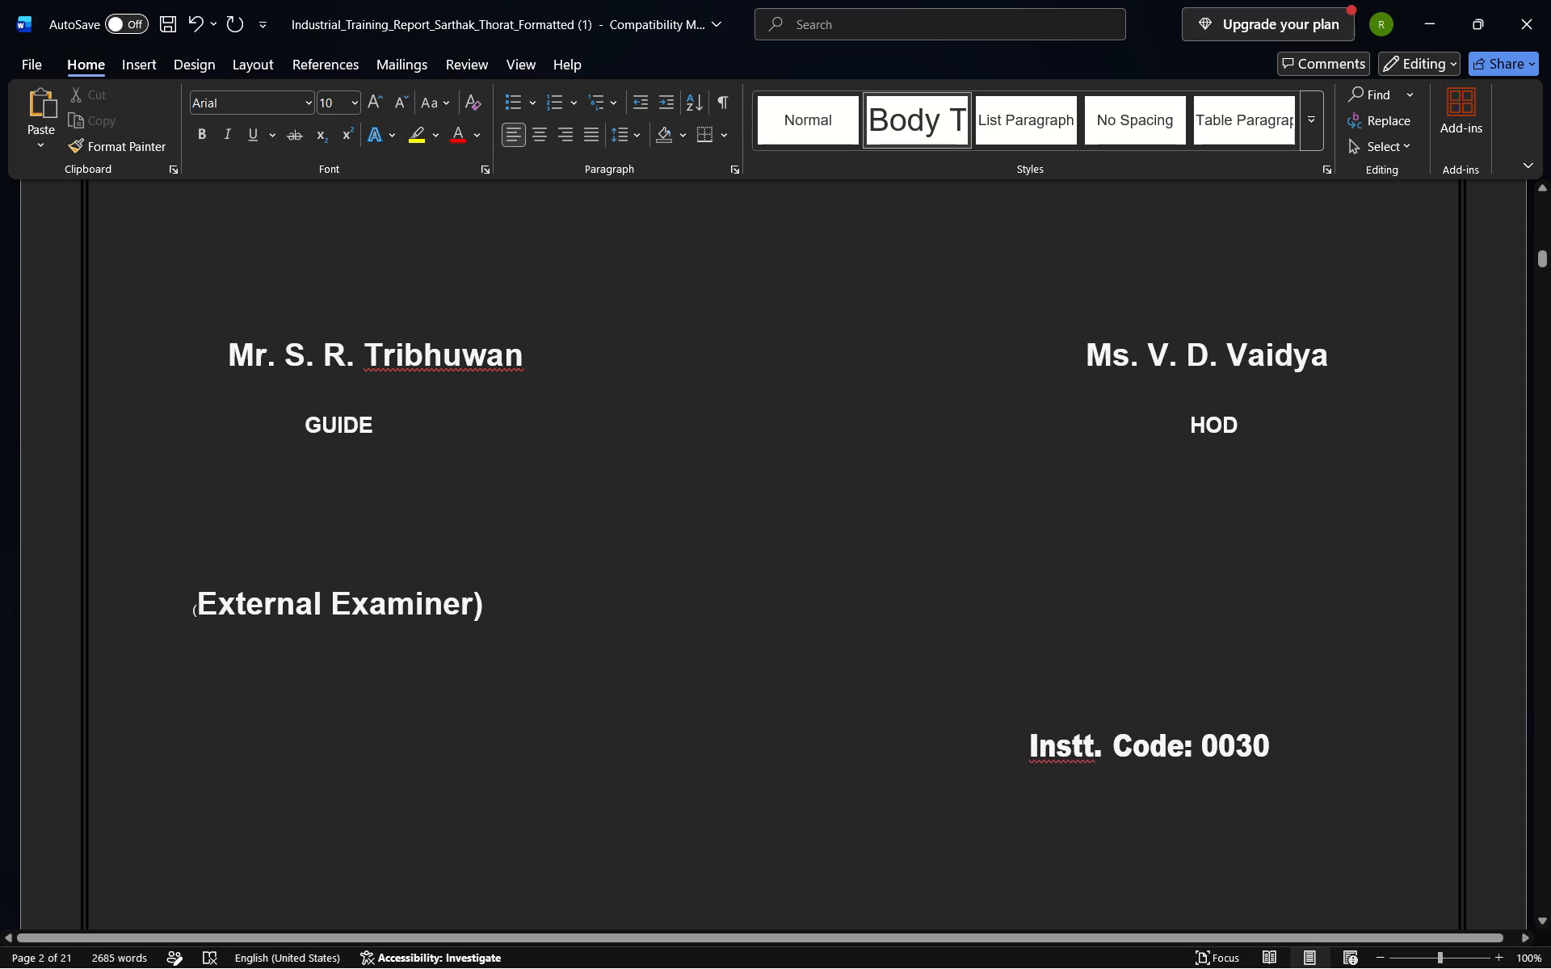
{"action": "key", "text": "BackSpace"}
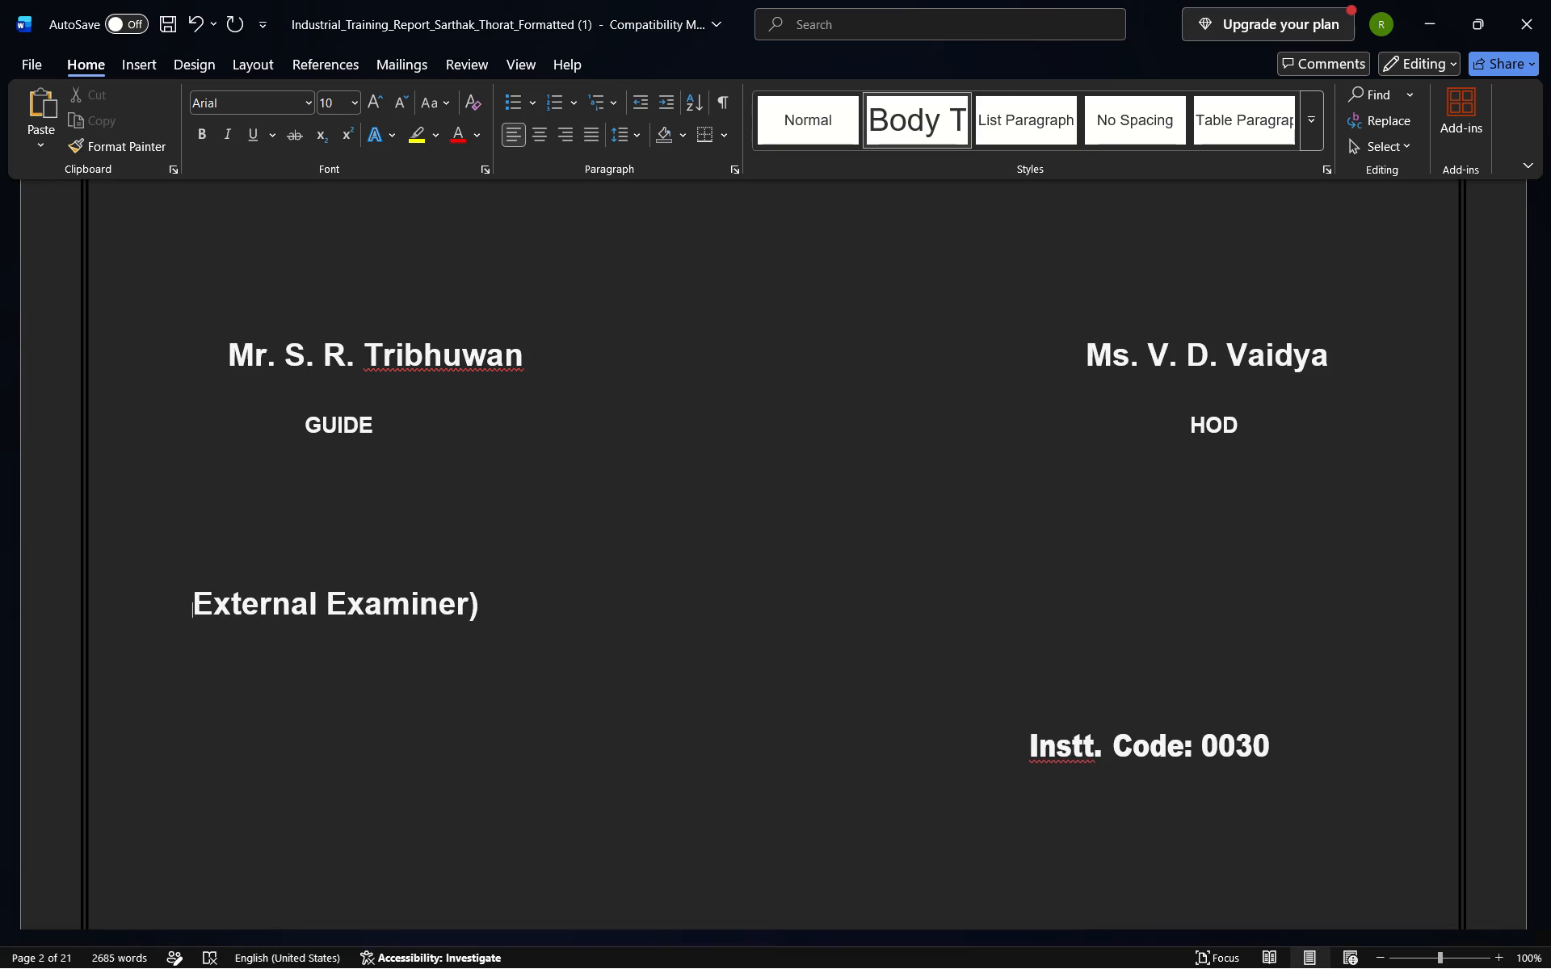
{"action": "key", "text": "shift+parenleft"}
{"action": "key", "text": "BackSpace"}
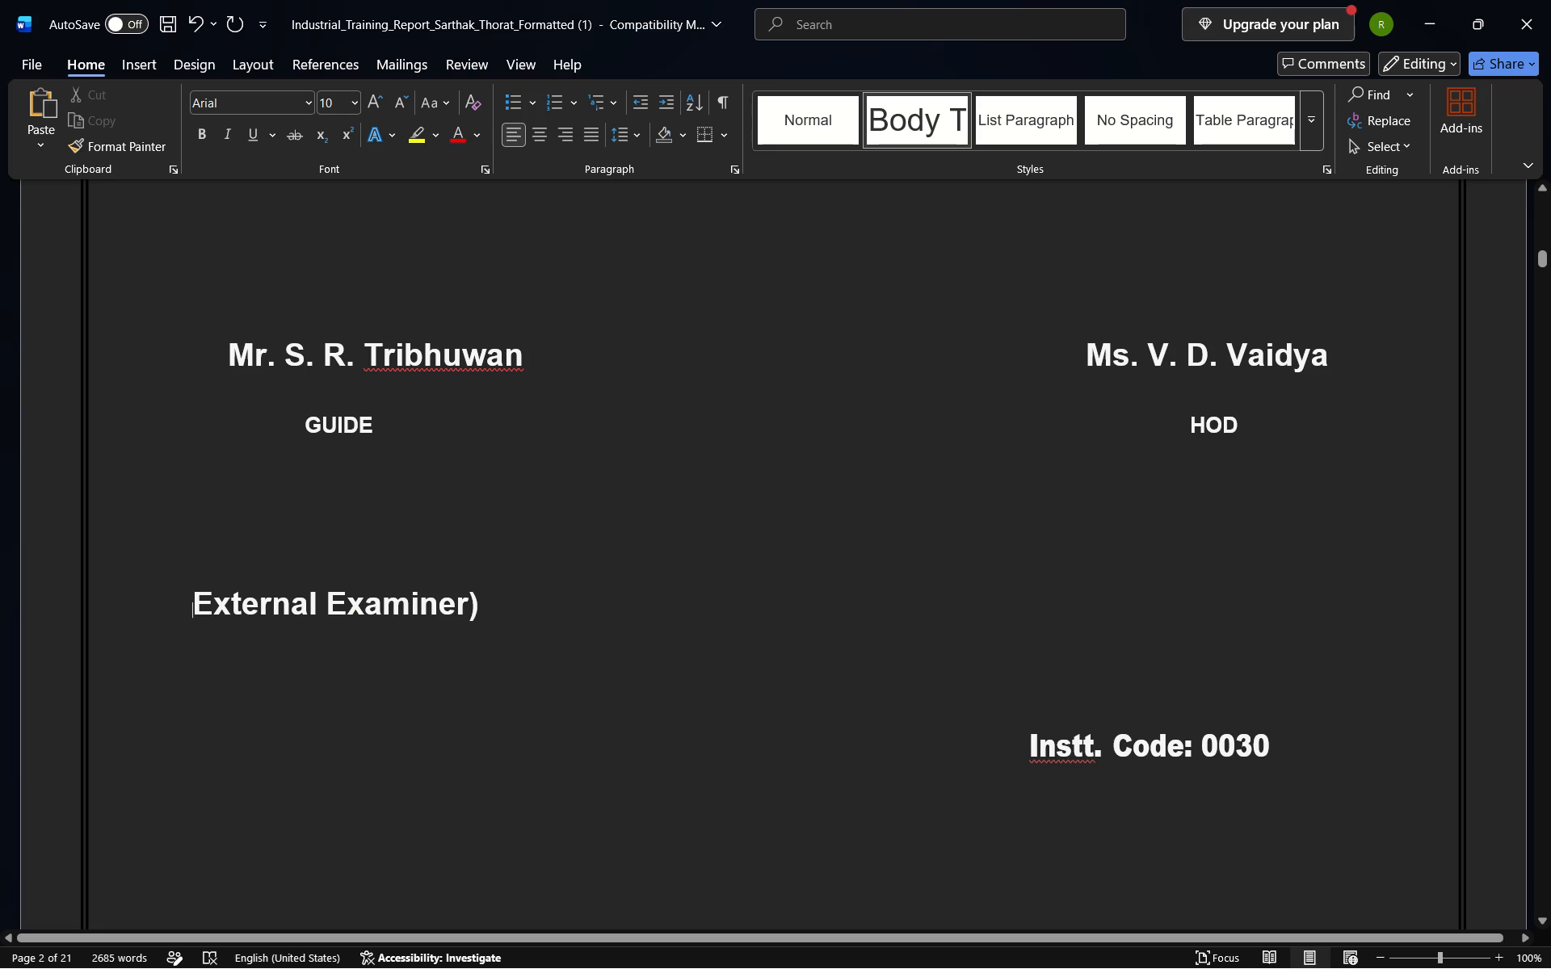
{"action": "key", "text": "shift+parenleft"}
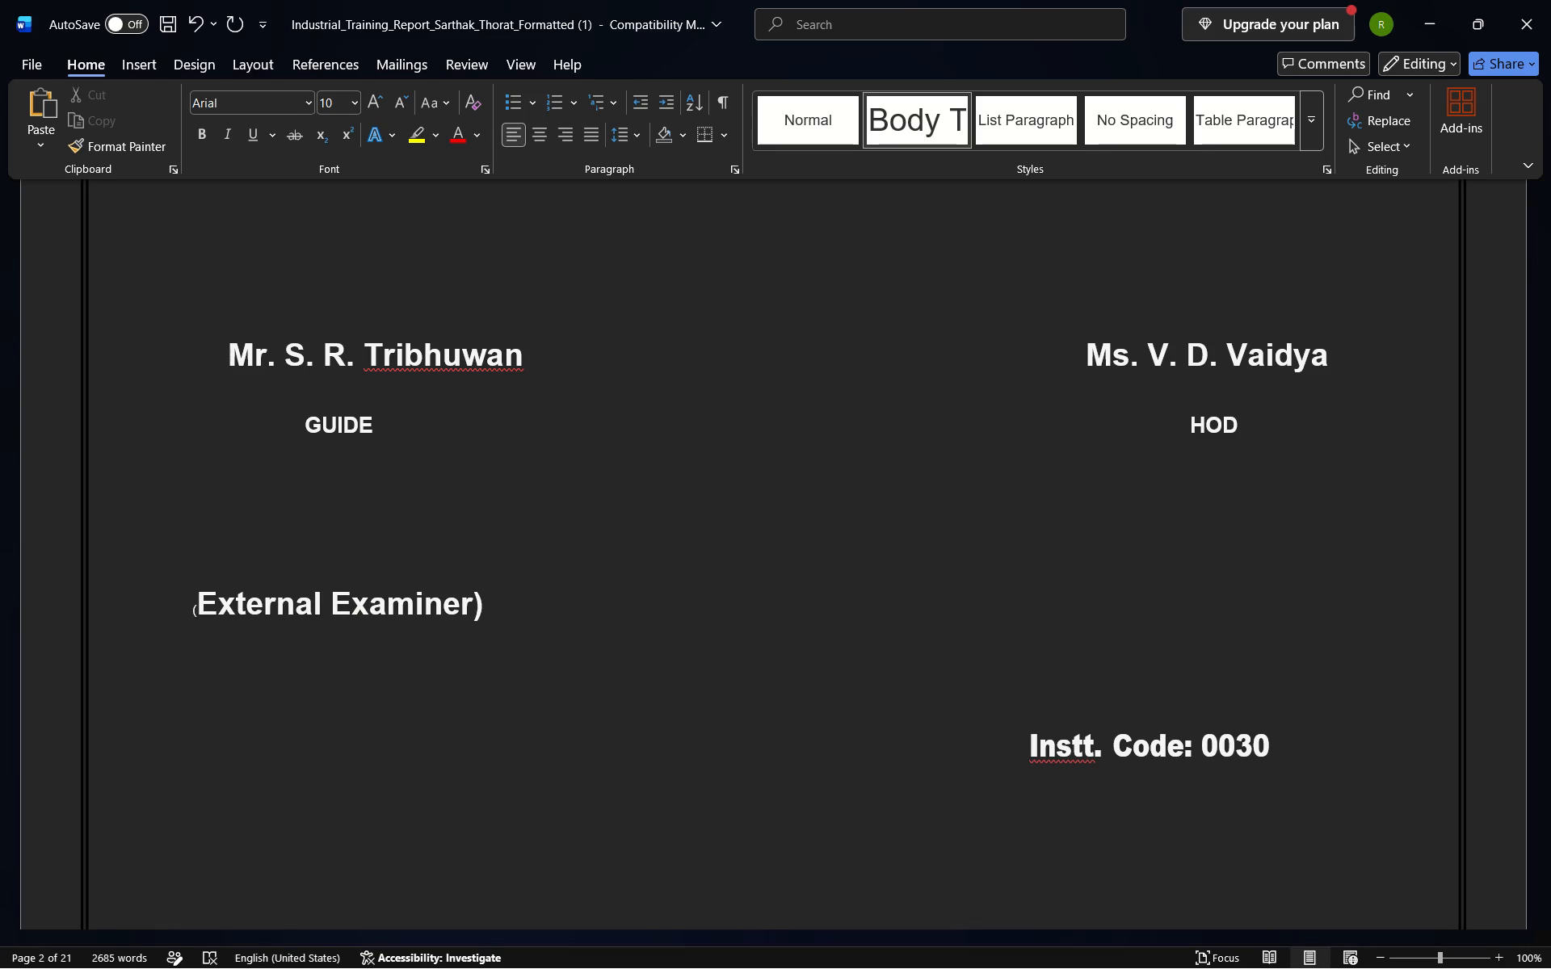
{"action": "key", "text": "shift+Left"}
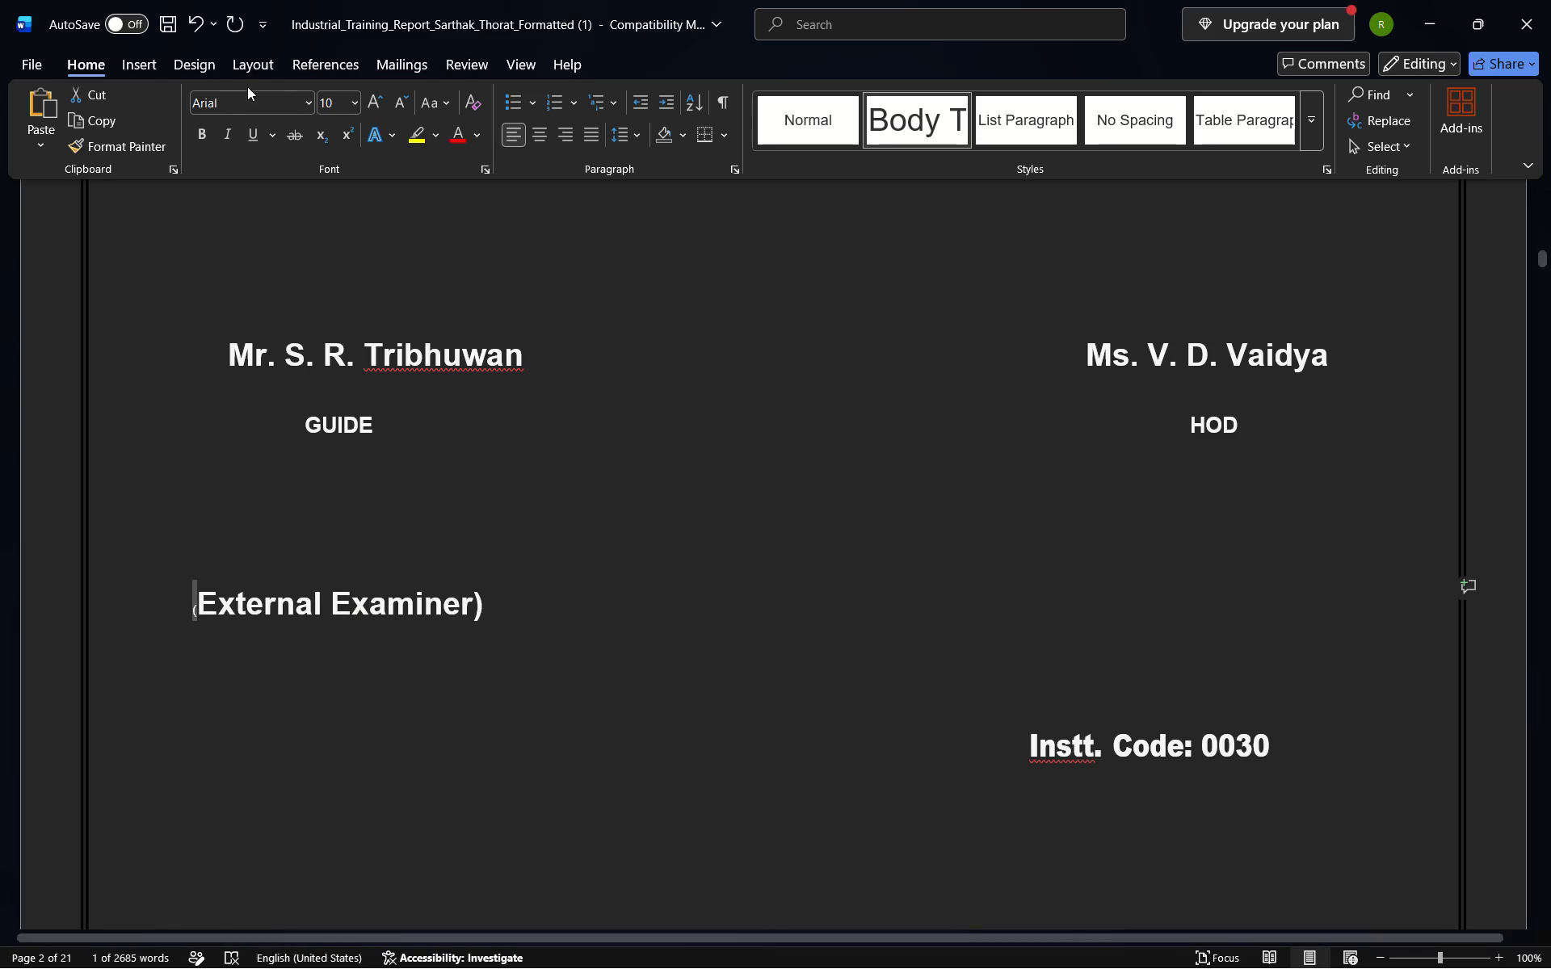
{"action": "left_click", "coordinate": [338, 97]}
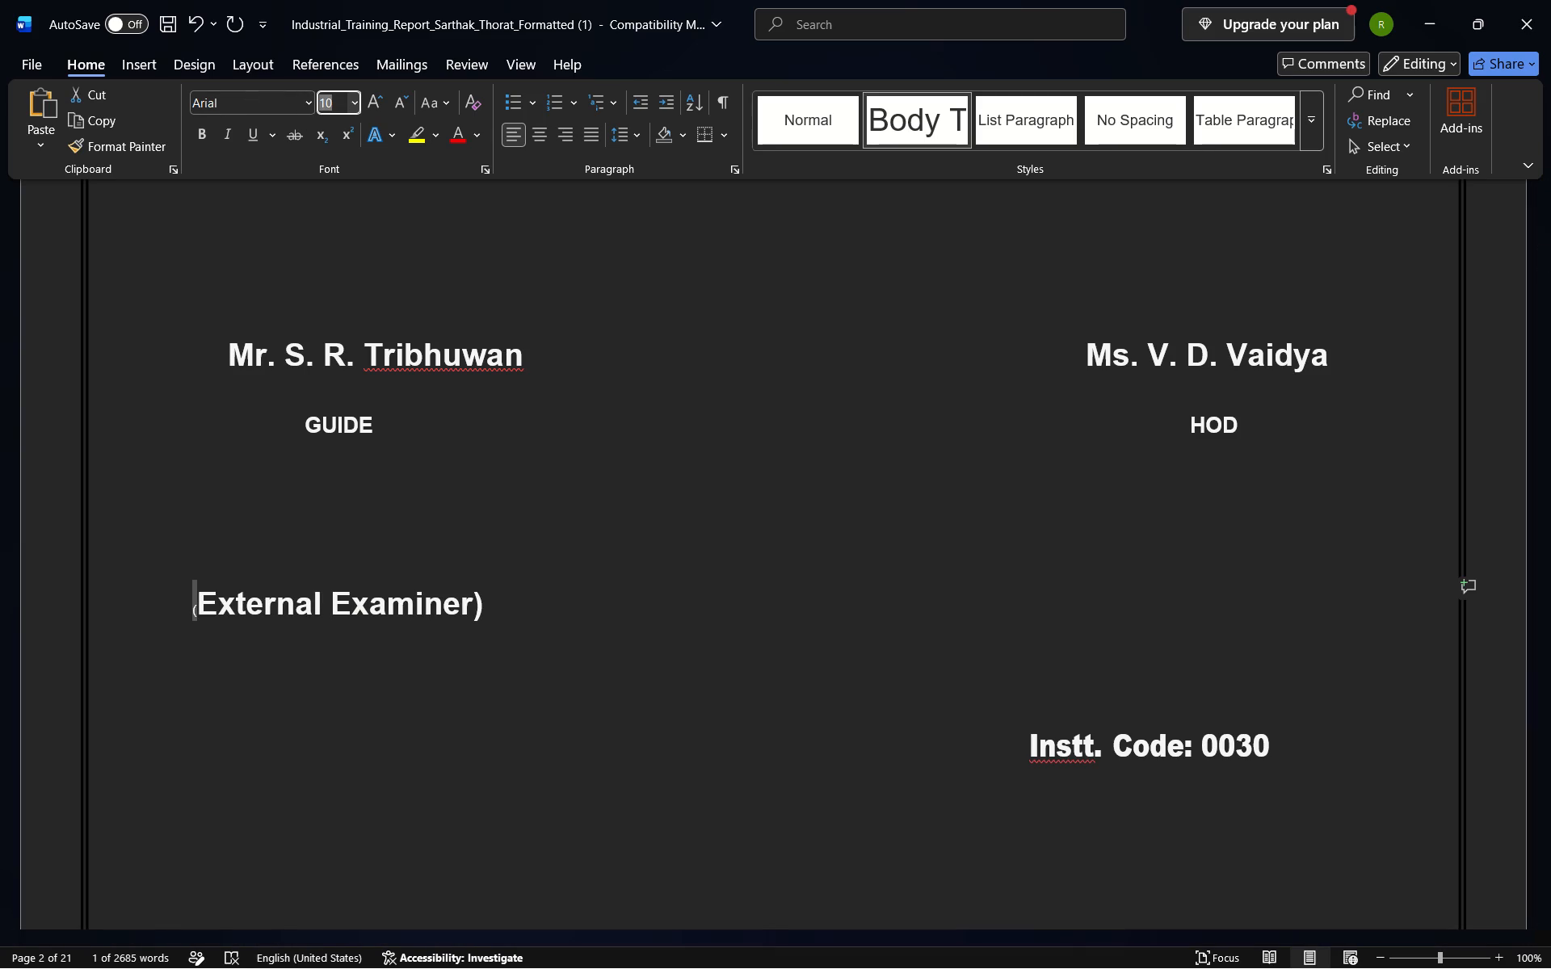
{"action": "type", "text": "23.5"}
{"action": "left_click", "coordinate": [194, 133]}
{"action": "left_click", "coordinate": [540, 612]}
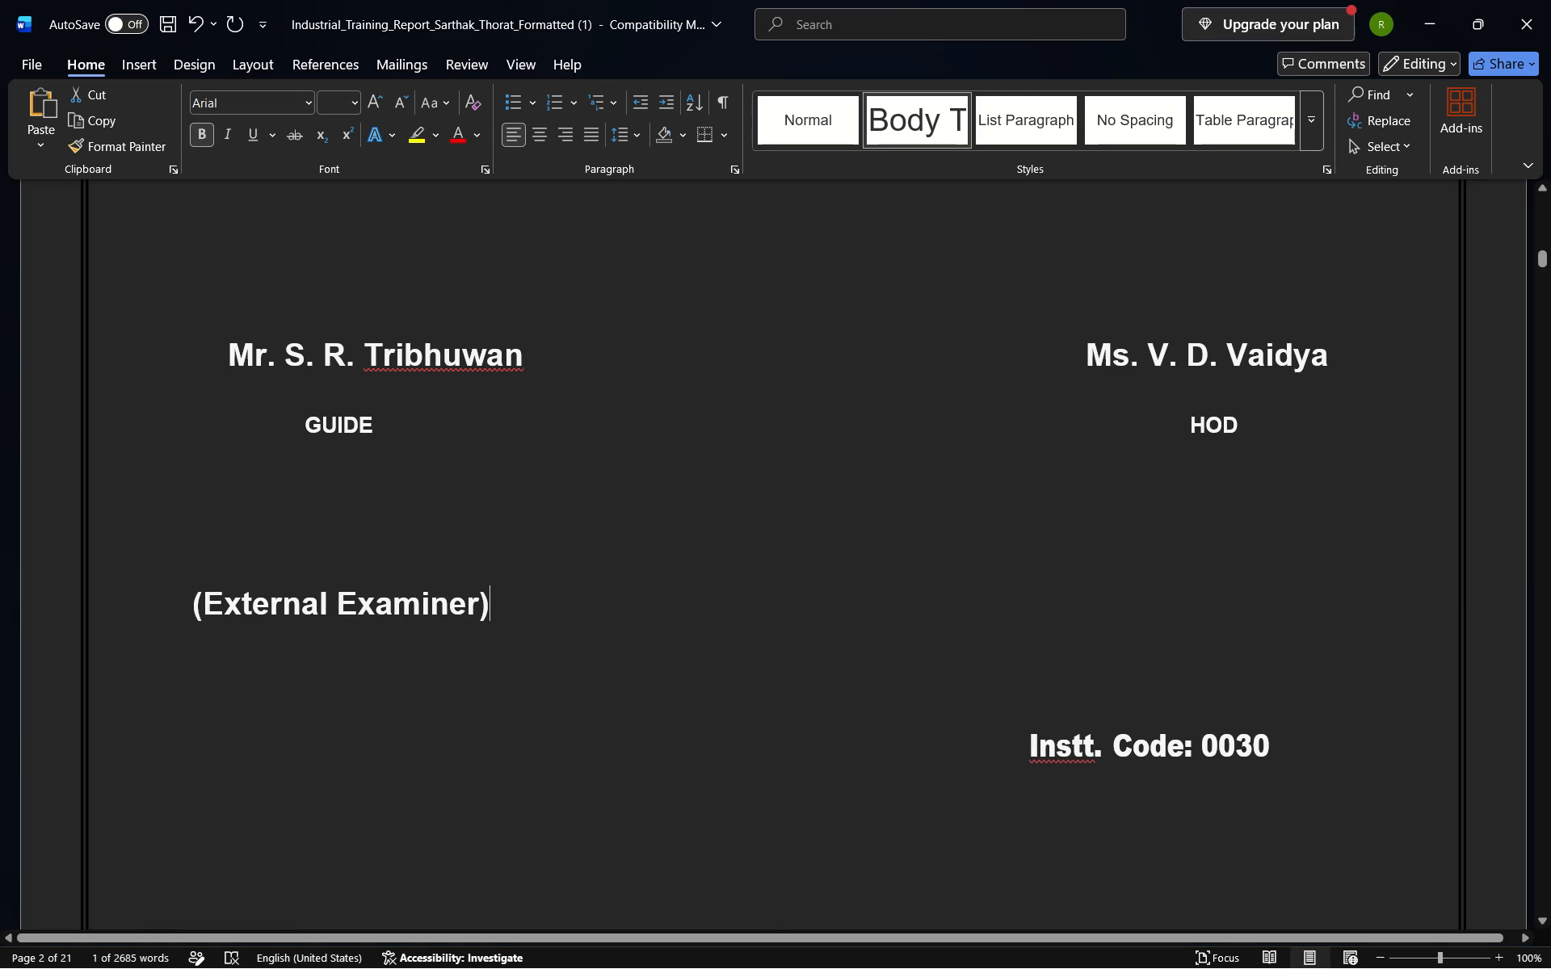
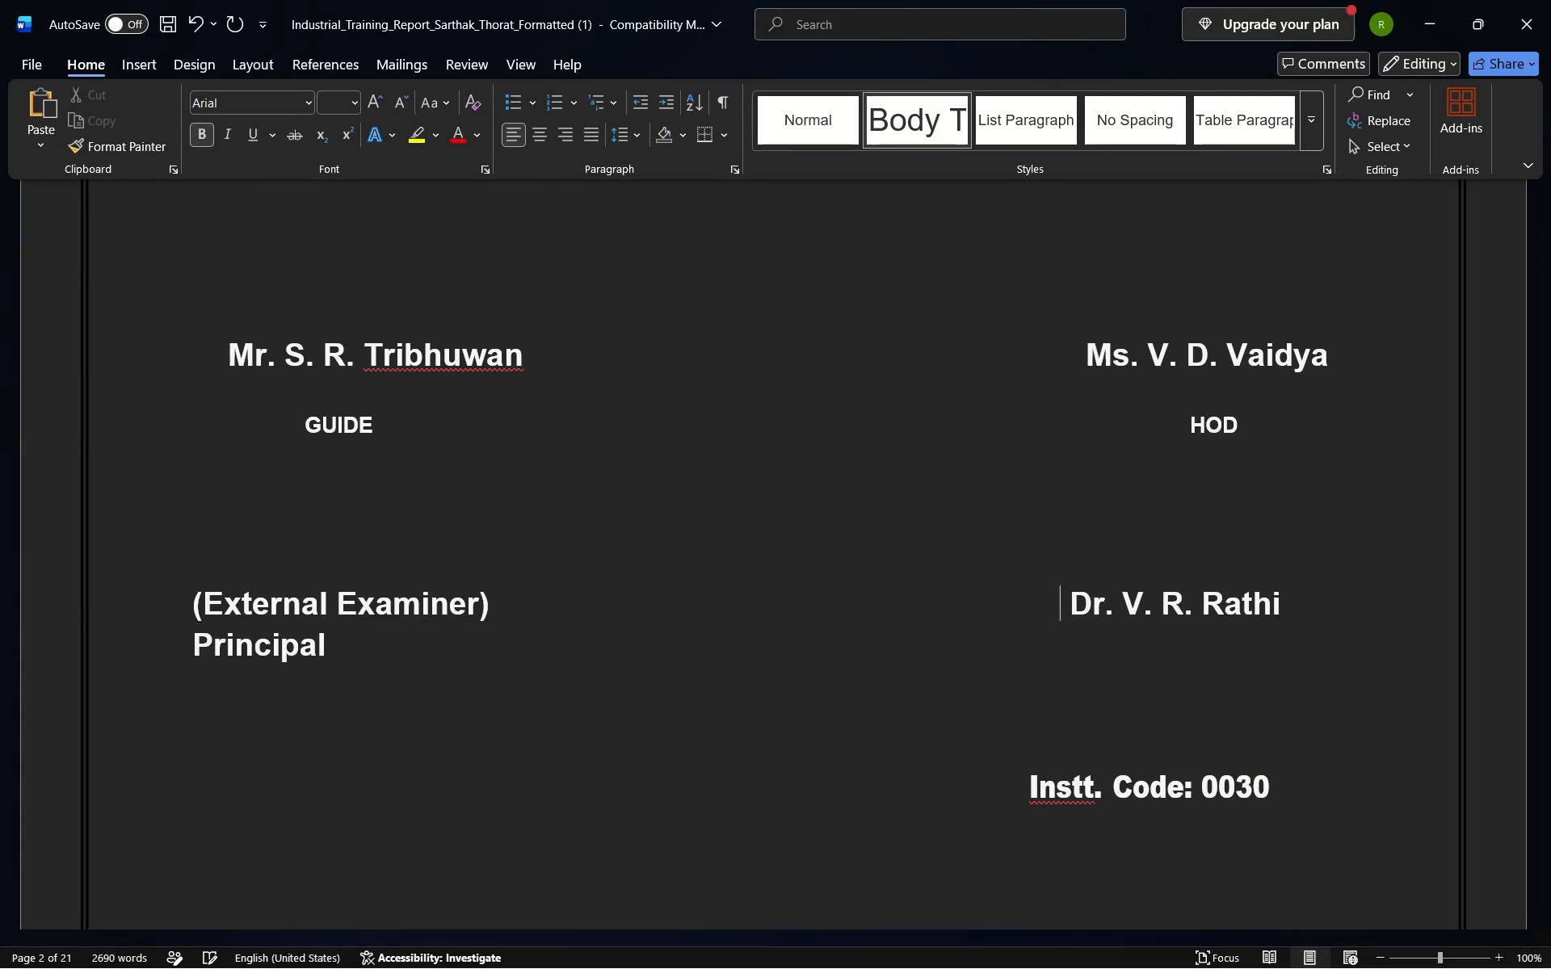
Shift the principal's name further right with three leading spaces so it sits under the HOD's signature entry.
{"action": "key", "text": "space"}
{"action": "key", "text": "space"}
{"action": "key", "text": "space"}
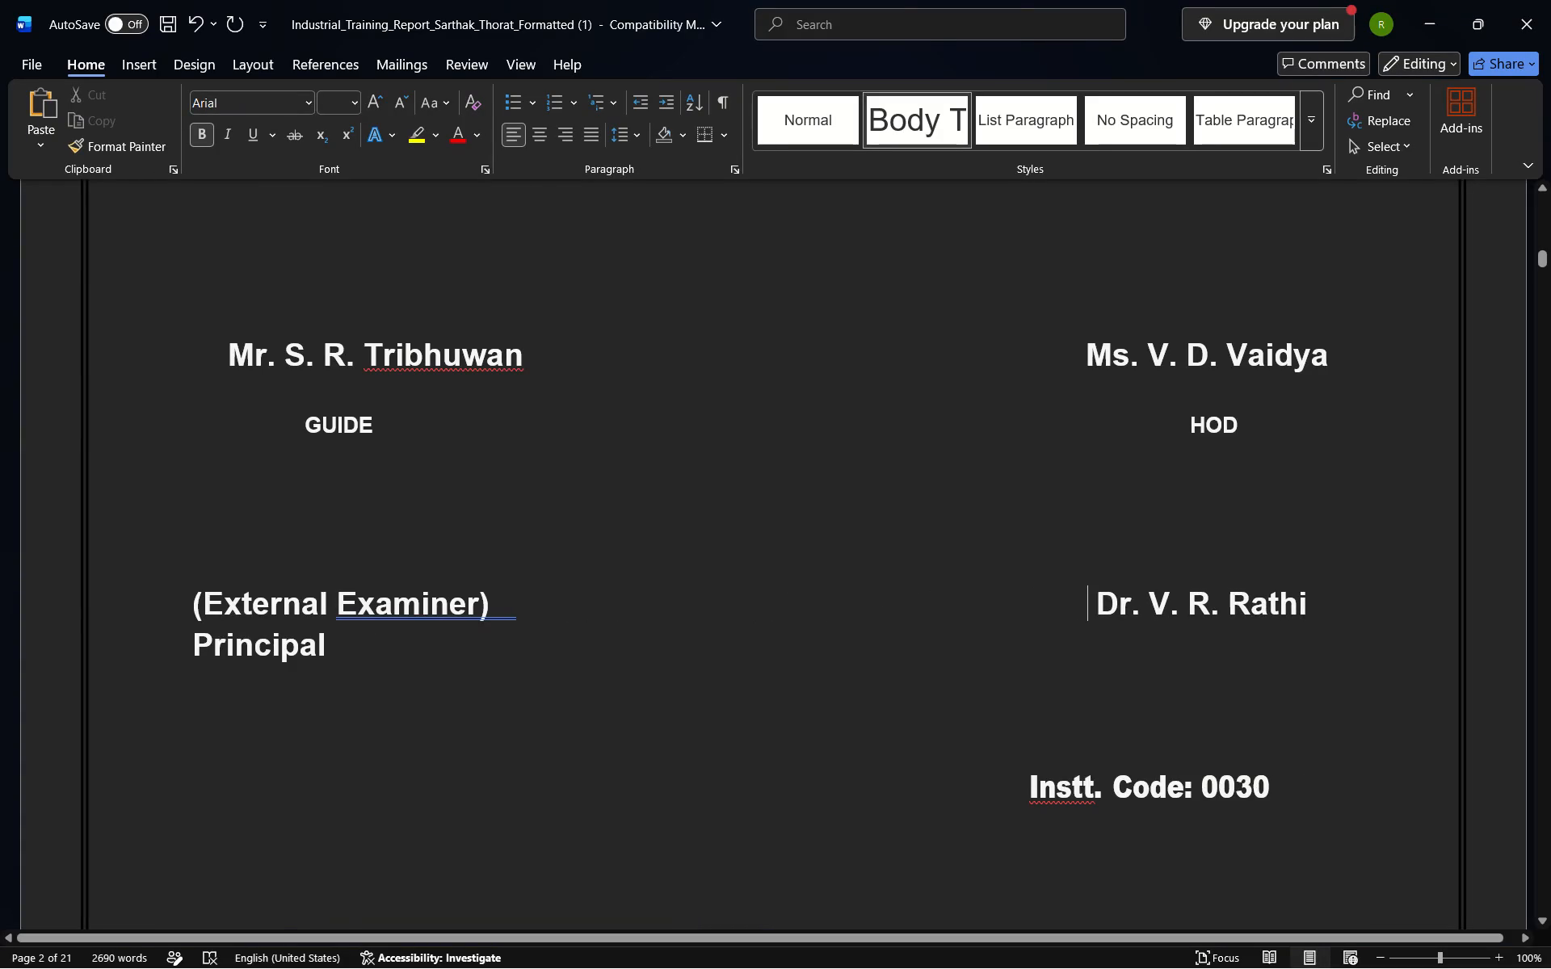
Move the "Principal" designation across with leading spaces so it sits beneath the principal's name.
{"action": "left_click", "coordinate": [190, 639]}
{"action": "key", "text": "space"}
{"action": "key", "text": "space"}
{"action": "key", "text": "space"}
{"action": "key", "text": "space"}
{"action": "key", "text": "space"}
{"action": "key", "text": "space"}
{"action": "key", "text": "space"}
{"action": "key", "text": "space"}
{"action": "key", "text": "space"}
{"action": "key", "text": "space"}
{"action": "key", "text": "space"}
{"action": "key", "text": "space"}
{"action": "key", "text": "space"}
{"action": "key", "text": "space"}
{"action": "key", "text": "space"}
{"action": "key", "text": "space"}
{"action": "key", "text": "space"}
{"action": "key", "text": "space"}
{"action": "key", "text": "space"}
{"action": "key", "text": "space"}
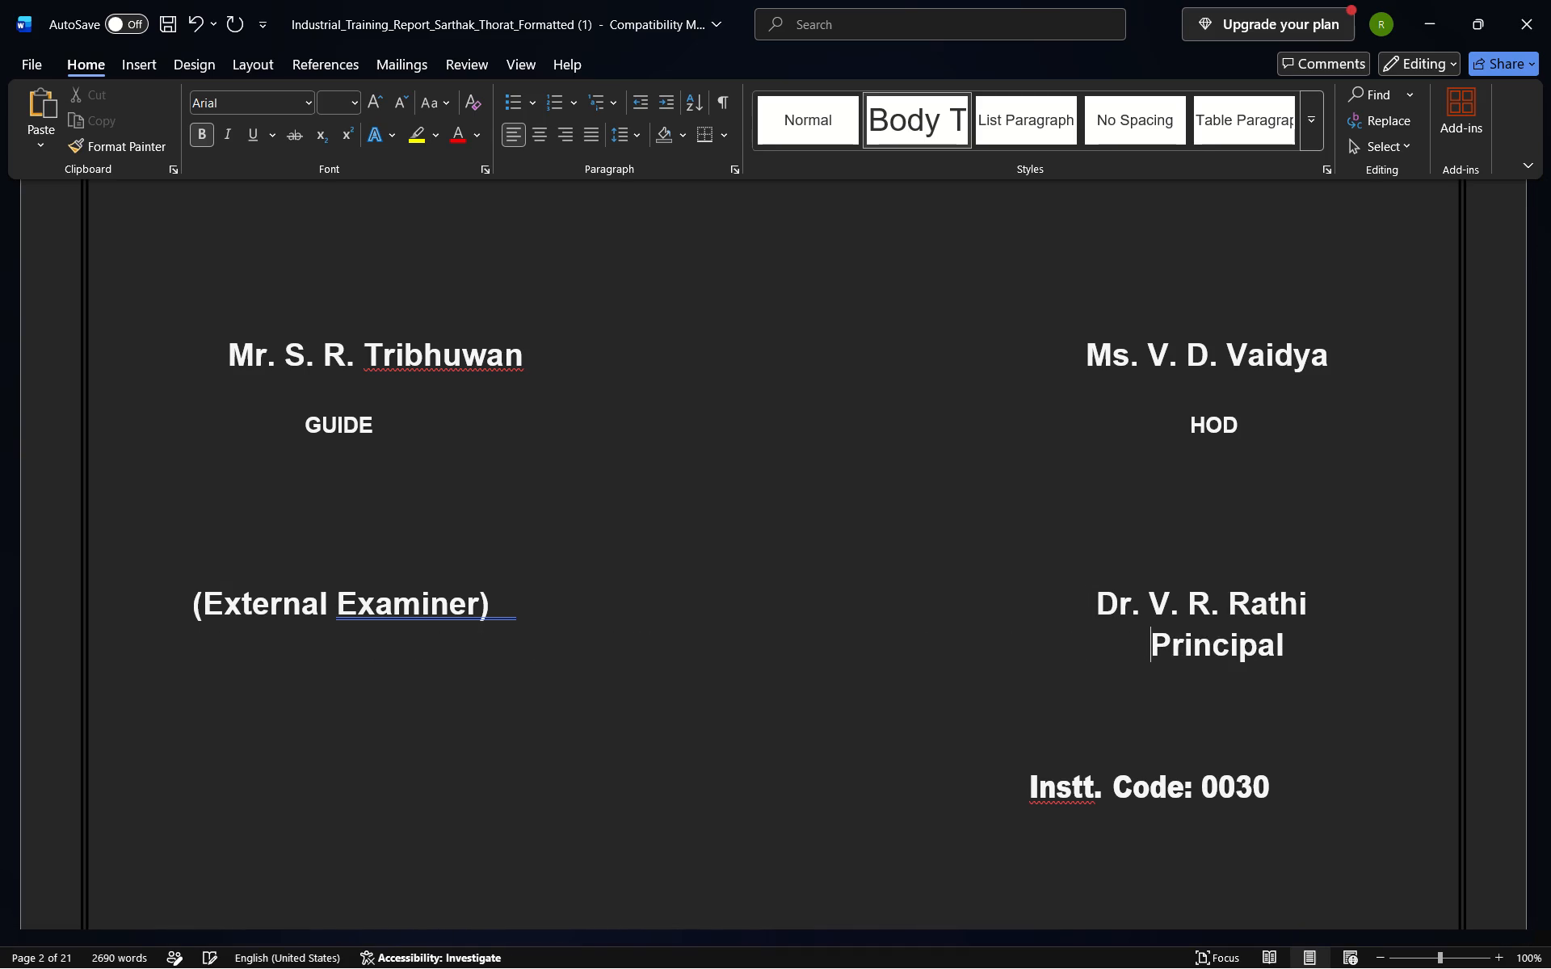
{"action": "key", "text": "BackSpace"}
{"action": "key", "text": "BackSpace"}
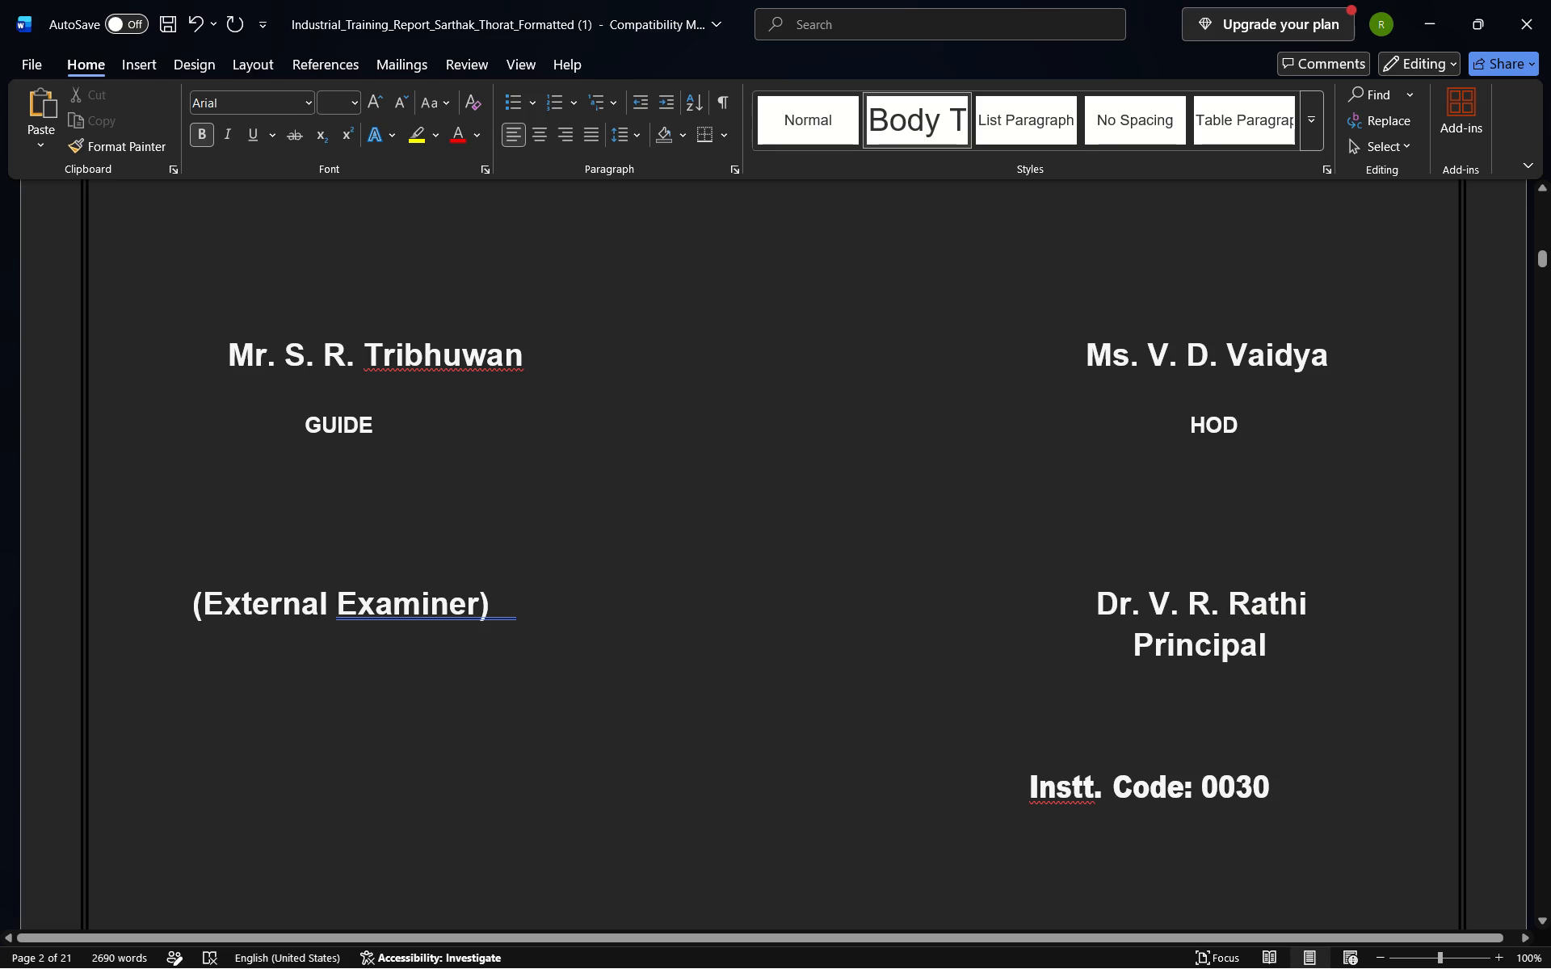
Remove bold from the "Principal" designation and set its font size to 18.
{"action": "left_click_drag", "start_coordinate": [1271, 647], "coordinate": [1136, 653]}
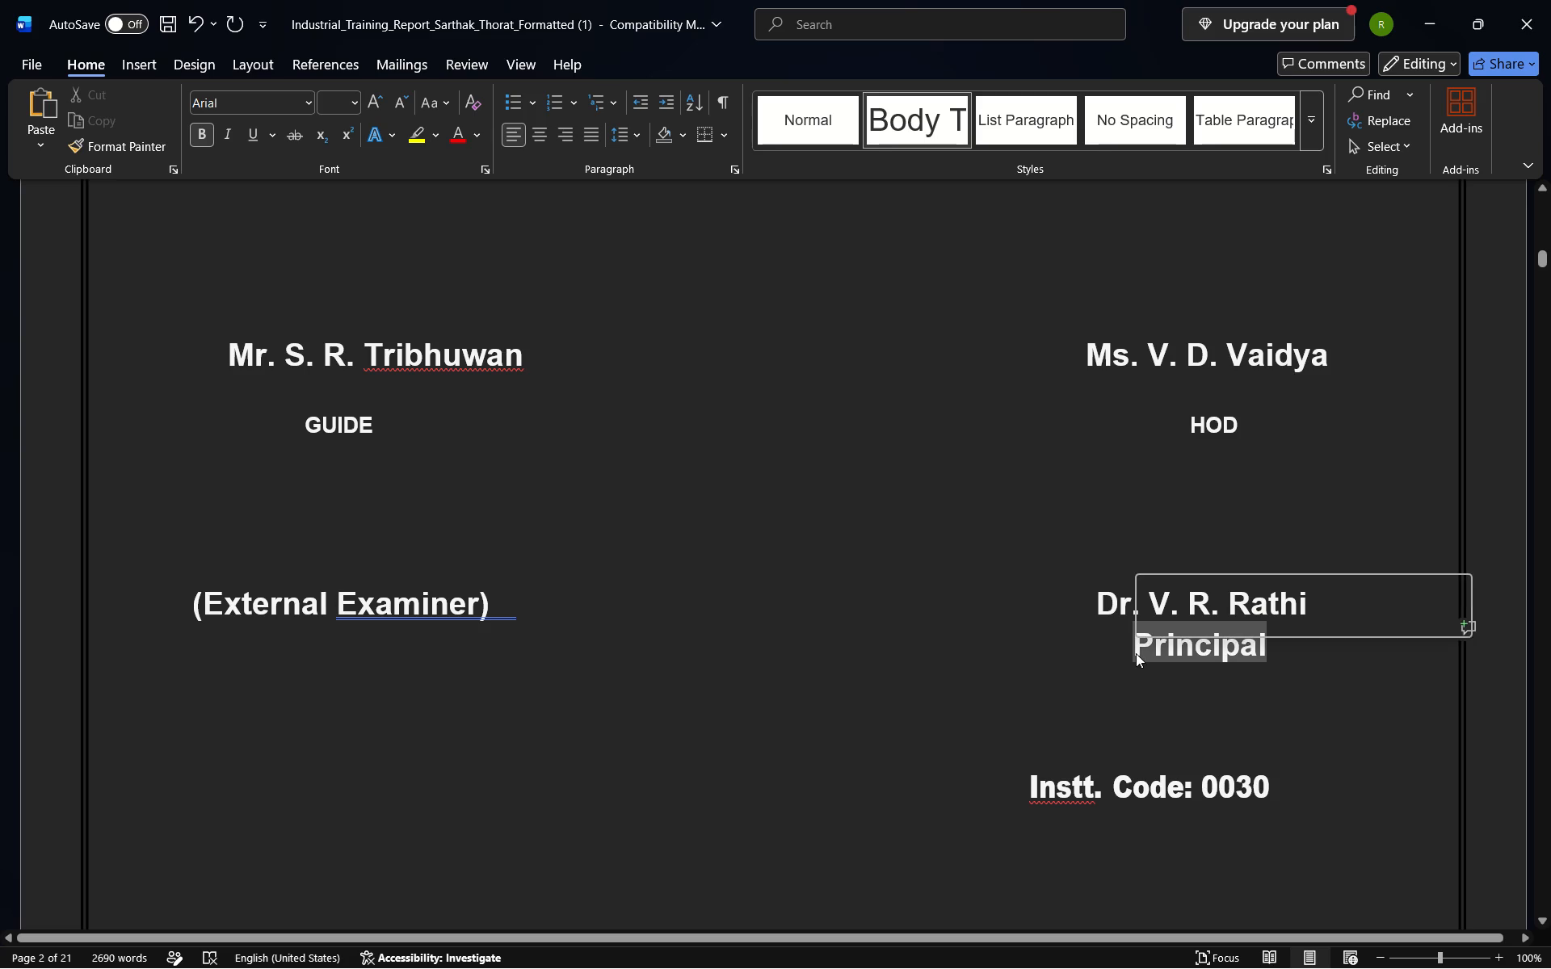
{"action": "left_click", "coordinate": [204, 130]}
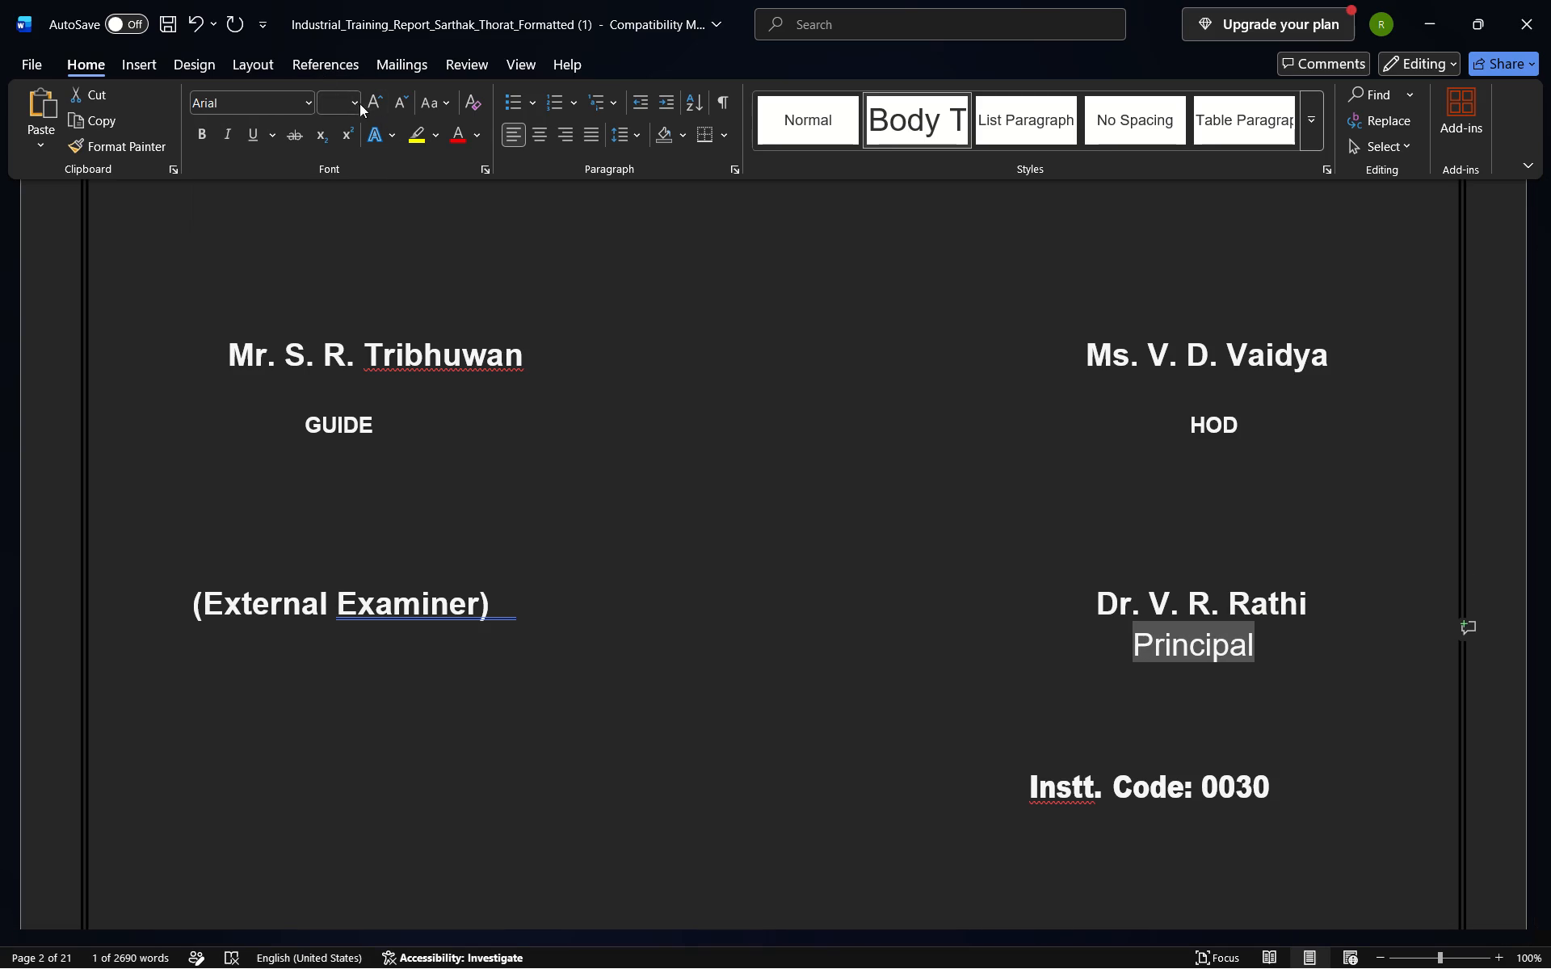
{"action": "left_click", "coordinate": [346, 97]}
{"action": "left_click", "coordinate": [353, 97]}
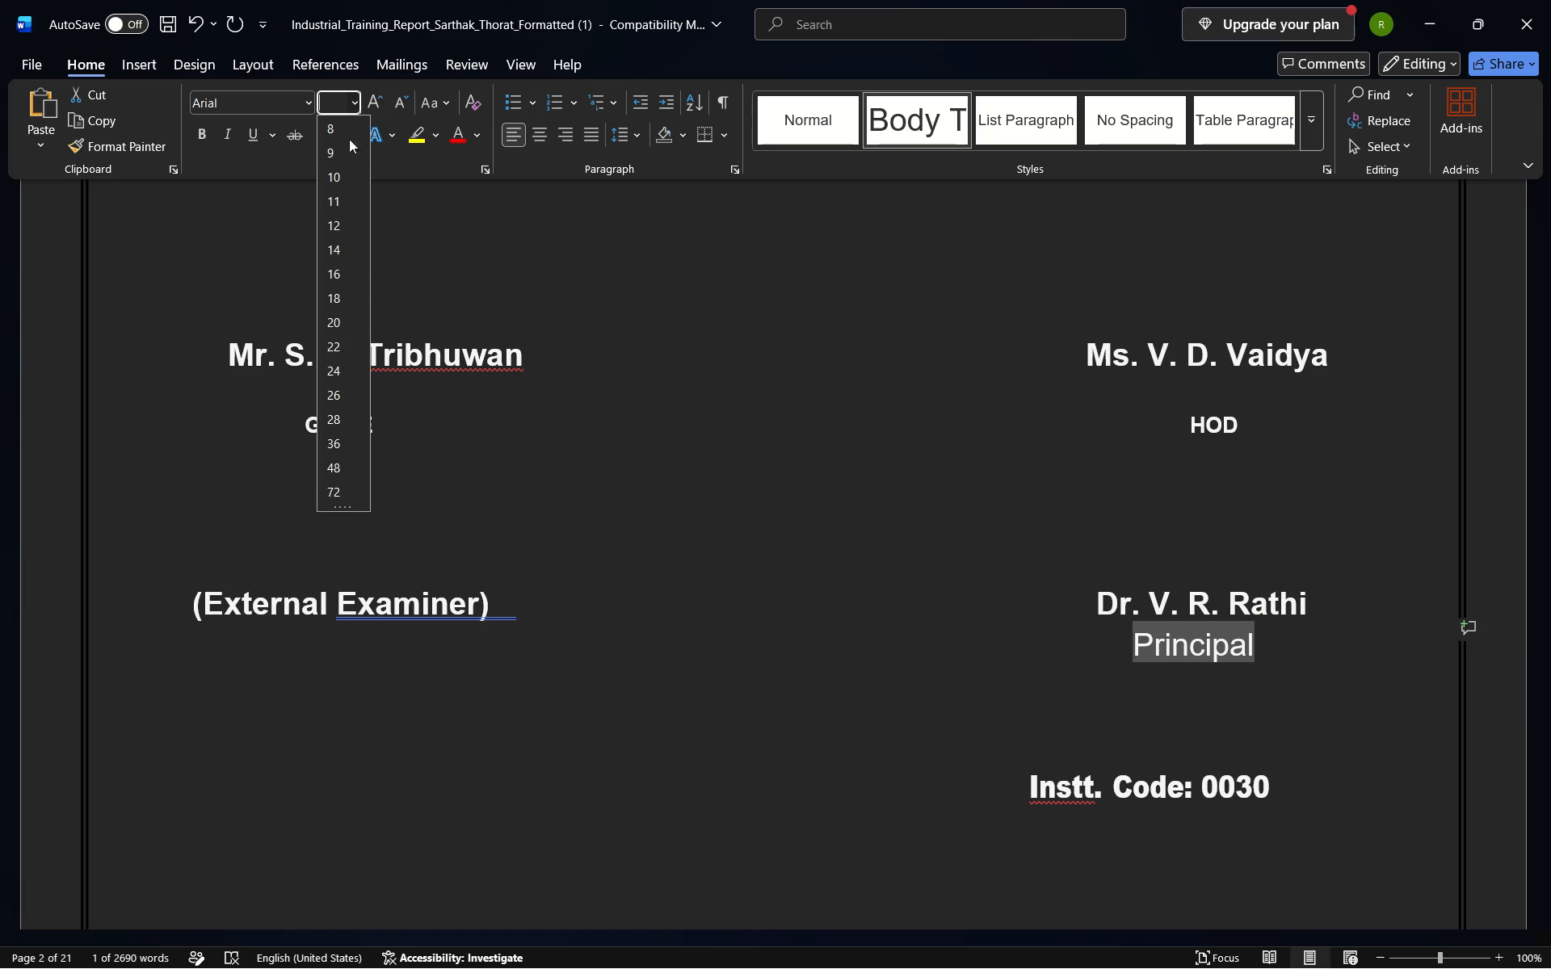
{"action": "left_click", "coordinate": [343, 302]}
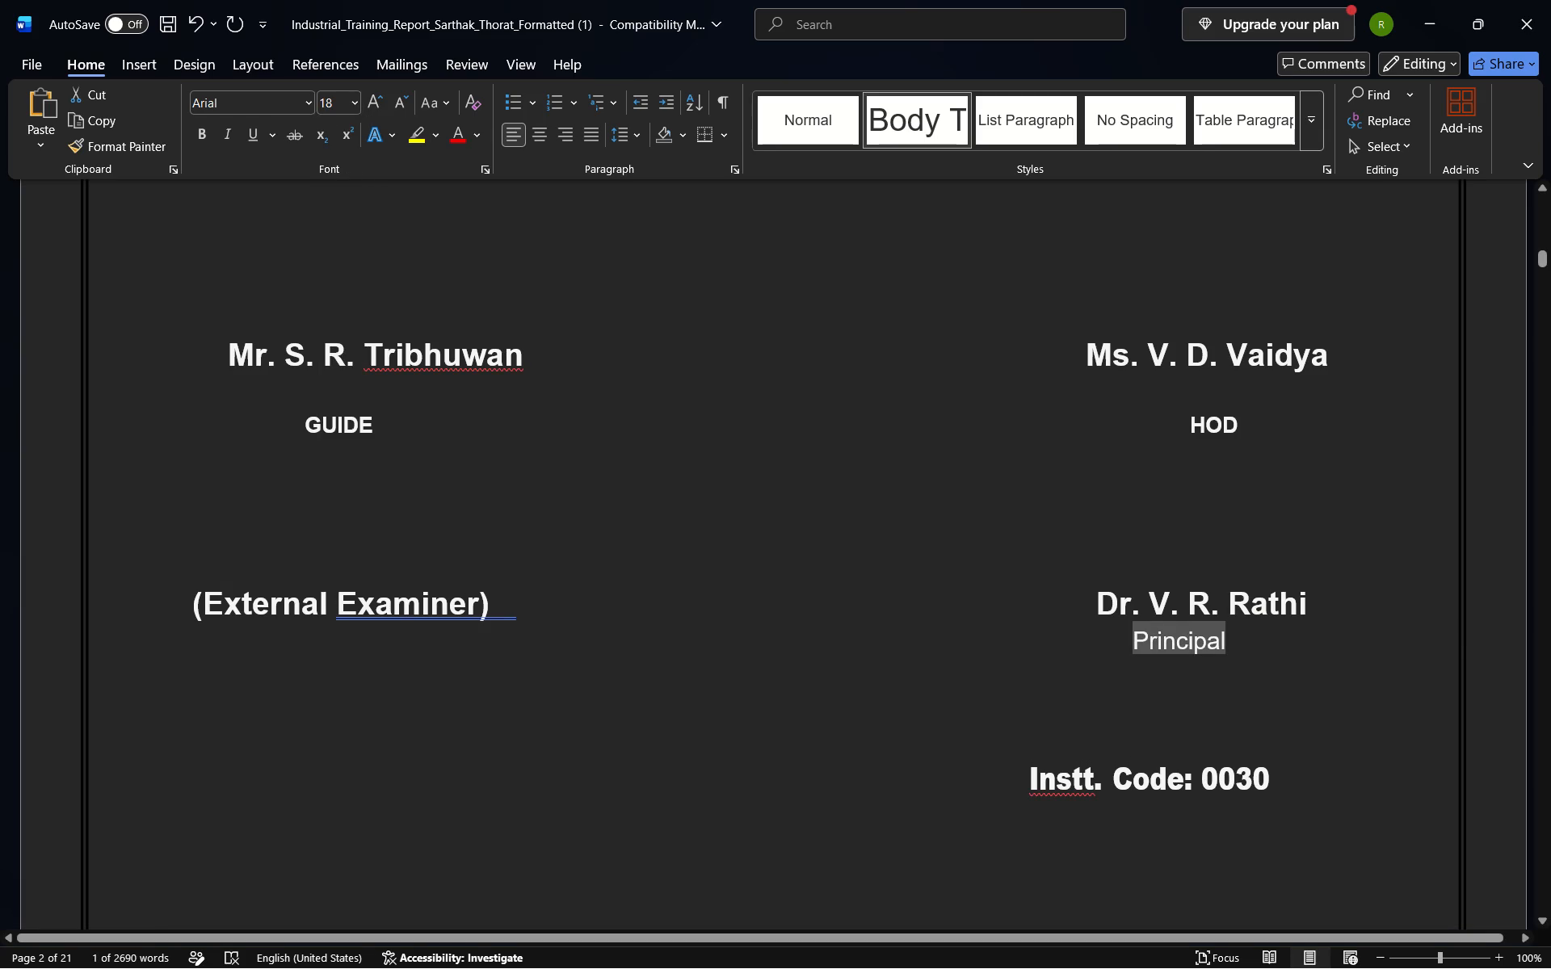
Nudge "Principal" right with two more leading spaces to centre it under the name above.
{"action": "left_click", "coordinate": [1118, 658]}
{"action": "key", "text": "space"}
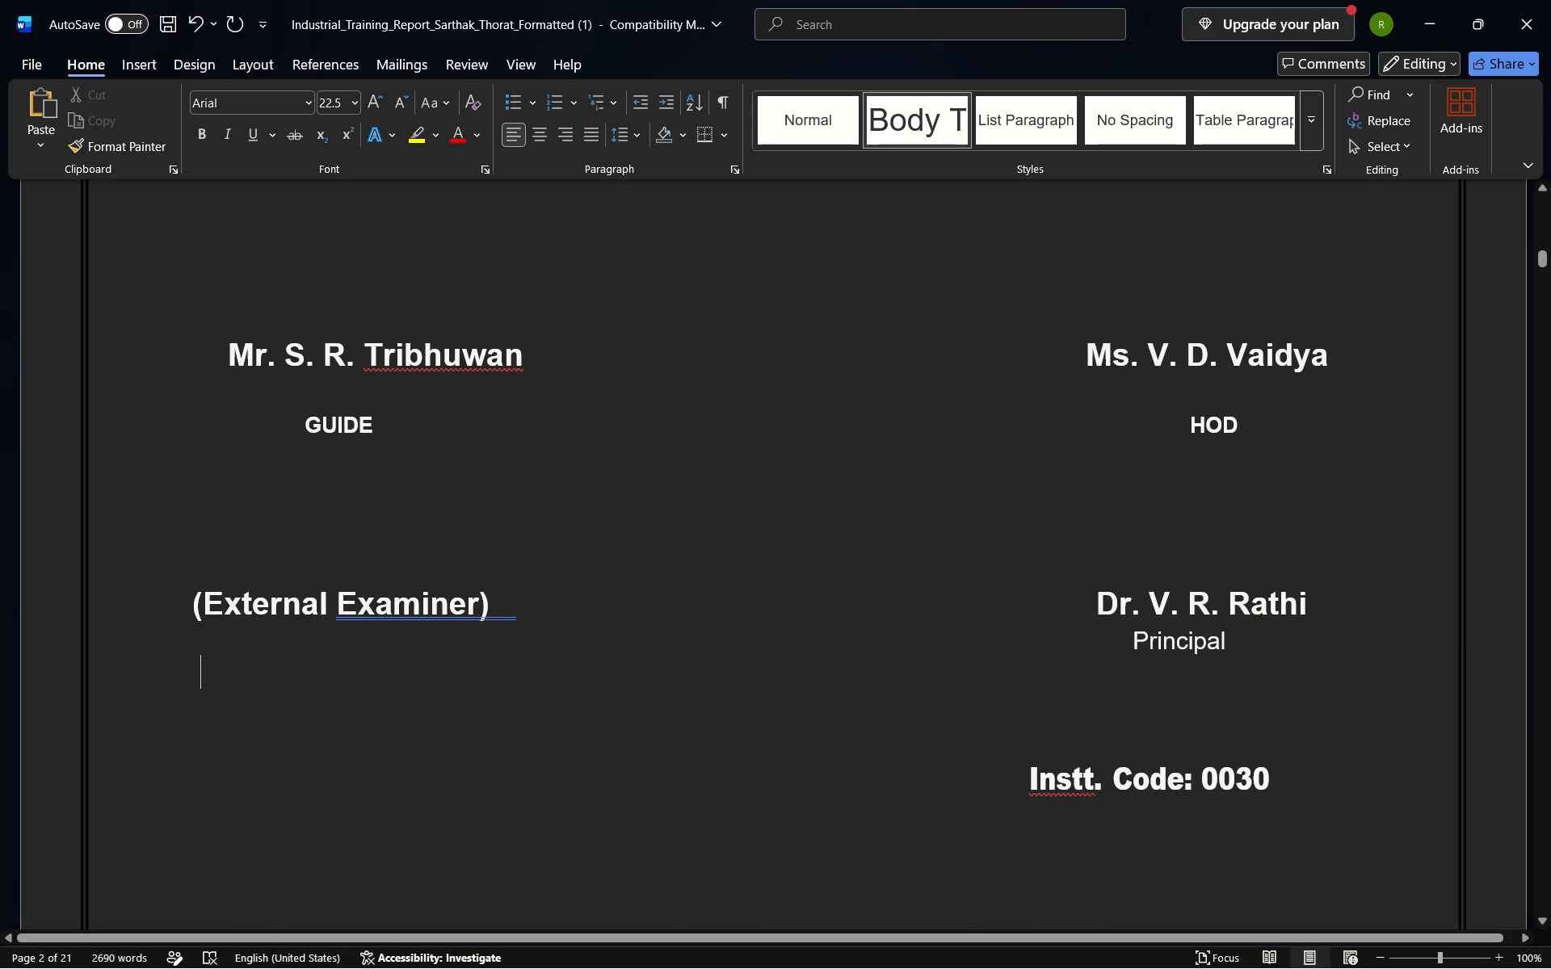
{"action": "left_click", "coordinate": [1066, 656]}
{"action": "key", "text": "space"}
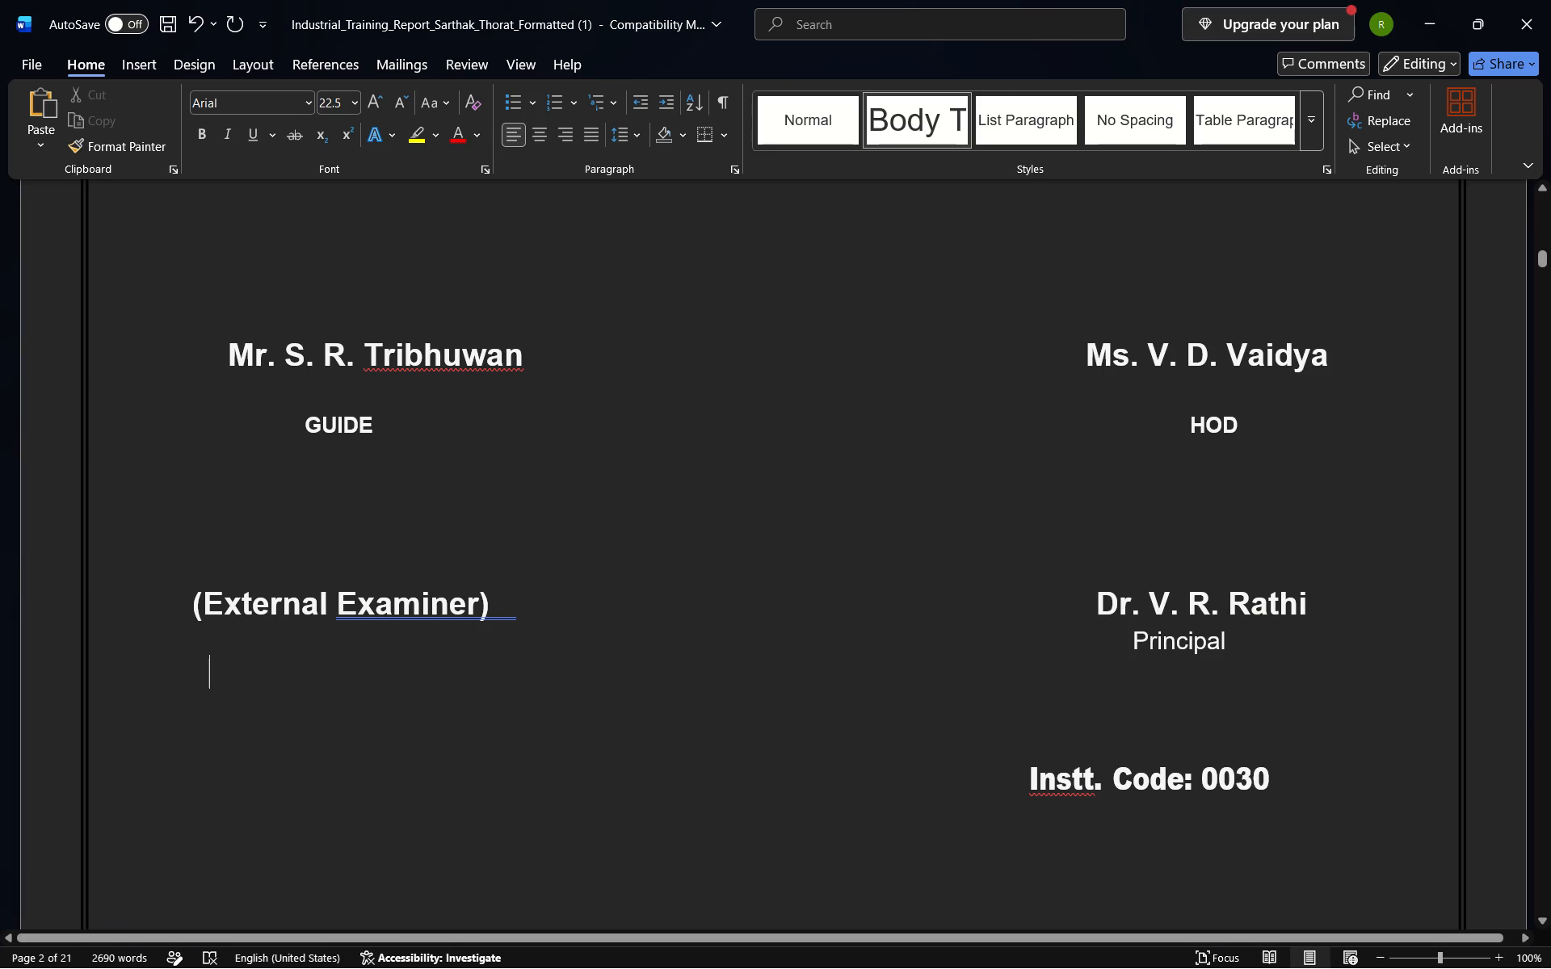
{"action": "left_click", "coordinate": [1129, 639]}
{"action": "key", "text": "space"}
{"action": "key", "text": "space"}
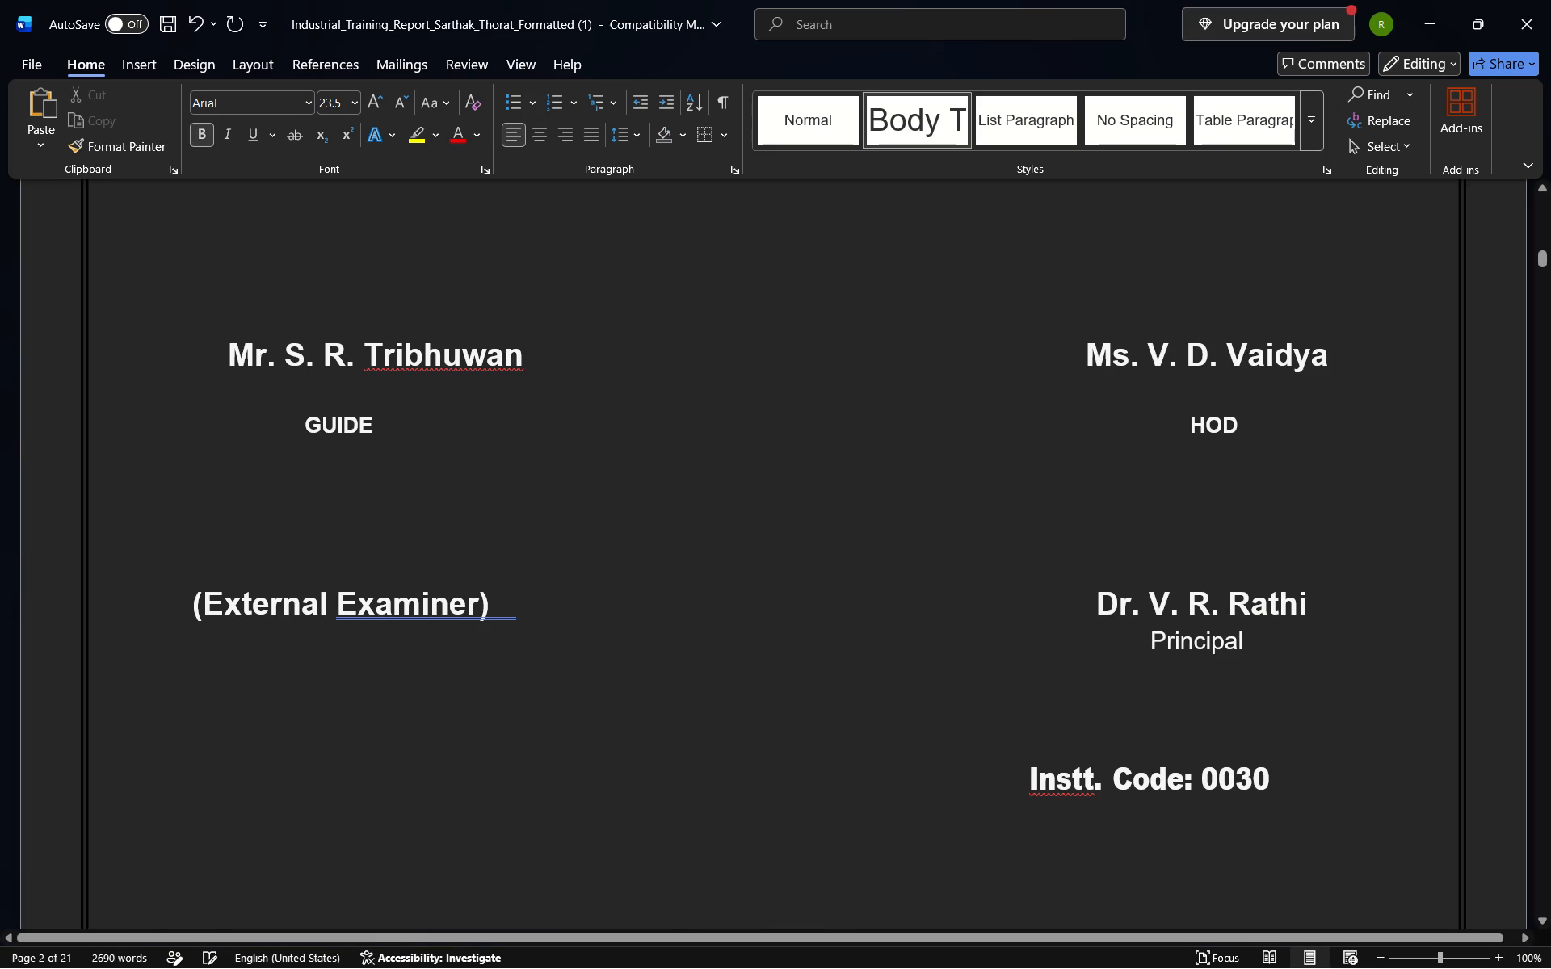
Add one blank line above "Instt. Code: 0030" to move it further down the certificate page.
{"action": "scroll", "coordinate": [1108, 619], "scroll_direction": "up", "scroll_amount": 1}
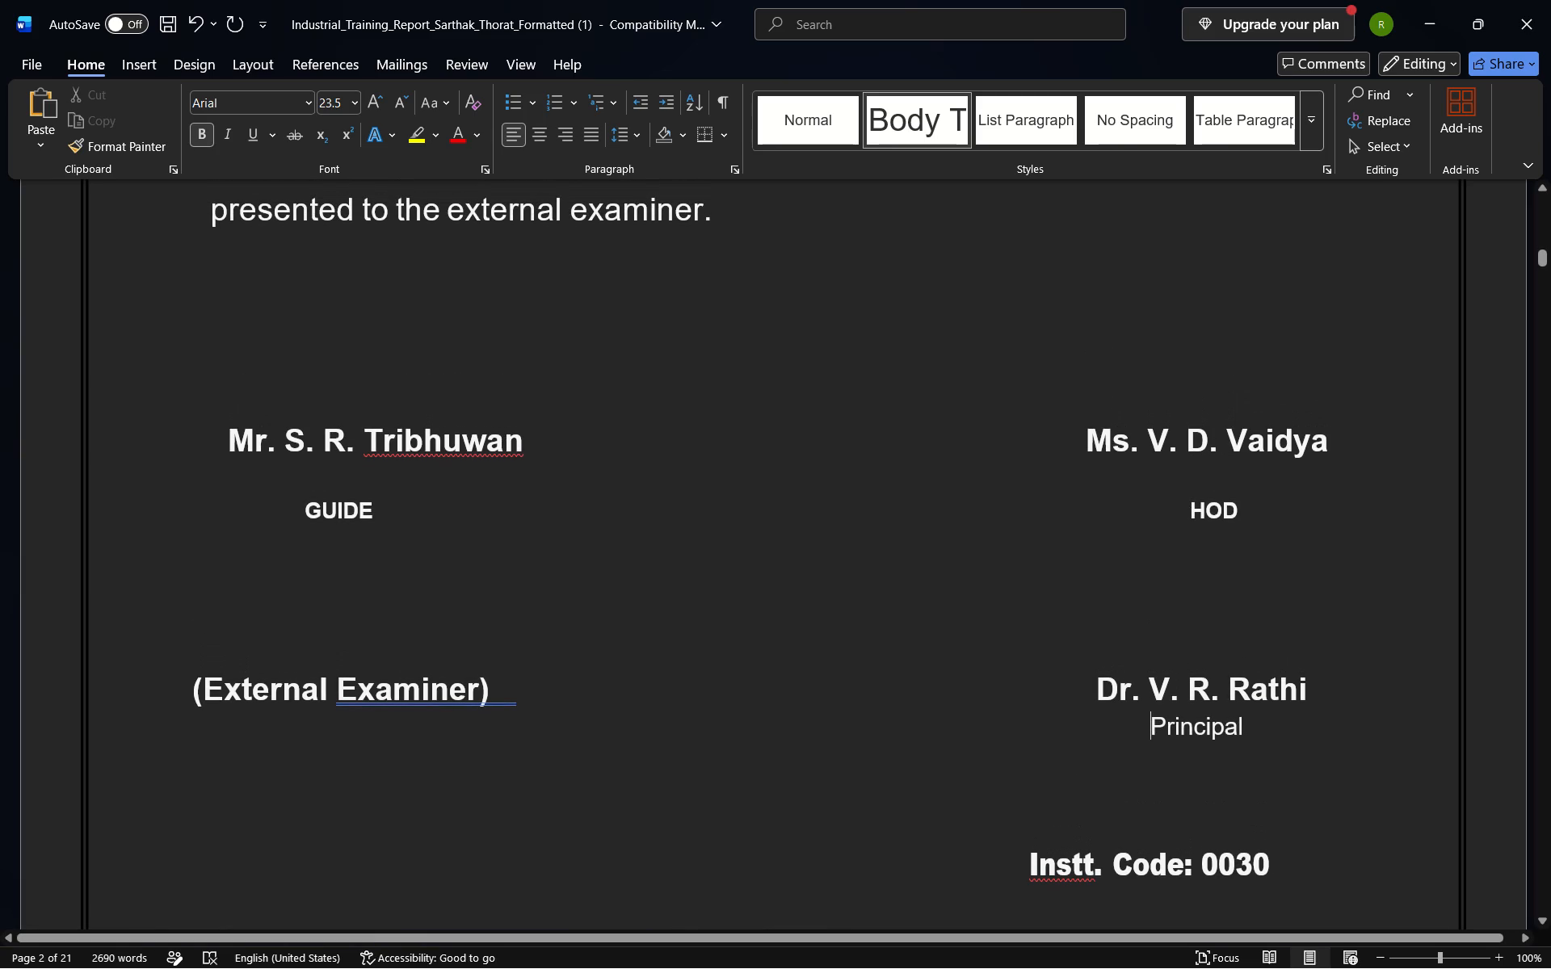
{"action": "scroll", "coordinate": [1072, 708], "scroll_direction": "down", "scroll_amount": 2}
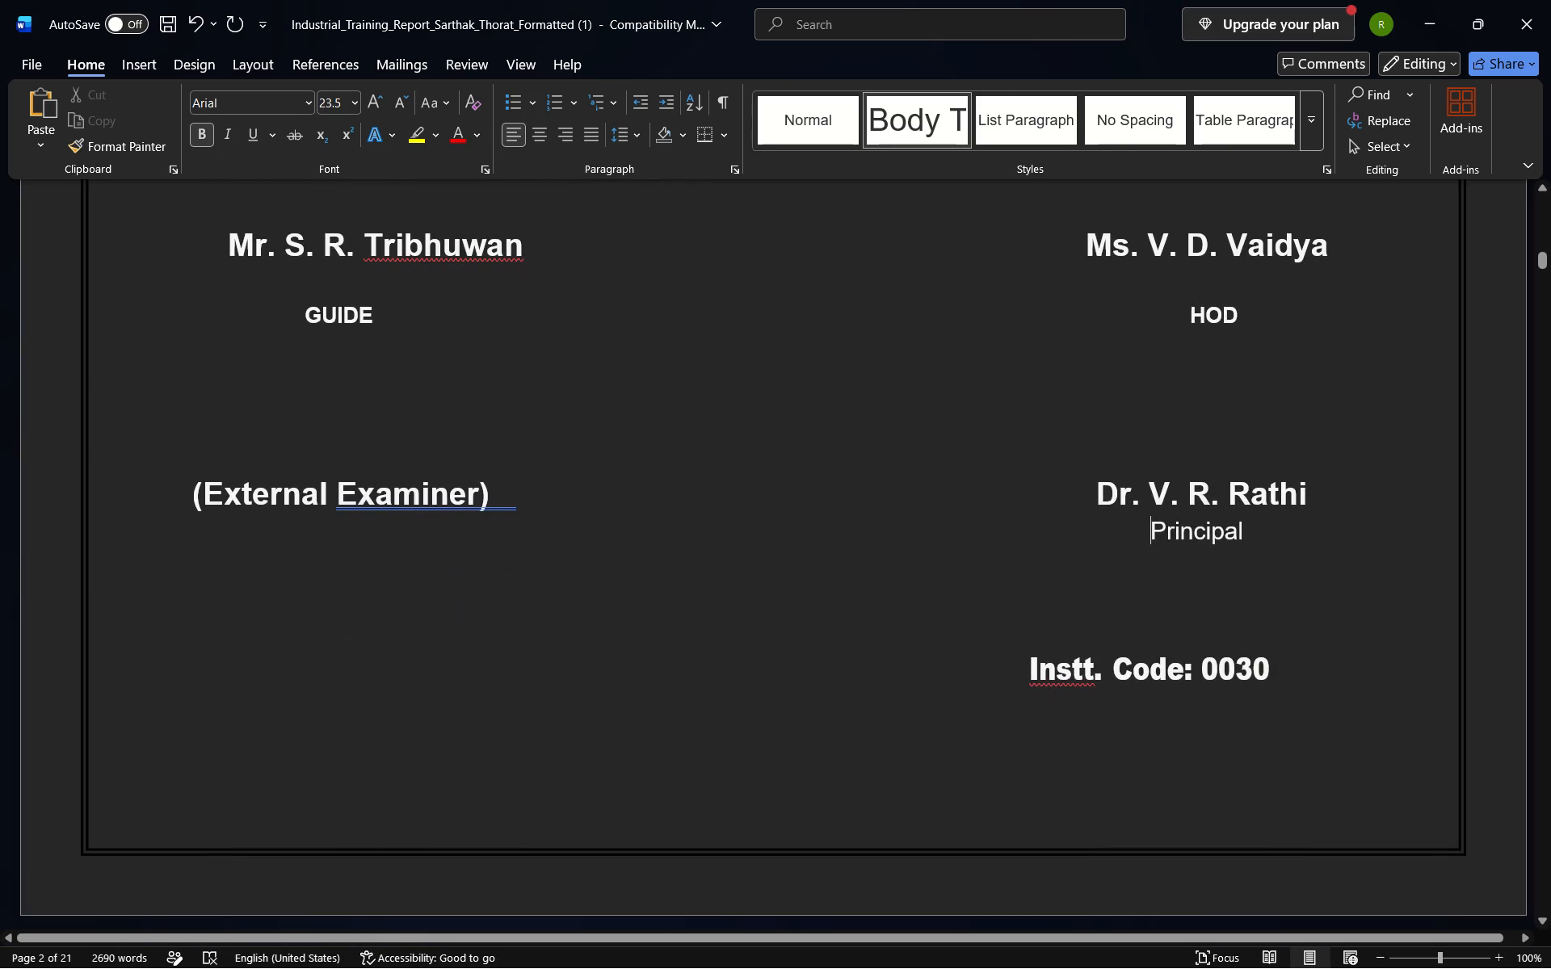
{"action": "left_click", "coordinate": [1025, 631]}
{"action": "key", "text": "Return"}
{"action": "key", "text": "Return"}
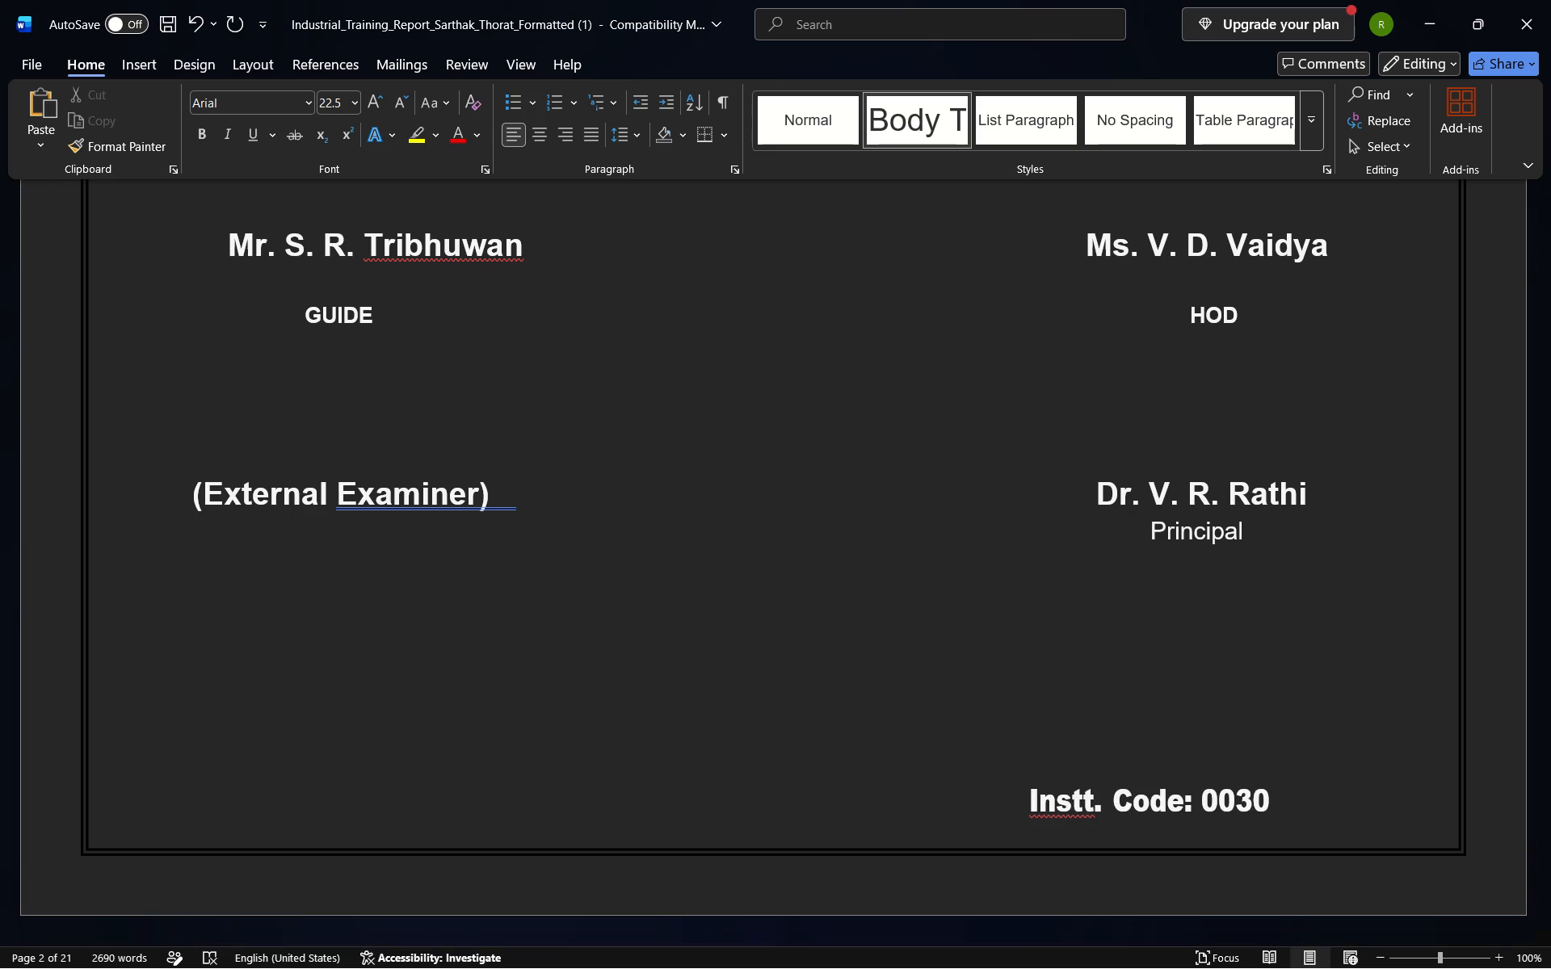
{"action": "key", "text": "BackSpace"}
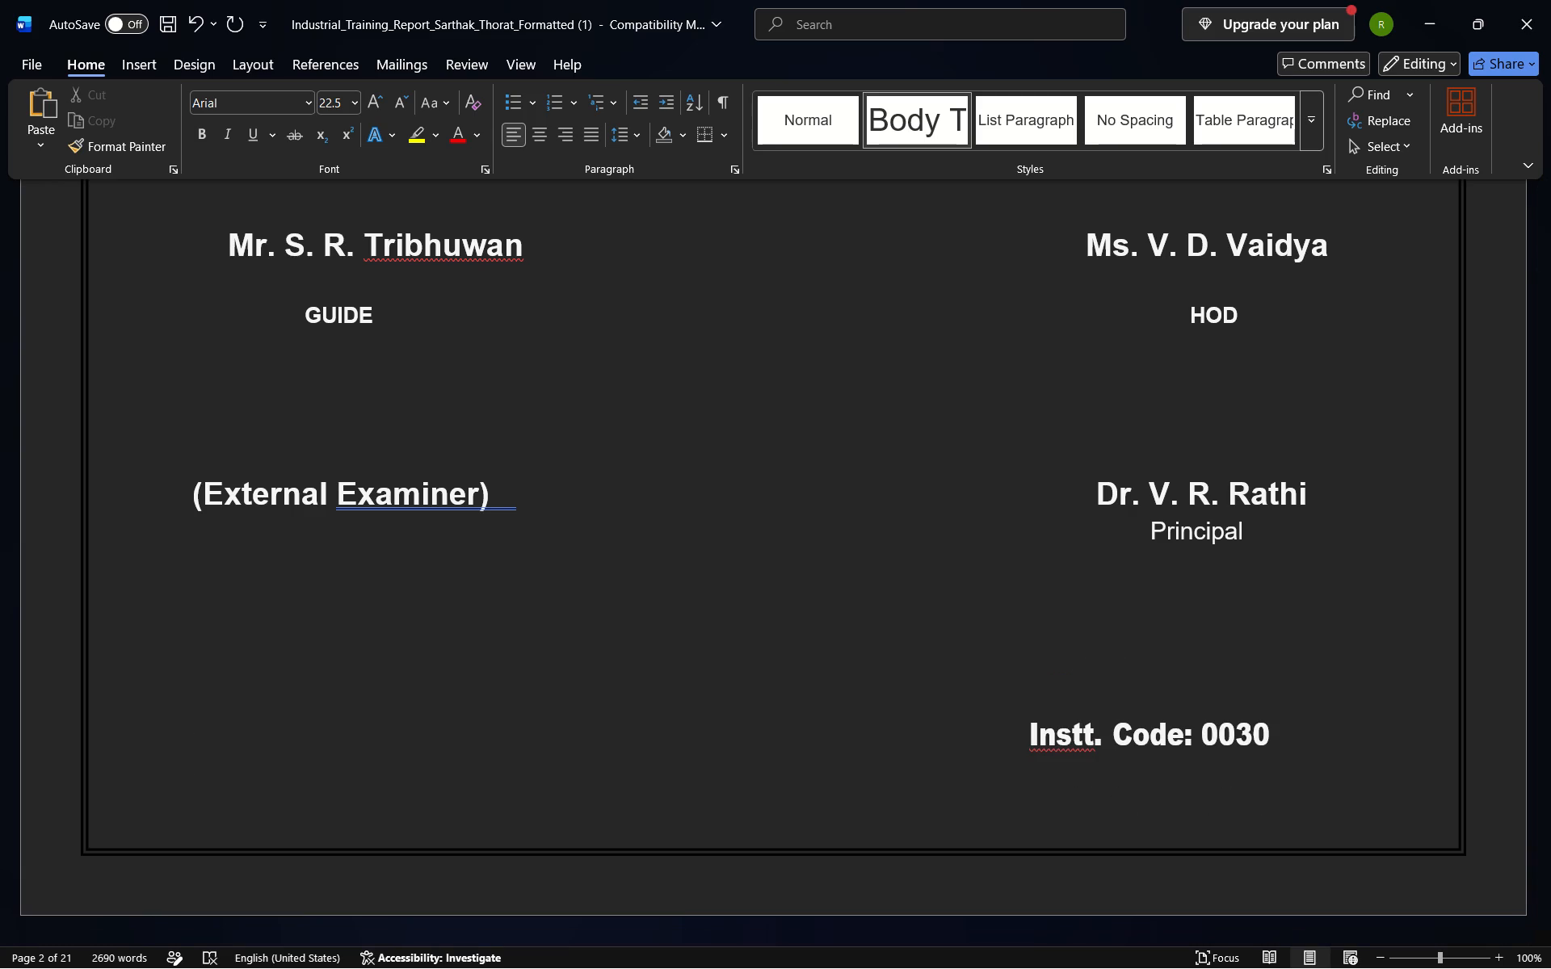
Open the picture options for the Pravara logo in the certificate page's header table.
{"action": "scroll", "coordinate": [855, 669], "scroll_direction": "up", "scroll_amount": 8}
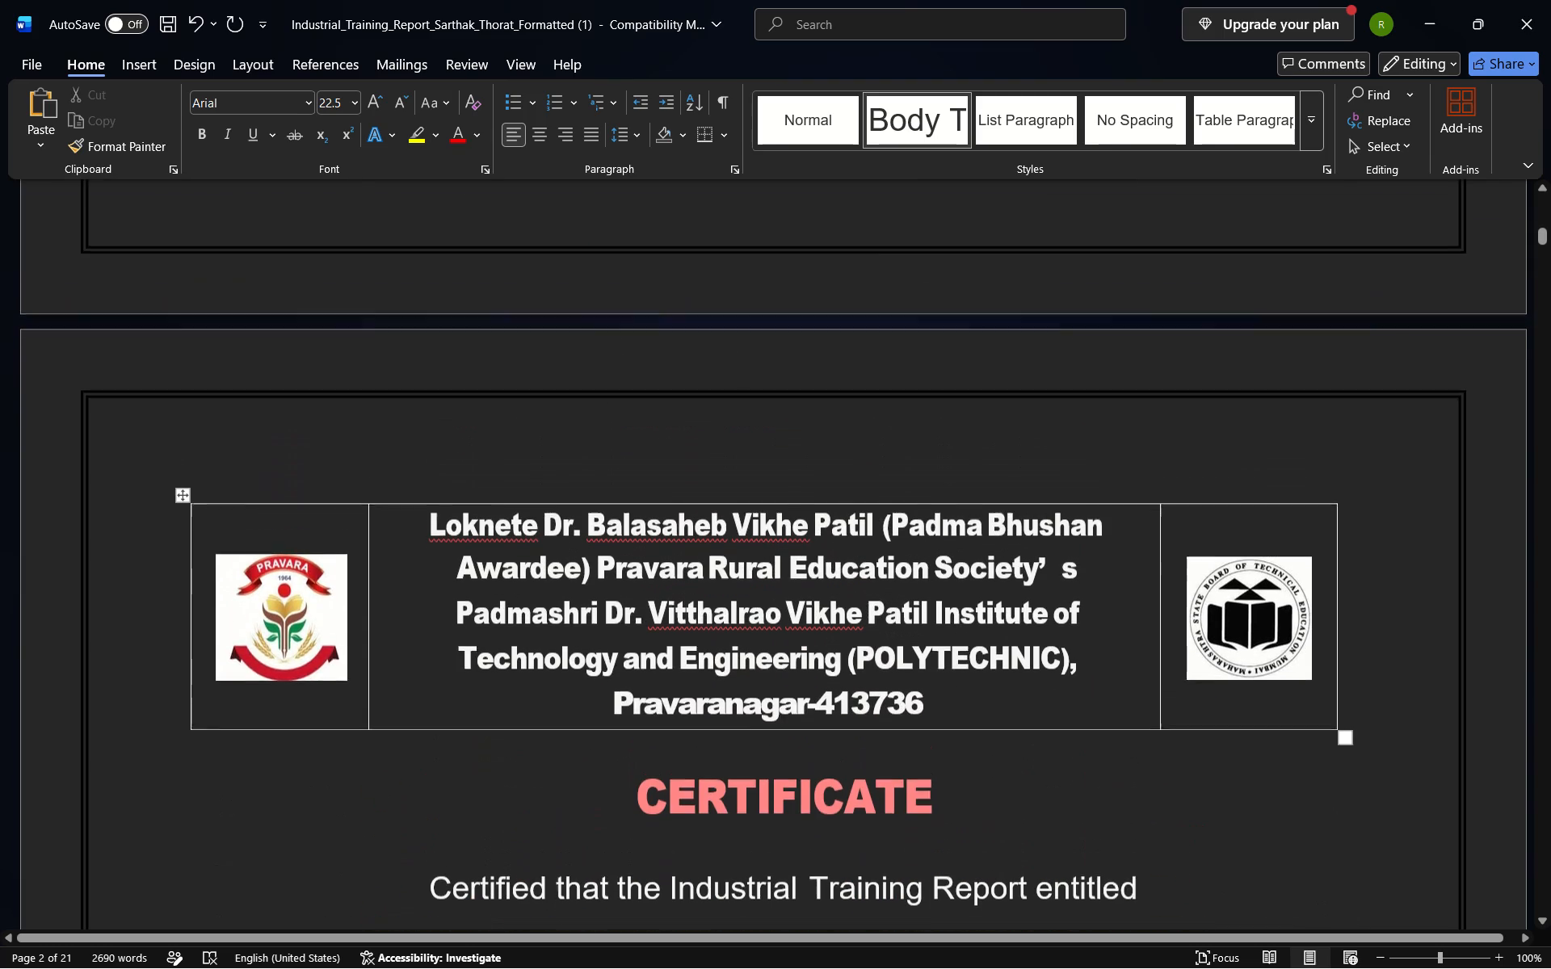
{"action": "scroll", "coordinate": [855, 669], "scroll_direction": "up", "scroll_amount": 1}
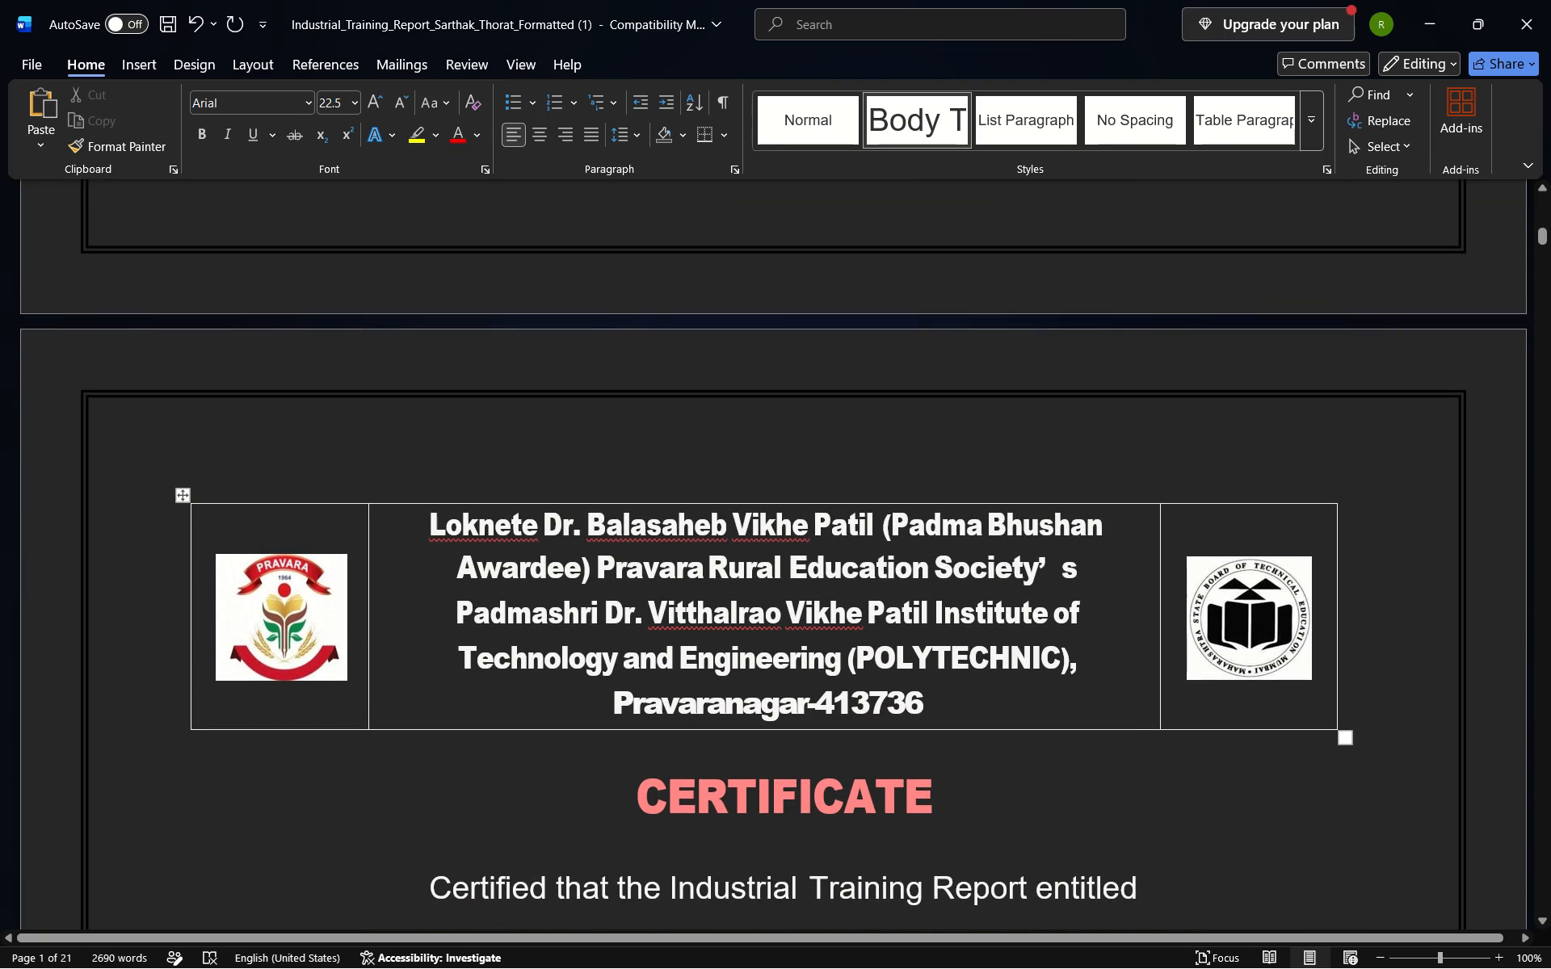
{"action": "right_click", "coordinate": [292, 600]}
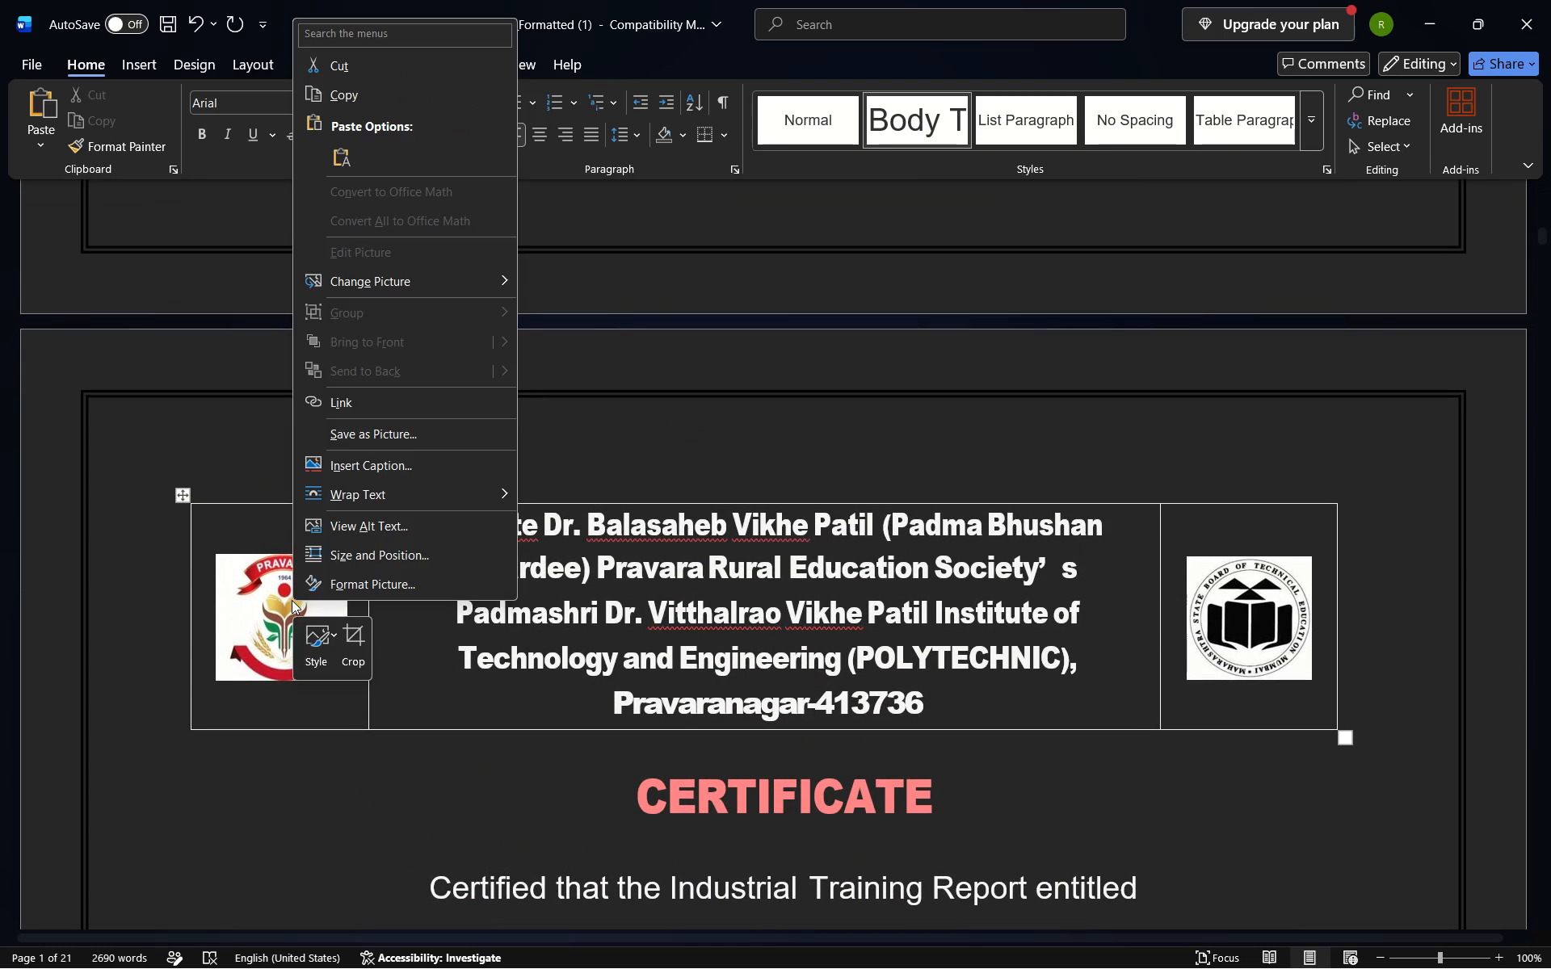
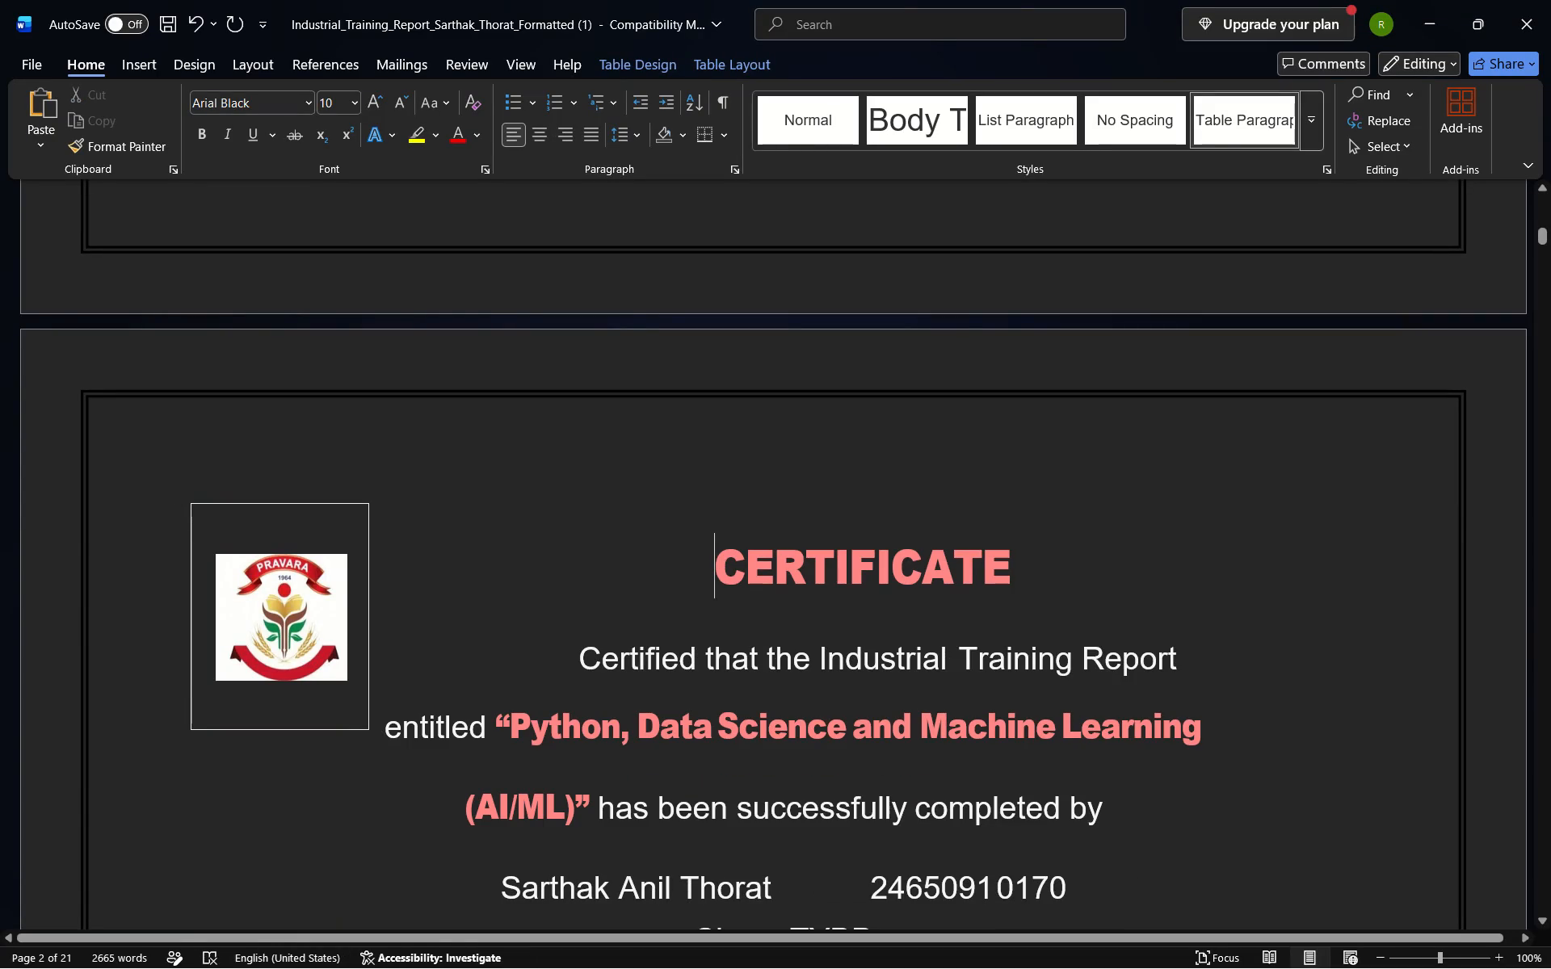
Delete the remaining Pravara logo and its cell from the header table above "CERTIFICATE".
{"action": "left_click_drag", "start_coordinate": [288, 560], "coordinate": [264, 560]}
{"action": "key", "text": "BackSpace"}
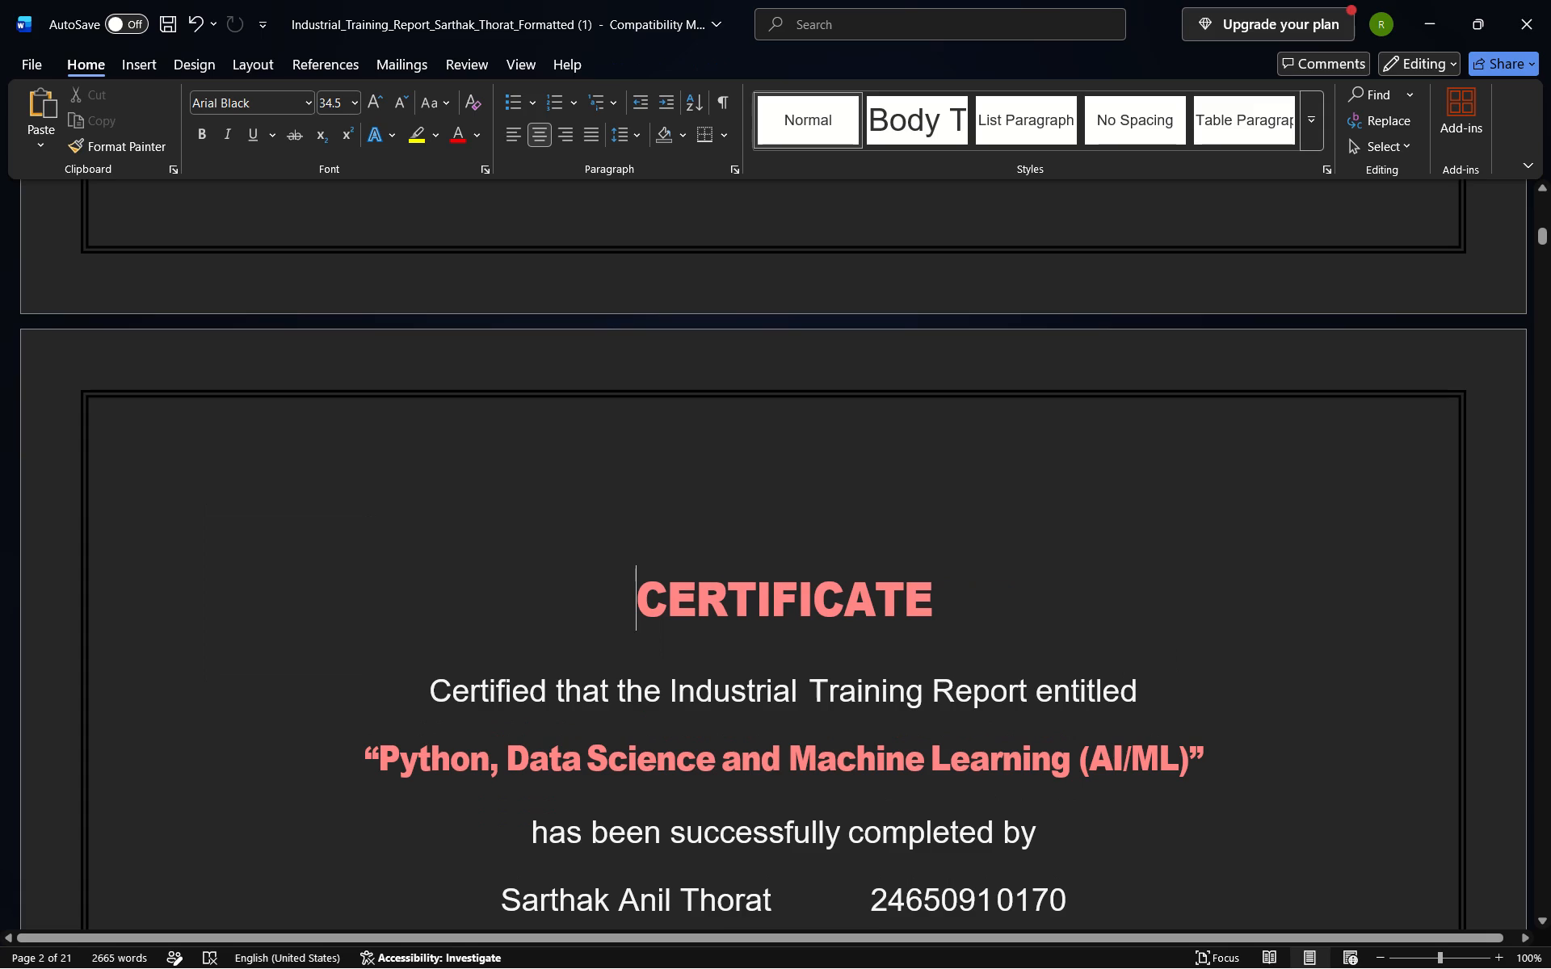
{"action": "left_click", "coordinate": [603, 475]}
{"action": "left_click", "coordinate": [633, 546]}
Review the certificate page layout down to the institute code, and look over the cover page for comparison.
{"action": "scroll", "coordinate": [828, 662], "scroll_direction": "down", "scroll_amount": 6}
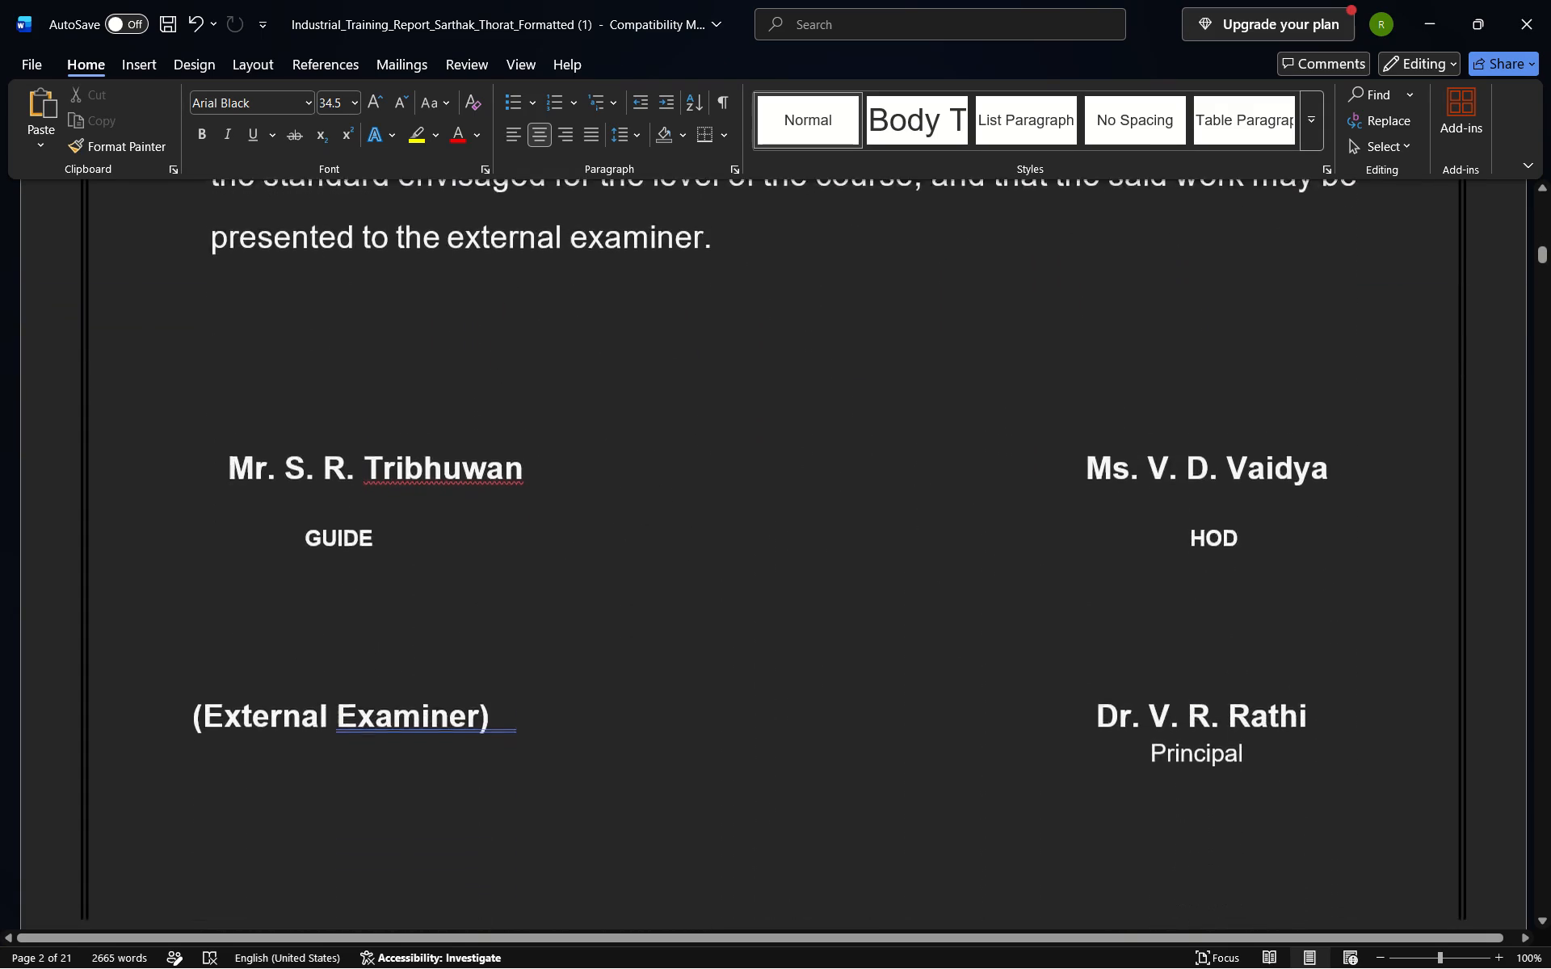
{"action": "scroll", "coordinate": [828, 662], "scroll_direction": "down", "scroll_amount": 3}
{"action": "scroll", "coordinate": [828, 662], "scroll_direction": "up", "scroll_amount": 5}
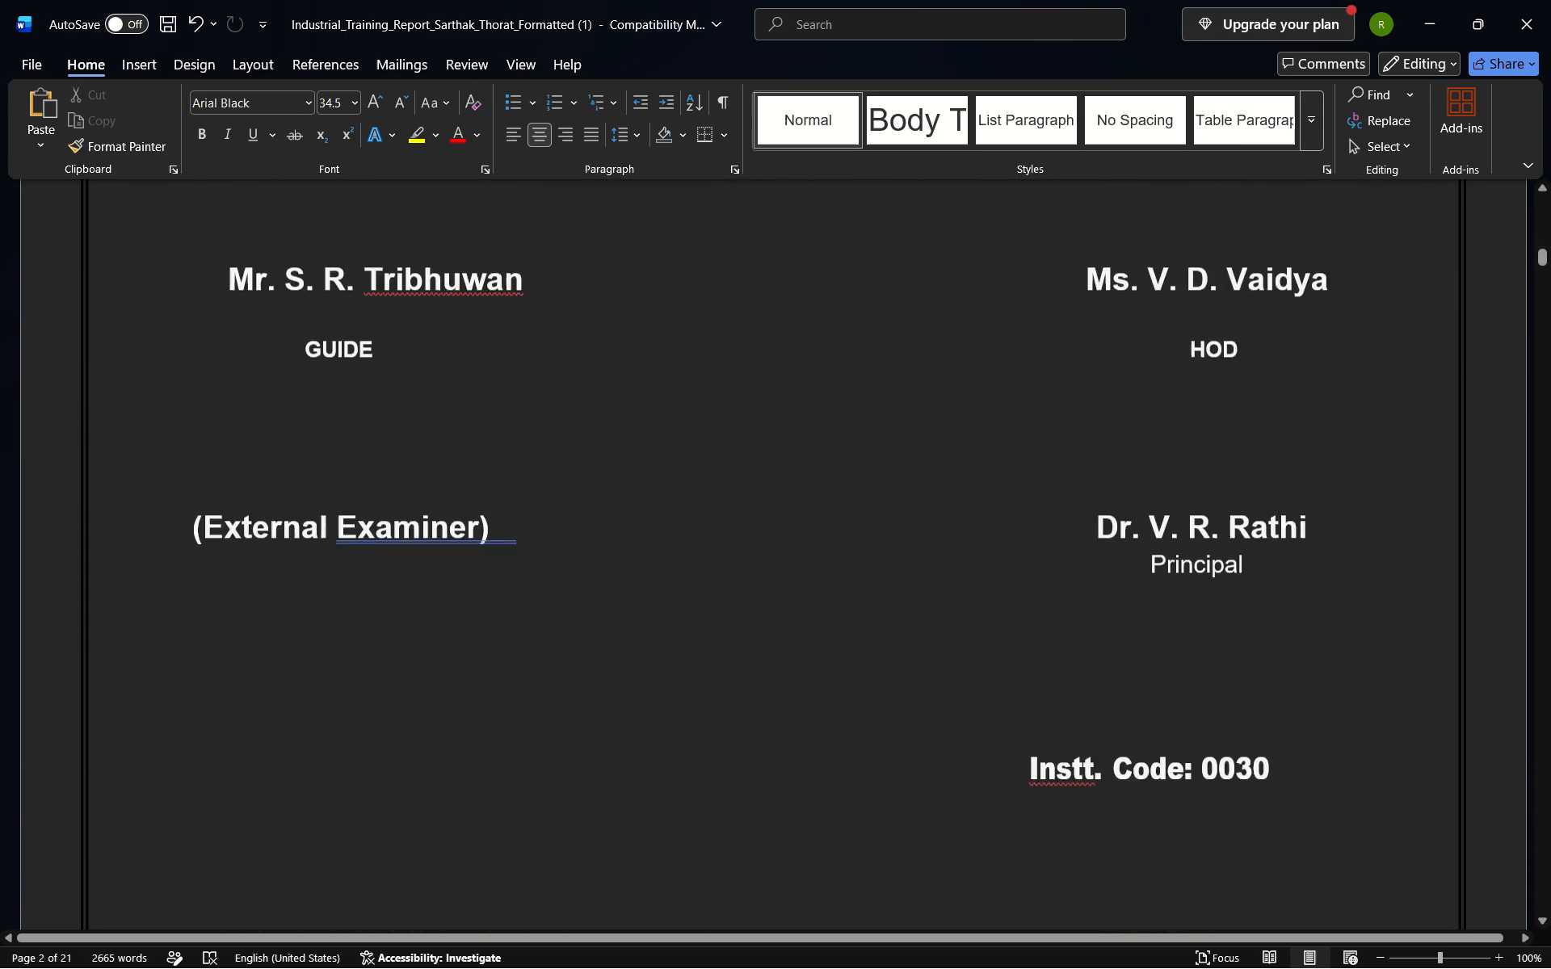
{"action": "scroll", "coordinate": [828, 662], "scroll_direction": "up", "scroll_amount": 8}
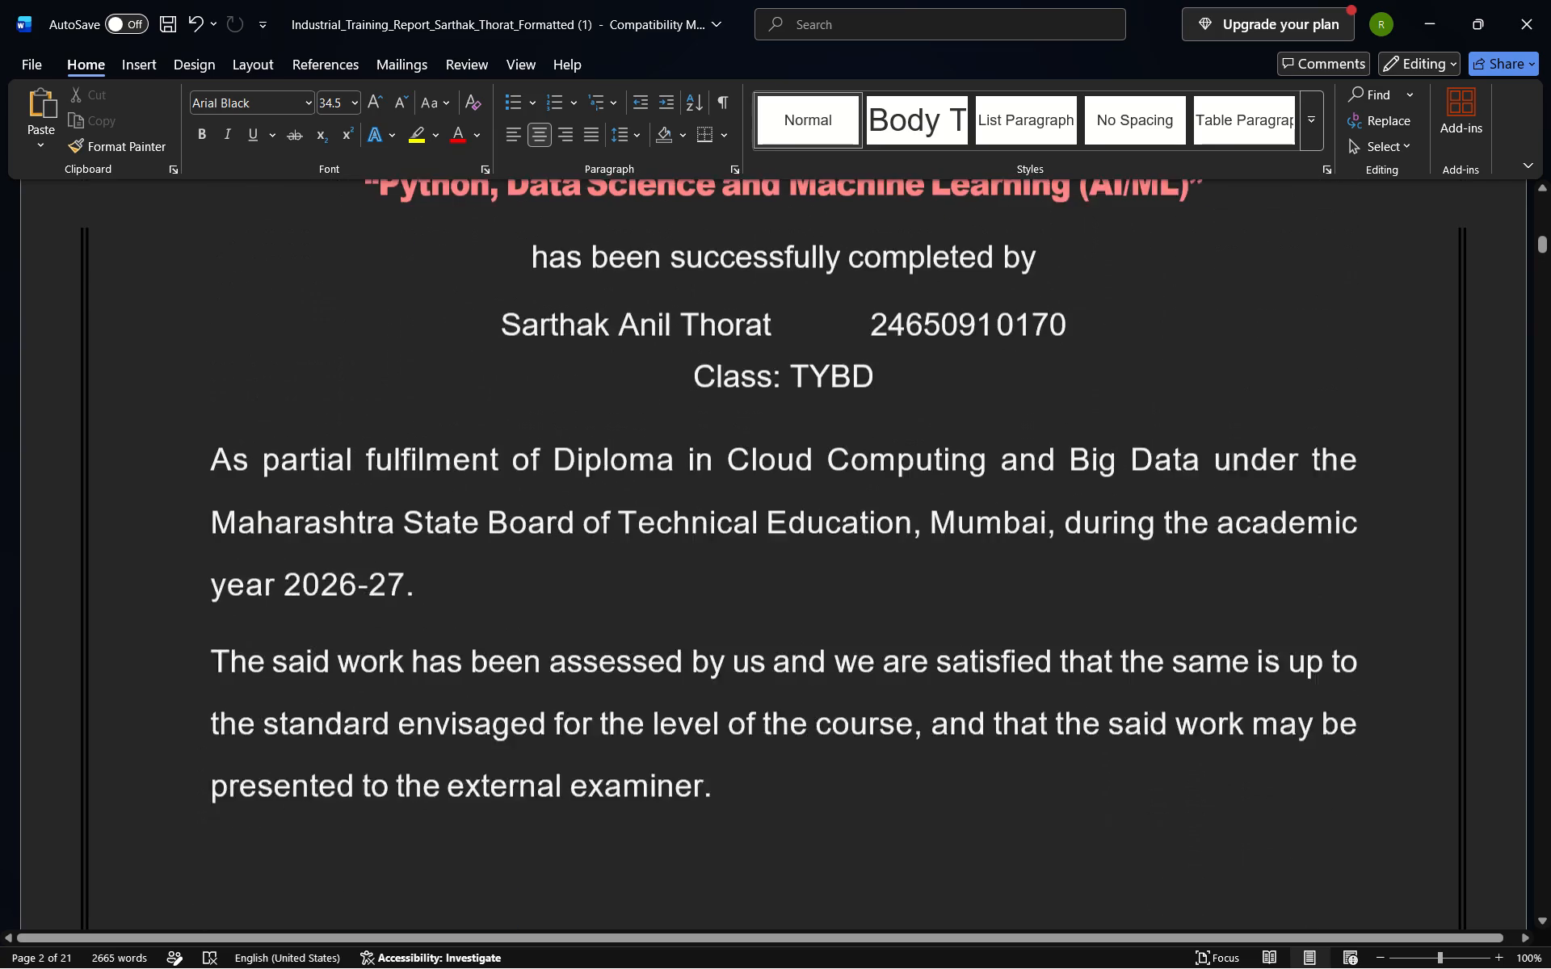
{"action": "scroll", "coordinate": [828, 662], "scroll_direction": "up", "scroll_amount": 6}
{"action": "scroll", "coordinate": [828, 662], "scroll_direction": "down", "scroll_amount": 2}
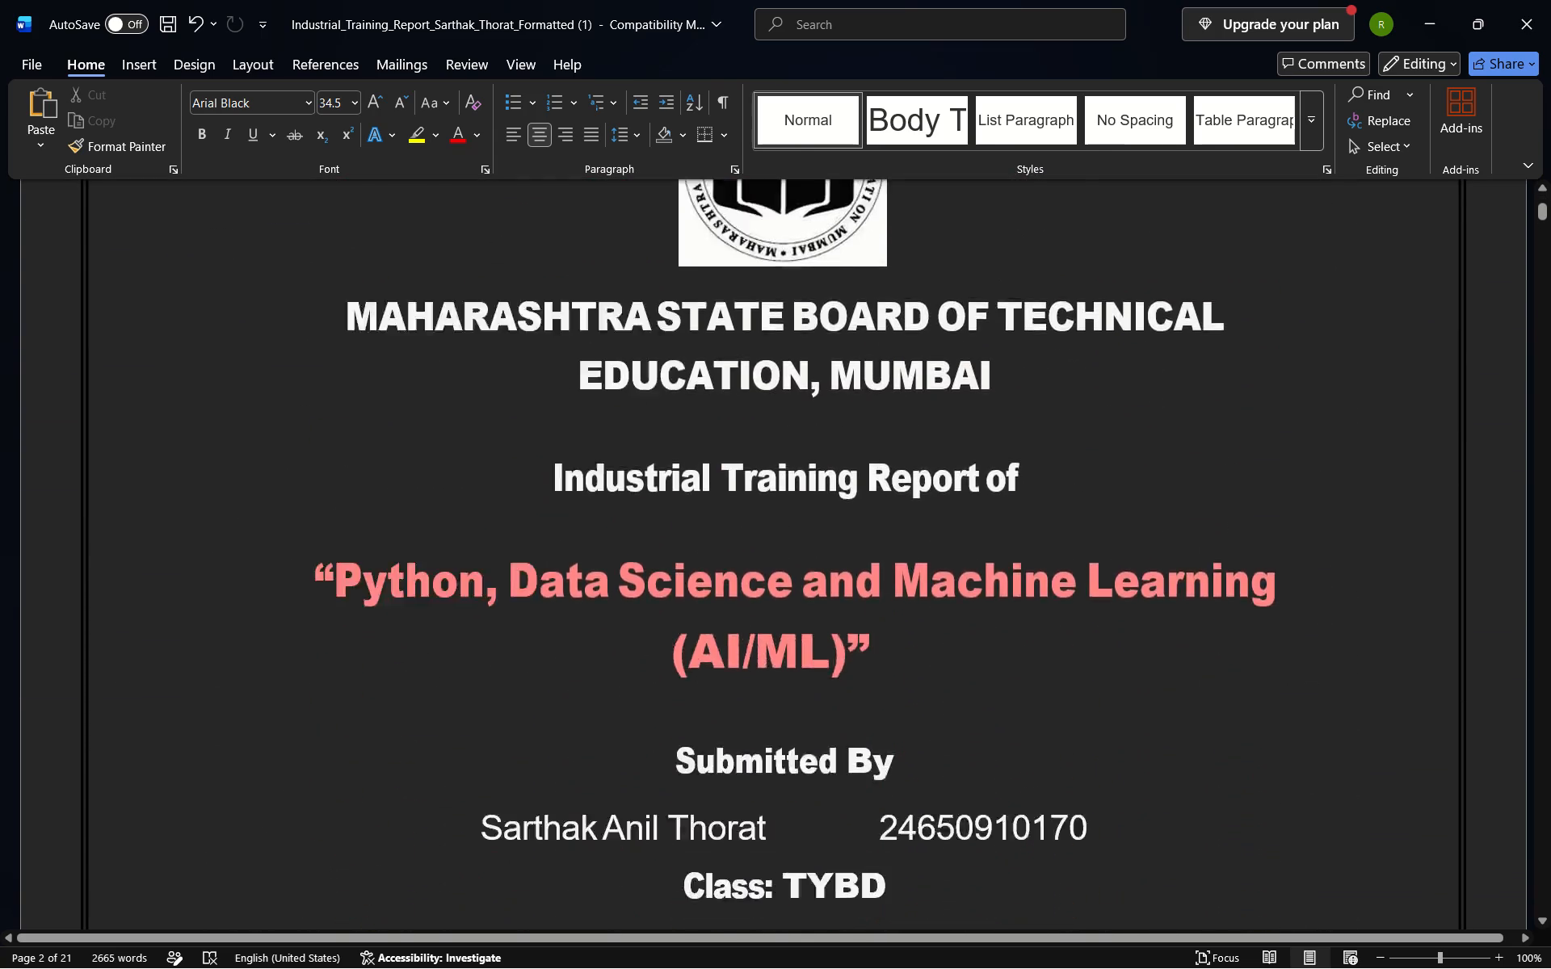
{"action": "scroll", "coordinate": [828, 662], "scroll_direction": "down", "scroll_amount": 7}
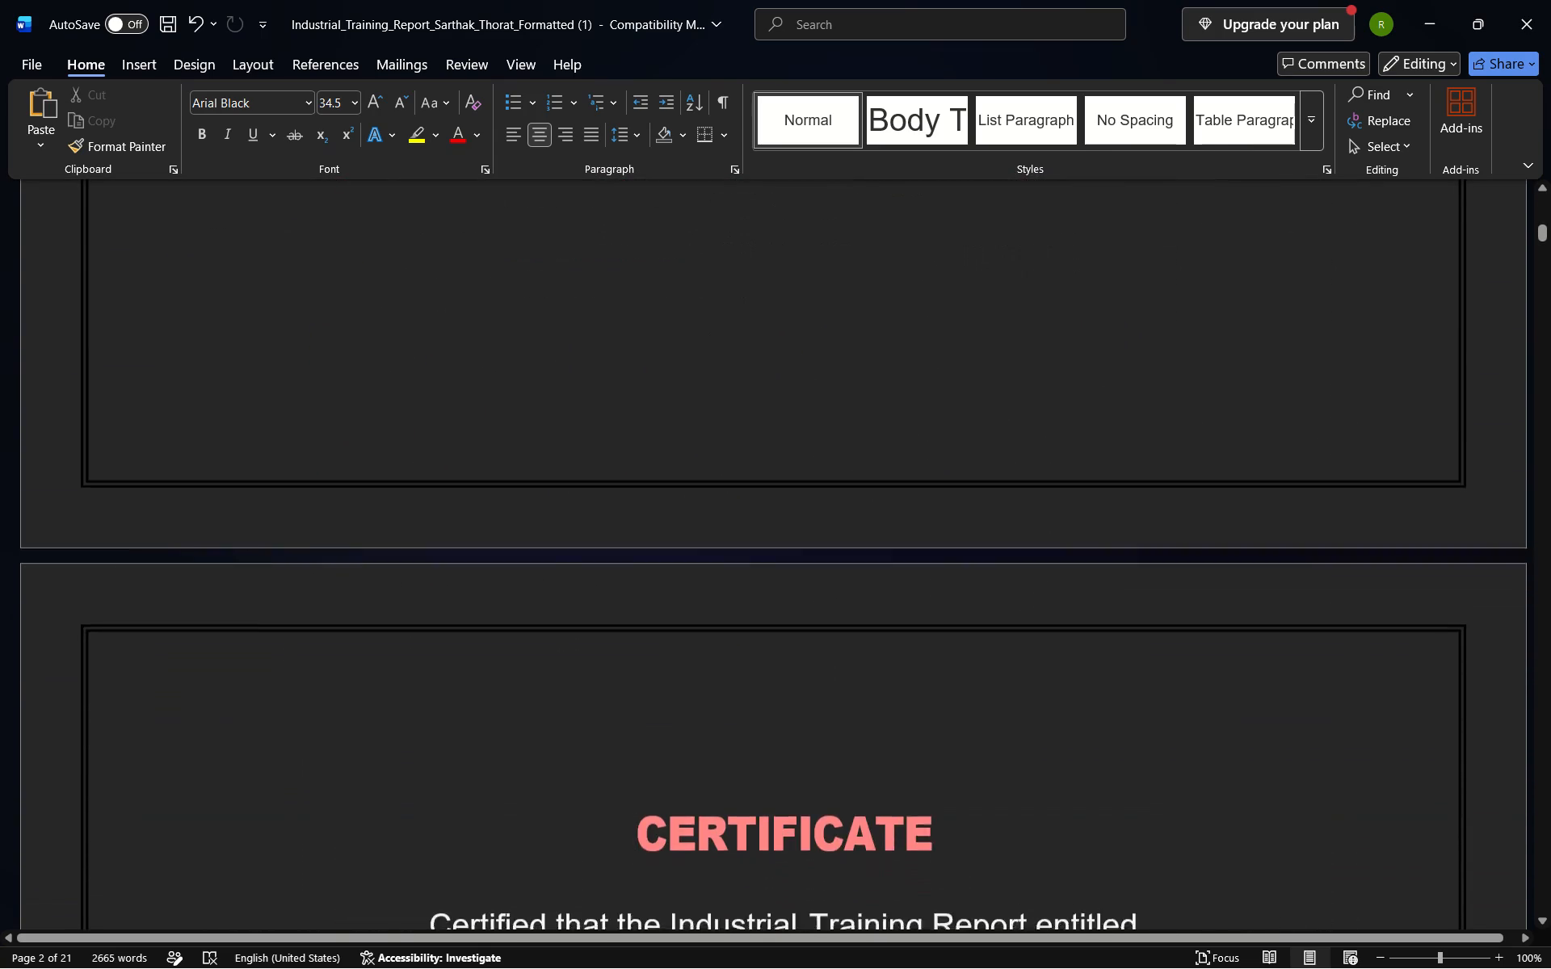
{"action": "scroll", "coordinate": [828, 662], "scroll_direction": "down", "scroll_amount": 5}
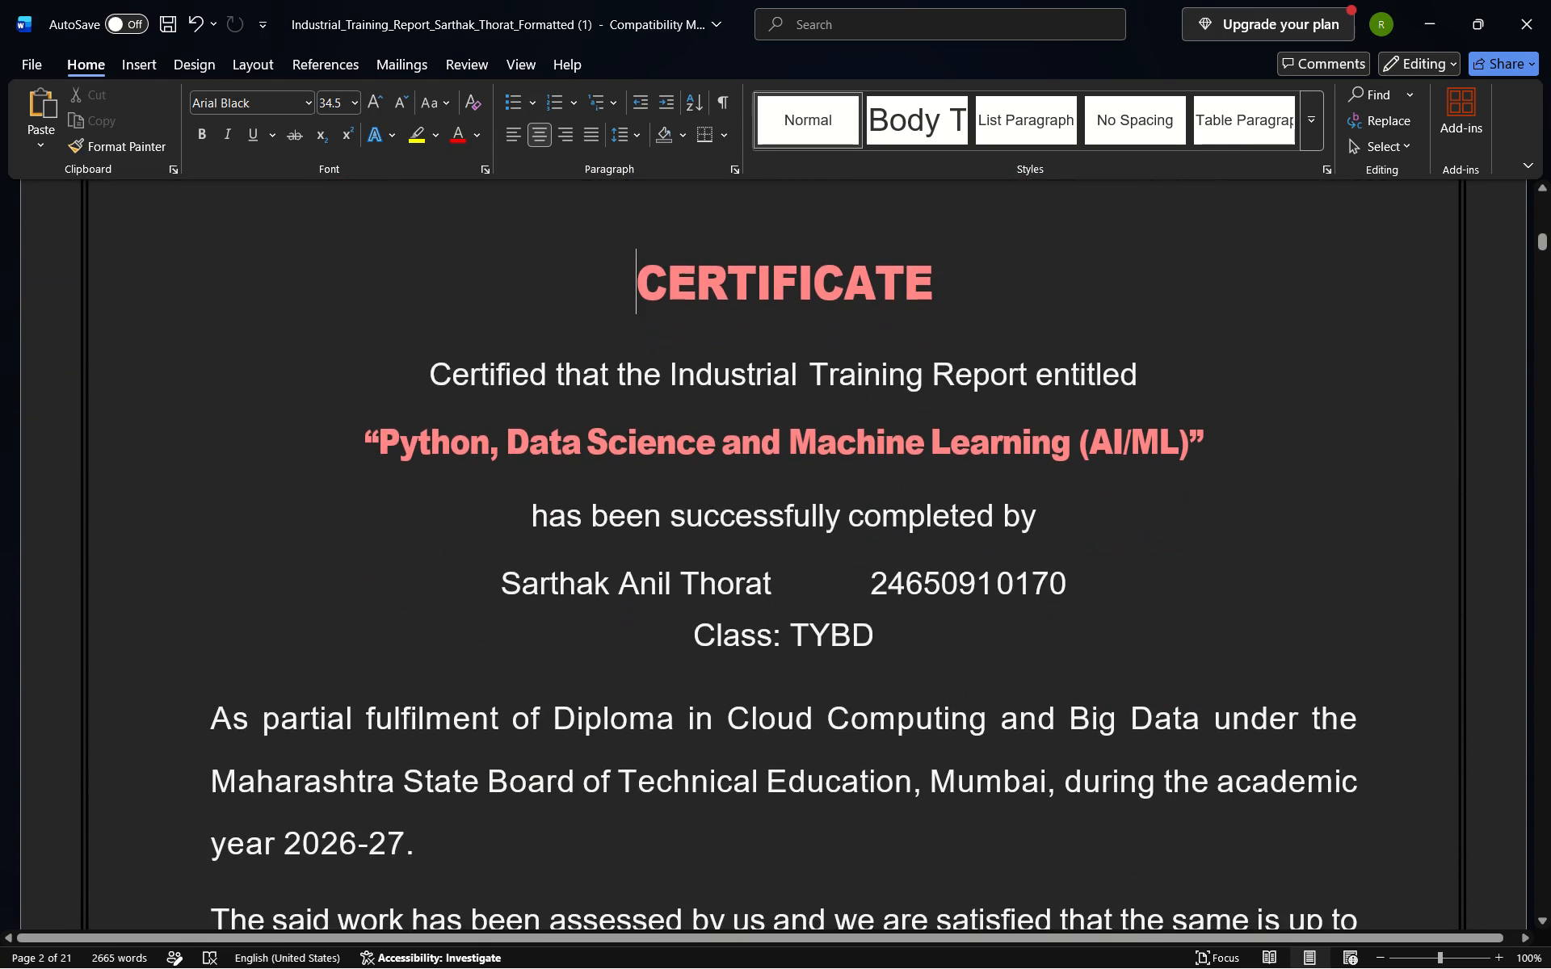
{"action": "scroll", "coordinate": [828, 662], "scroll_direction": "up", "scroll_amount": 4}
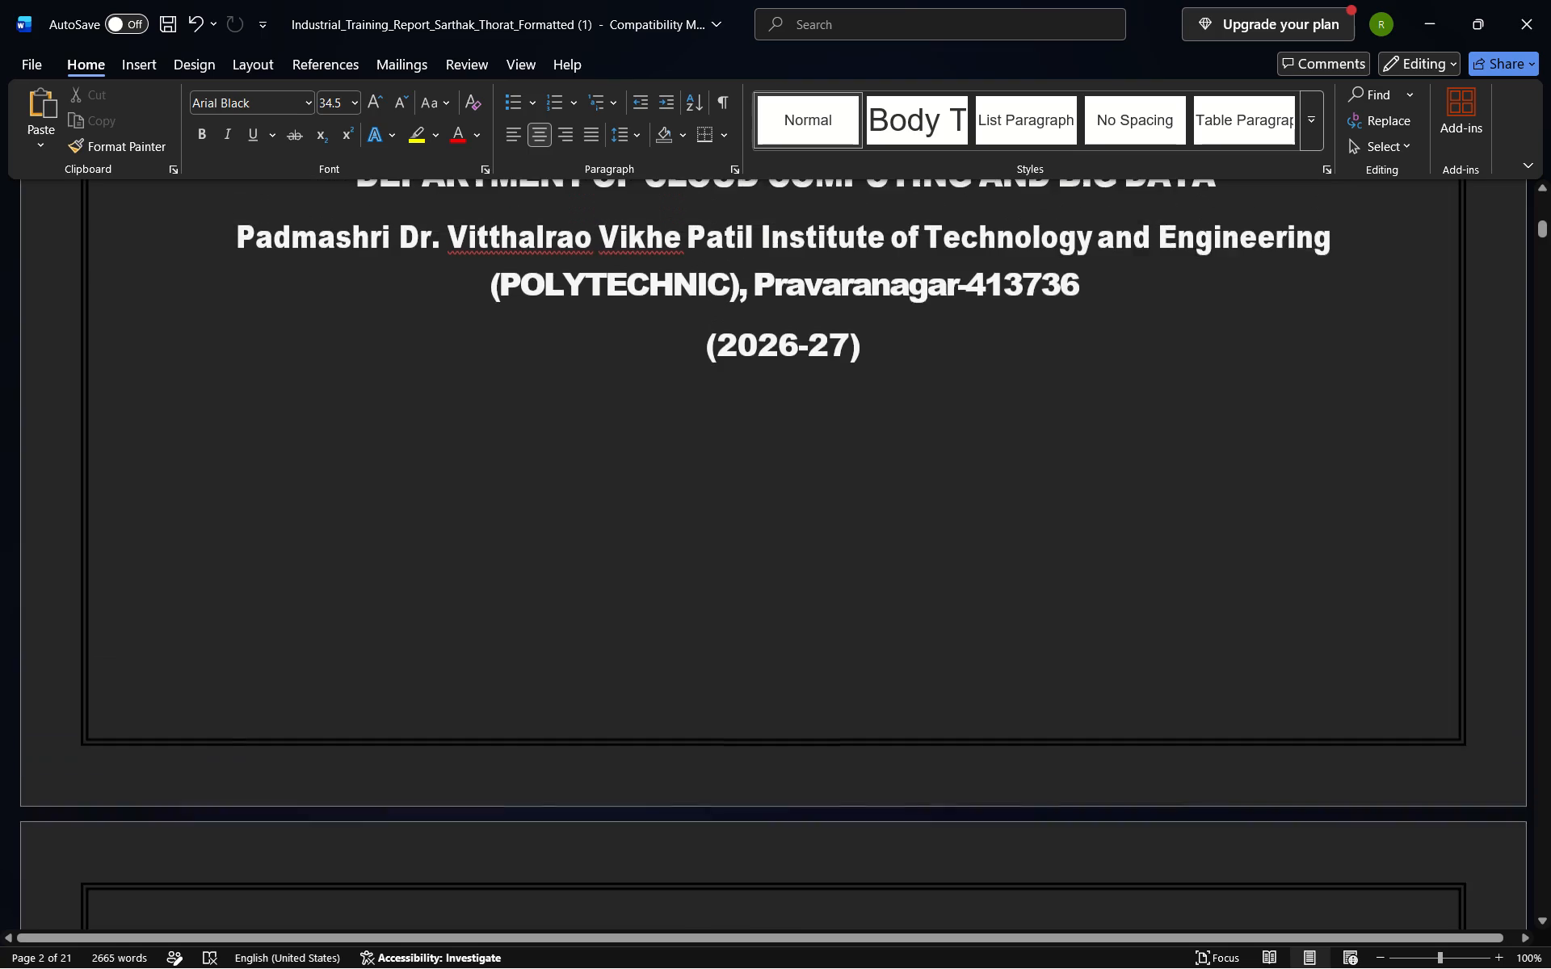
{"action": "scroll", "coordinate": [828, 662], "scroll_direction": "up", "scroll_amount": 2}
{"action": "scroll", "coordinate": [828, 662], "scroll_direction": "down", "scroll_amount": 4}
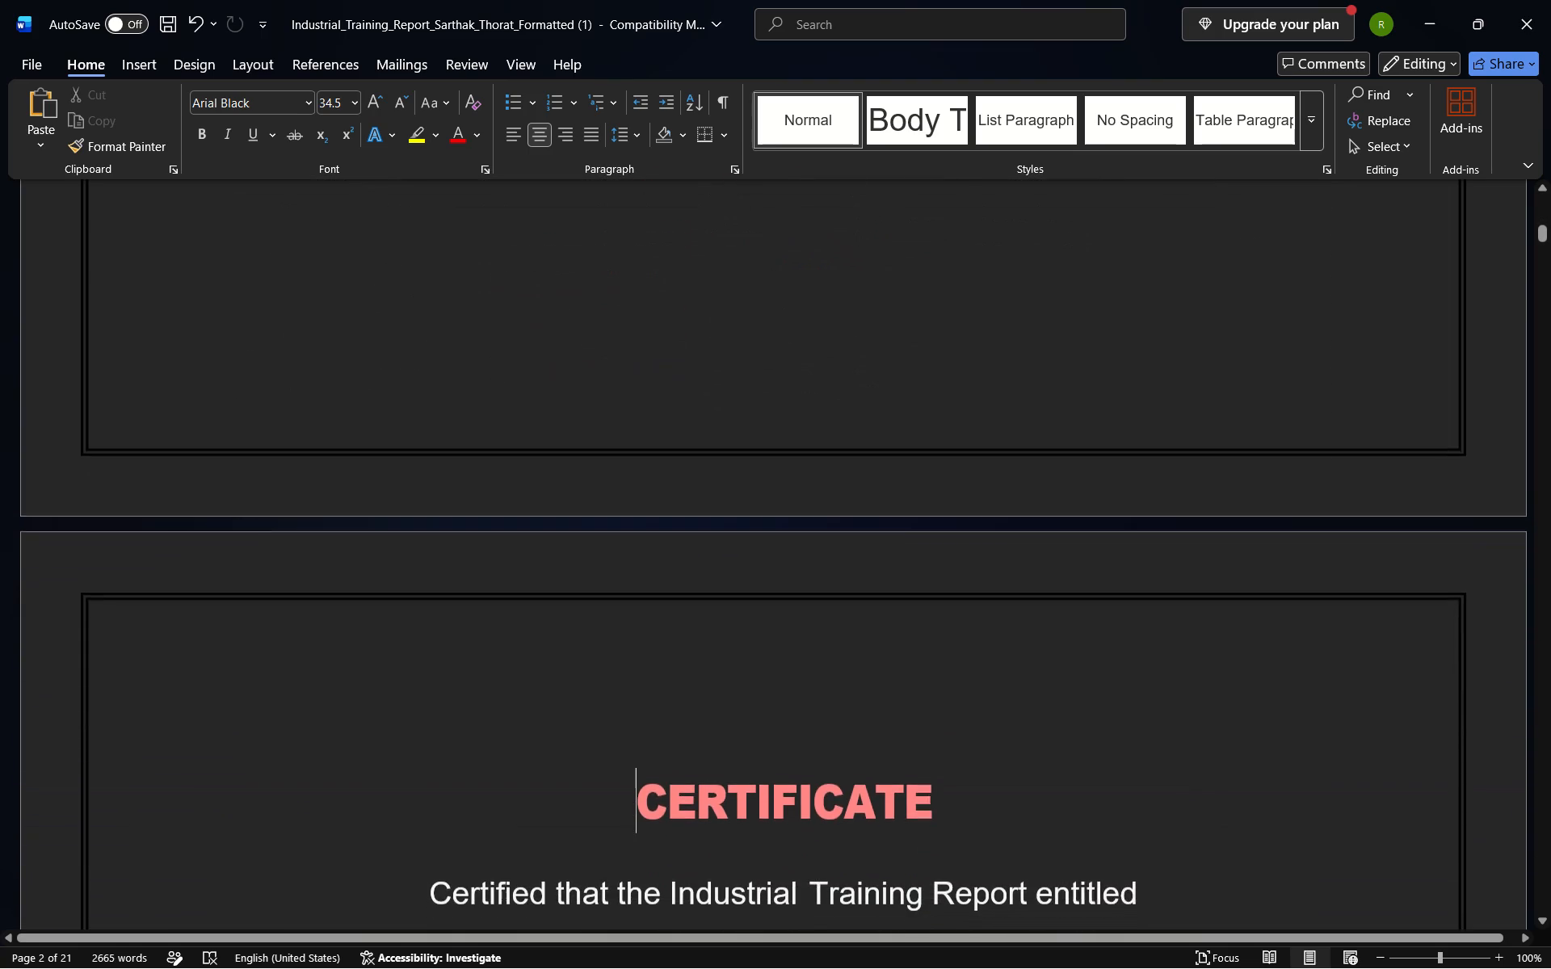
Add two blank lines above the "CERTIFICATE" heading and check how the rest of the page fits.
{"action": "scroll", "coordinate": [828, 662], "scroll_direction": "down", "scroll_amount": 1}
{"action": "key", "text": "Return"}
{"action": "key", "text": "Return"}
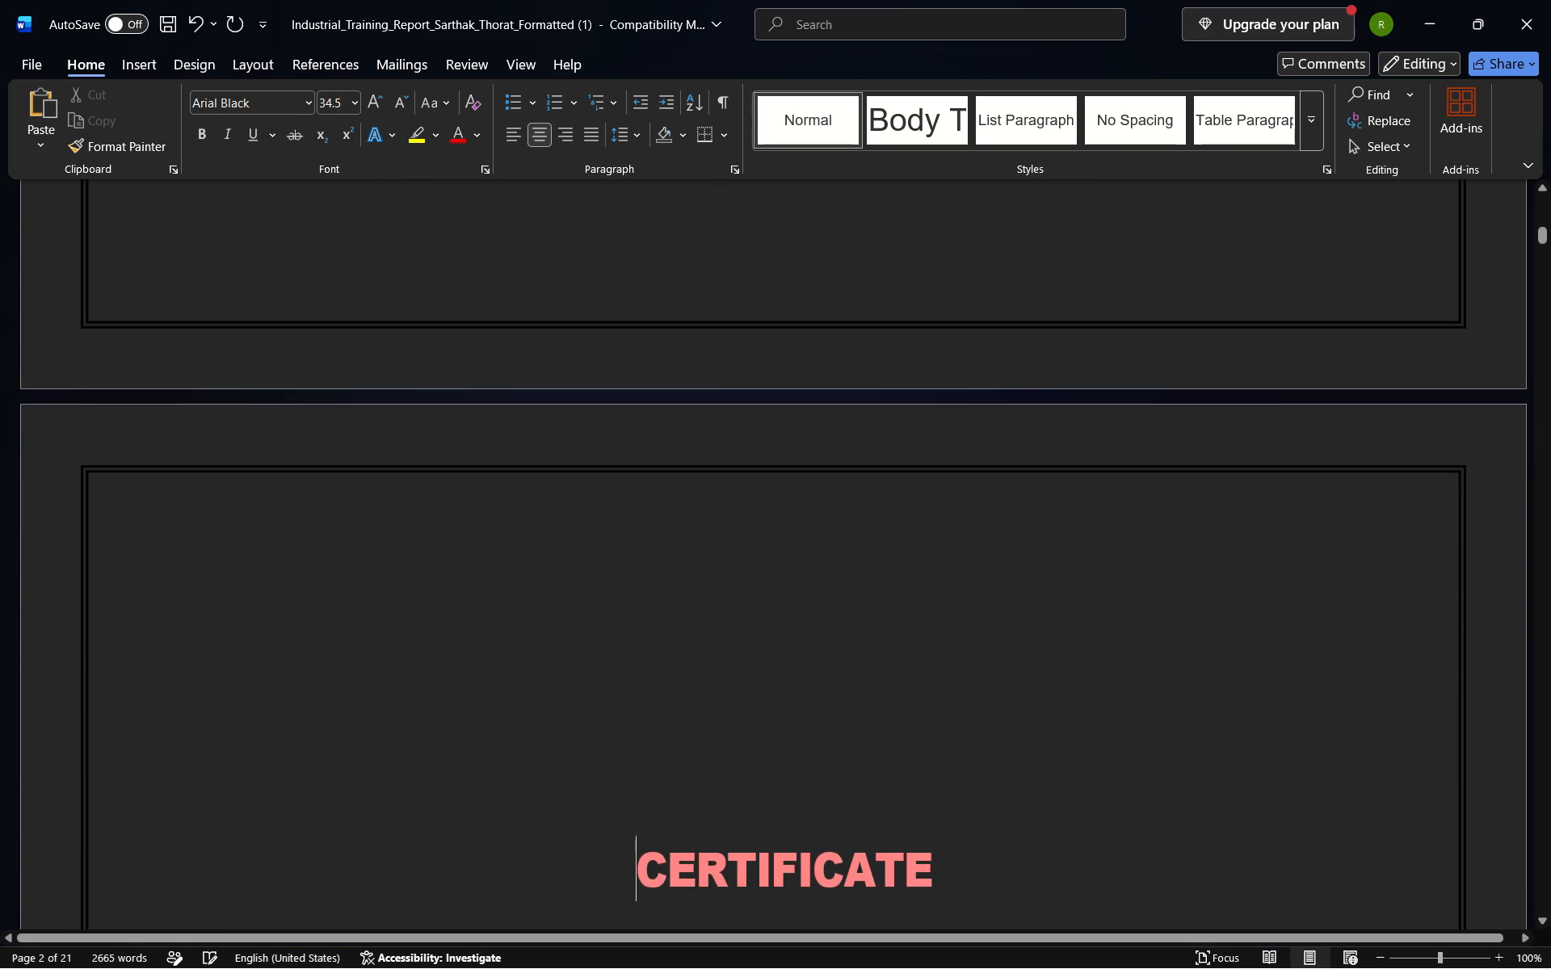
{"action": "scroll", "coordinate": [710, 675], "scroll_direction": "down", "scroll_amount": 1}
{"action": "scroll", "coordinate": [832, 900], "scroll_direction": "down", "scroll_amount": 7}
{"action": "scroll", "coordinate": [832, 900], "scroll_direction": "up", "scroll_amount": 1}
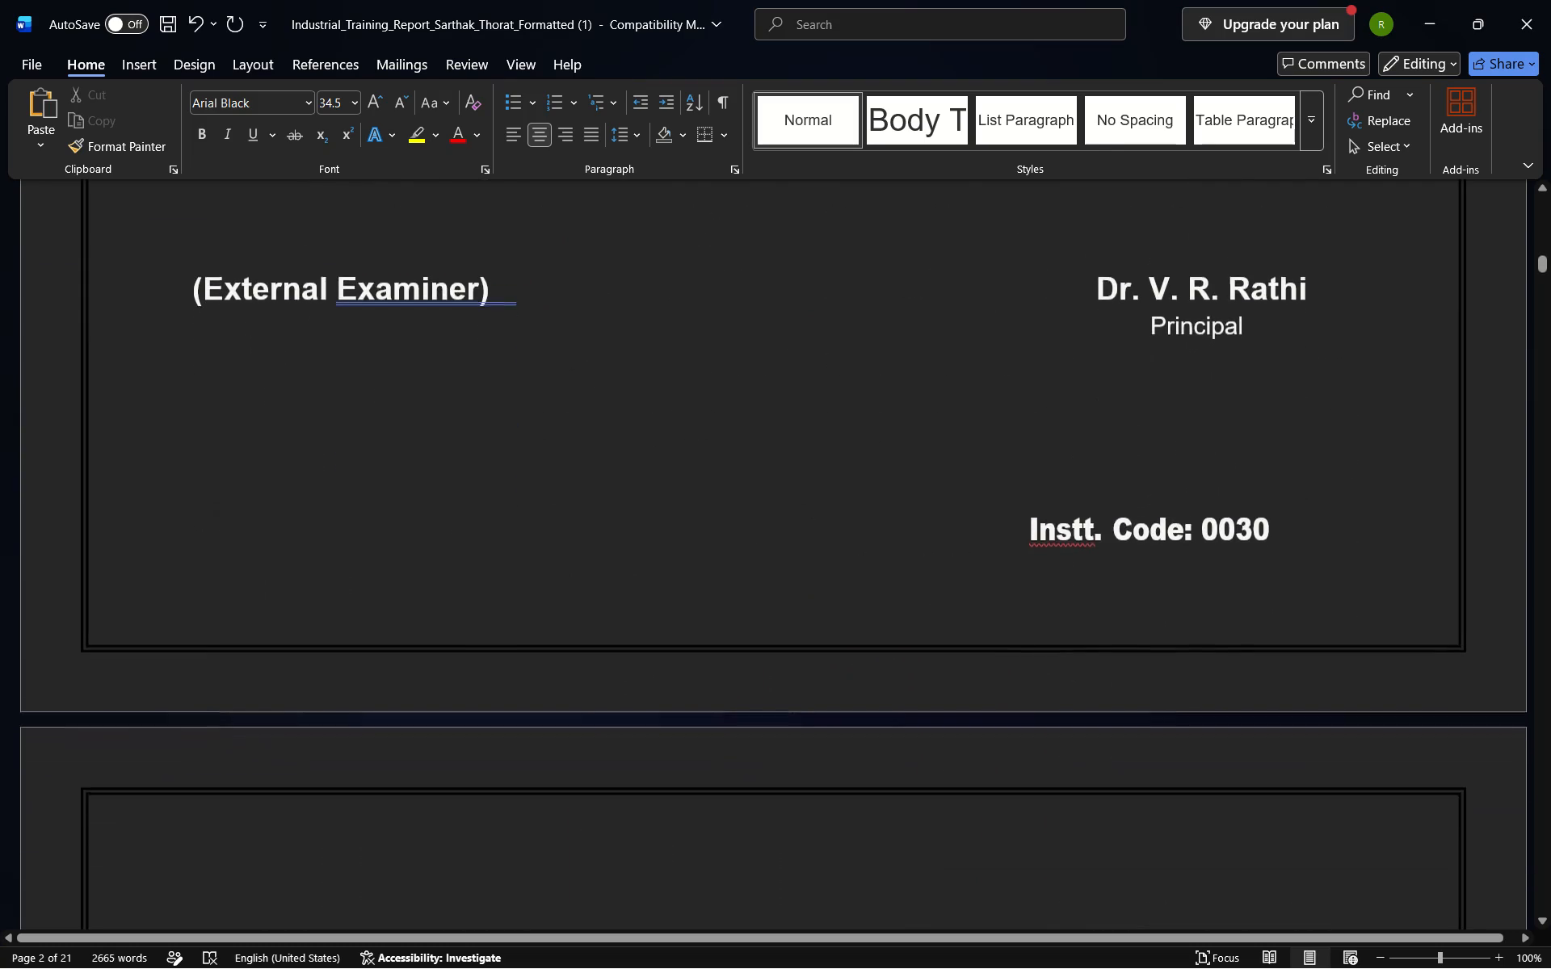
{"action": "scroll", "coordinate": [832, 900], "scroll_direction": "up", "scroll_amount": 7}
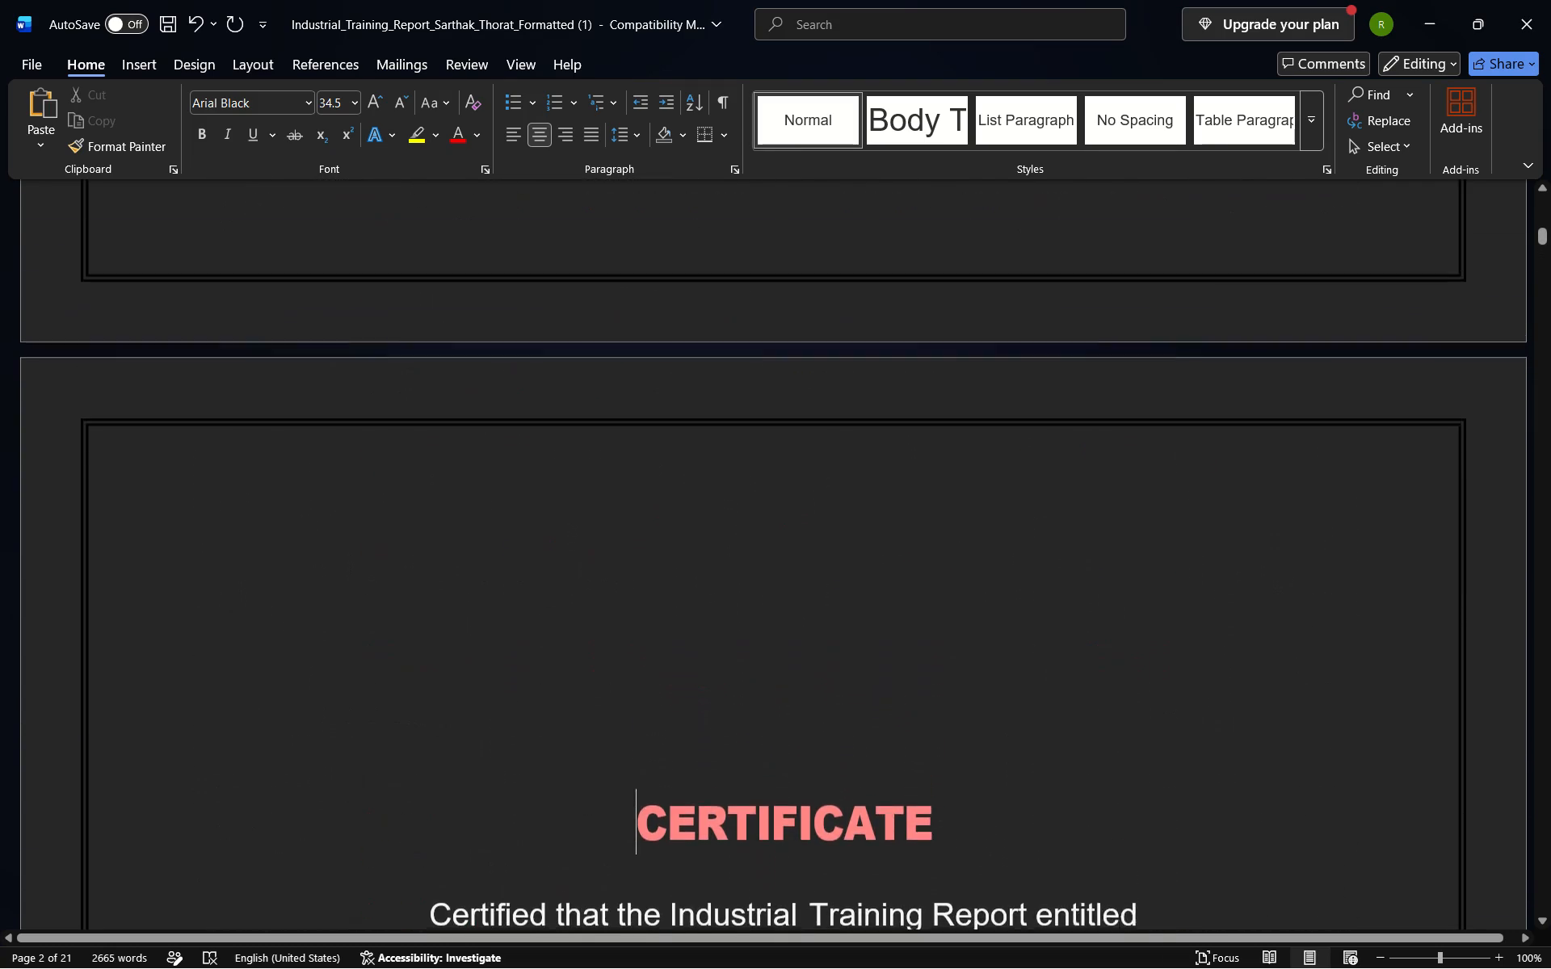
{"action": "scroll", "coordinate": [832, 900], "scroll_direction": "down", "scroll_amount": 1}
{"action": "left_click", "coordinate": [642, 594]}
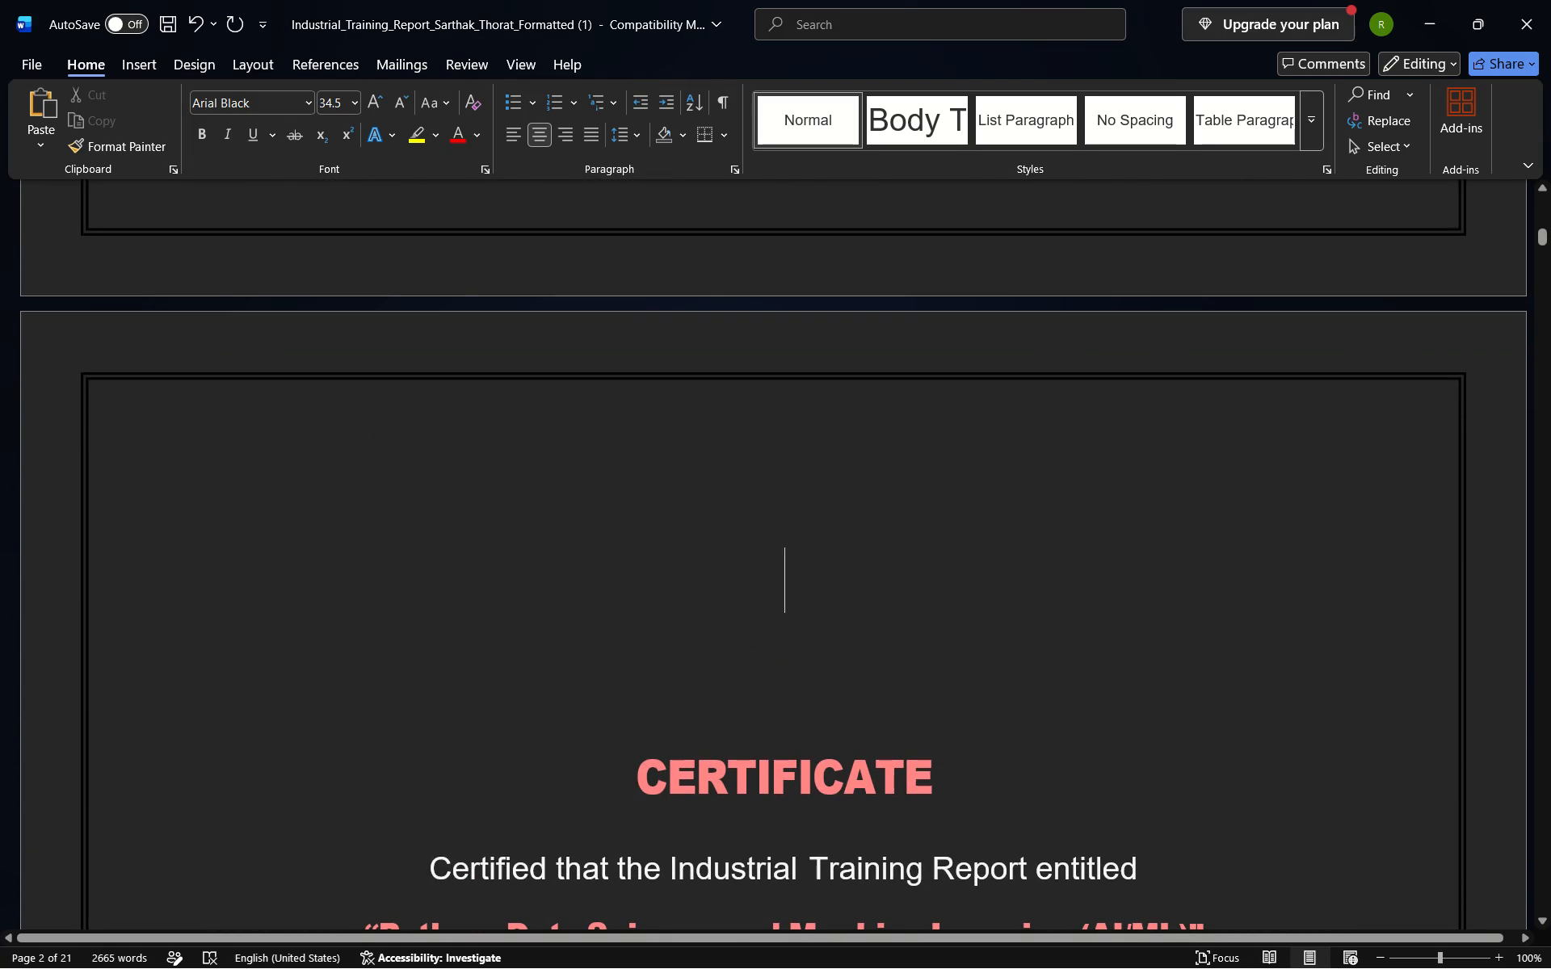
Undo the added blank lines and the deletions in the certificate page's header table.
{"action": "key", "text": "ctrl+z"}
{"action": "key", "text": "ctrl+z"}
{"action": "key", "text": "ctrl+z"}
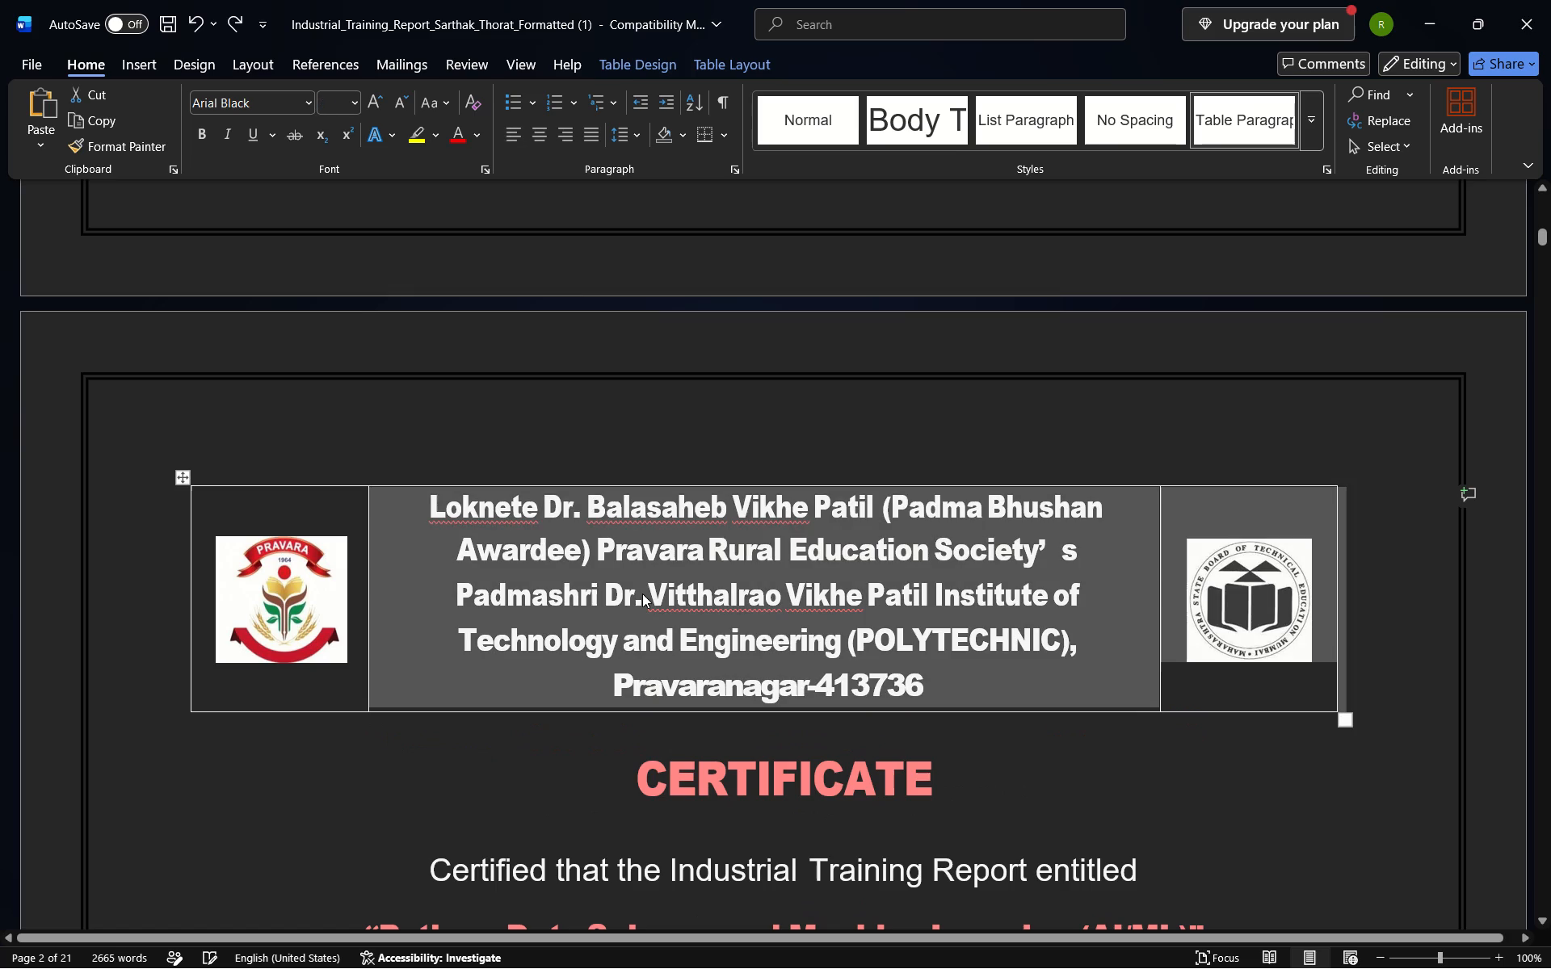
Check the font size of the institute heading text in the certificate page's header table.
{"action": "left_click", "coordinate": [715, 548]}
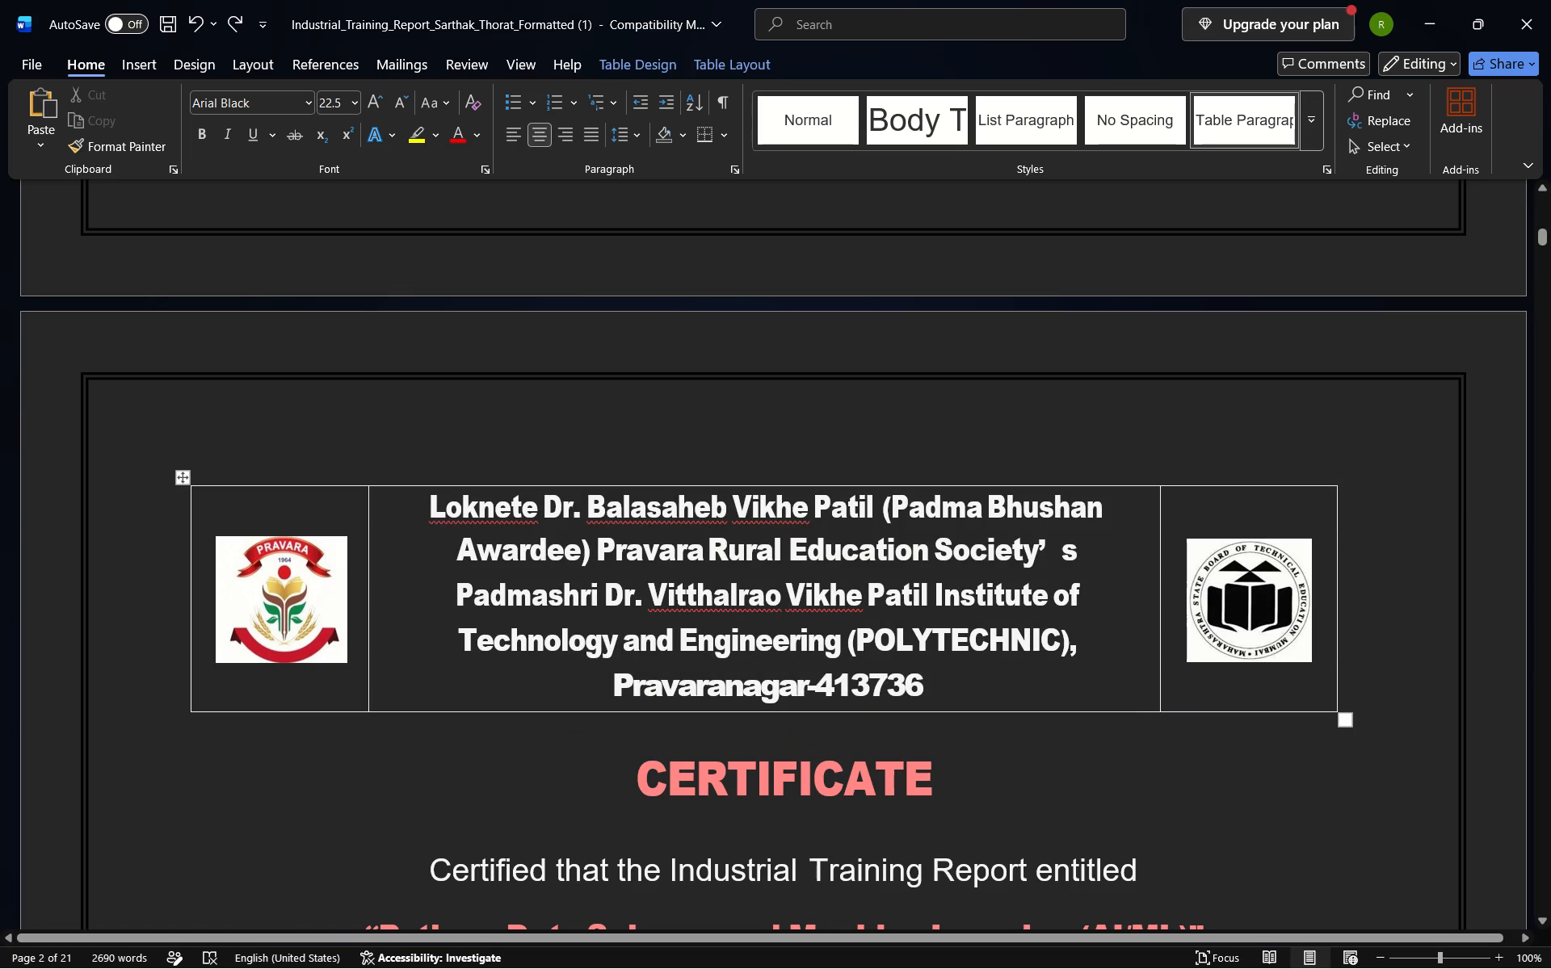
Delete the whole header table, with both logos and the institute heading text, from the certificate page.
{"action": "left_click_drag", "start_coordinate": [1392, 598], "coordinate": [935, 588]}
{"action": "left_click", "coordinate": [1181, 751]}
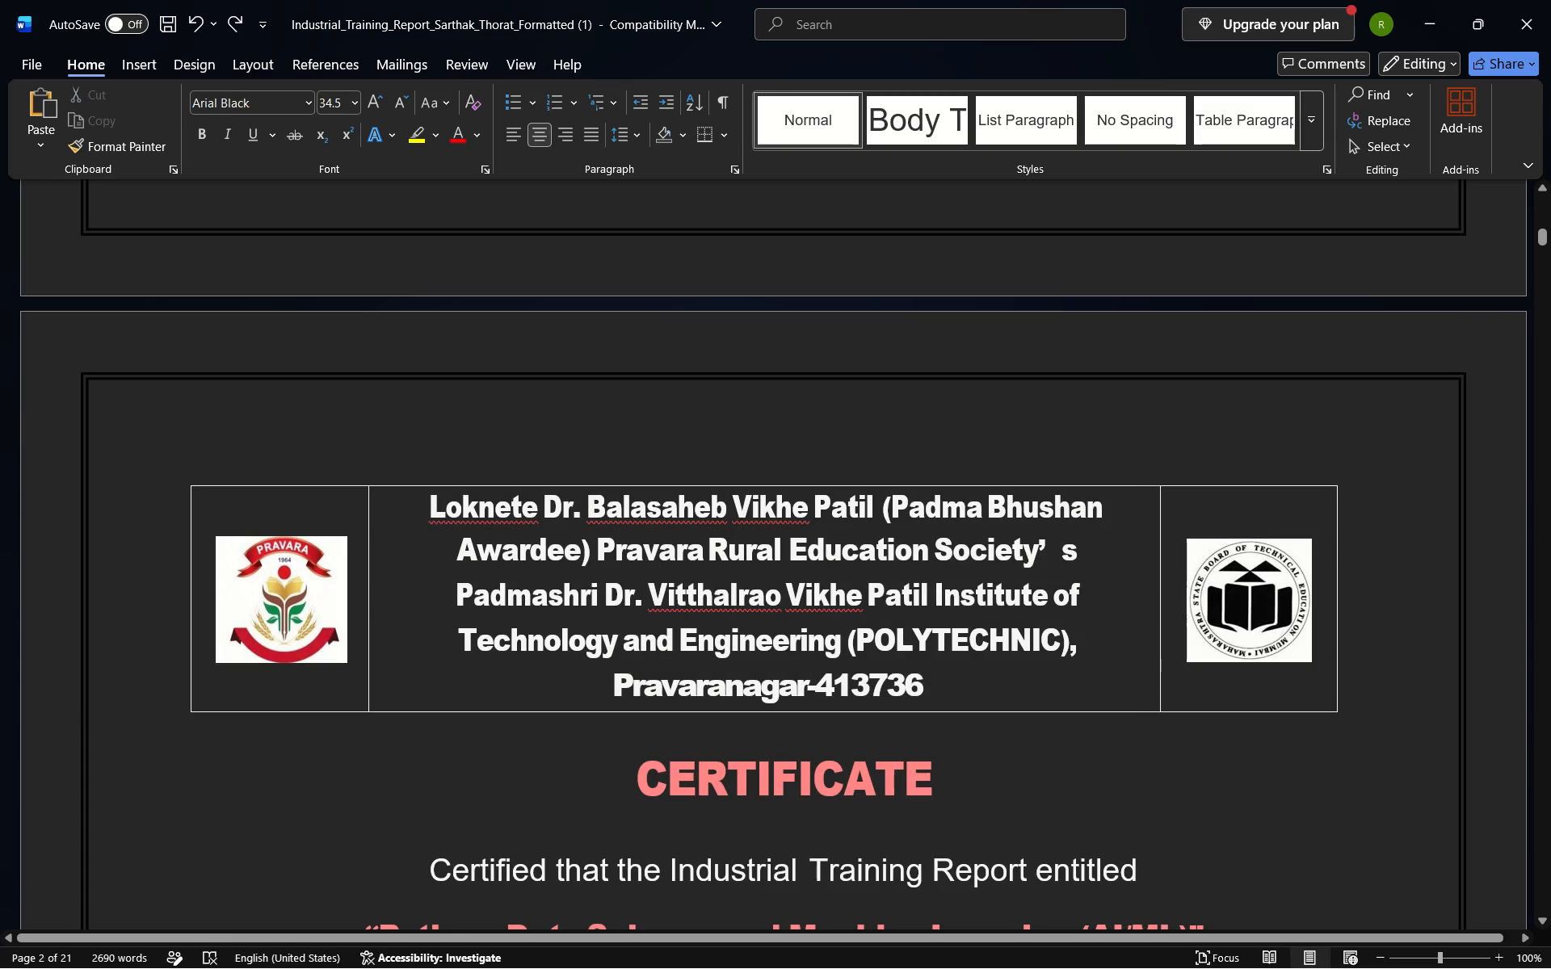
{"action": "left_click_drag", "start_coordinate": [1347, 692], "coordinate": [326, 620]}
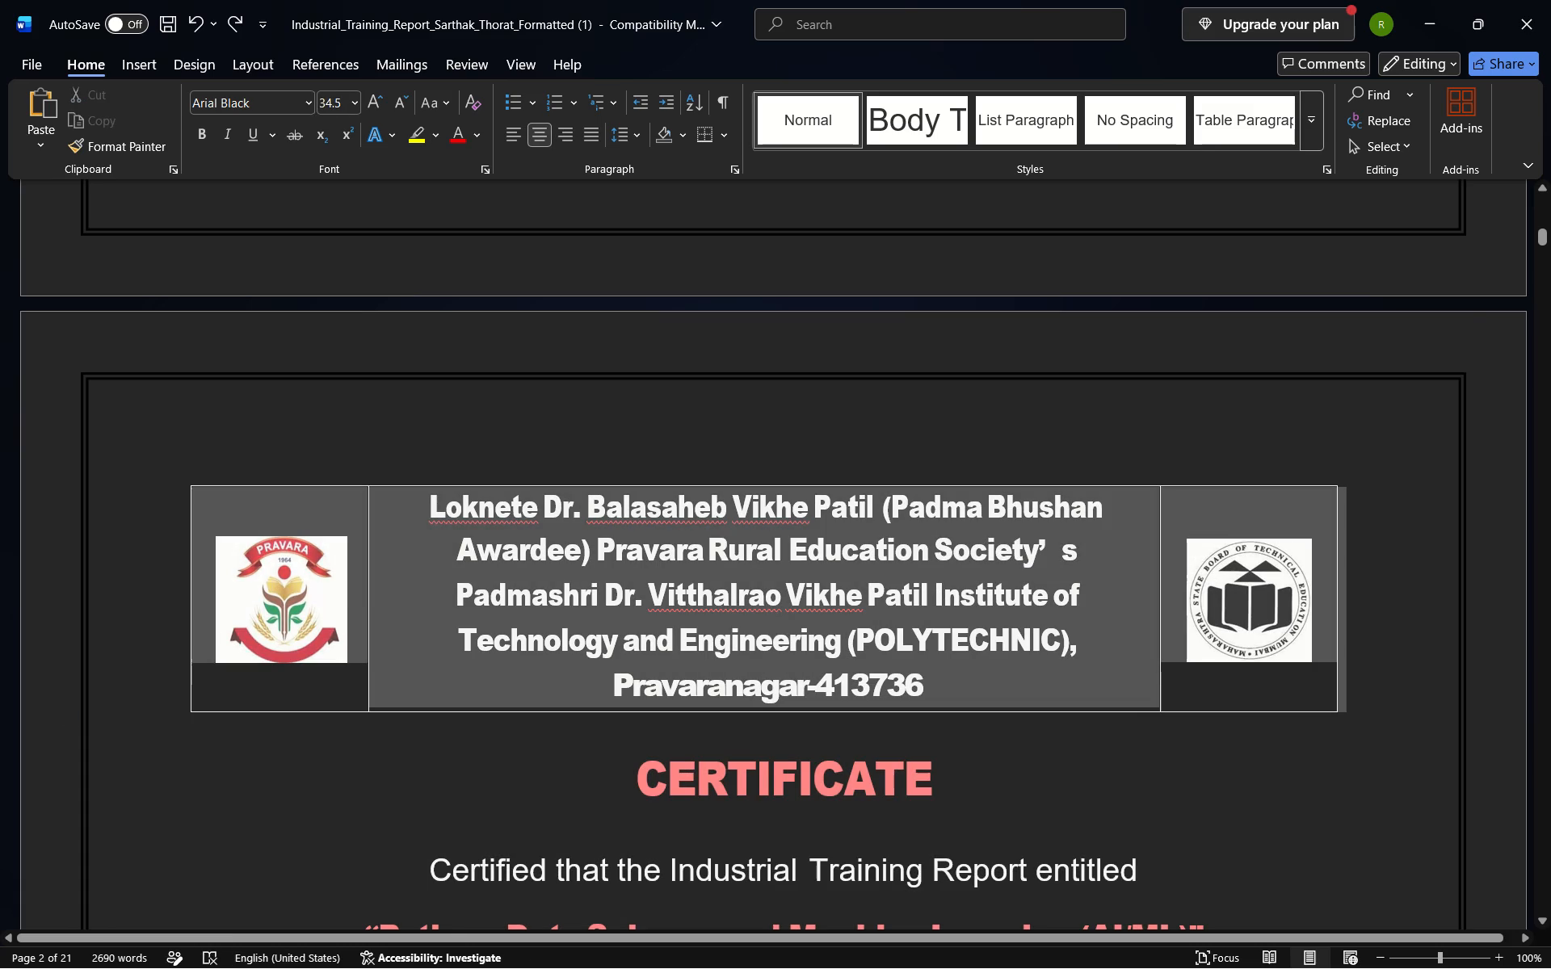
{"action": "left_click_drag", "start_coordinate": [326, 620], "coordinate": [322, 619]}
{"action": "key", "text": "BackSpace"}
Insert two blank lines above the "CERTIFICATE" heading in place of the header table.
{"action": "key", "text": "Return"}
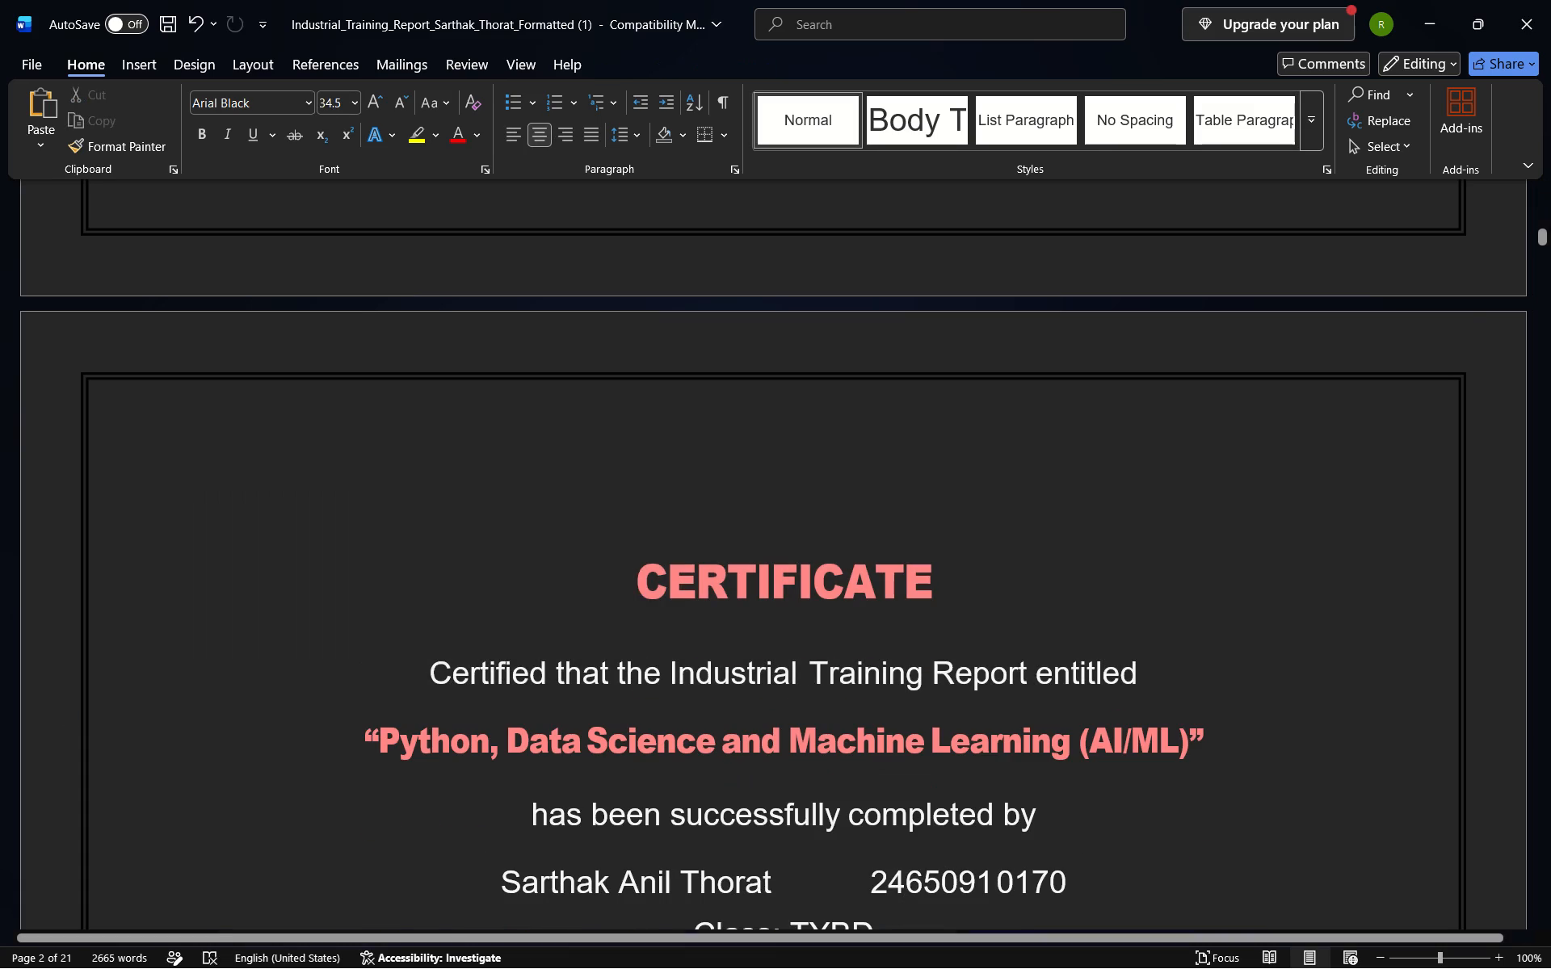
{"action": "key", "text": "Return"}
Set the font size to 22.5 on the first blank line above the "CERTIFICATE" heading.
{"action": "left_click", "coordinate": [604, 545]}
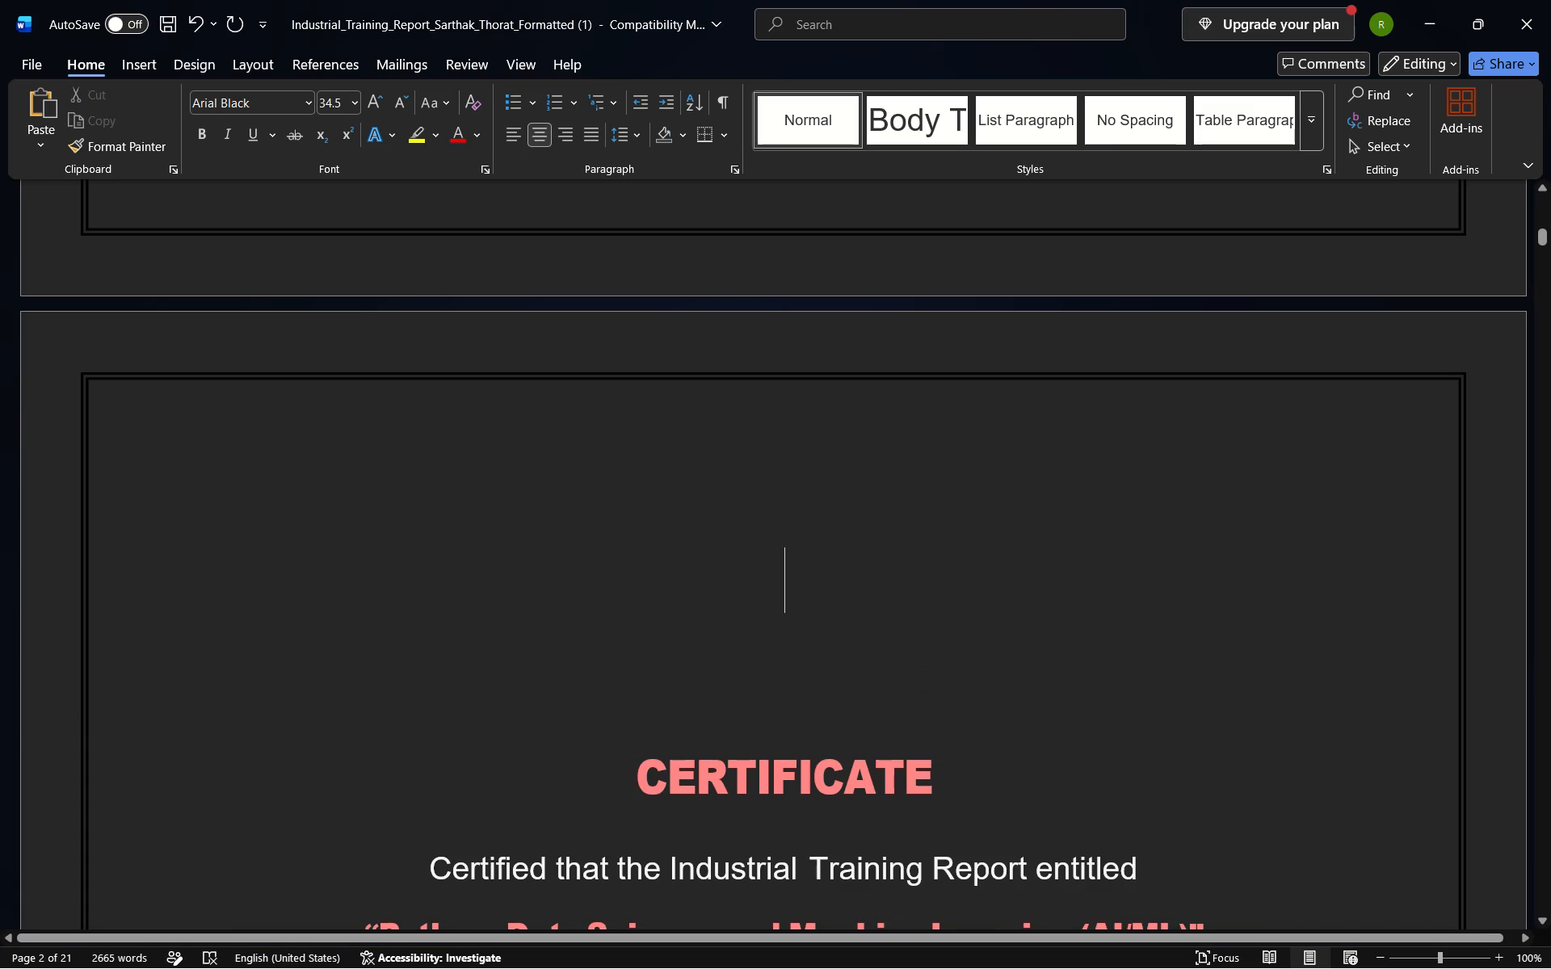
{"action": "left_click", "coordinate": [345, 95]}
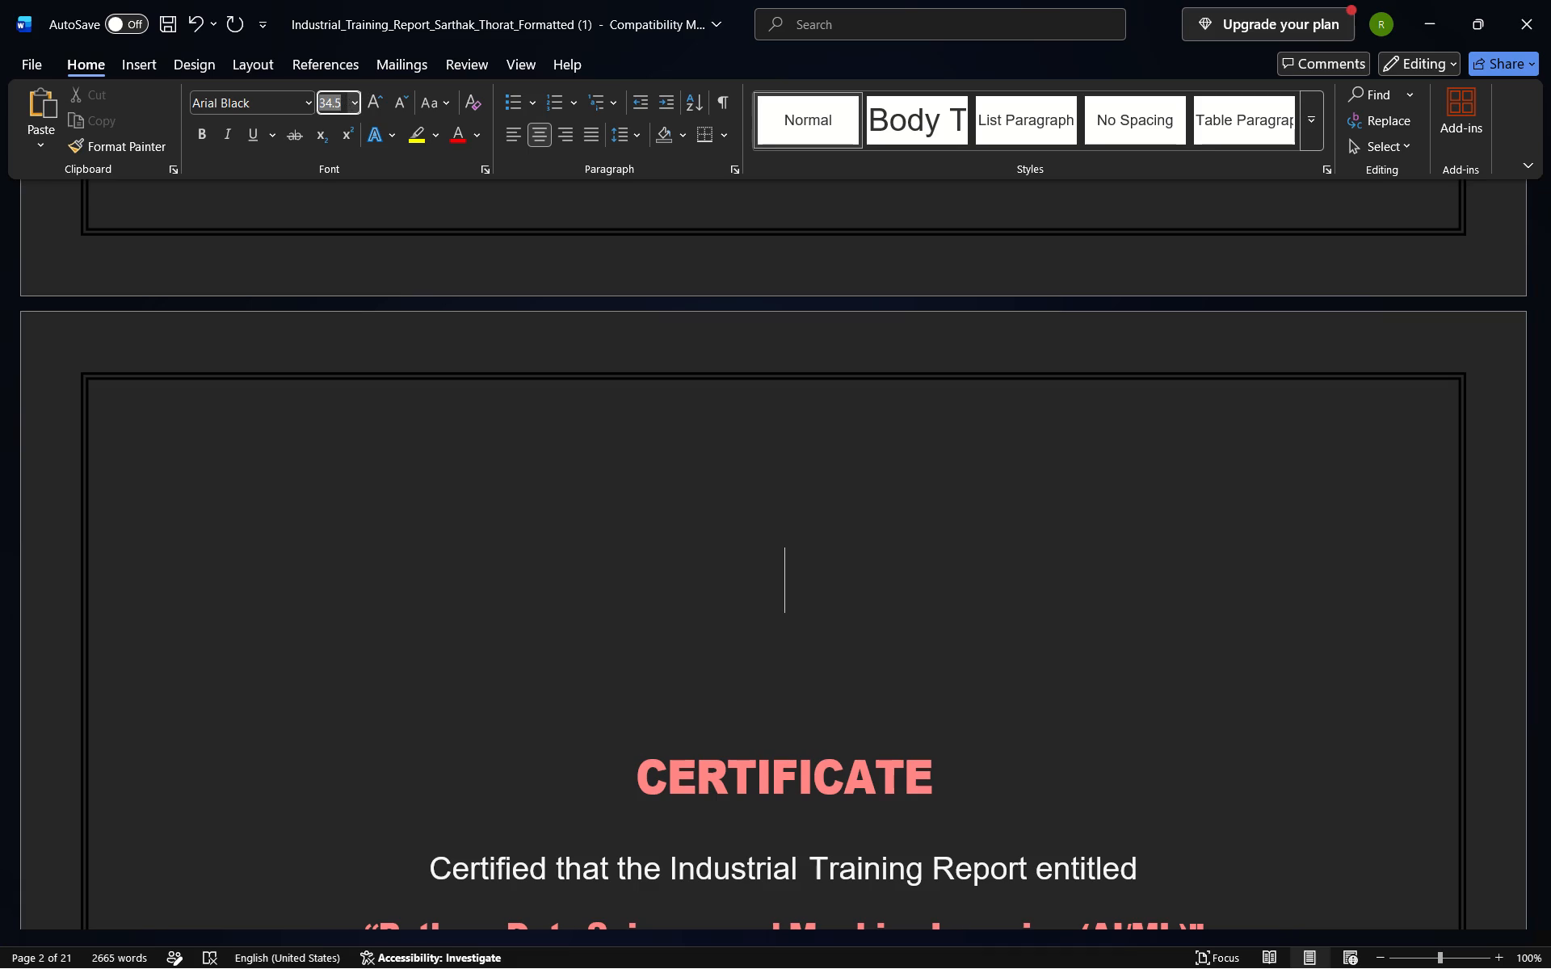
{"action": "key", "text": "BackSpace"}
{"action": "type", "text": "220"}
{"action": "key", "text": "BackSpace"}
{"action": "type", "text": ".5"}
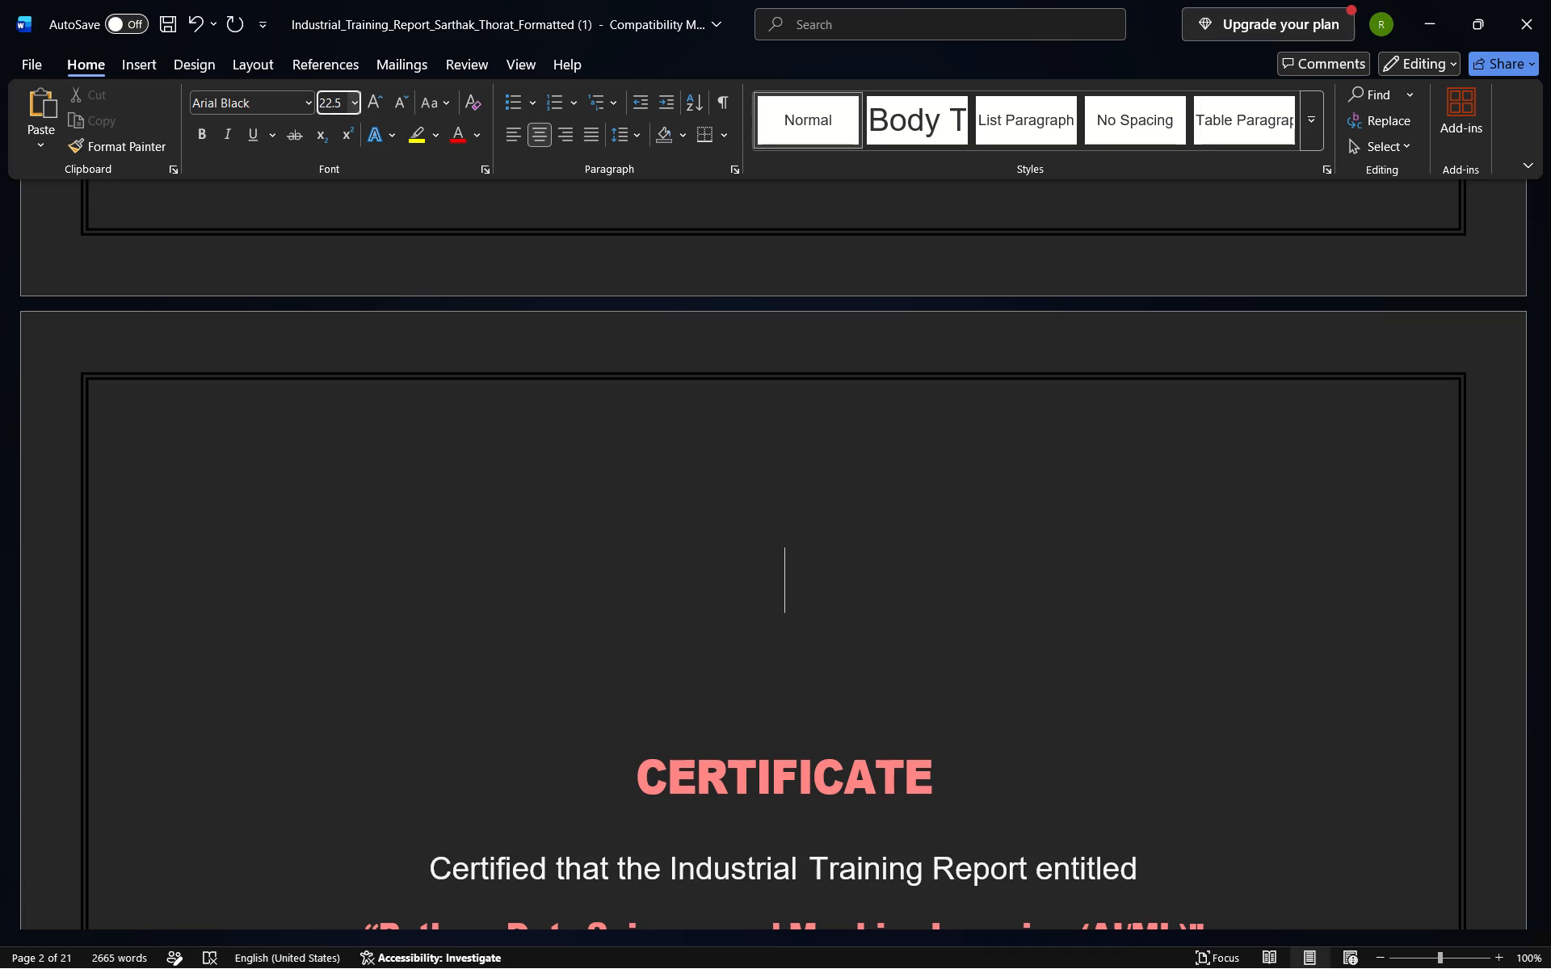
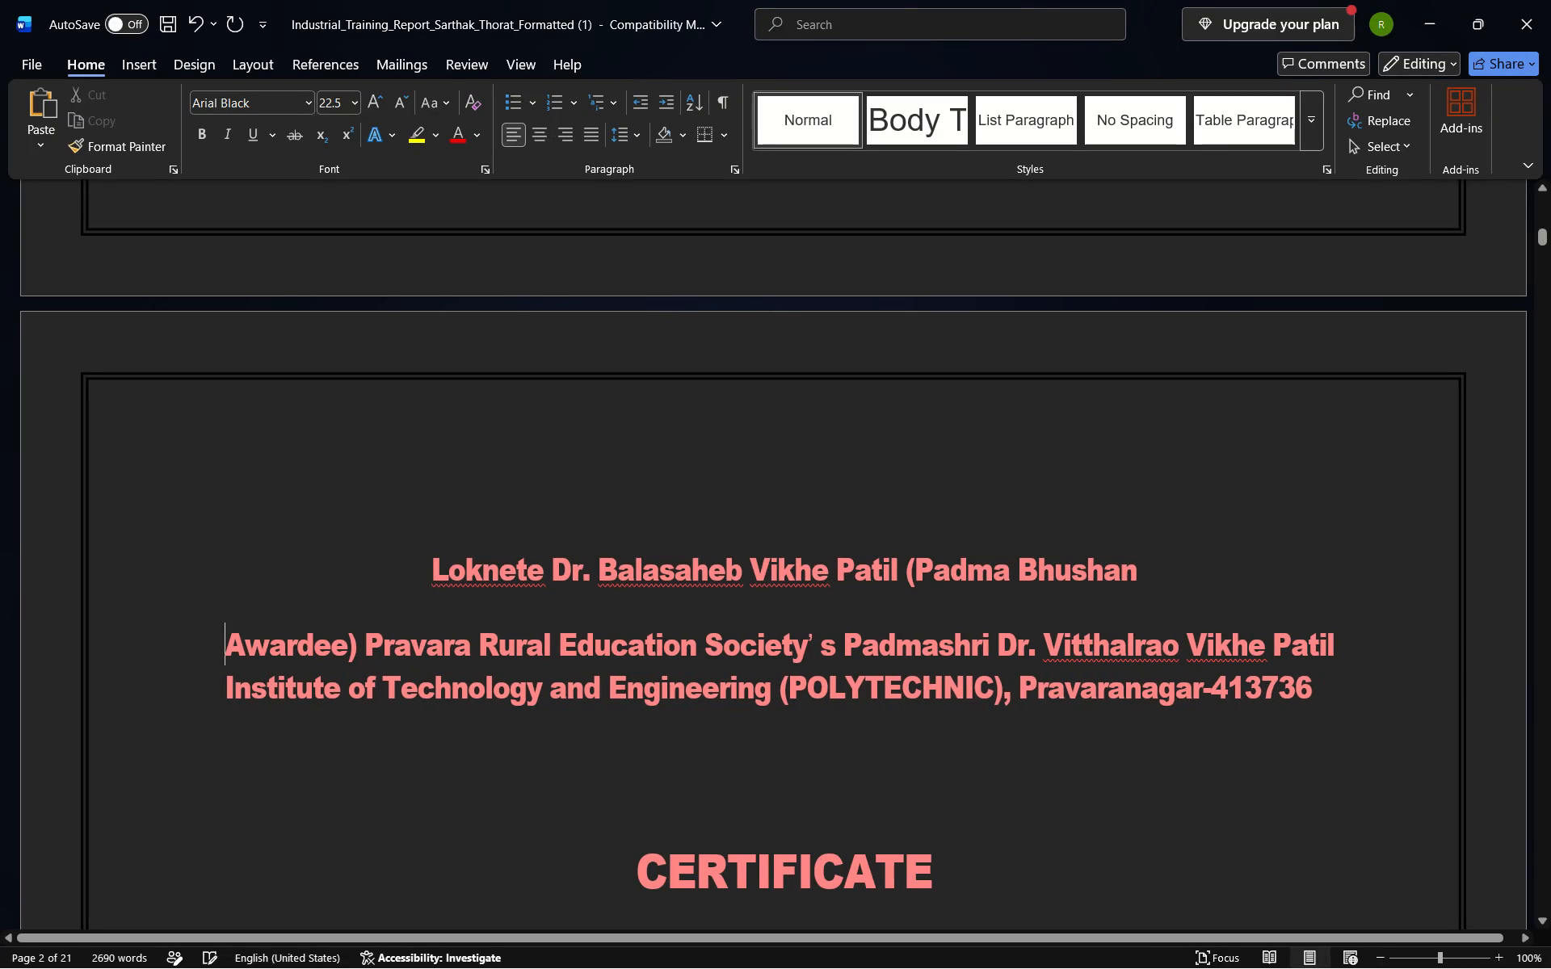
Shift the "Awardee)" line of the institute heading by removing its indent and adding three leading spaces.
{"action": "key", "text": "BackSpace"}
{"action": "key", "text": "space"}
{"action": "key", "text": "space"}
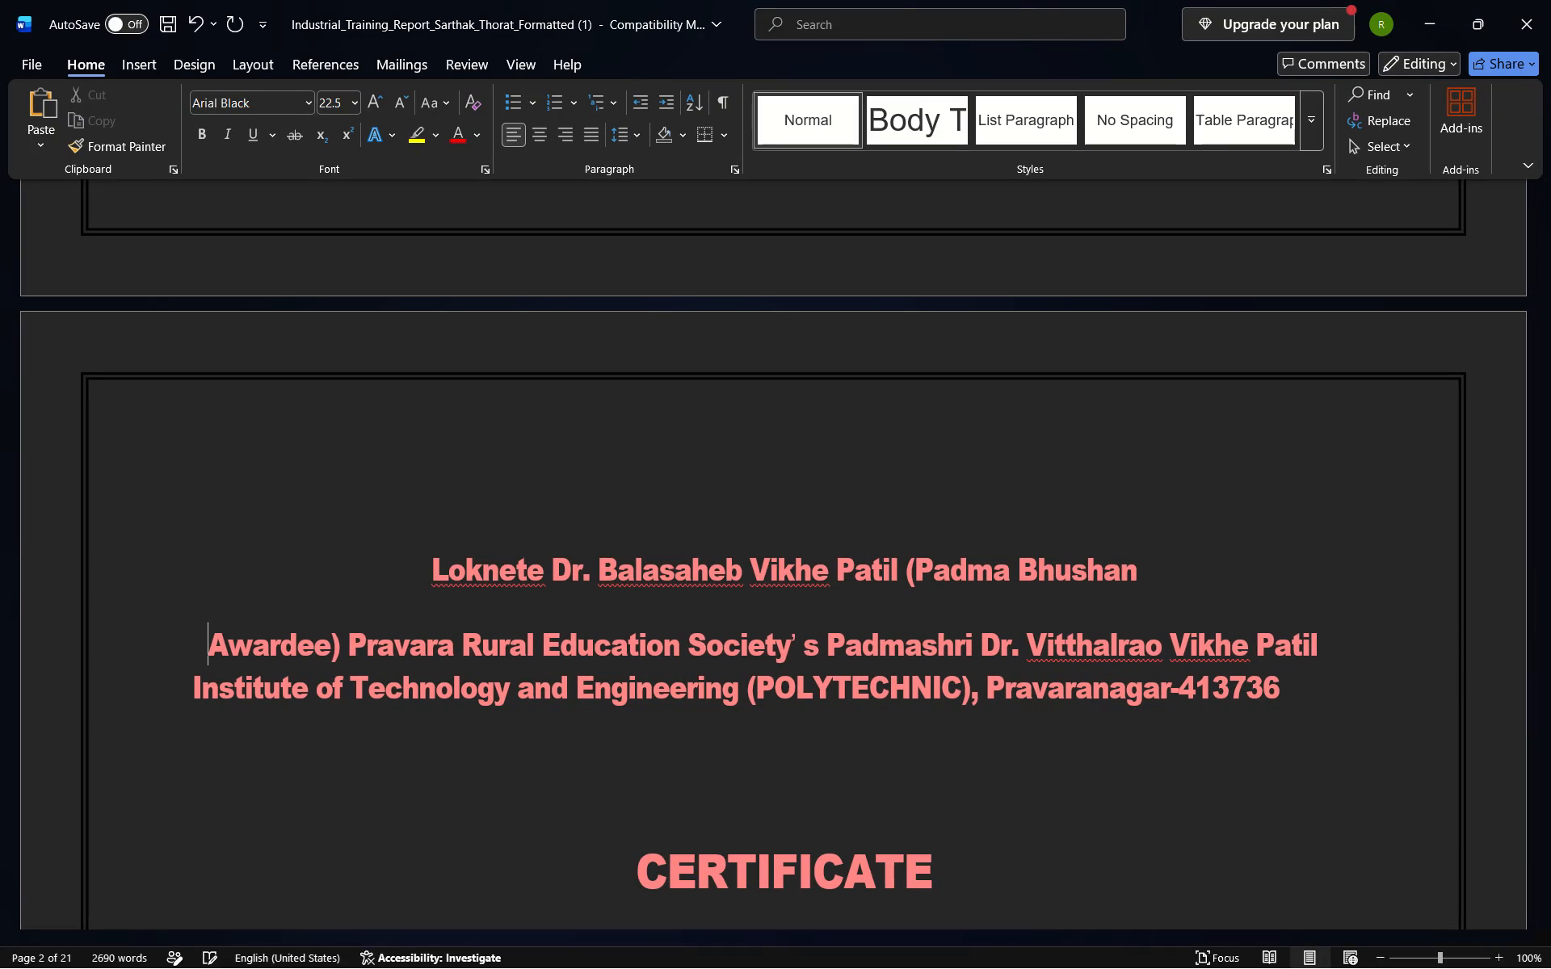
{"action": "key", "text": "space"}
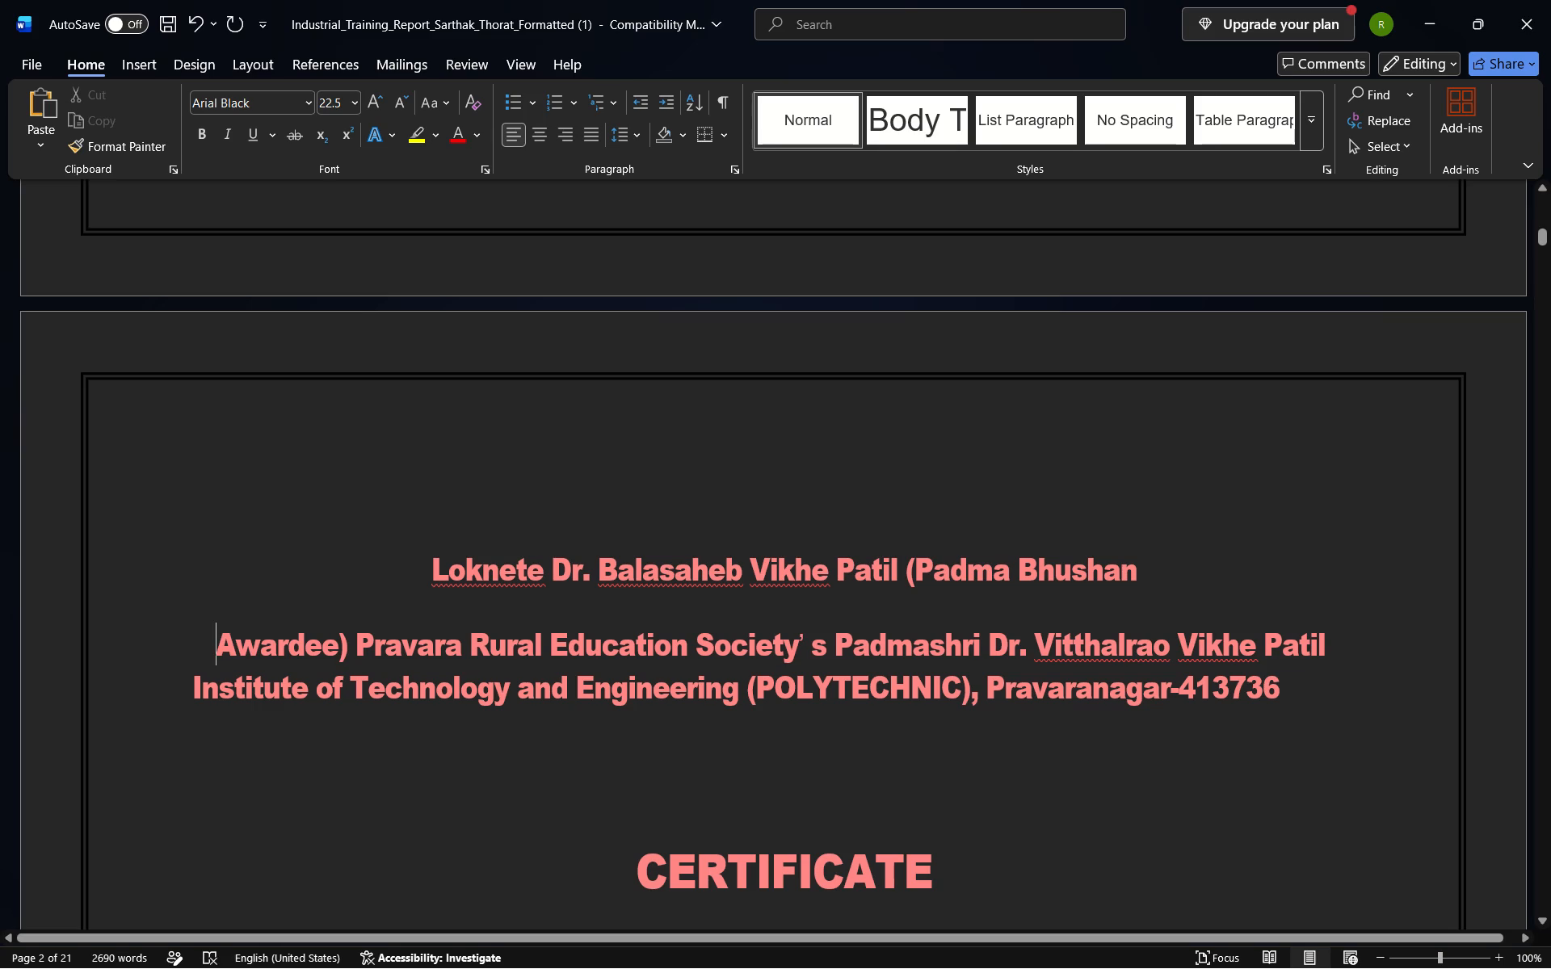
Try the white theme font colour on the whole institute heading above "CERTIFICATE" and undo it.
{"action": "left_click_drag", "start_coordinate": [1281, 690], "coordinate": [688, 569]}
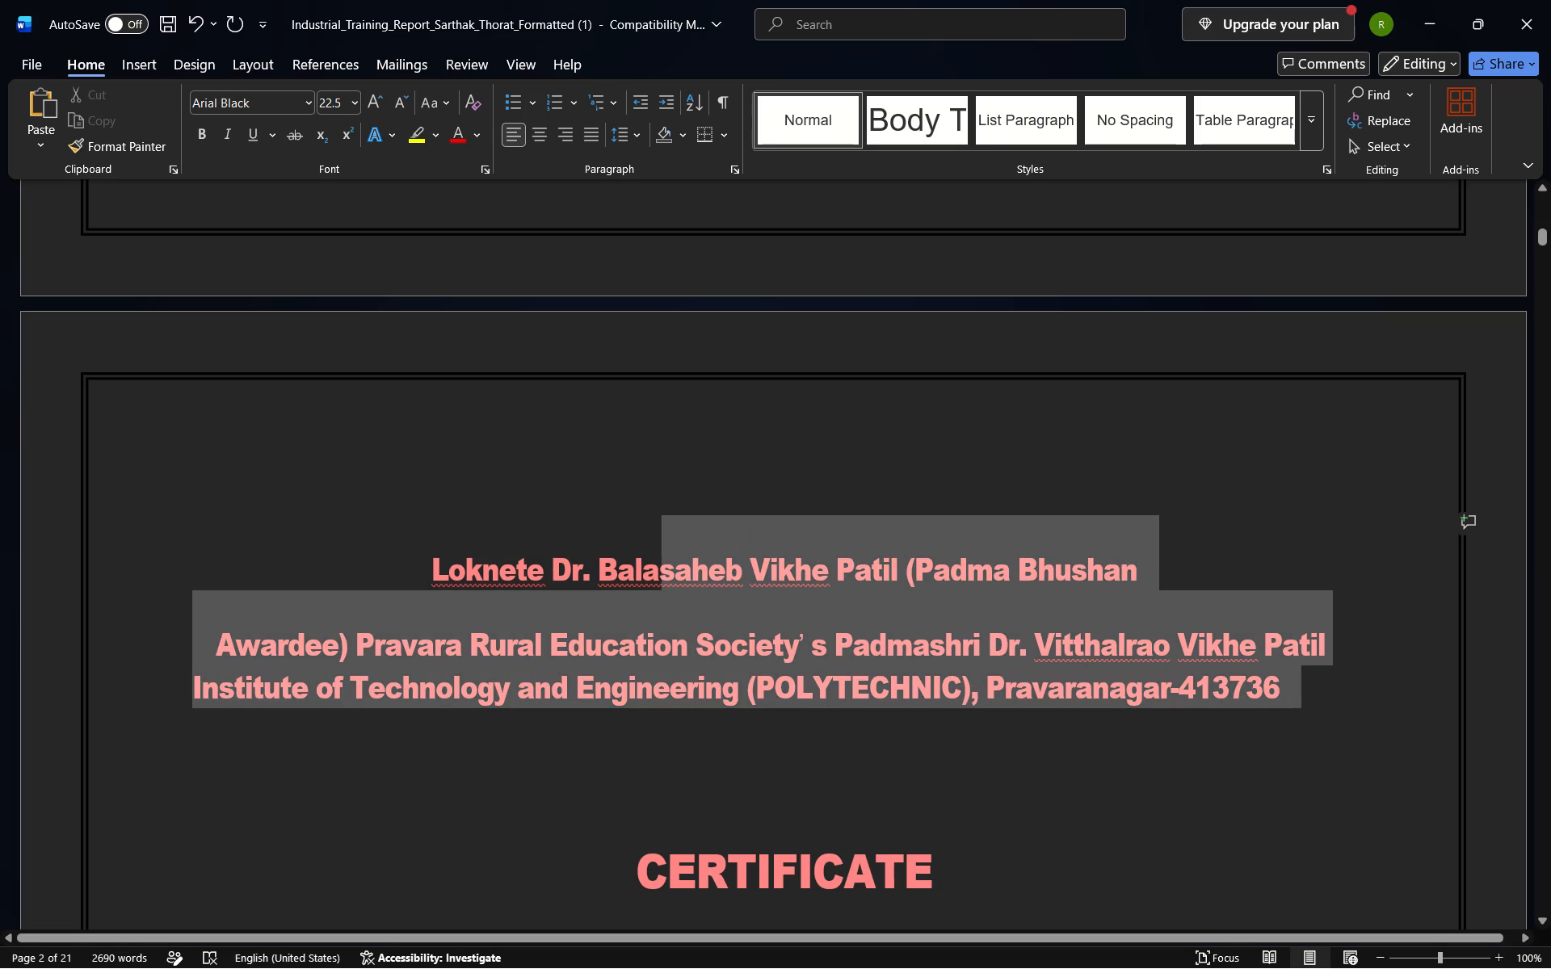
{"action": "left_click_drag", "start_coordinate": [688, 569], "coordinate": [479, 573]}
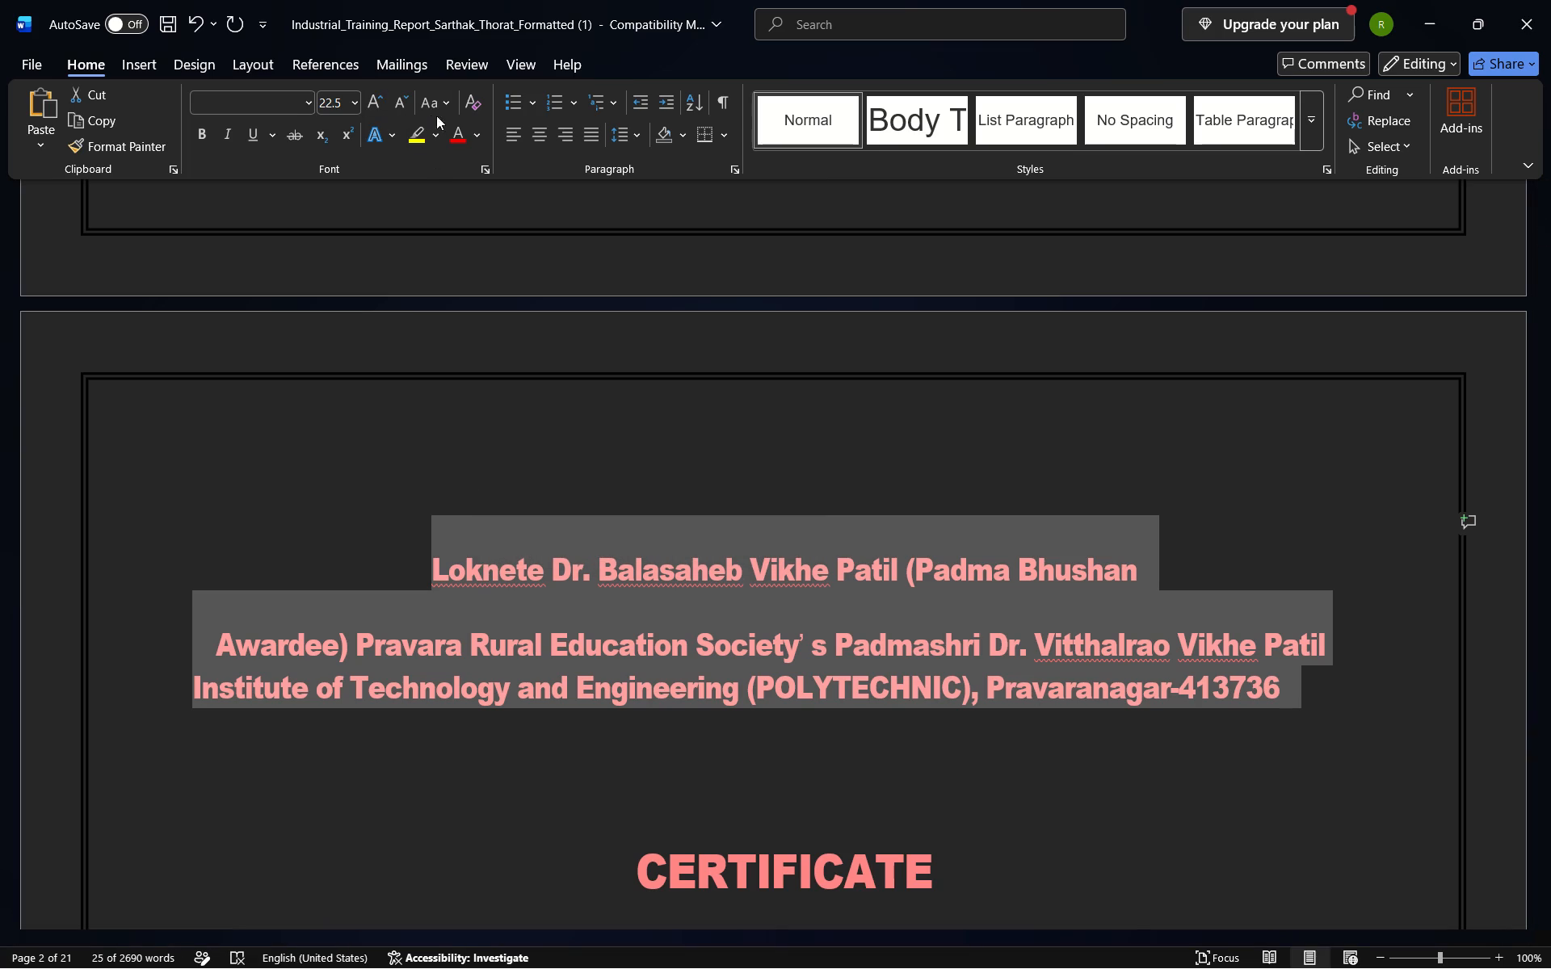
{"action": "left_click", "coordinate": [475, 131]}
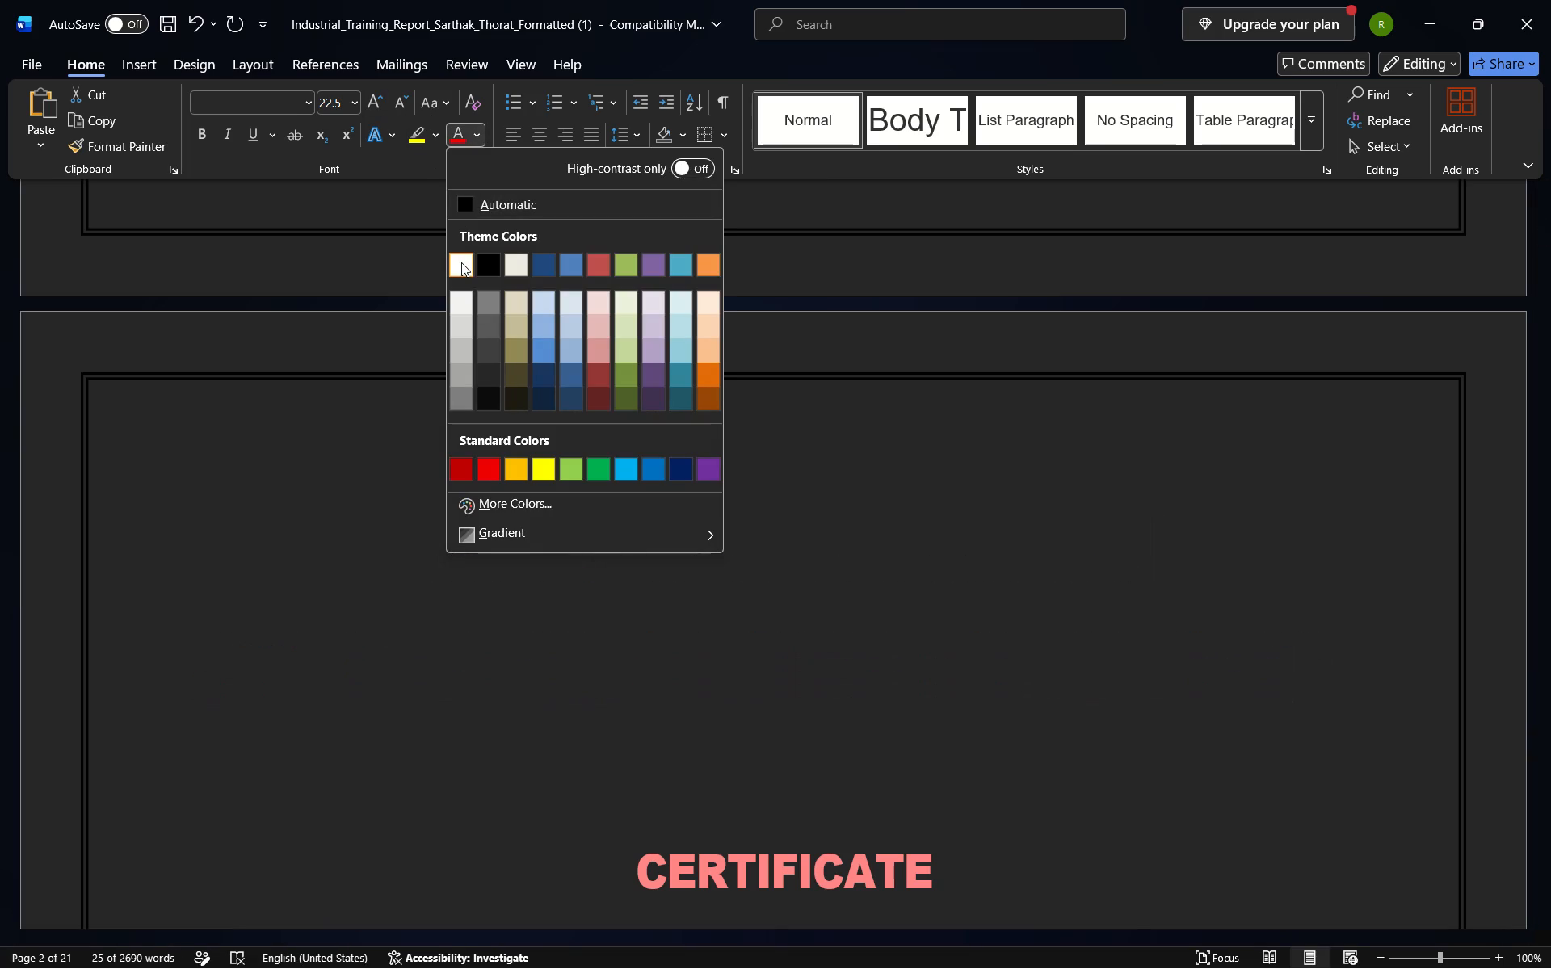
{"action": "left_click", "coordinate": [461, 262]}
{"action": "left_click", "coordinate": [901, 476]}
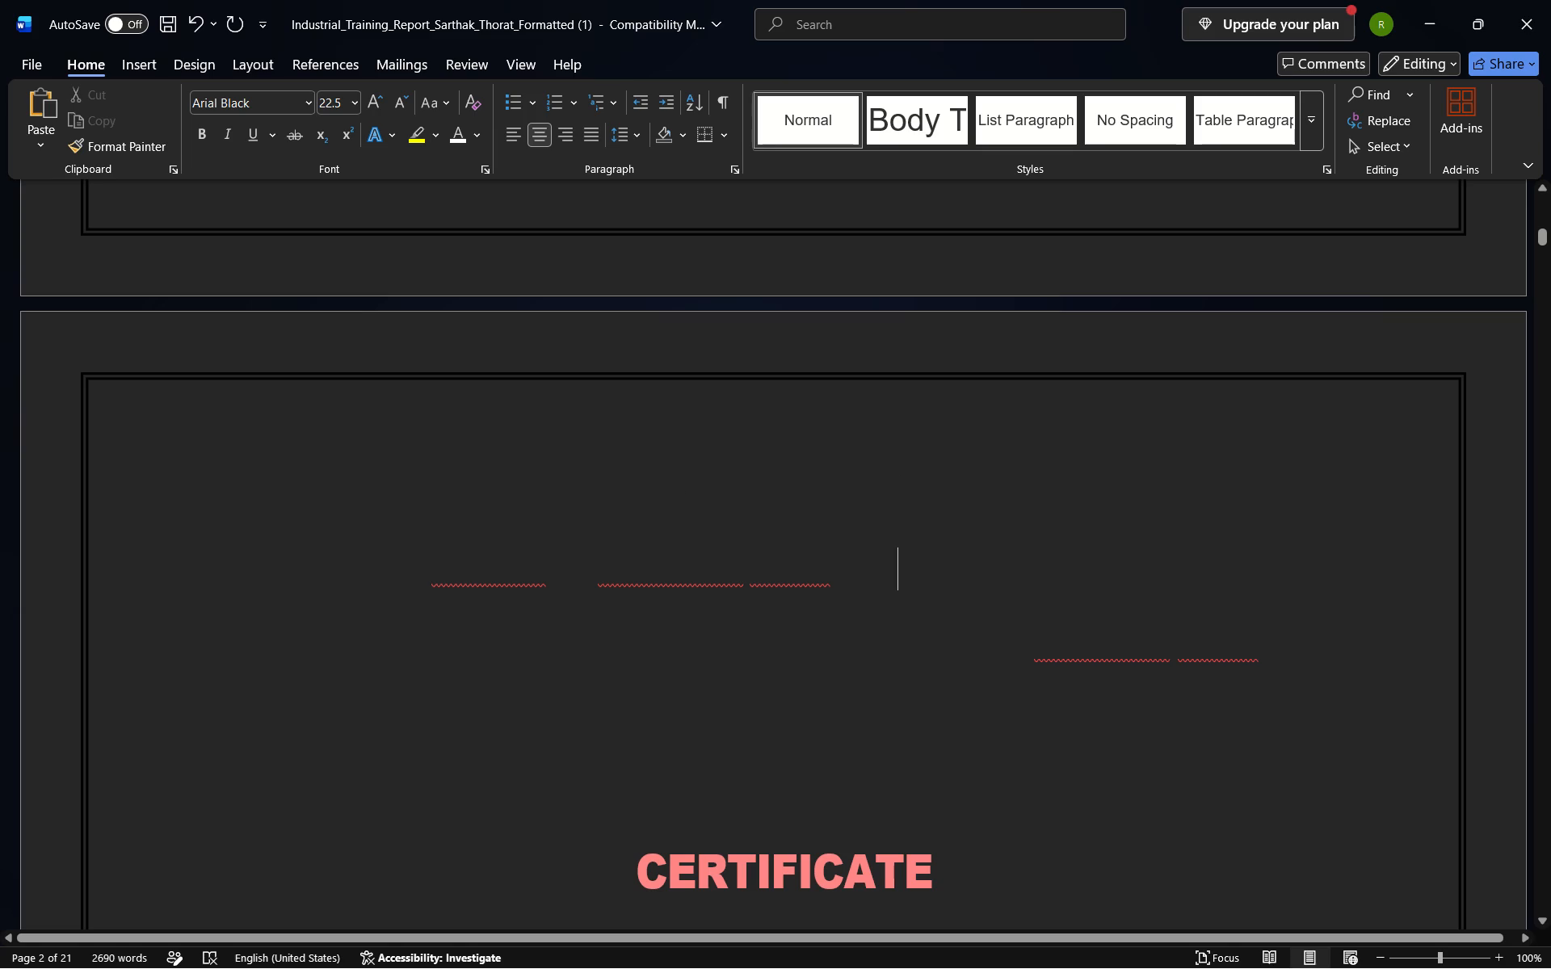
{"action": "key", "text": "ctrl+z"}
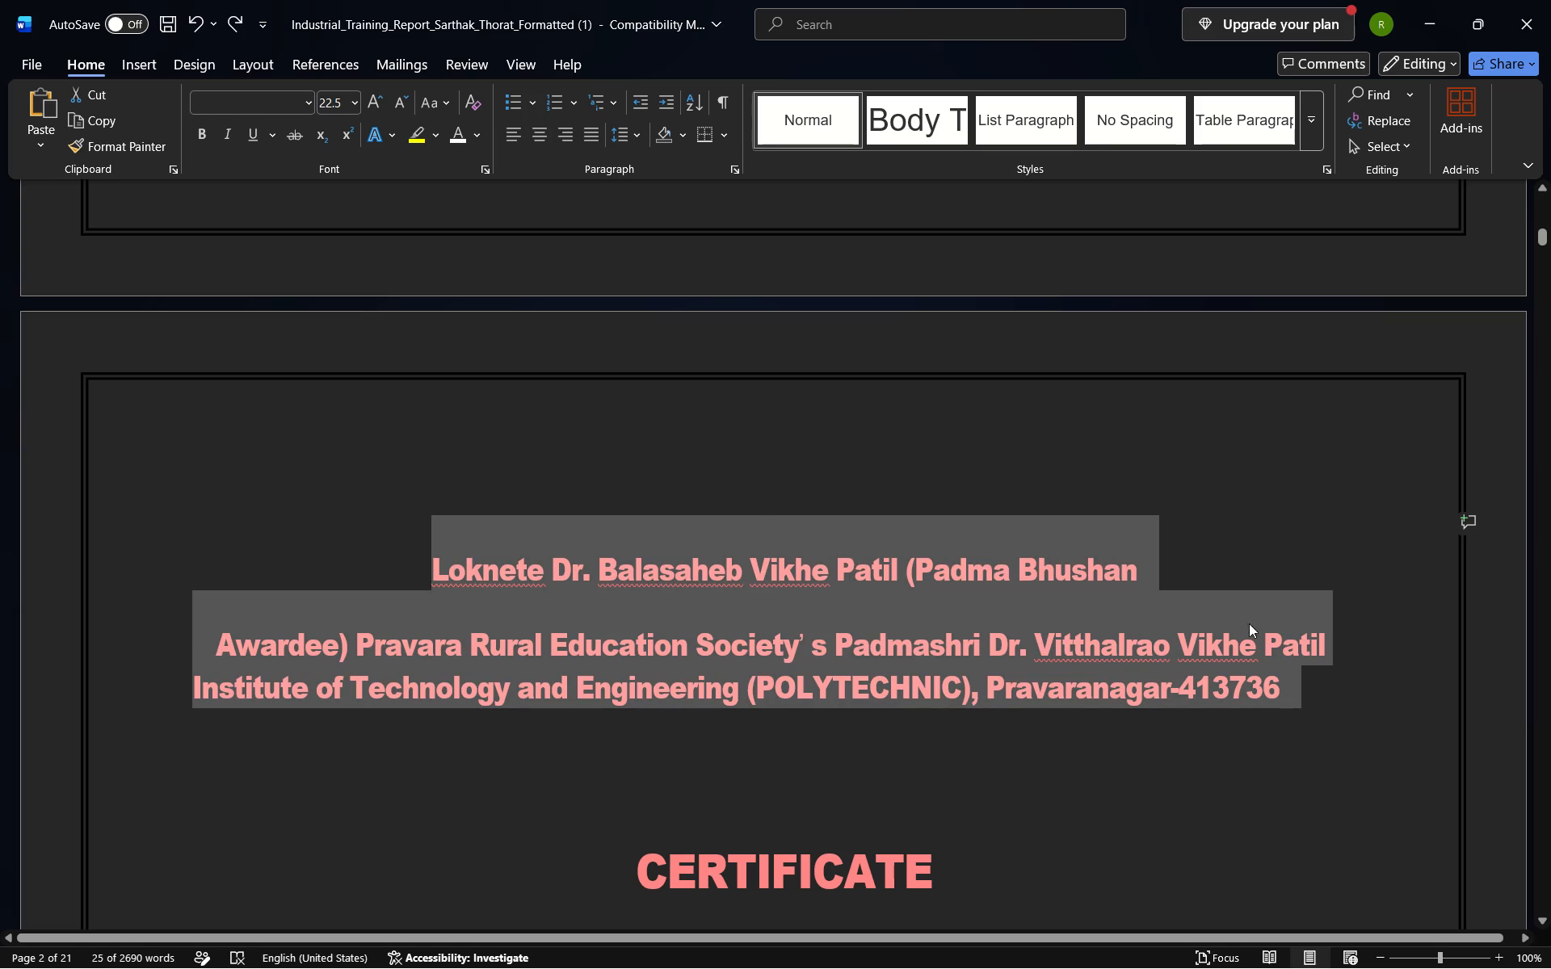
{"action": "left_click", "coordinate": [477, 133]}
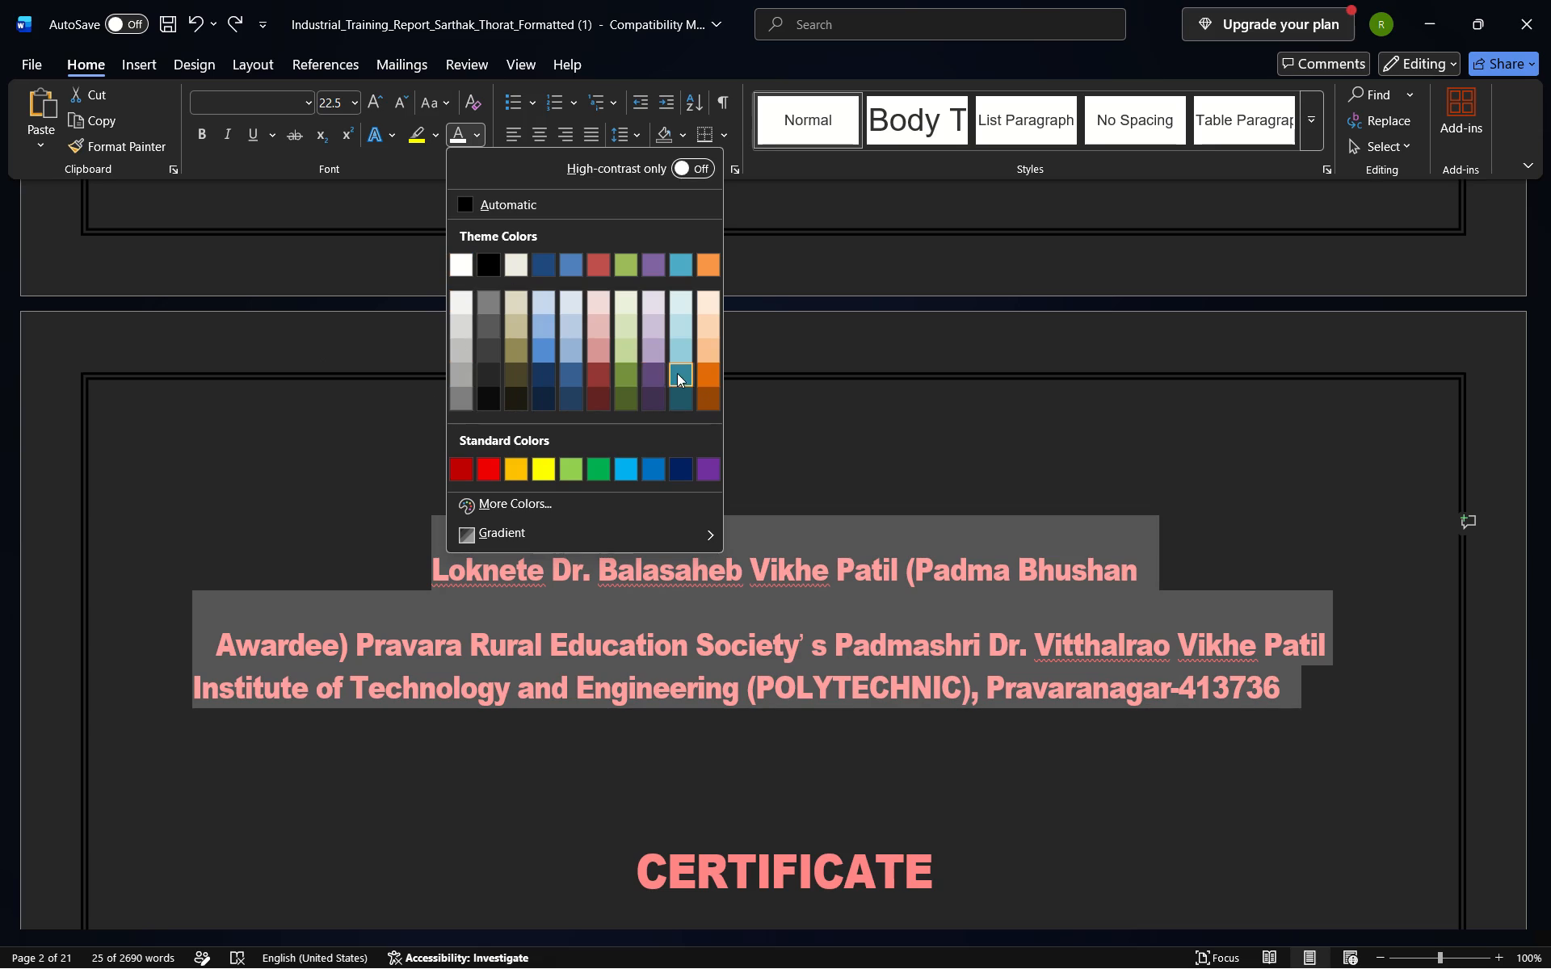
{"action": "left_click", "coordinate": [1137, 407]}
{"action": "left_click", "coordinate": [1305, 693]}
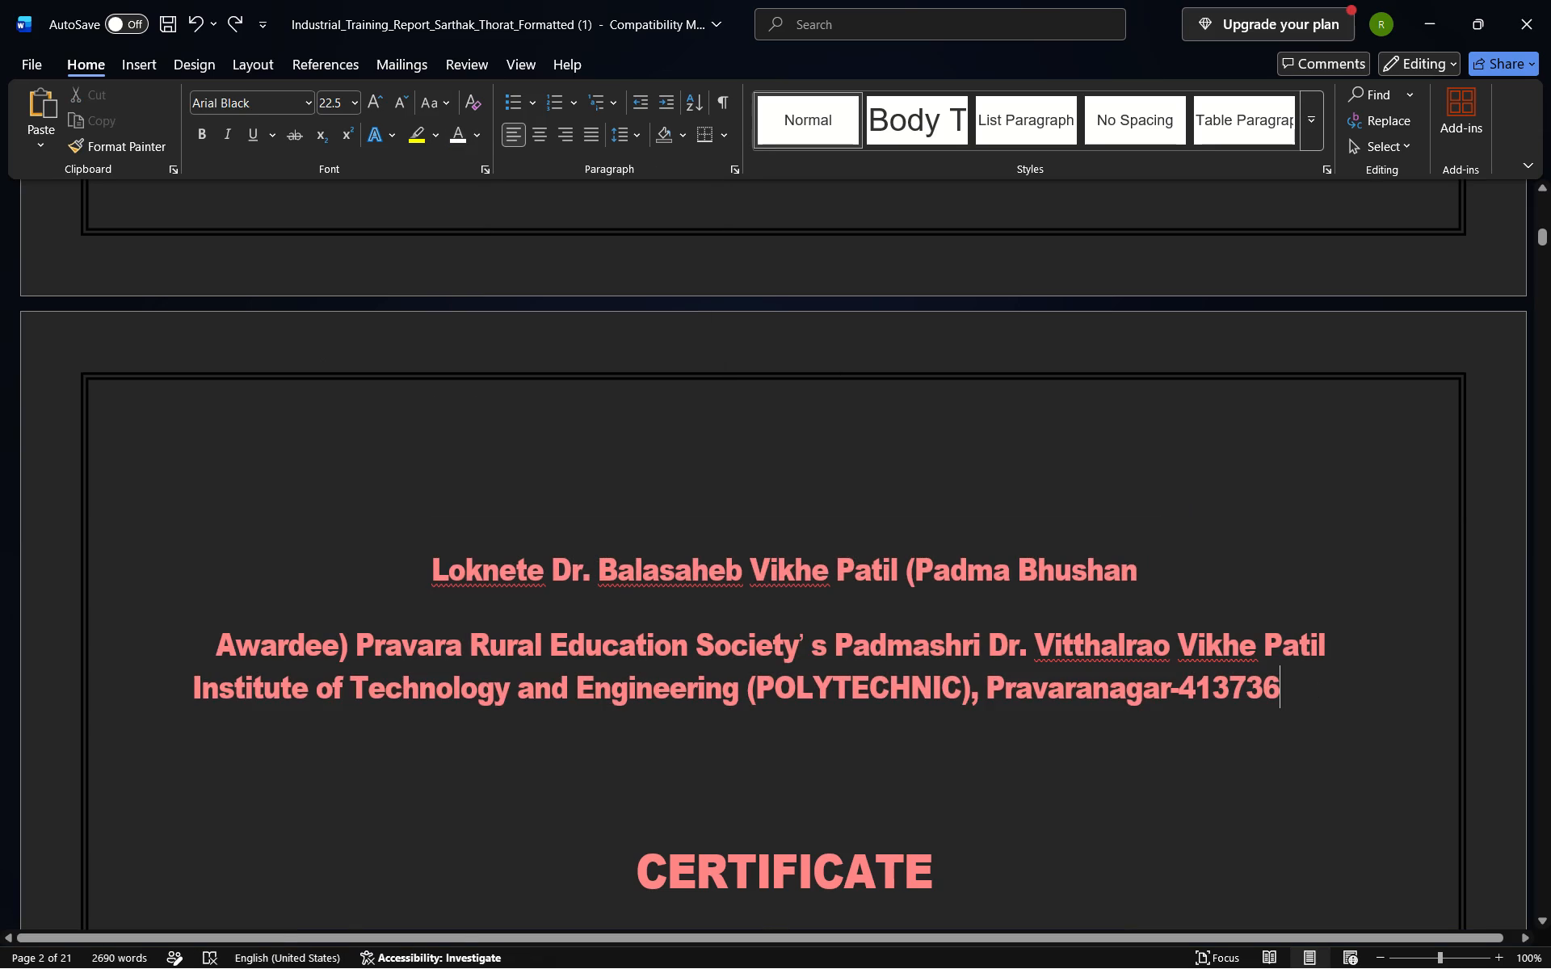
Set the font colour of all the institute heading lines above "CERTIFICATE" to Automatic.
{"action": "left_click_drag", "start_coordinate": [1280, 690], "coordinate": [182, 660]}
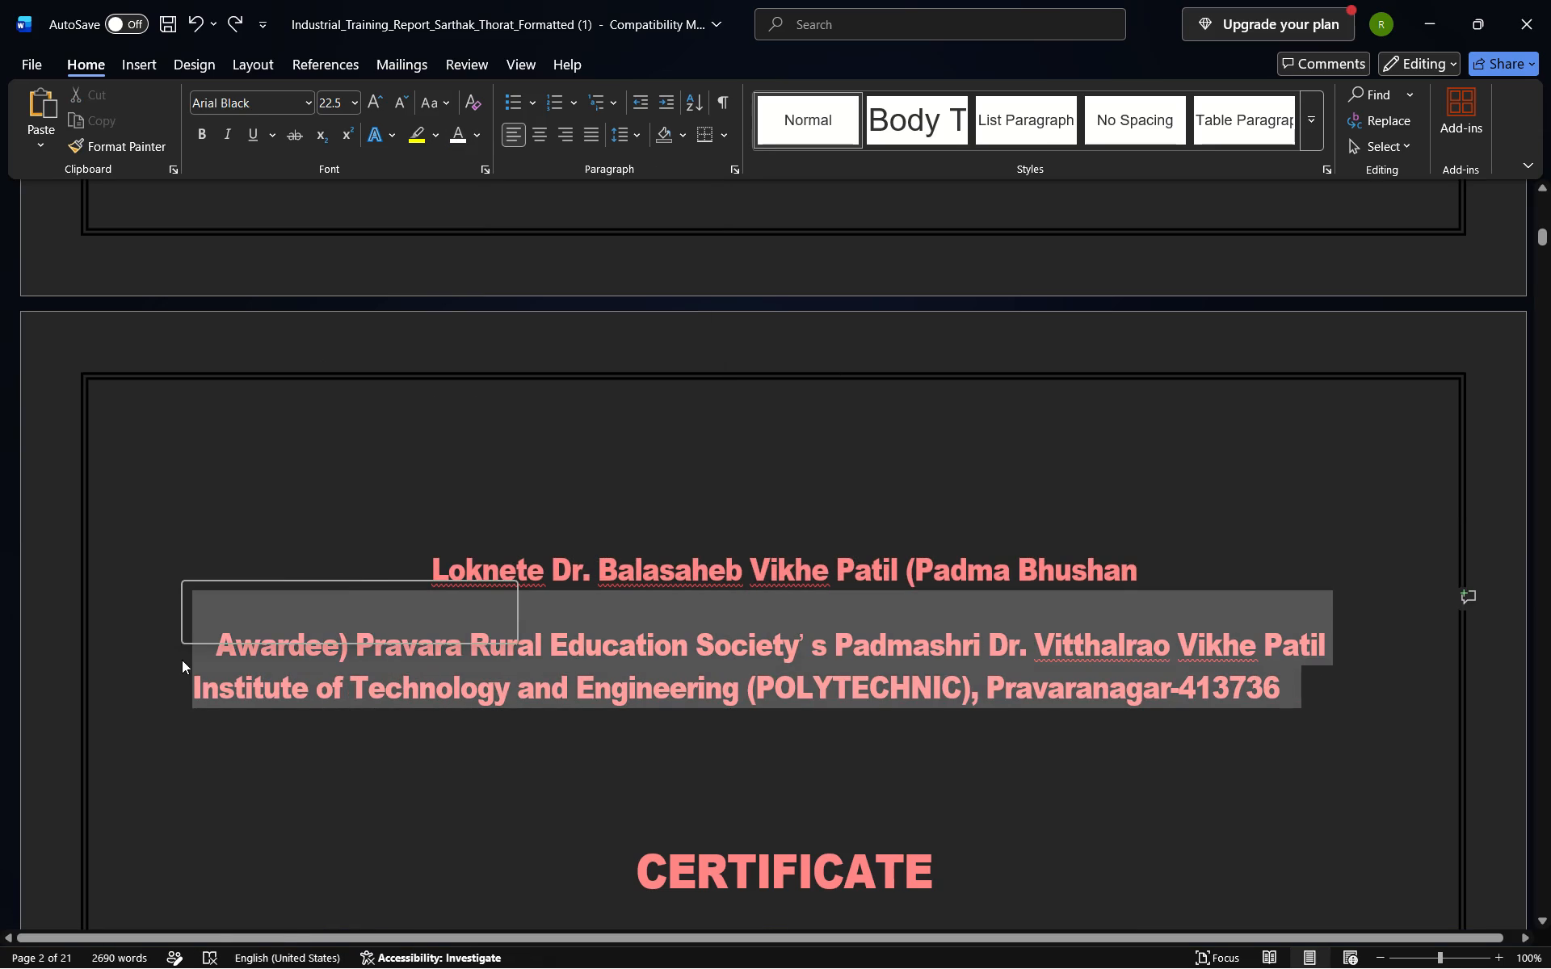
{"action": "left_click", "coordinate": [481, 124]}
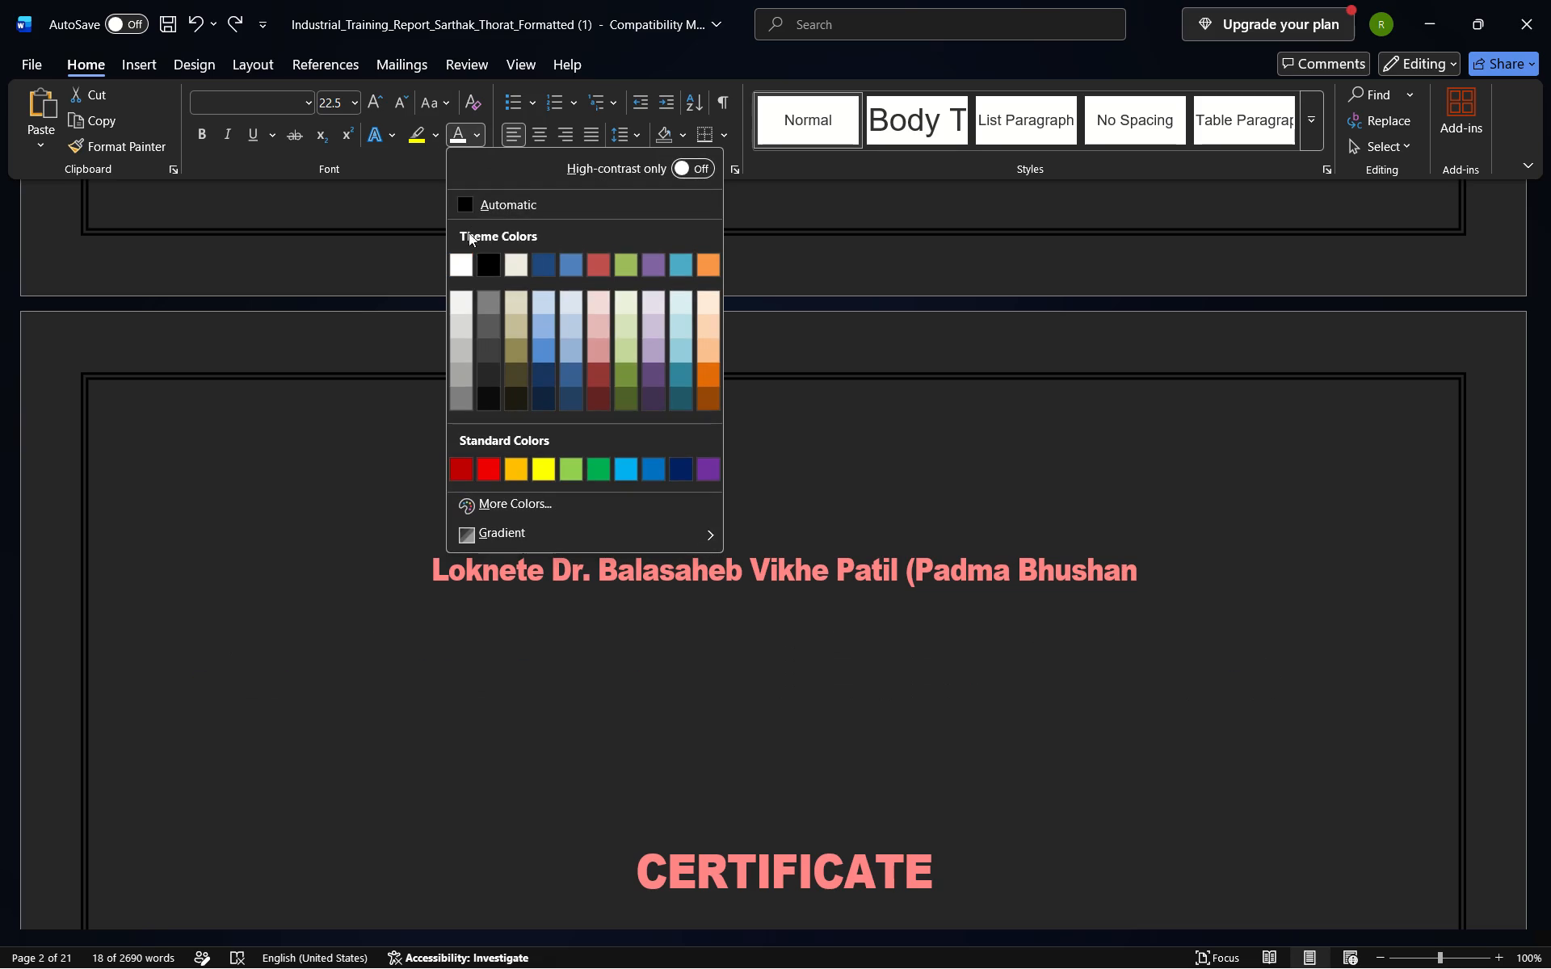
{"action": "left_click", "coordinate": [485, 203]}
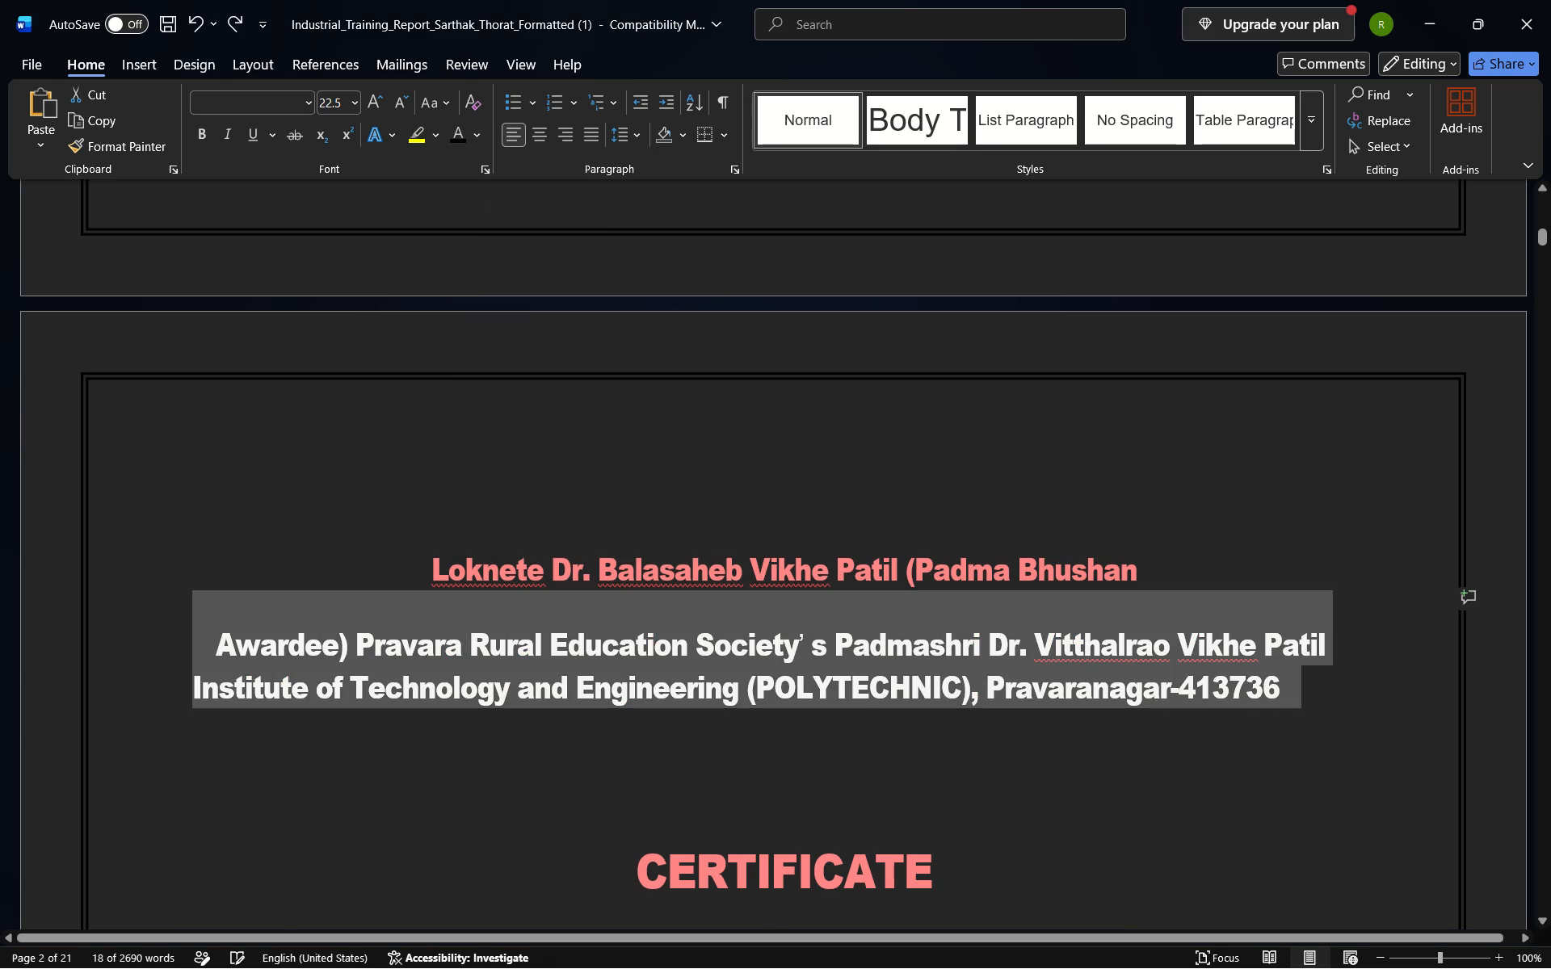
{"action": "left_click", "coordinate": [1212, 539]}
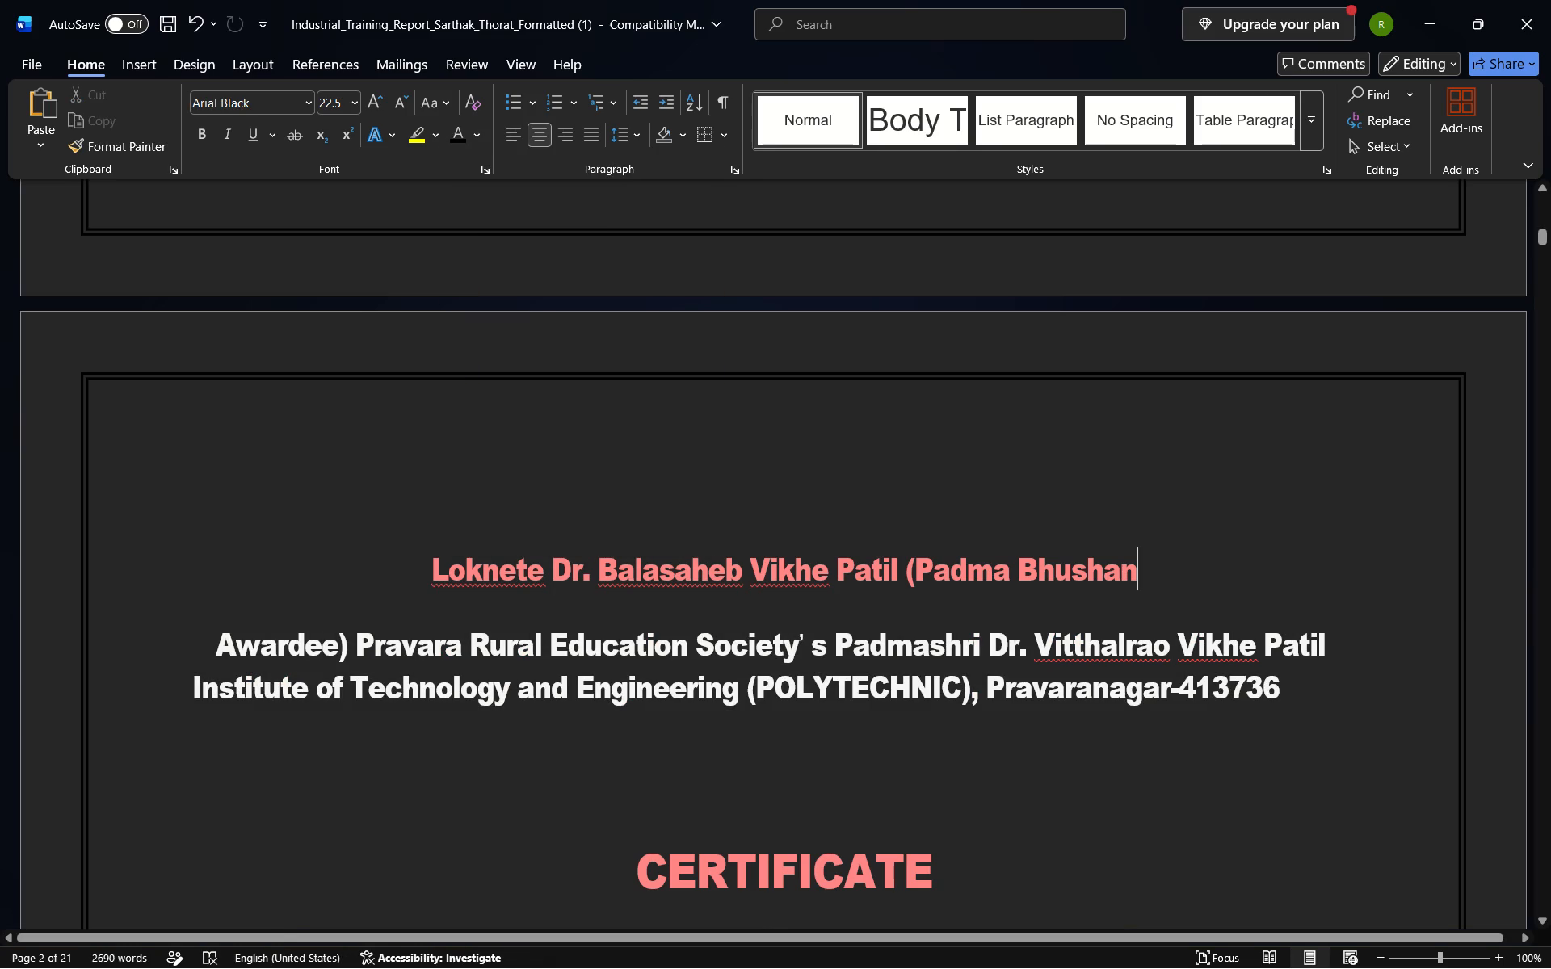
{"action": "left_click_drag", "start_coordinate": [1136, 571], "coordinate": [461, 601]}
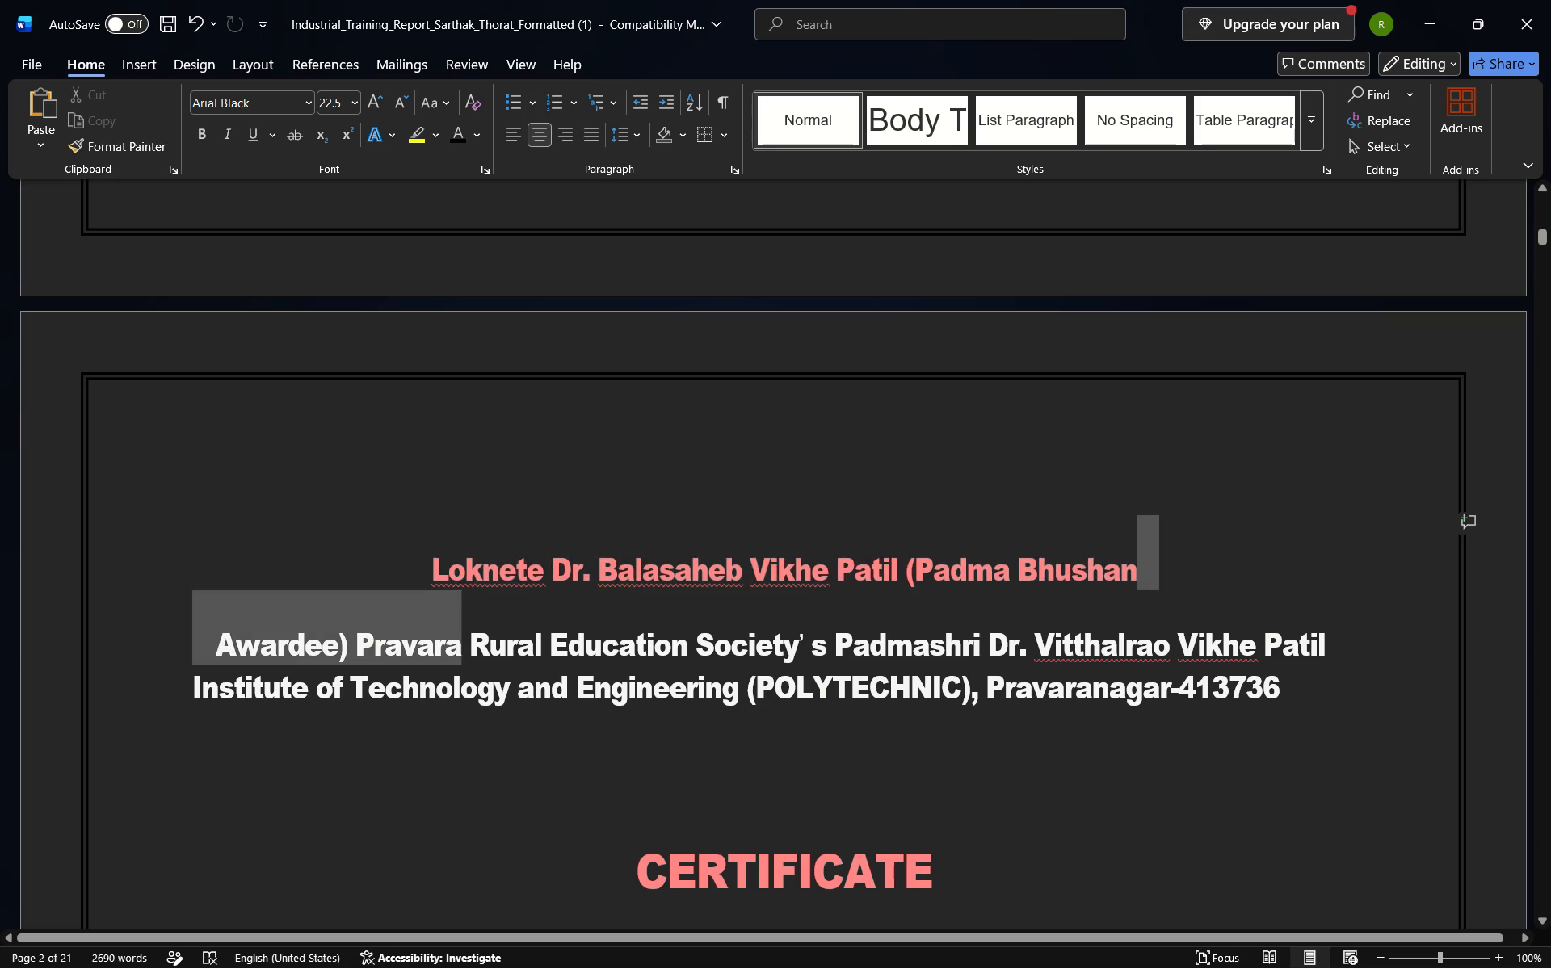
{"action": "left_click_drag", "start_coordinate": [461, 601], "coordinate": [455, 577]}
{"action": "left_click", "coordinate": [476, 131]}
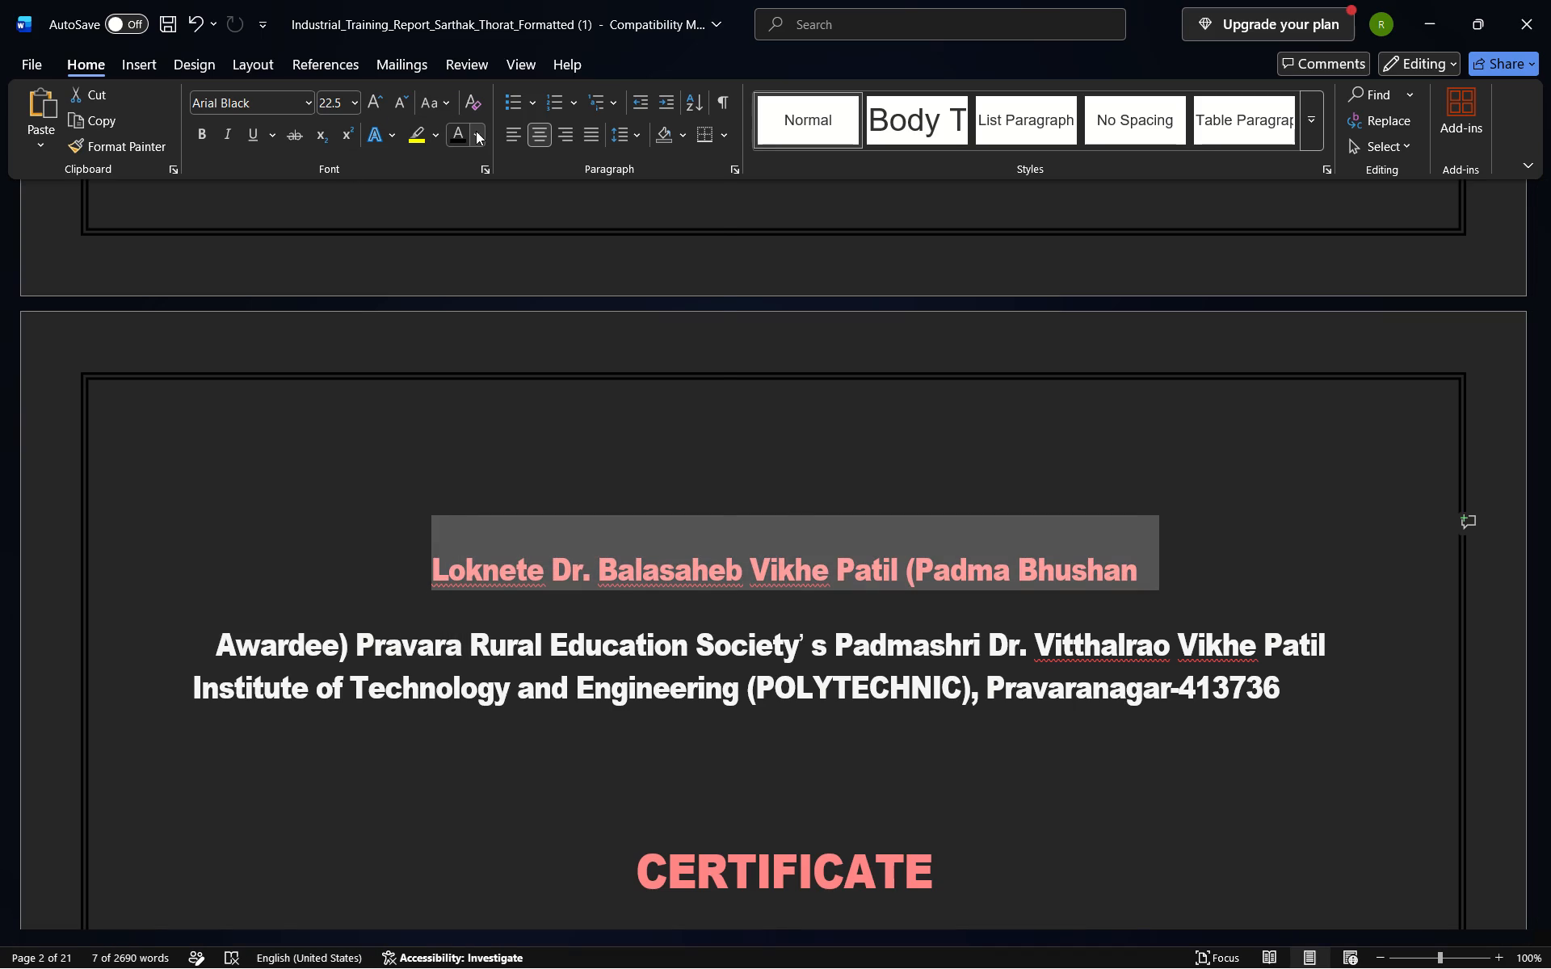
{"action": "left_click", "coordinate": [521, 194]}
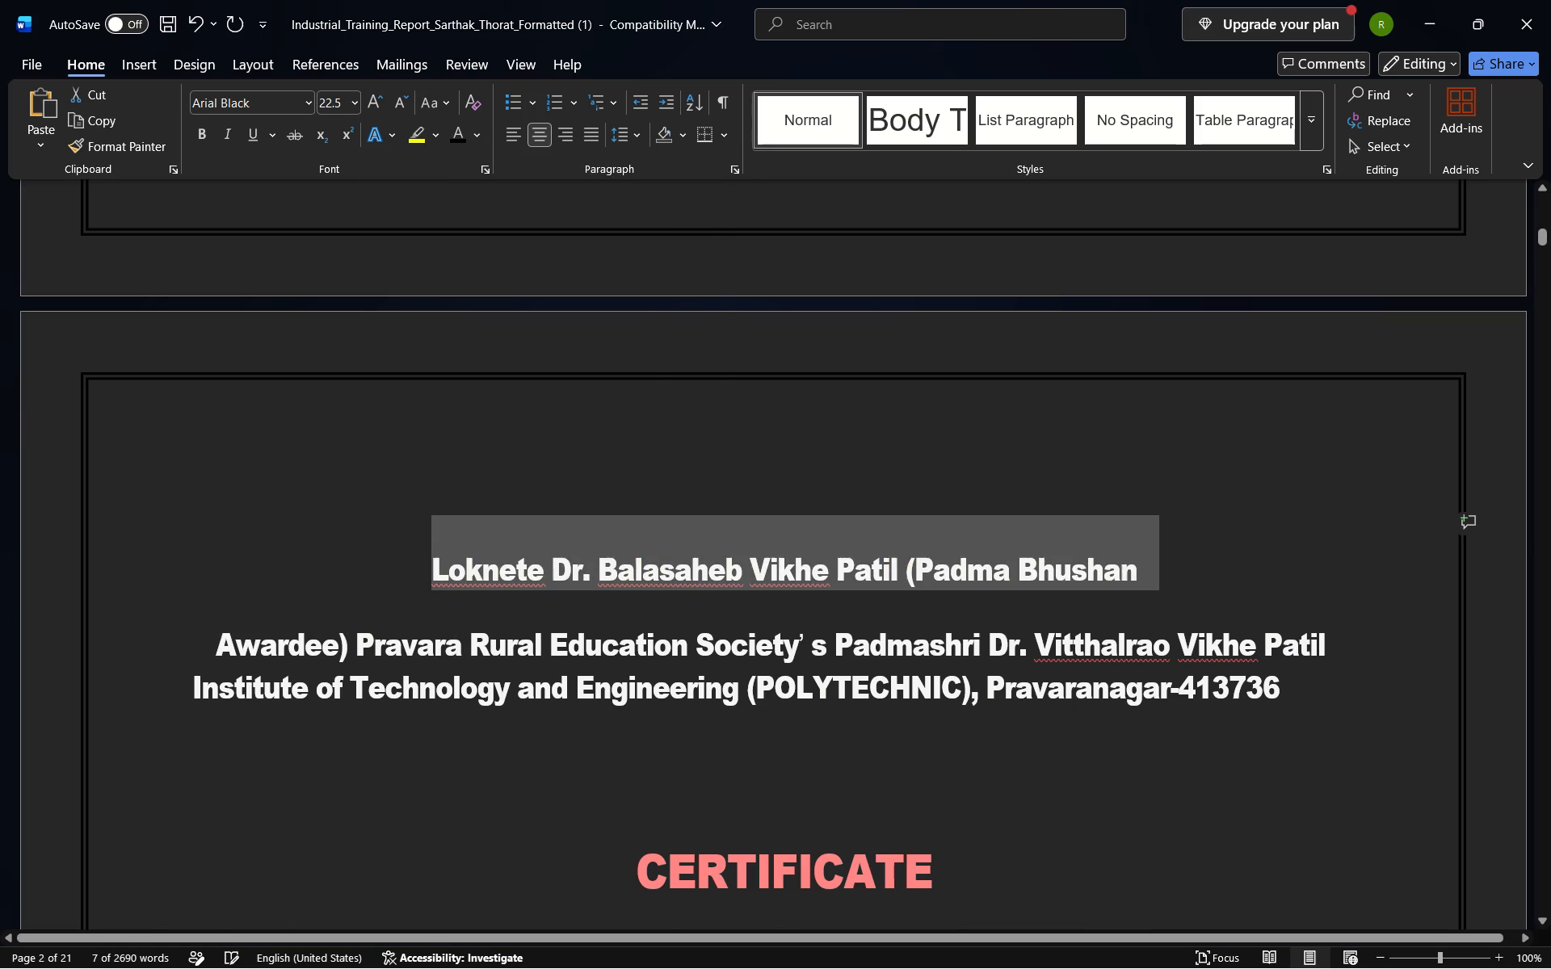
{"action": "left_click", "coordinate": [1055, 446]}
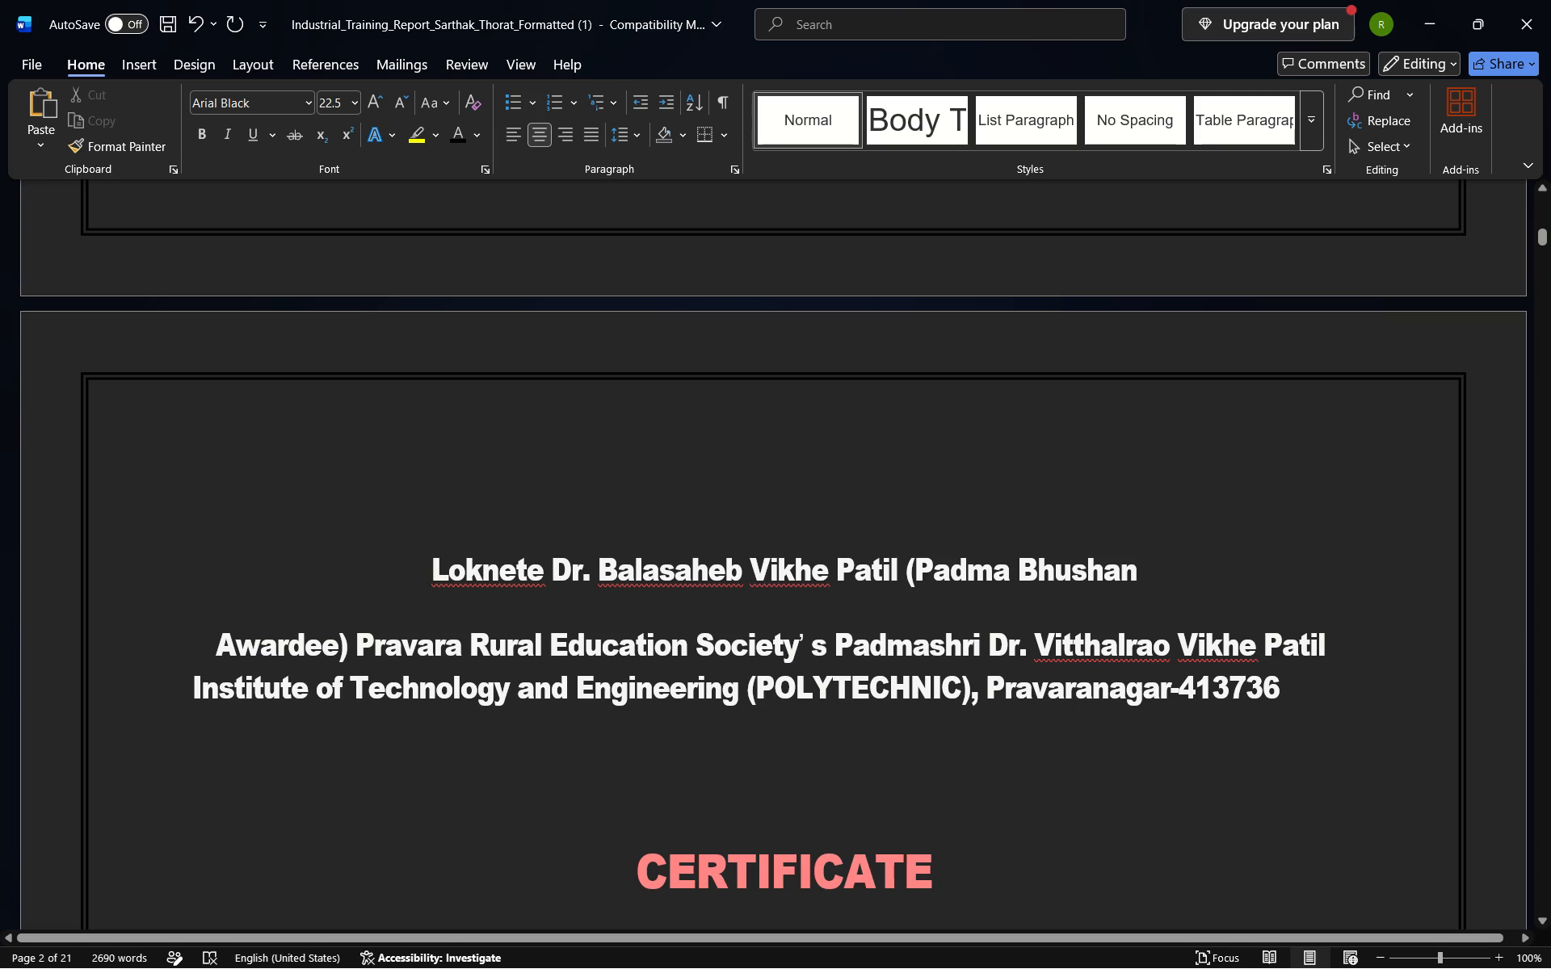
Remove the centring from the first institute heading line so it starts at the left margin.
{"action": "left_click", "coordinate": [421, 561]}
{"action": "key", "text": "BackSpace"}
{"action": "key", "text": "BackSpace"}
{"action": "key", "text": "BackSpace"}
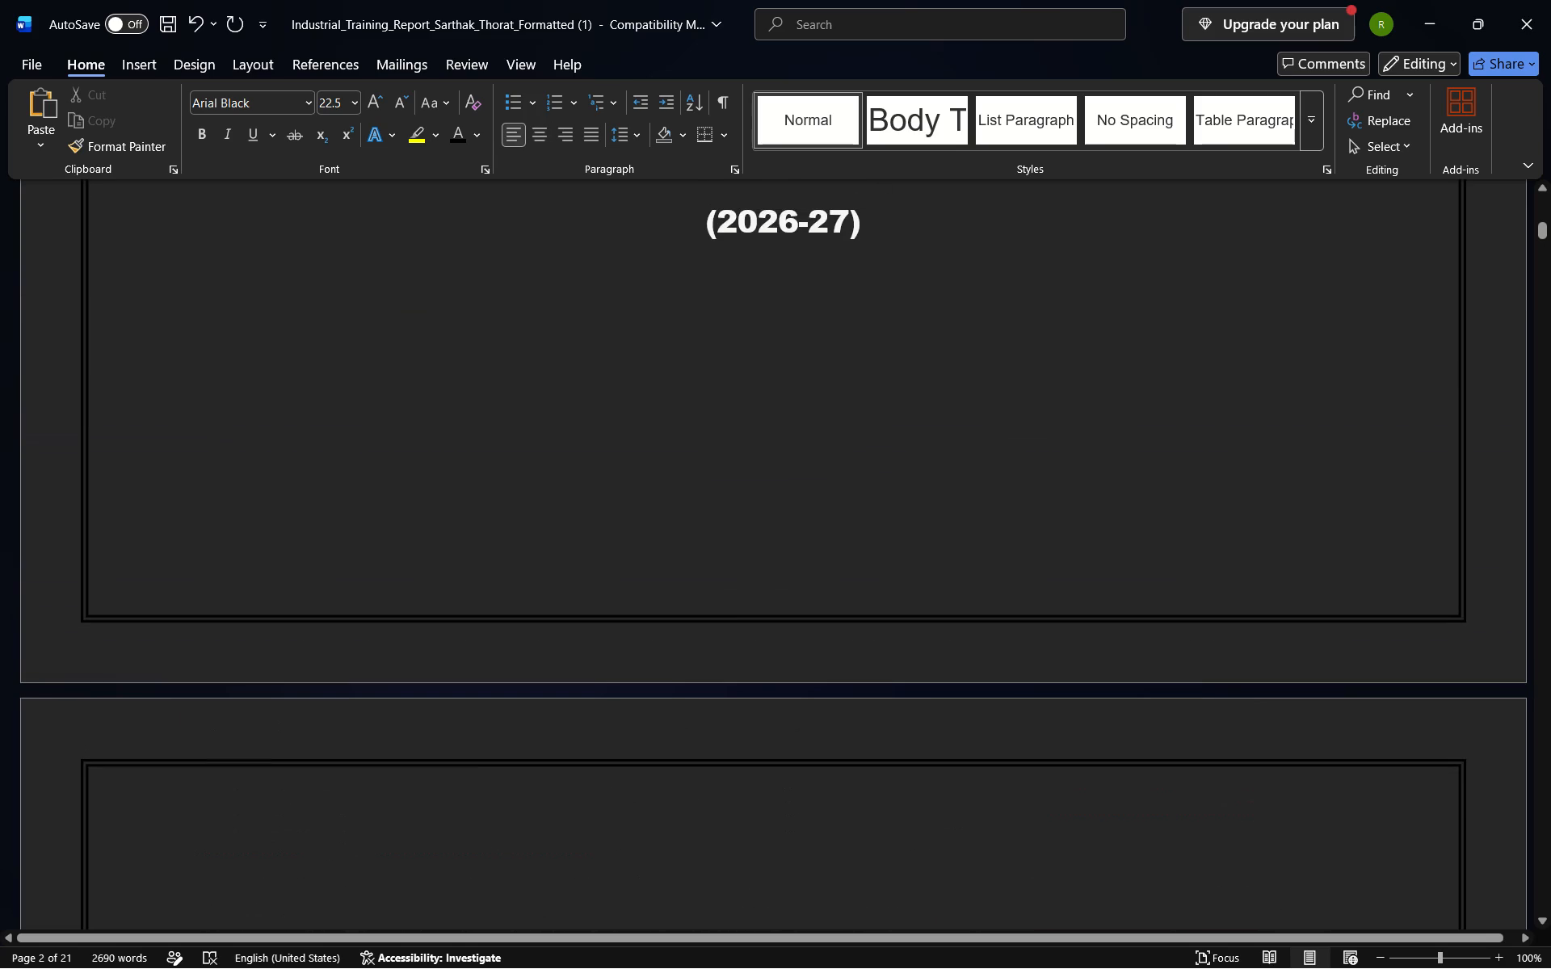
Join the "Awardee)" line onto the first heading line, with a single space after "Bhushan".
{"action": "scroll", "coordinate": [750, 636], "scroll_direction": "down", "scroll_amount": 3}
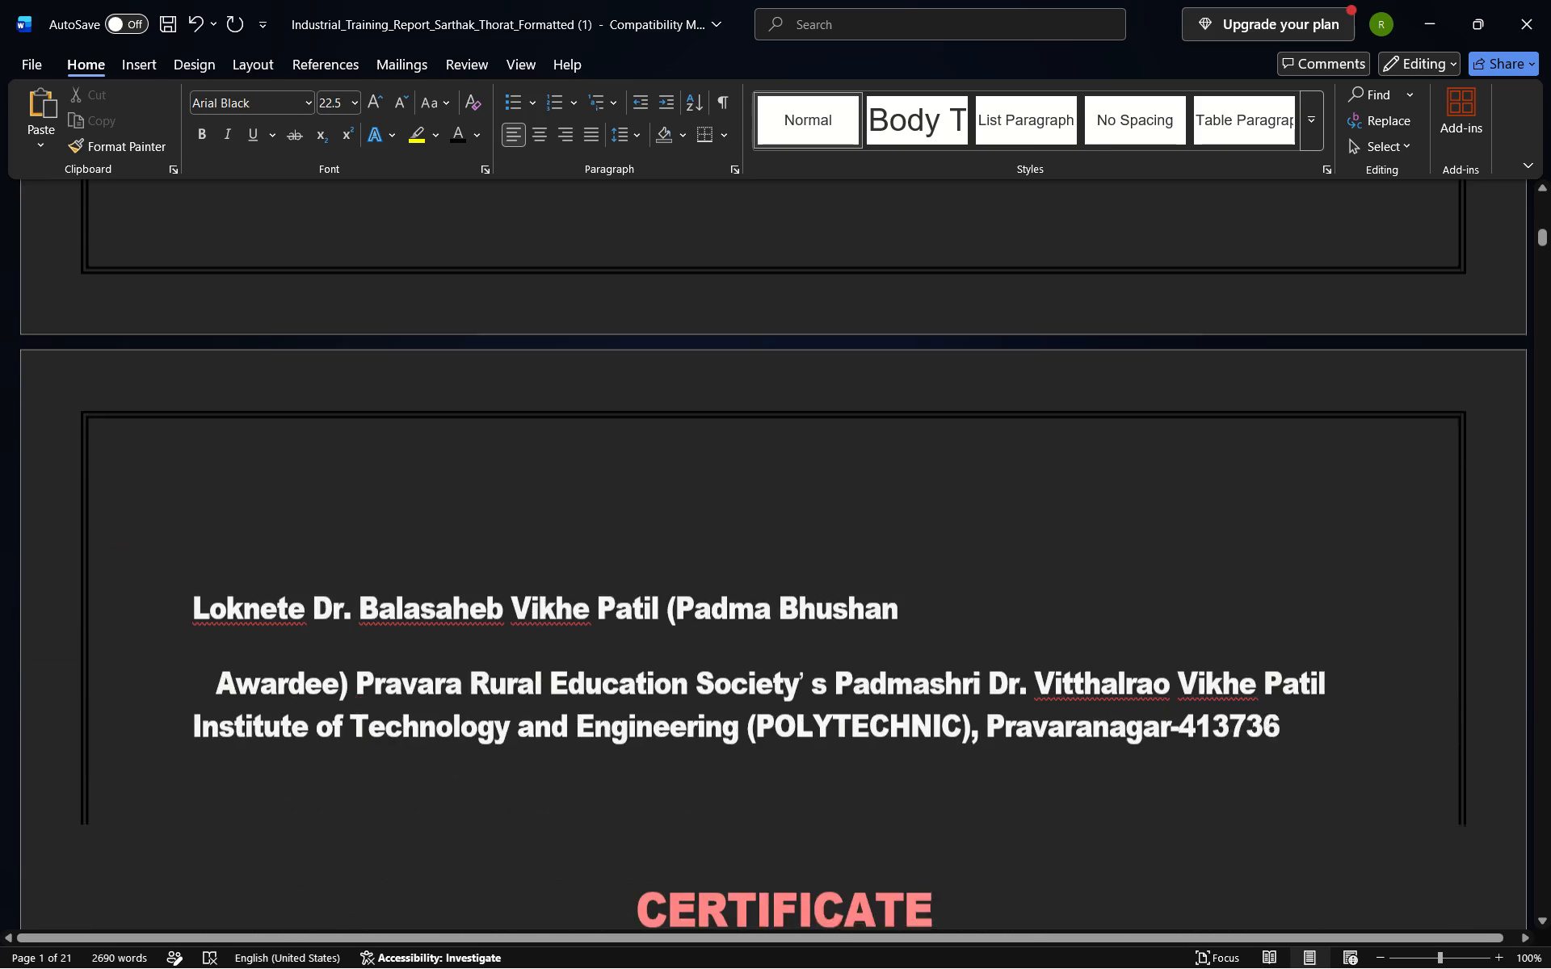
{"action": "scroll", "coordinate": [750, 636], "scroll_direction": "down", "scroll_amount": 1}
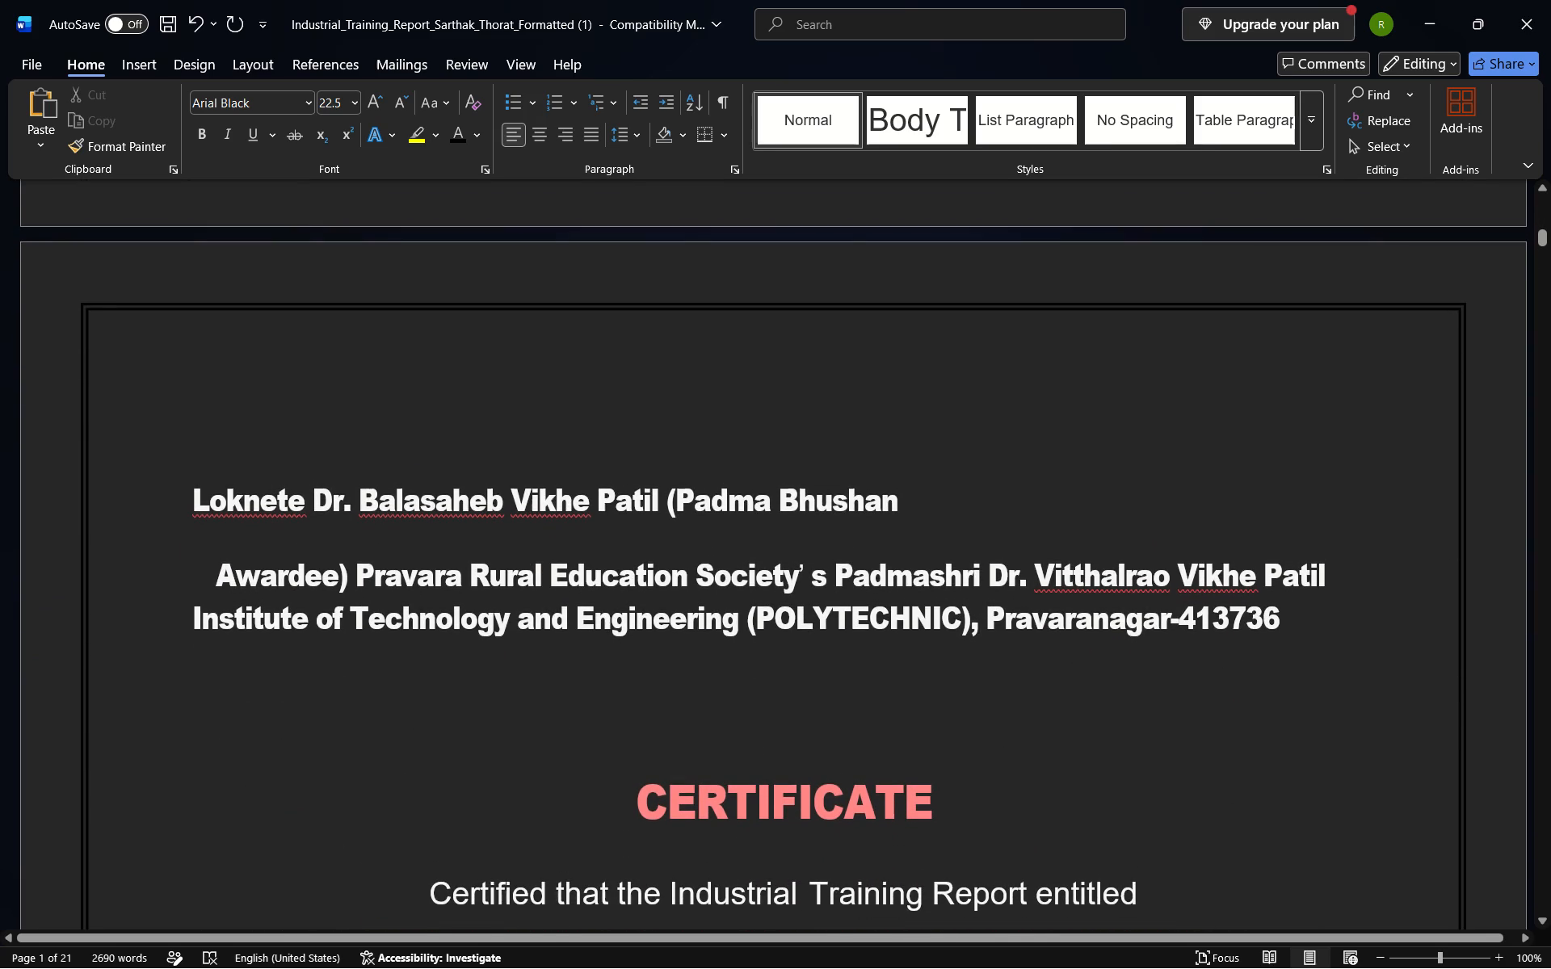
{"action": "left_click", "coordinate": [219, 577]}
{"action": "key", "text": "BackSpace"}
{"action": "key", "text": "BackSpace"}
{"action": "key", "text": "BackSpace"}
{"action": "key", "text": "BackSpace"}
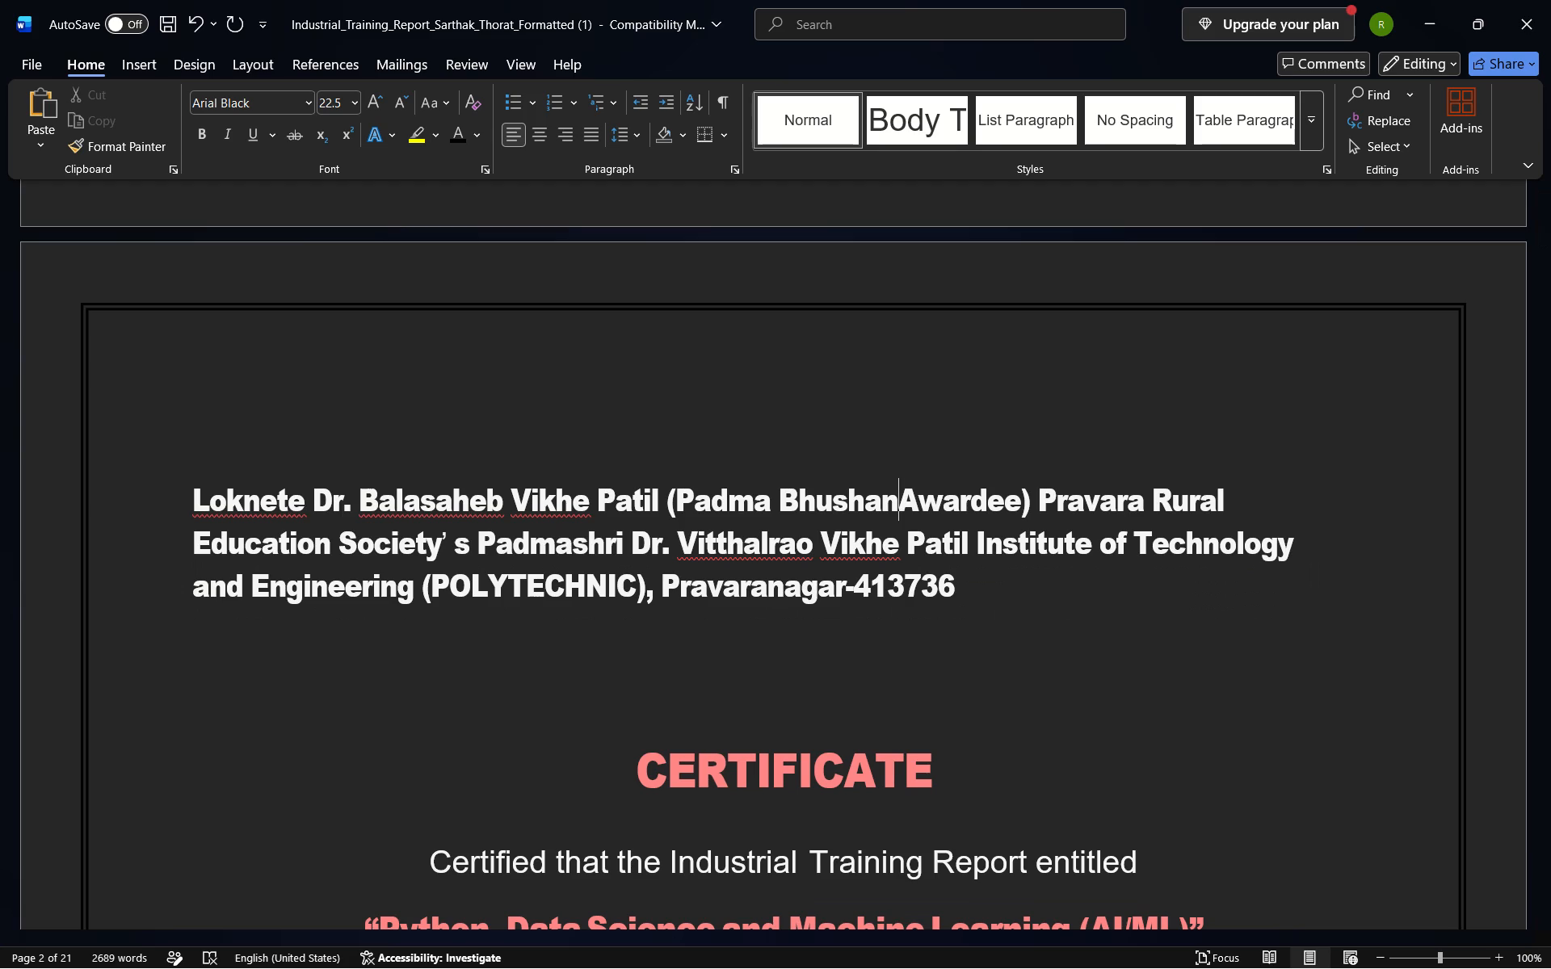
{"action": "key", "text": "space"}
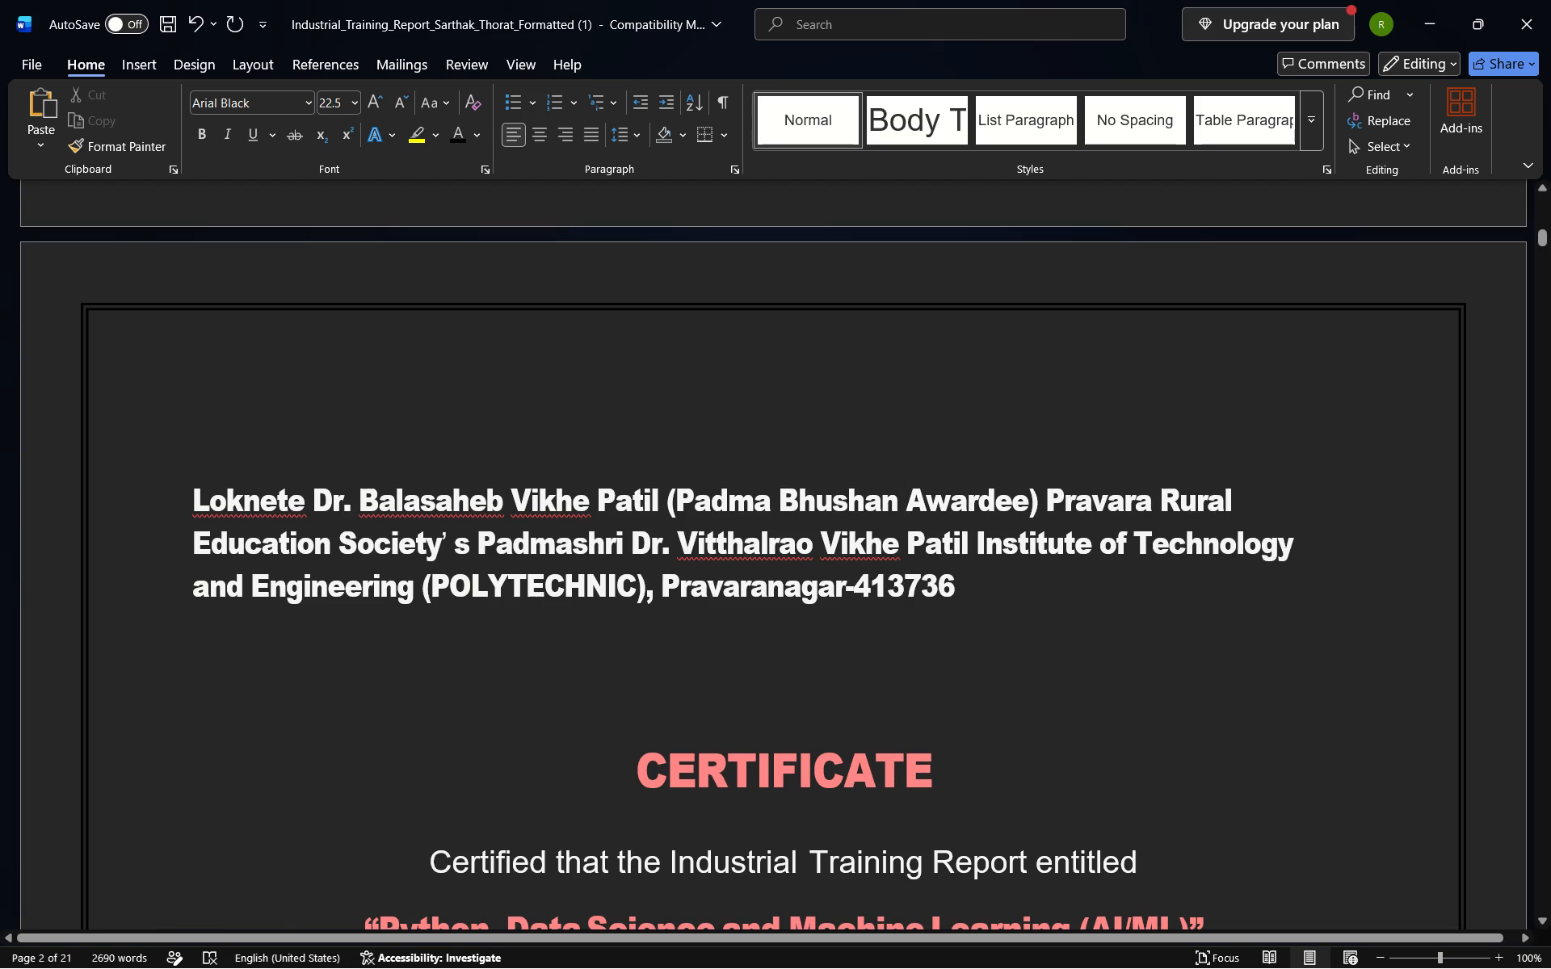
Insert 30 leading spaces before "Loknete" so the first heading line ends at "Awardee)" and "Pravara Rural" starts the second line.
{"action": "left_click", "coordinate": [173, 493]}
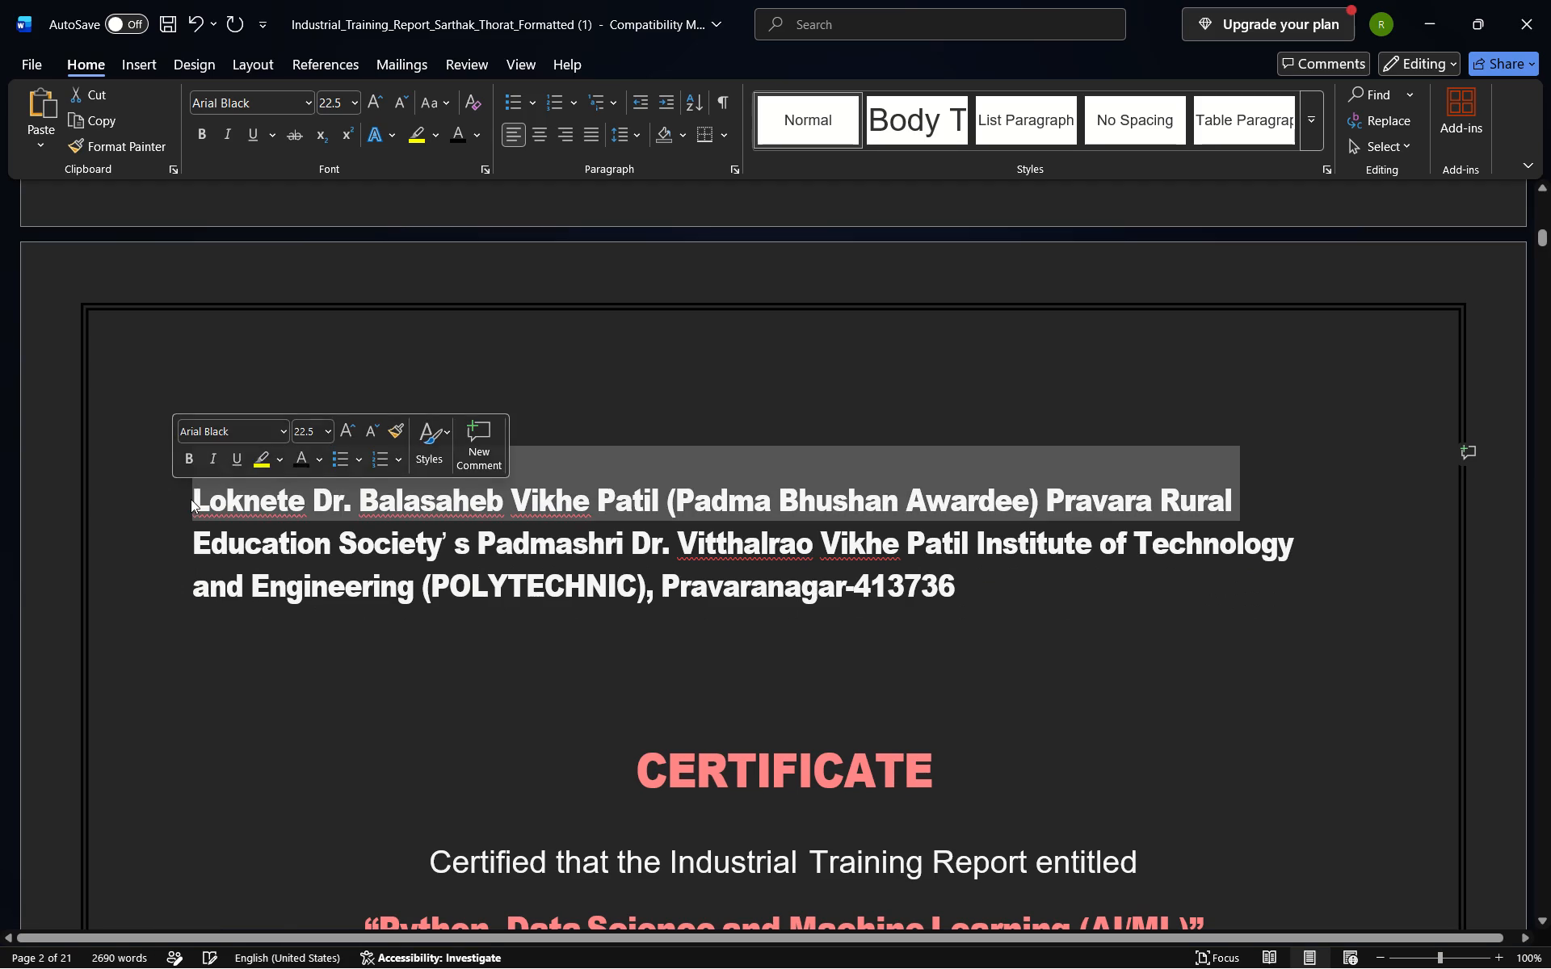
{"action": "left_click", "coordinate": [191, 499]}
{"action": "key", "text": "space"}
{"action": "key", "text": "space"}
{"action": "key", "text": "space"}
{"action": "key", "text": "space"}
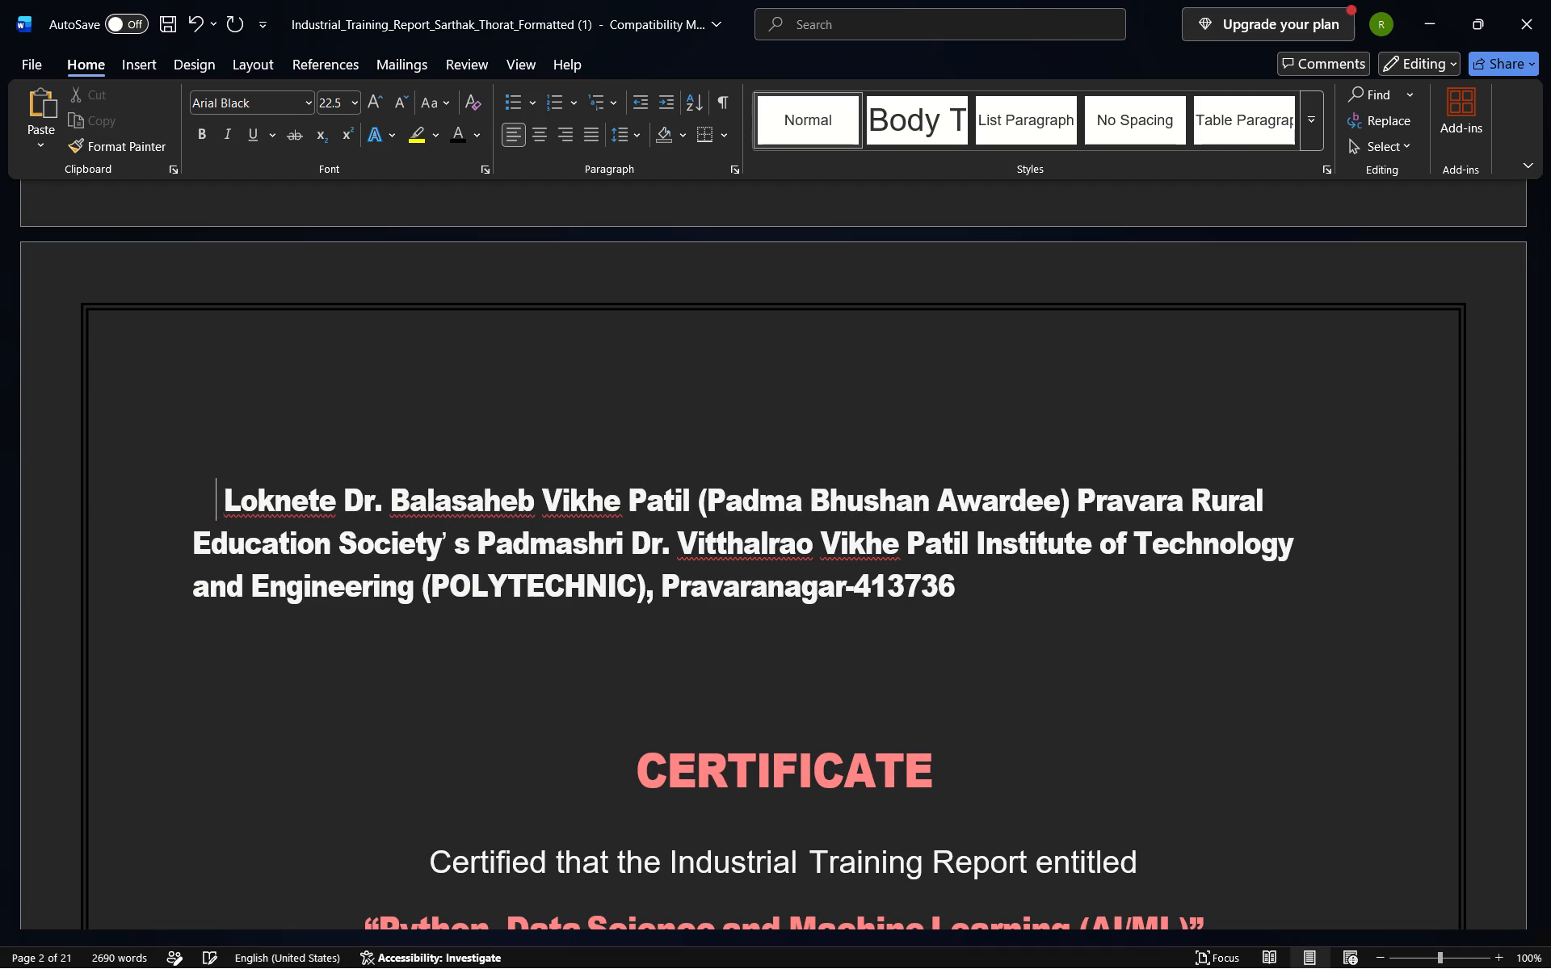
{"action": "key", "text": "space"}
{"action": "key", "text": "space"}
{"action": "key", "text": "space"}
{"action": "key", "text": "space"}
{"action": "key", "text": "space"}
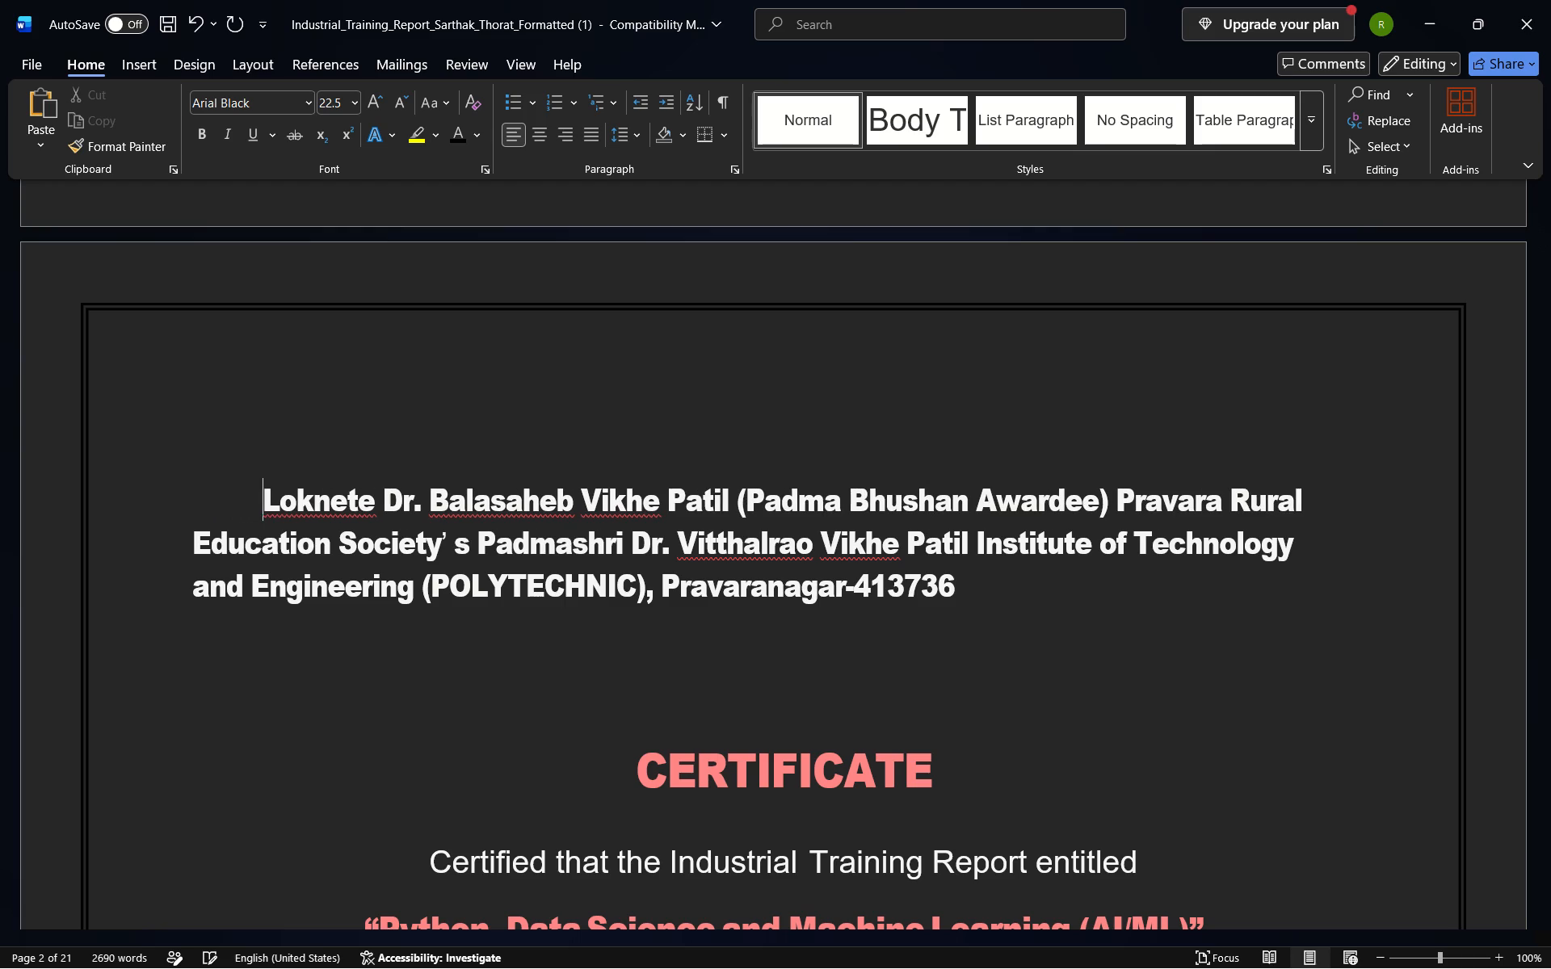
{"action": "key", "text": "space"}
{"action": "key", "text": "space"}
{"action": "key", "text": "space"}
{"action": "key", "text": "space"}
{"action": "key", "text": "space"}
{"action": "key", "text": "space"}
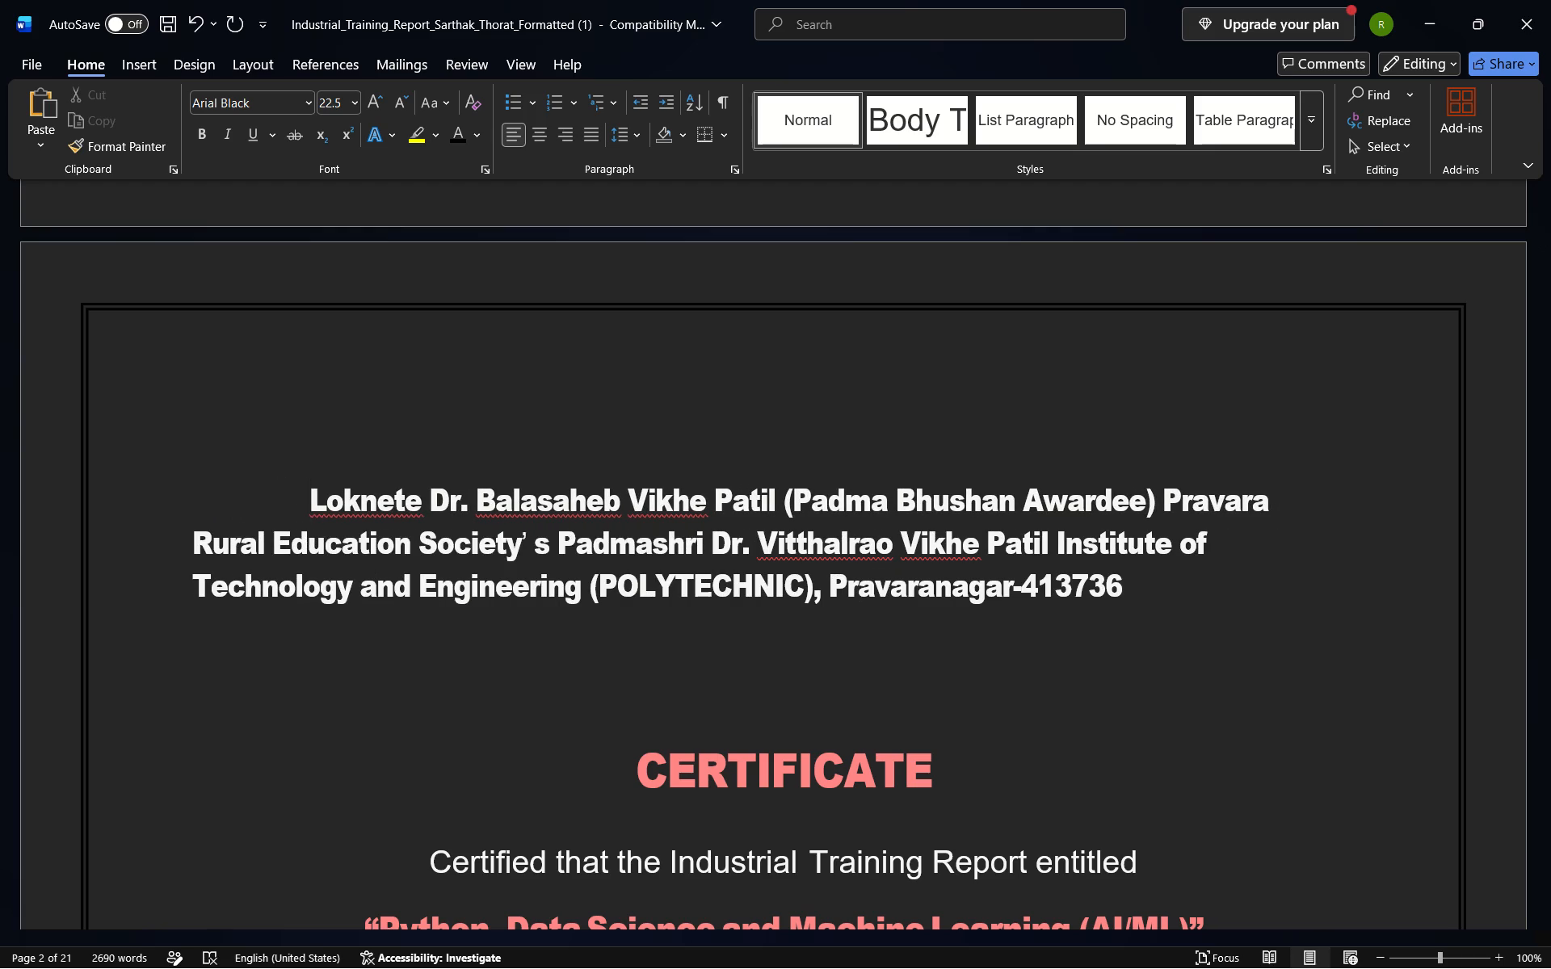
{"action": "key", "text": "space"}
{"action": "key", "text": "space"}
{"action": "key", "text": "space"}
{"action": "key", "text": "space"}
{"action": "key", "text": "space"}
{"action": "key", "text": "space"}
{"action": "key", "text": "space"}
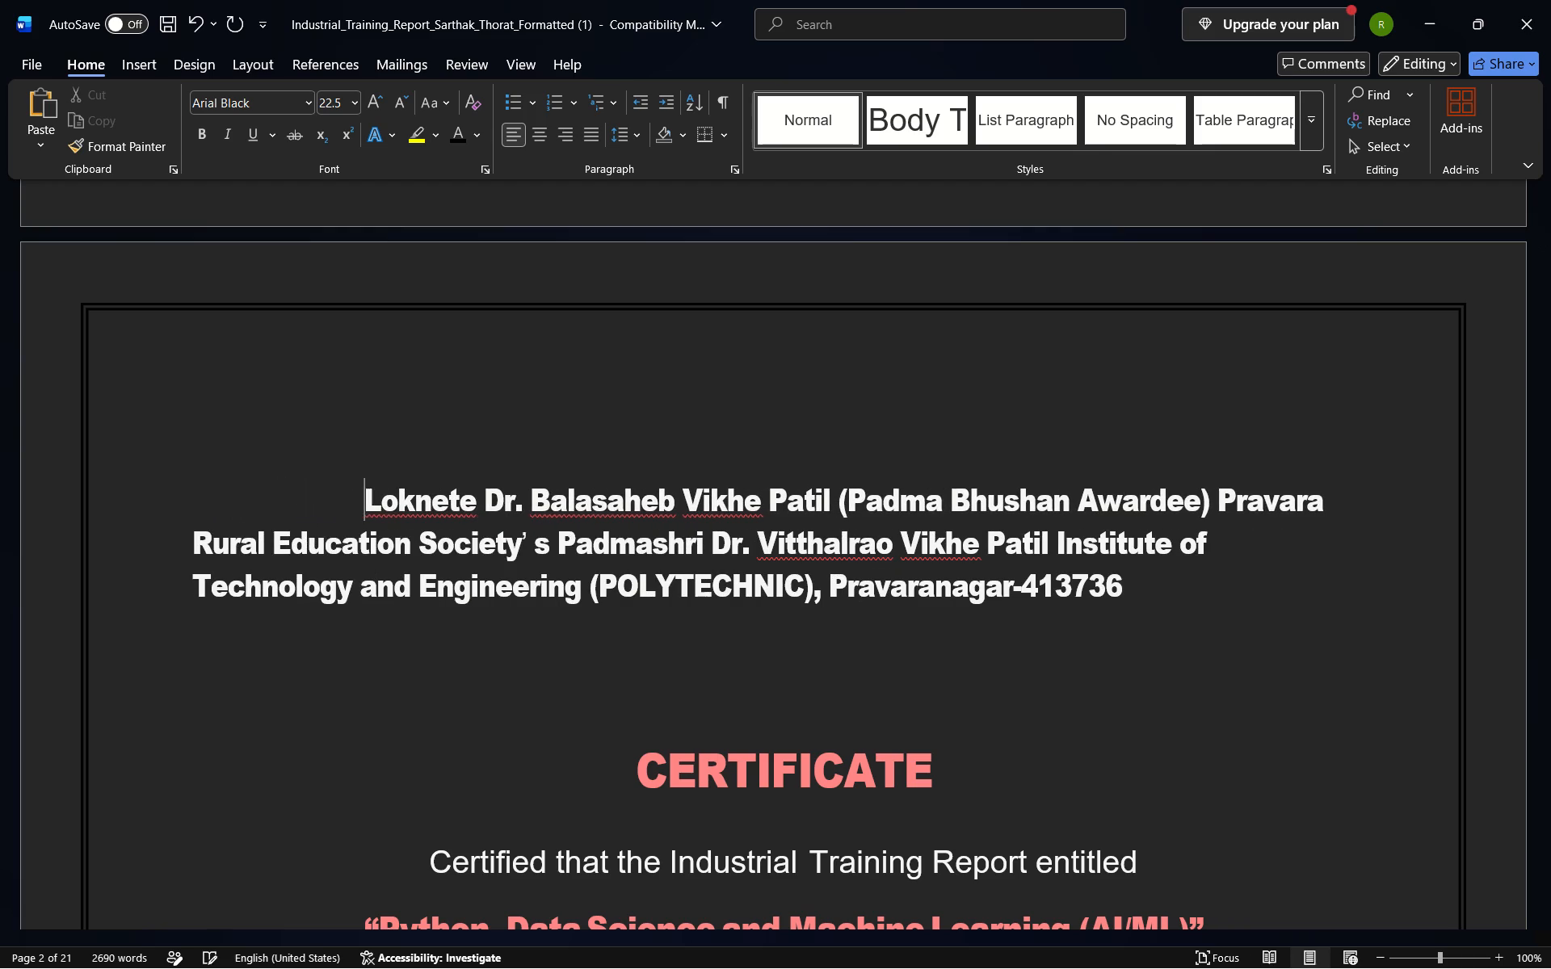
{"action": "key", "text": "space"}
{"action": "key", "text": "space"}
{"action": "key", "text": "space"}
{"action": "key", "text": "space"}
{"action": "key", "text": "space"}
{"action": "key", "text": "space"}
{"action": "key", "text": "space"}
{"action": "key", "text": "space"}
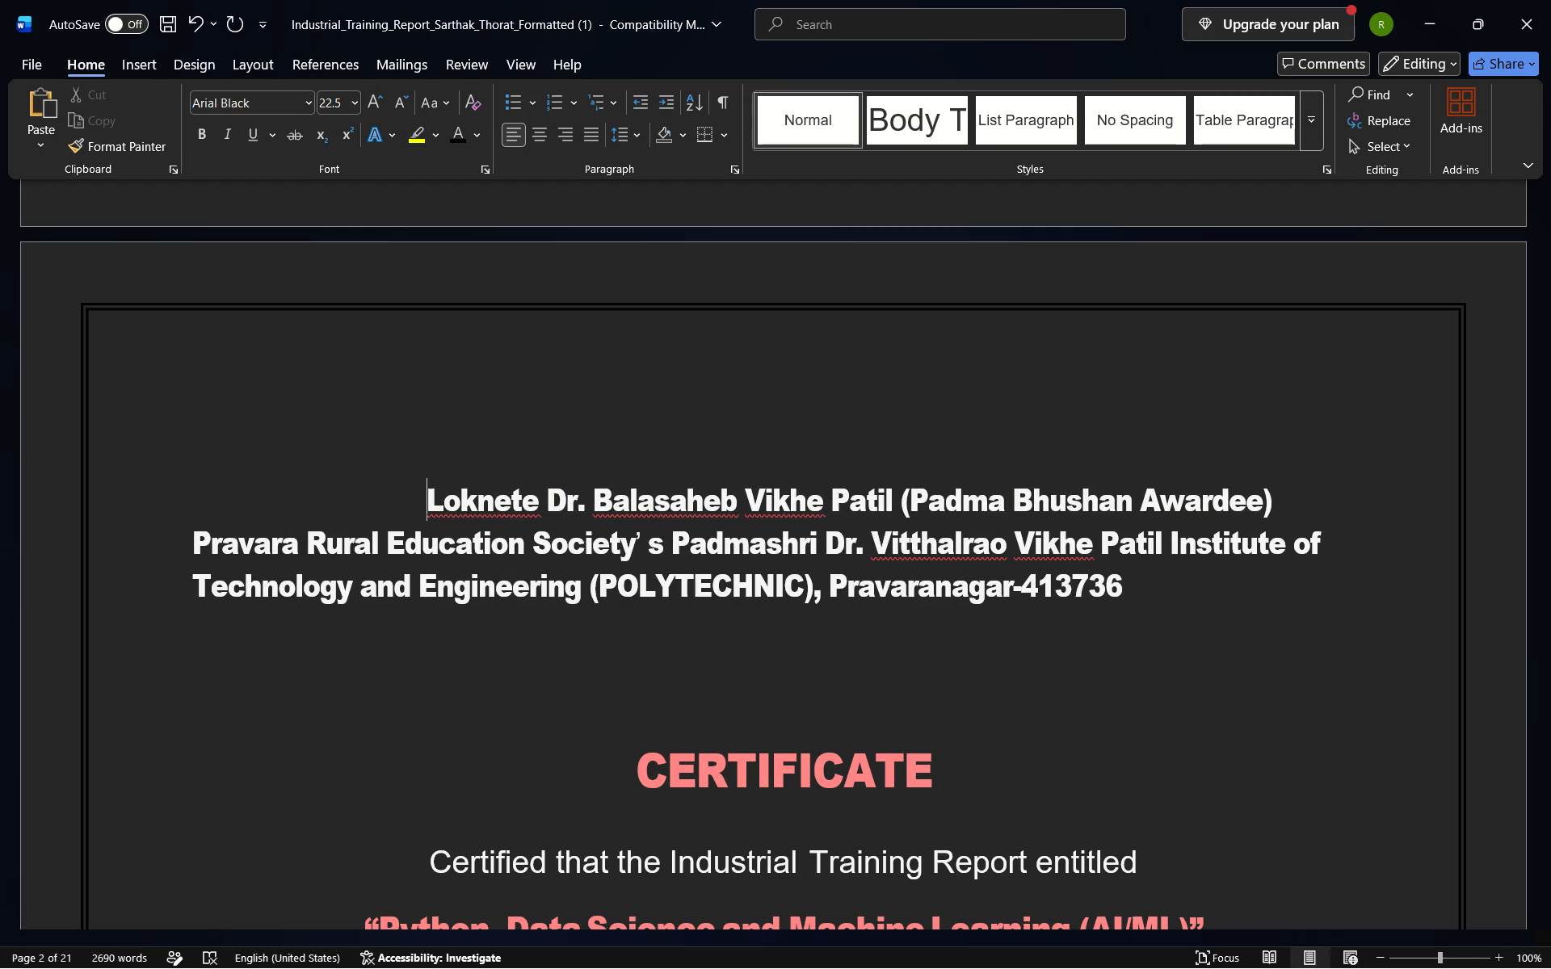
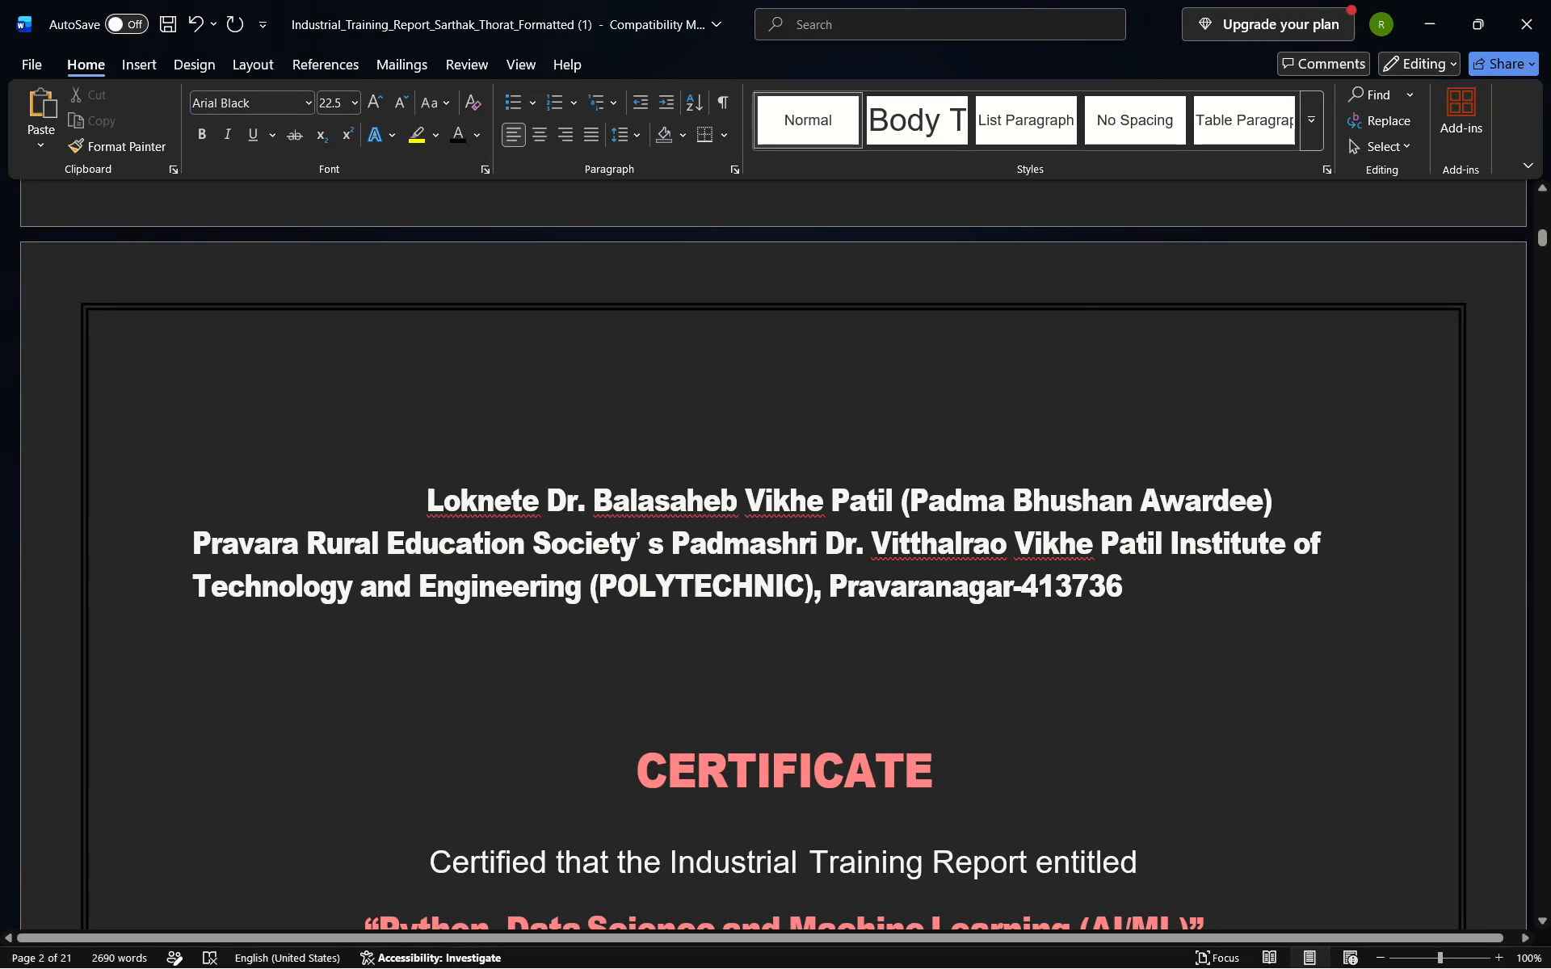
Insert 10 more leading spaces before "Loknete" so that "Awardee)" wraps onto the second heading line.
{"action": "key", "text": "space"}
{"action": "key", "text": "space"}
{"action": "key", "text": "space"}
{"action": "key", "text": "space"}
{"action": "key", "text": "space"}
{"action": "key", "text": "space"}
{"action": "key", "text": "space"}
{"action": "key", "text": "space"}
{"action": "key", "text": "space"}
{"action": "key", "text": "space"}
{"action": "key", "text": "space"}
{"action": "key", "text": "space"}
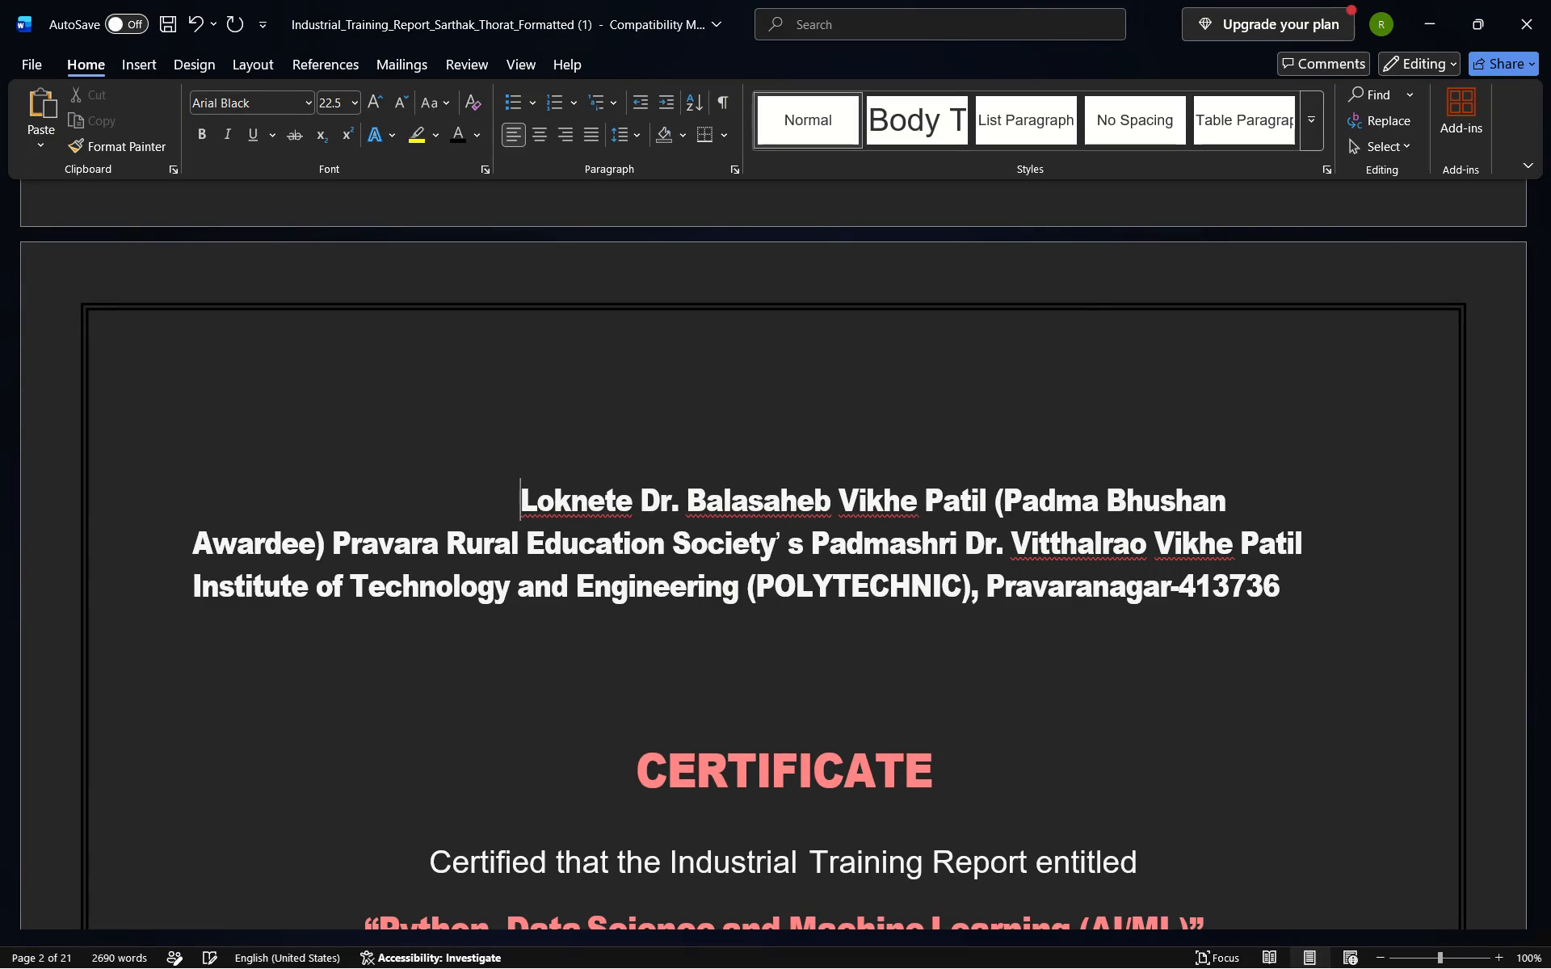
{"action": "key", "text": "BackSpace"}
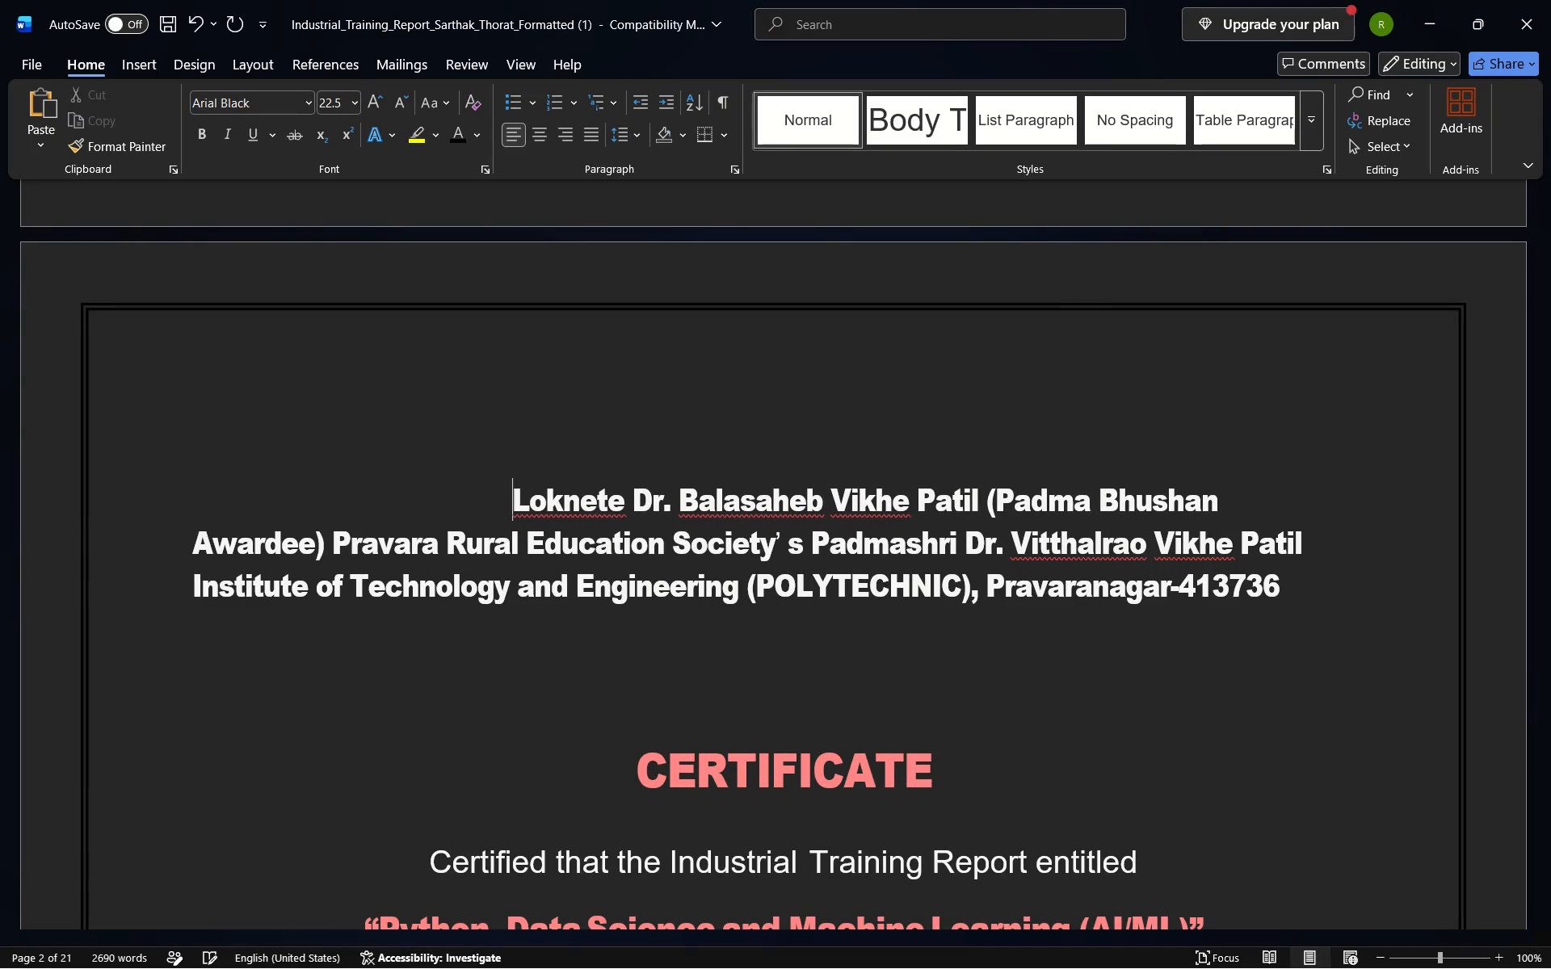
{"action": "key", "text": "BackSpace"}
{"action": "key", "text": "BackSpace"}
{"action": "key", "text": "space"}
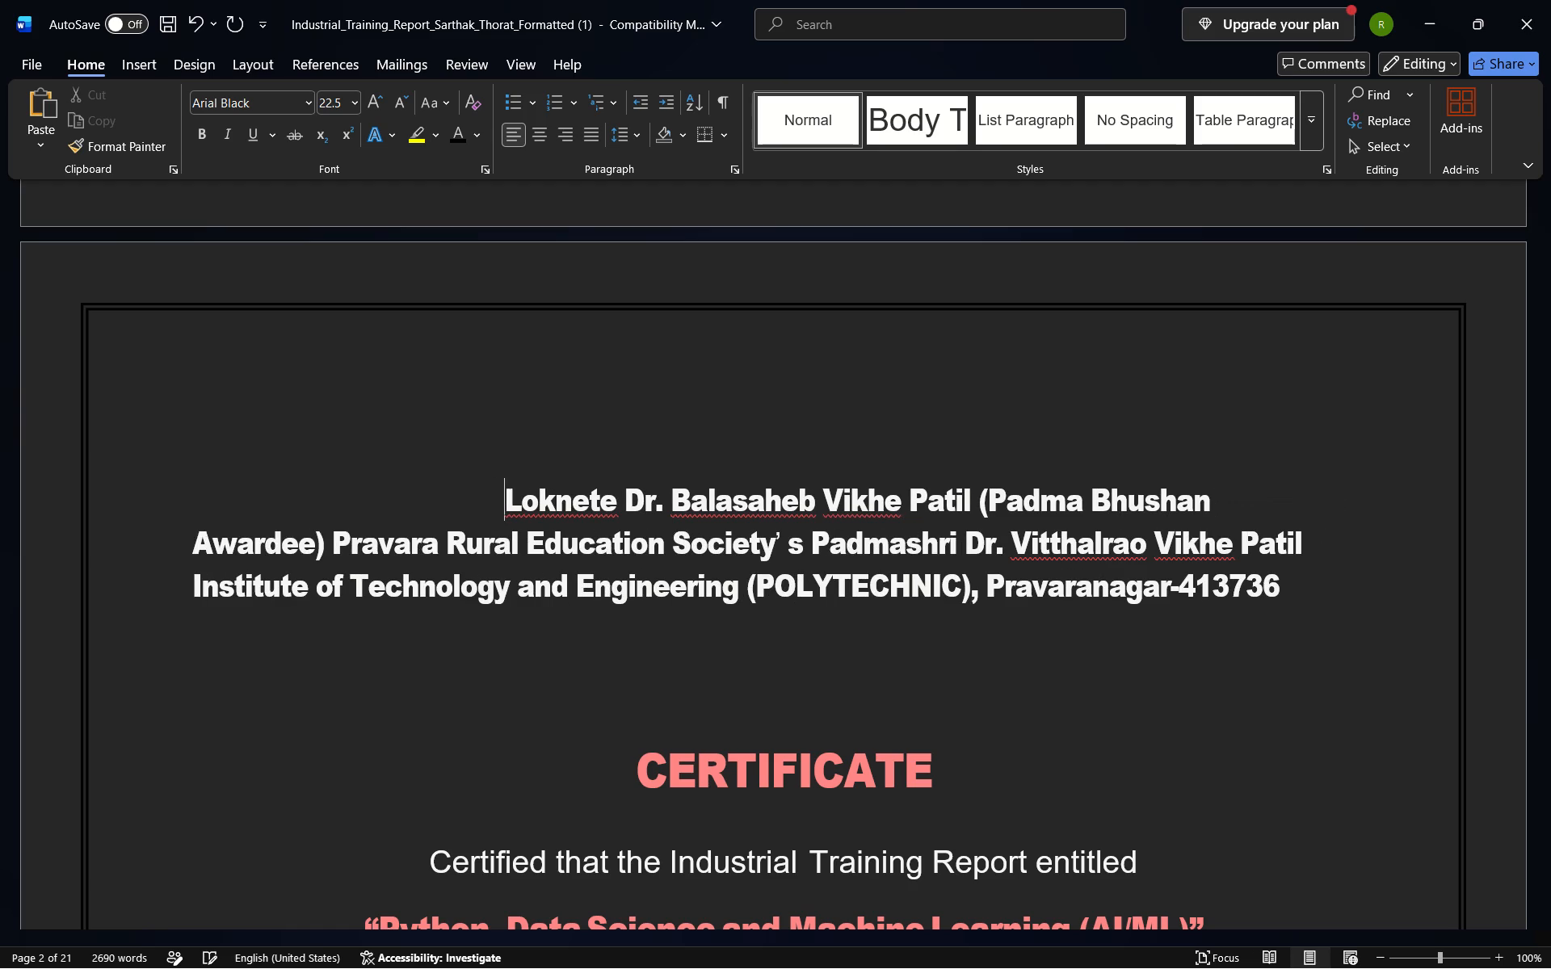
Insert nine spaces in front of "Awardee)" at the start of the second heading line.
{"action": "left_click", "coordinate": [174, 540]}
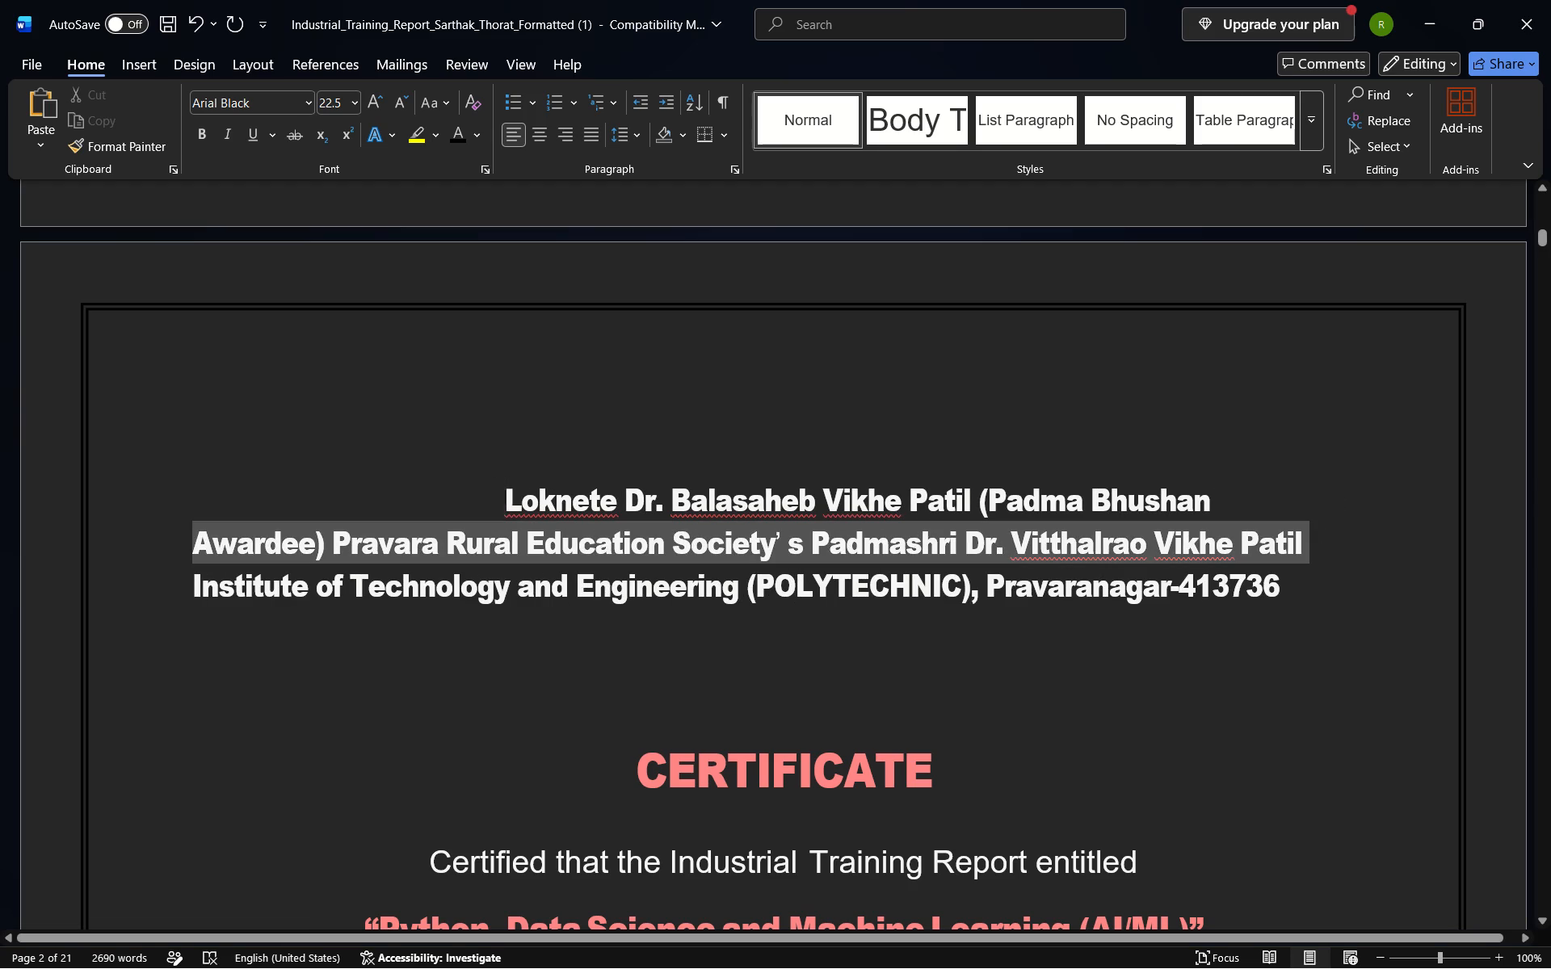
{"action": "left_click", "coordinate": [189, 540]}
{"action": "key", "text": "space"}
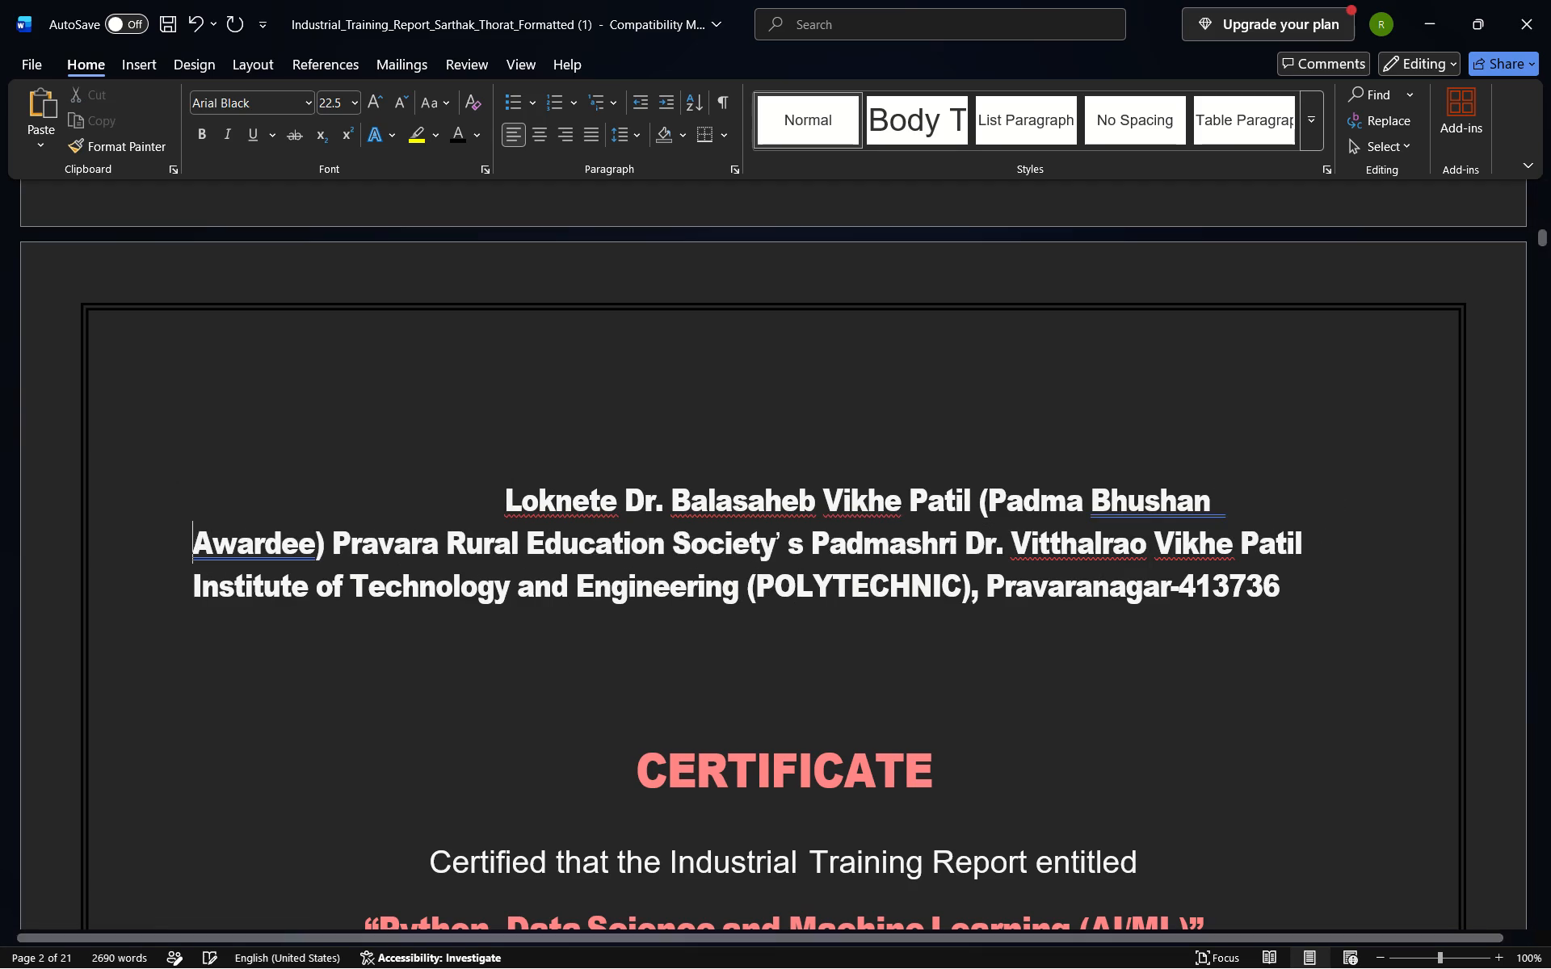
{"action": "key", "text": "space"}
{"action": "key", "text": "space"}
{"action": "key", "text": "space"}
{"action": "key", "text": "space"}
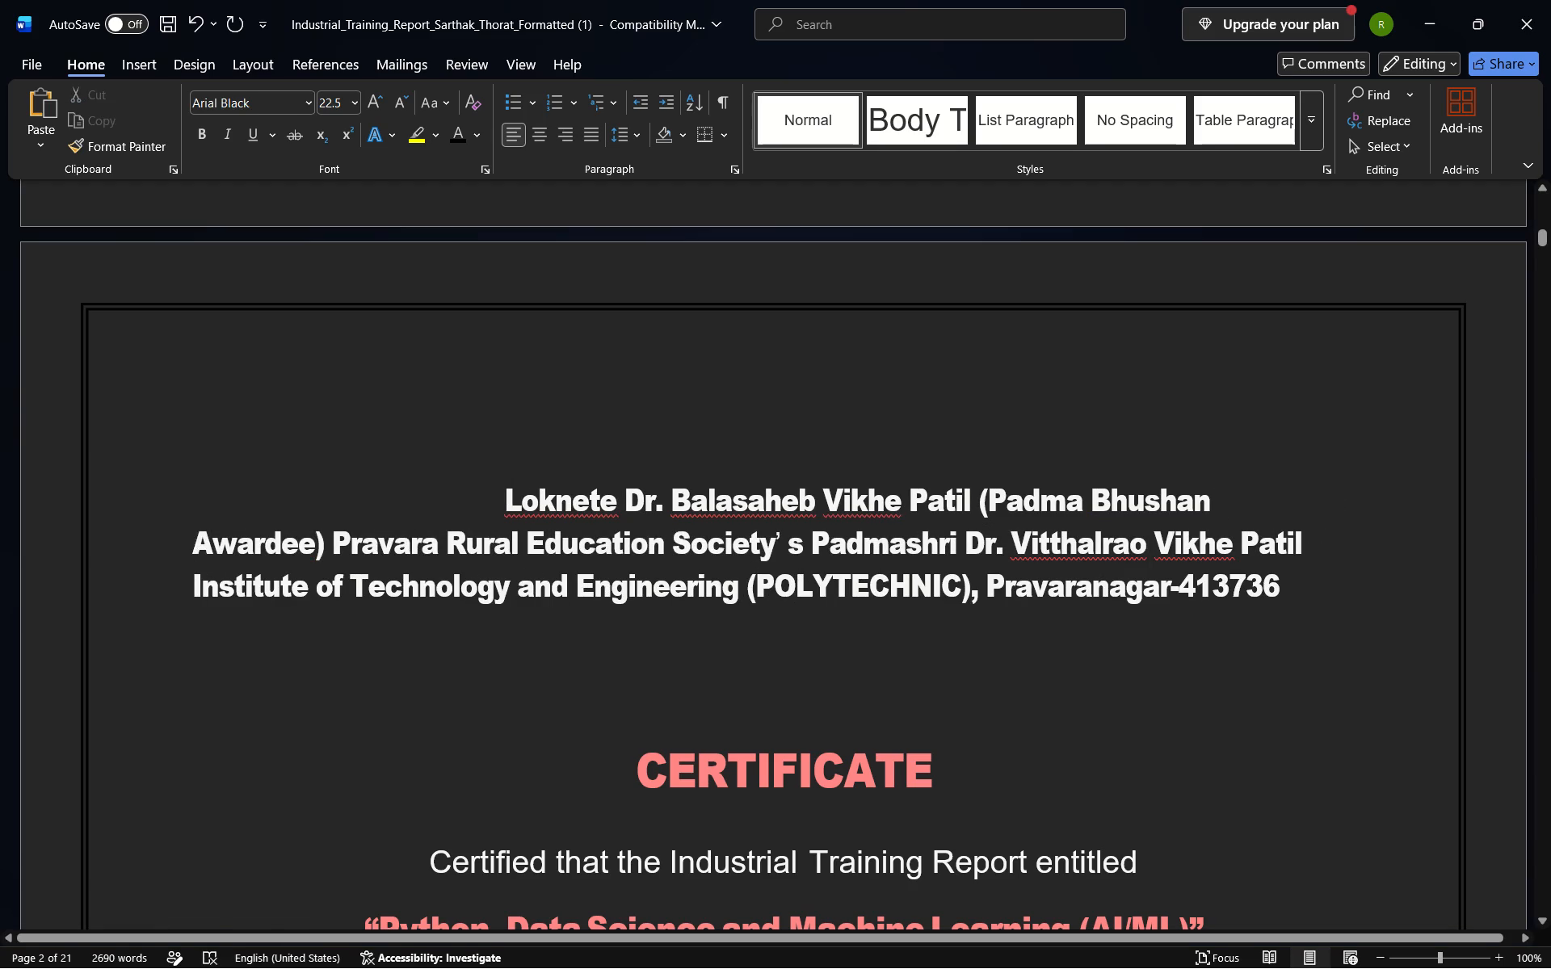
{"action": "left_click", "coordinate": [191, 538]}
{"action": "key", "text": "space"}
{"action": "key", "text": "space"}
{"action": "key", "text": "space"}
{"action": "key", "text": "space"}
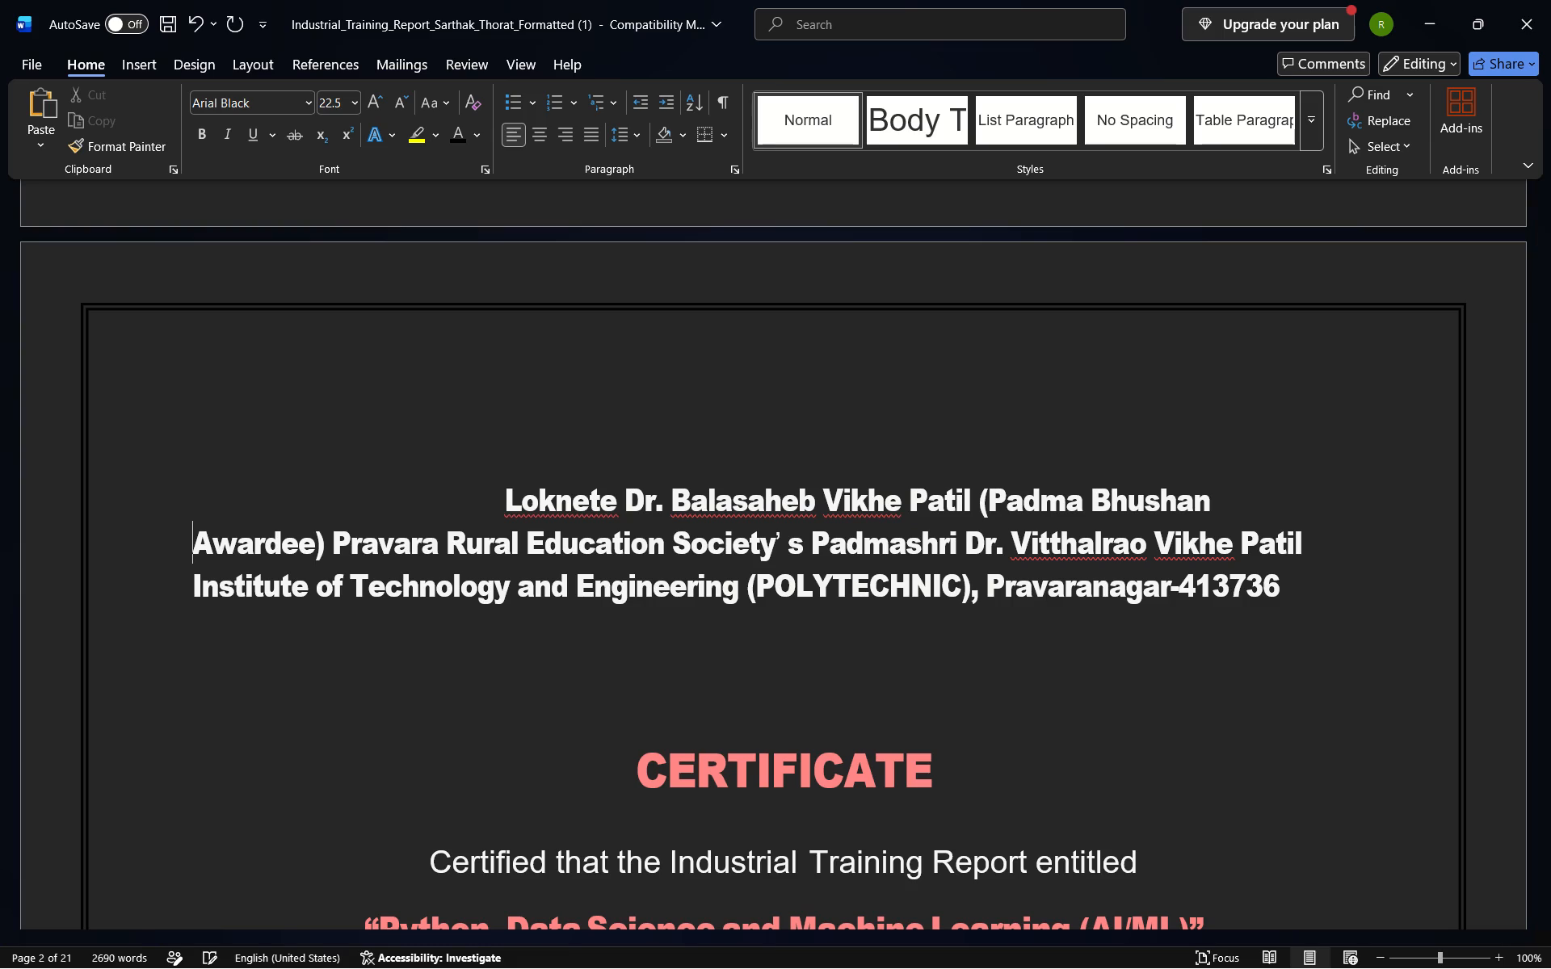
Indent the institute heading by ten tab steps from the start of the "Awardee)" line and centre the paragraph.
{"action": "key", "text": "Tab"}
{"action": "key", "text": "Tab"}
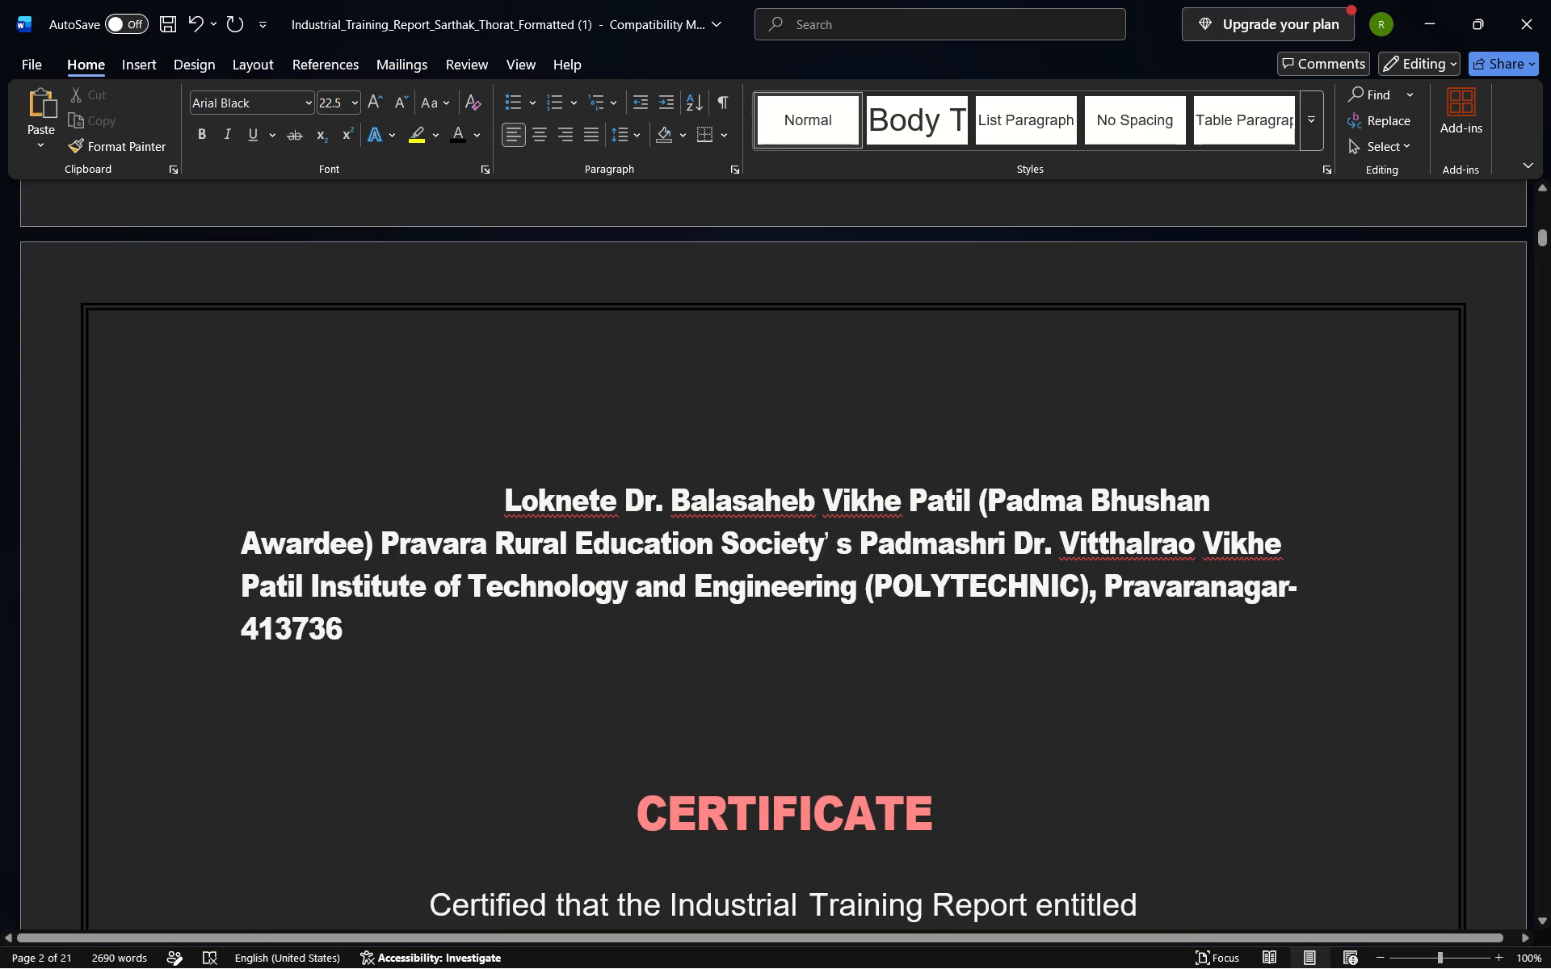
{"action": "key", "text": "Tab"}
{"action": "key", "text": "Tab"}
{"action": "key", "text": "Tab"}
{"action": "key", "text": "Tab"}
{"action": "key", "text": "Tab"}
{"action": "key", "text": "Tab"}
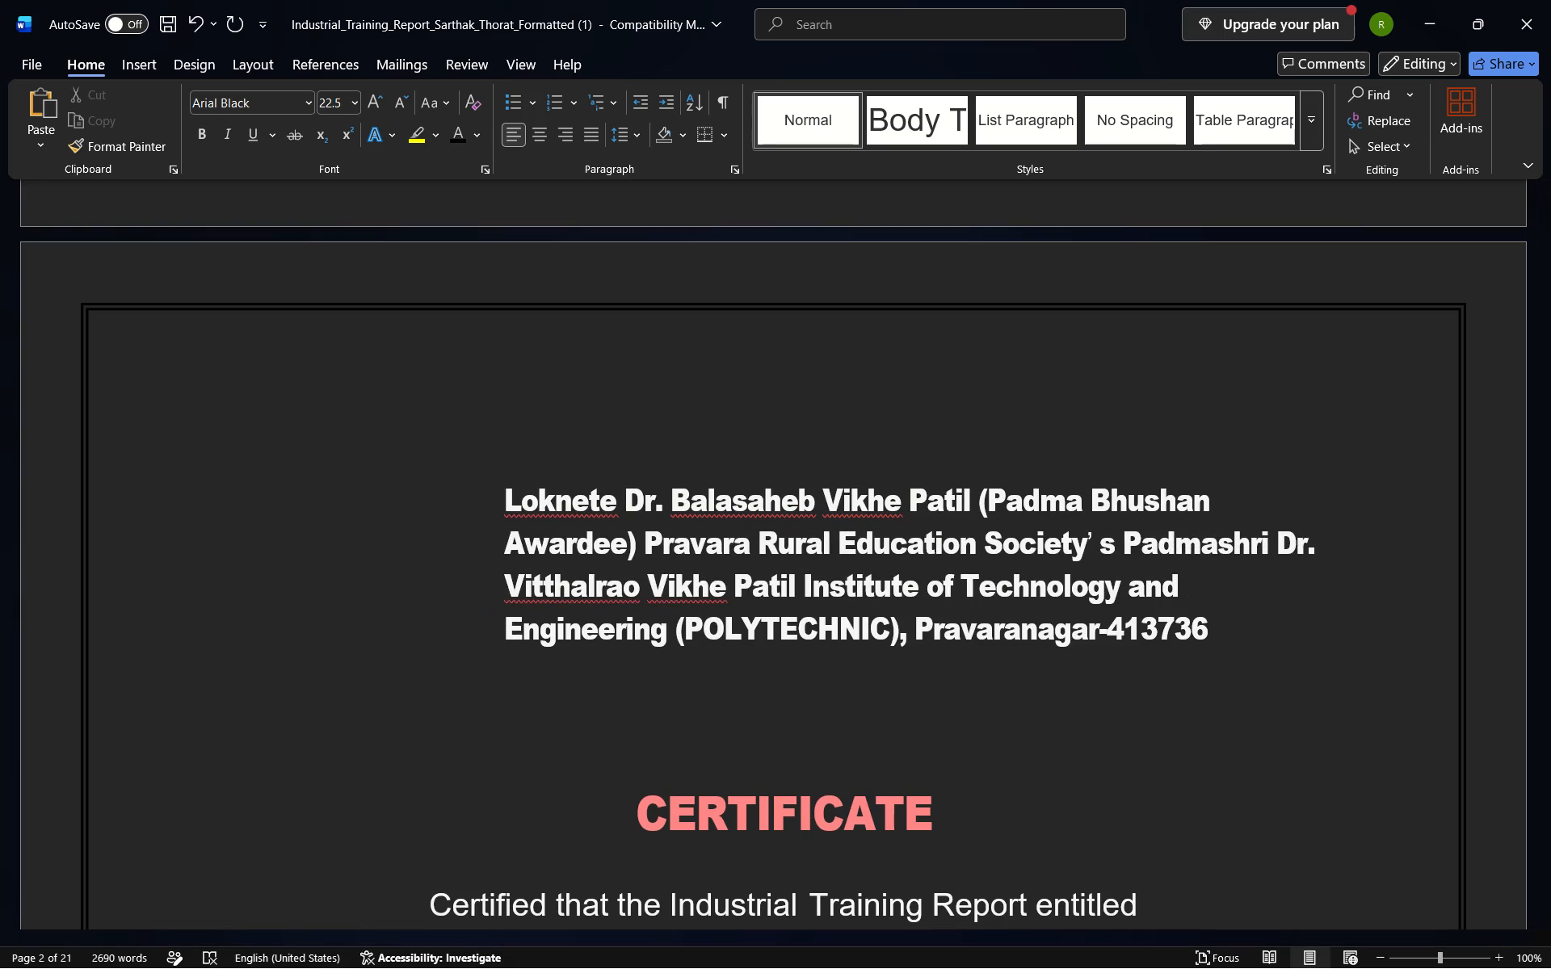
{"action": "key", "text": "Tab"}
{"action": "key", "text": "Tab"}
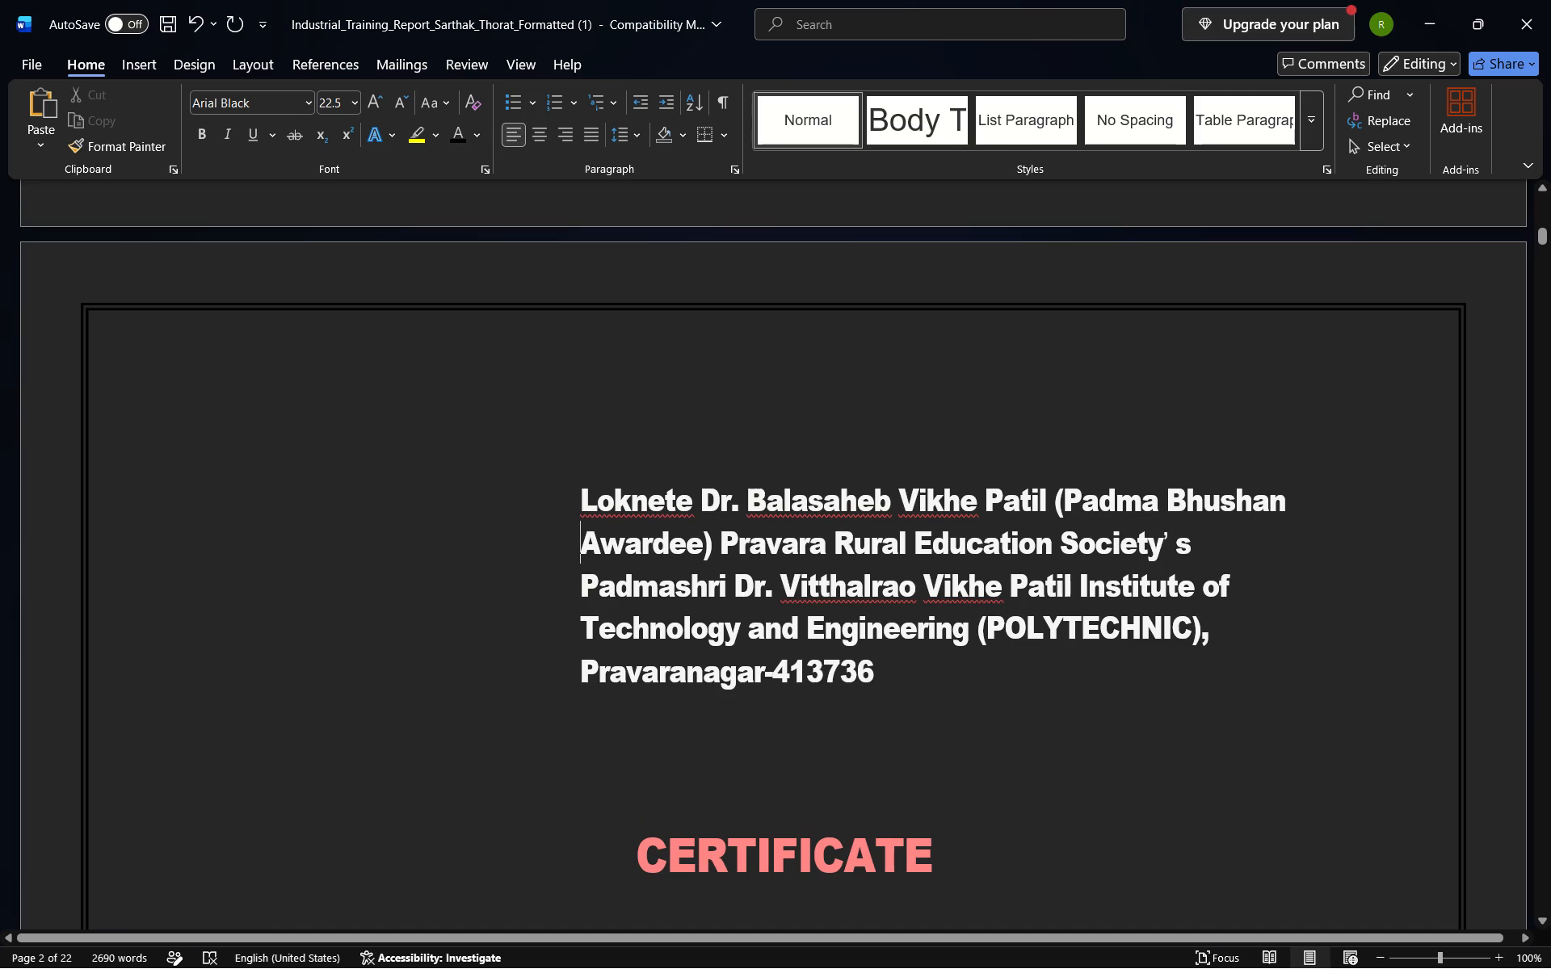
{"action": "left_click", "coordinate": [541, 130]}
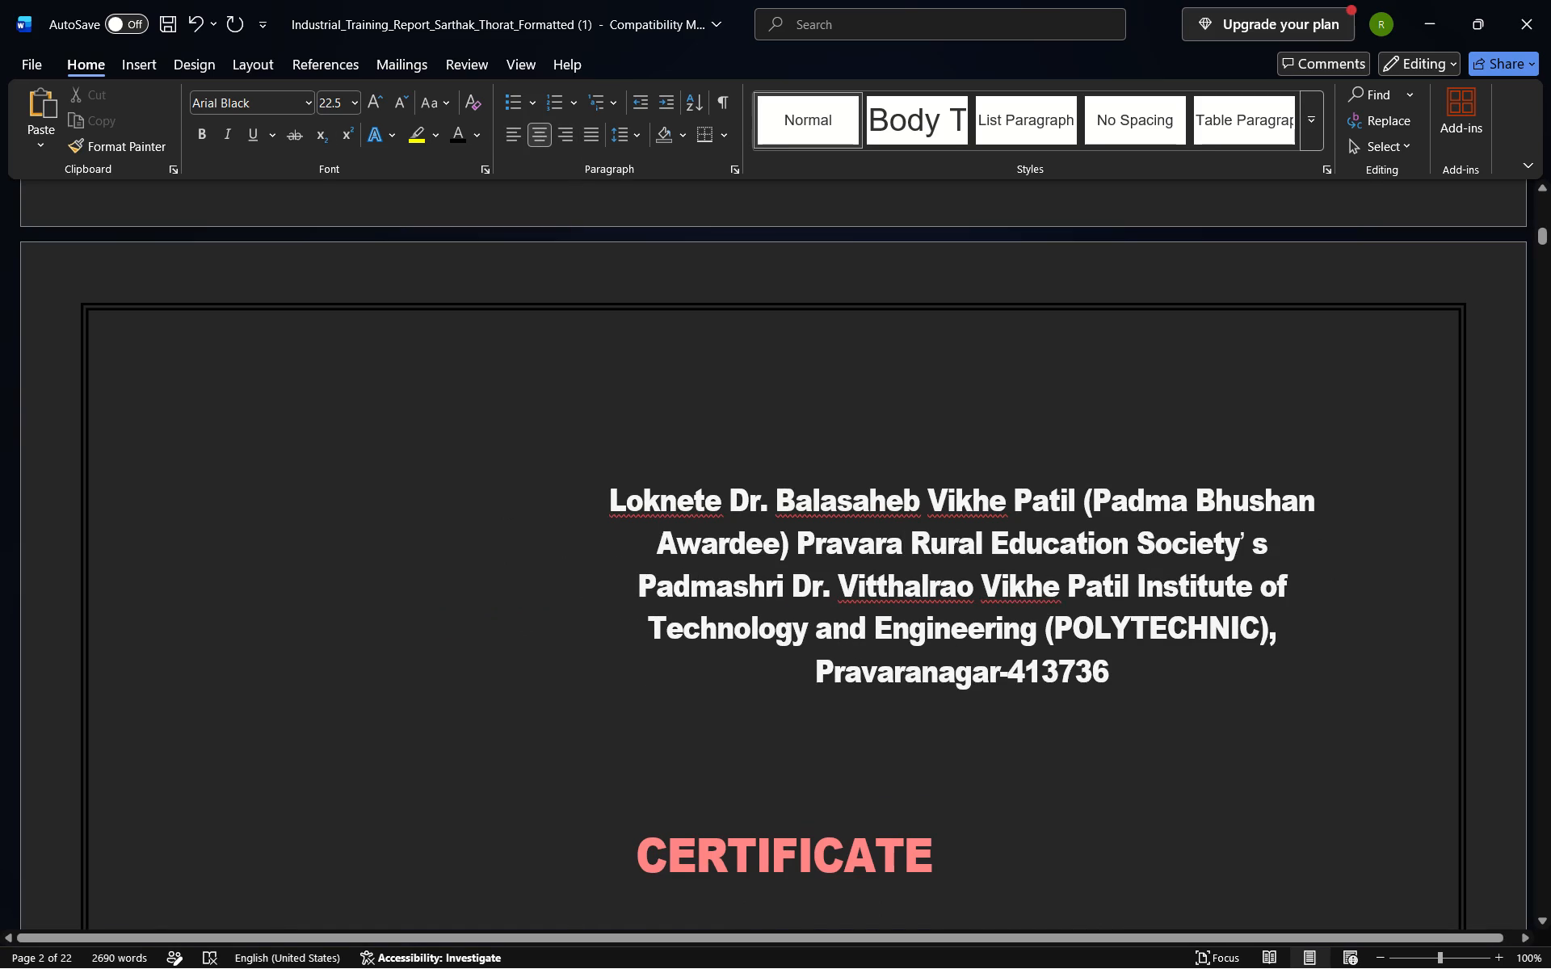
Clear the indent and all leading space before "Loknete", and centre the institute heading paragraph.
{"action": "left_click", "coordinate": [590, 493]}
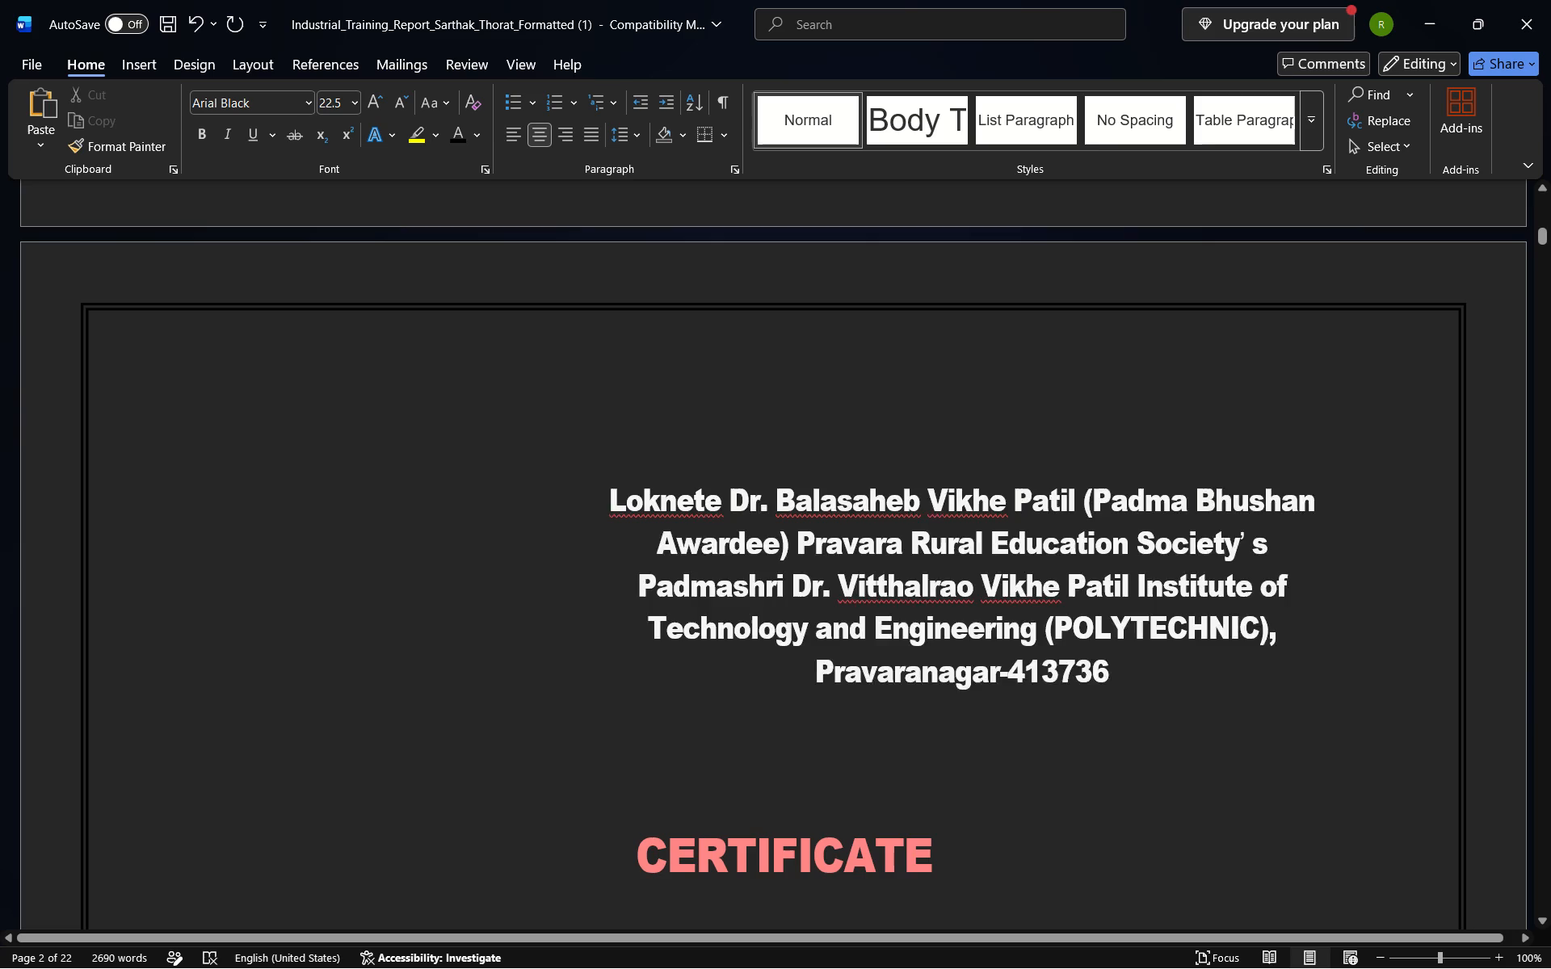
{"action": "key", "text": "BackSpace"}
{"action": "key", "text": "BackSpace"}
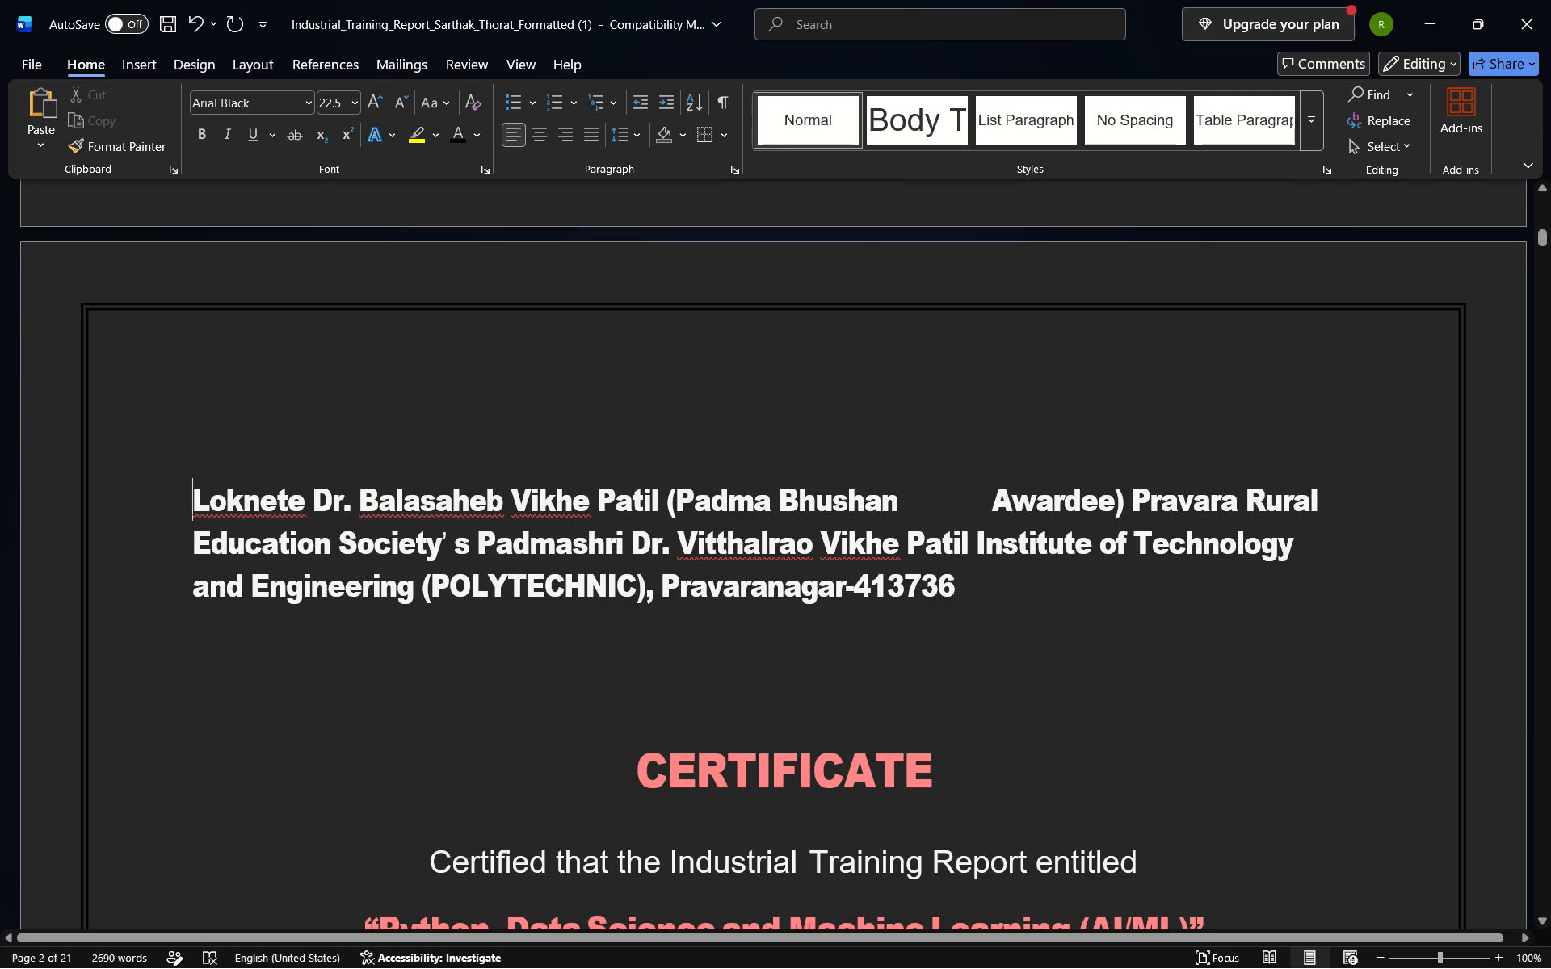
{"action": "left_click", "coordinate": [542, 132]}
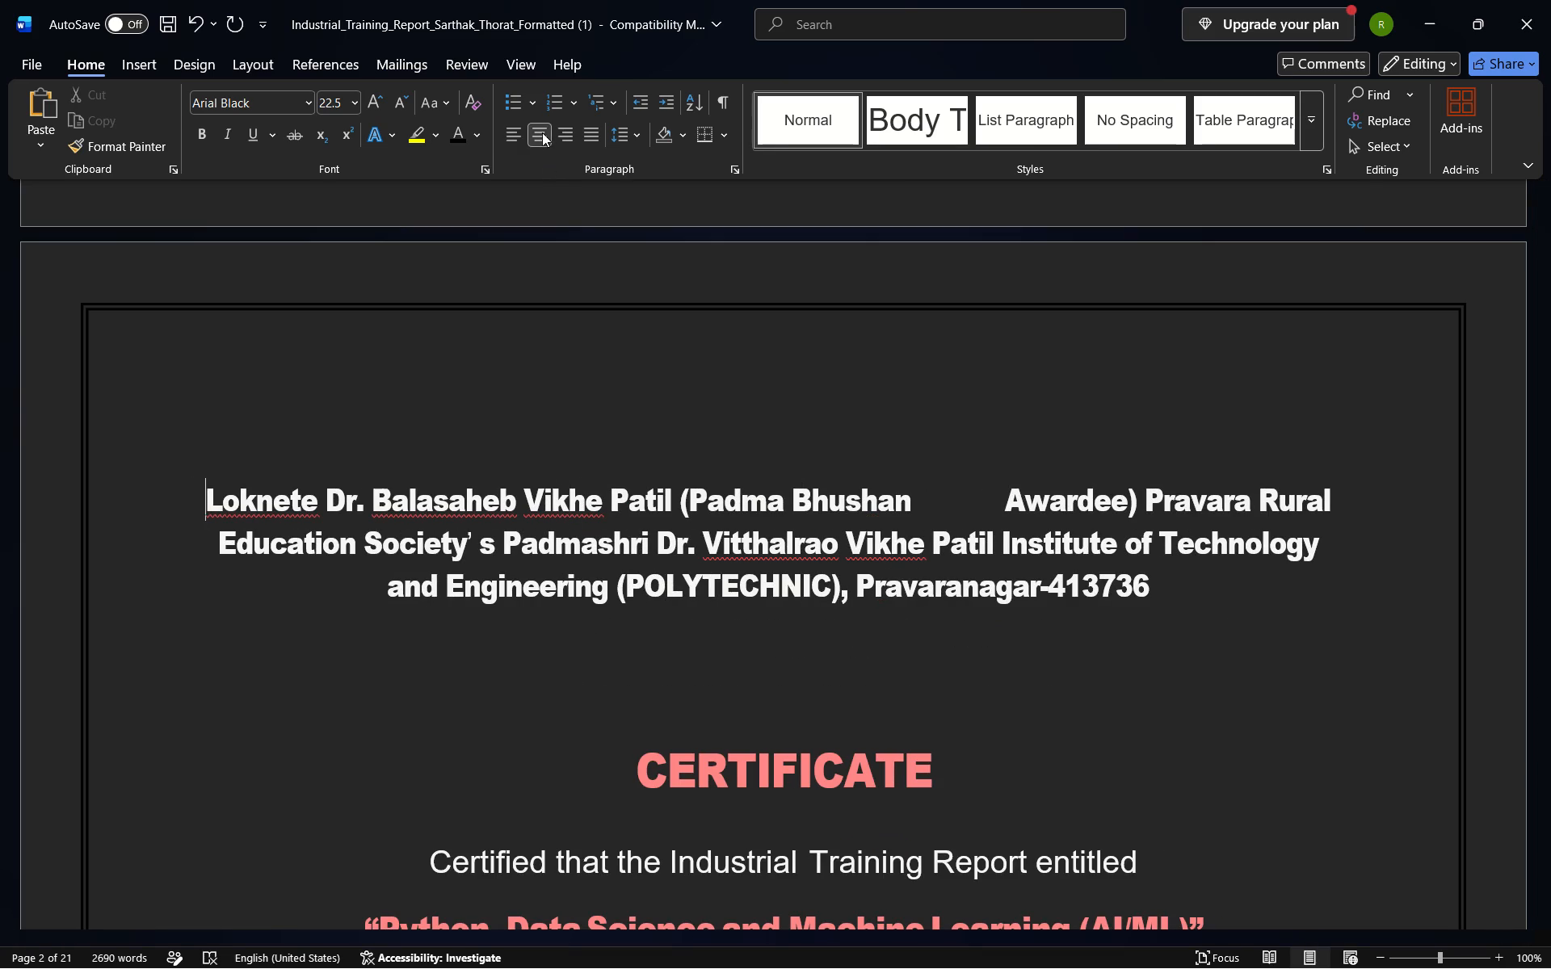
Insert 20 leading spaces before "Loknete" in the centred institute heading.
{"action": "key", "text": "space"}
{"action": "key", "text": "space"}
{"action": "key", "text": "space"}
{"action": "key", "text": "space"}
{"action": "key", "text": "space"}
{"action": "key", "text": "space"}
{"action": "key", "text": "space"}
{"action": "key", "text": "space"}
{"action": "key", "text": "space"}
{"action": "key", "text": "space"}
{"action": "key", "text": "space"}
{"action": "key", "text": "space"}
{"action": "key", "text": "space"}
{"action": "key", "text": "space"}
{"action": "key", "text": "space"}
{"action": "key", "text": "space"}
{"action": "key", "text": "space"}
{"action": "key", "text": "space"}
{"action": "key", "text": "space"}
{"action": "key", "text": "space"}
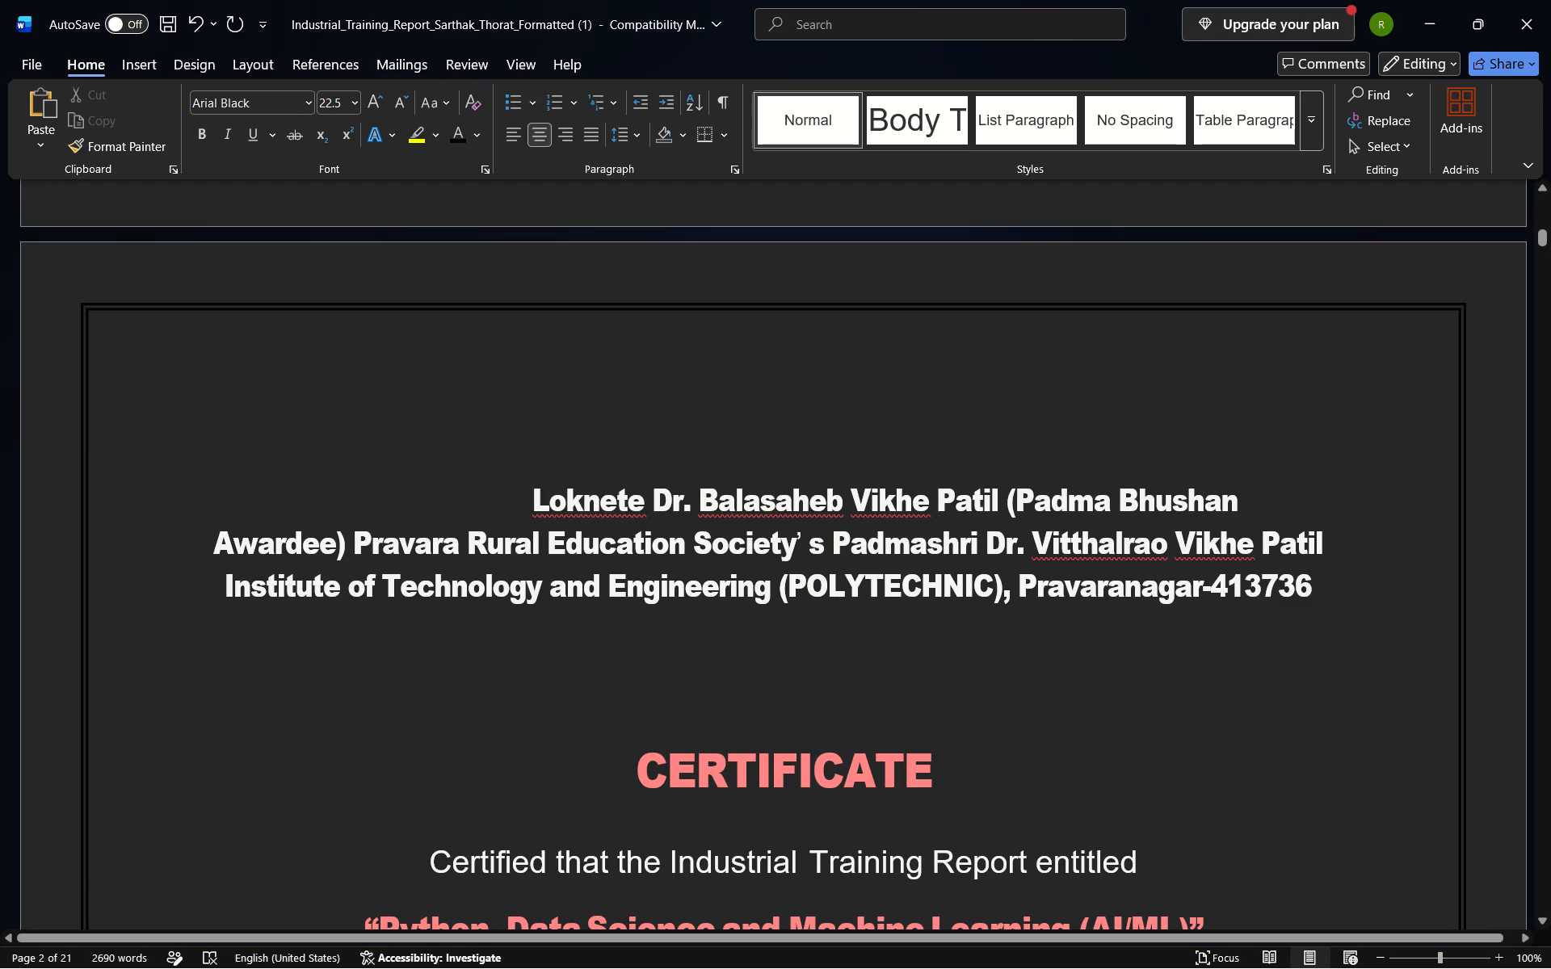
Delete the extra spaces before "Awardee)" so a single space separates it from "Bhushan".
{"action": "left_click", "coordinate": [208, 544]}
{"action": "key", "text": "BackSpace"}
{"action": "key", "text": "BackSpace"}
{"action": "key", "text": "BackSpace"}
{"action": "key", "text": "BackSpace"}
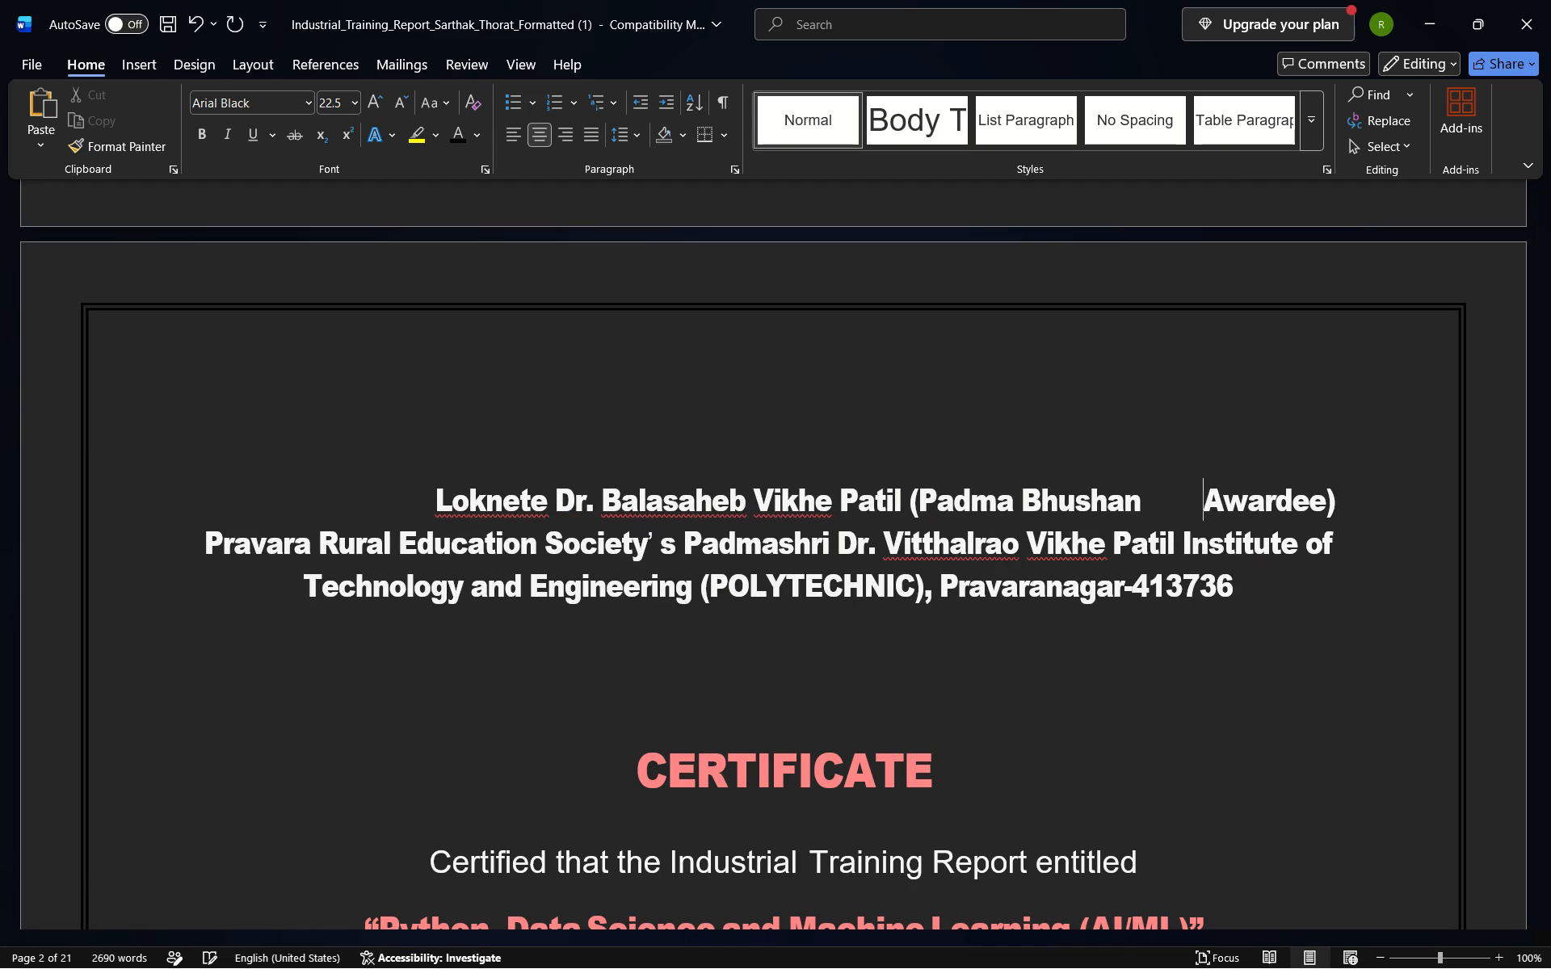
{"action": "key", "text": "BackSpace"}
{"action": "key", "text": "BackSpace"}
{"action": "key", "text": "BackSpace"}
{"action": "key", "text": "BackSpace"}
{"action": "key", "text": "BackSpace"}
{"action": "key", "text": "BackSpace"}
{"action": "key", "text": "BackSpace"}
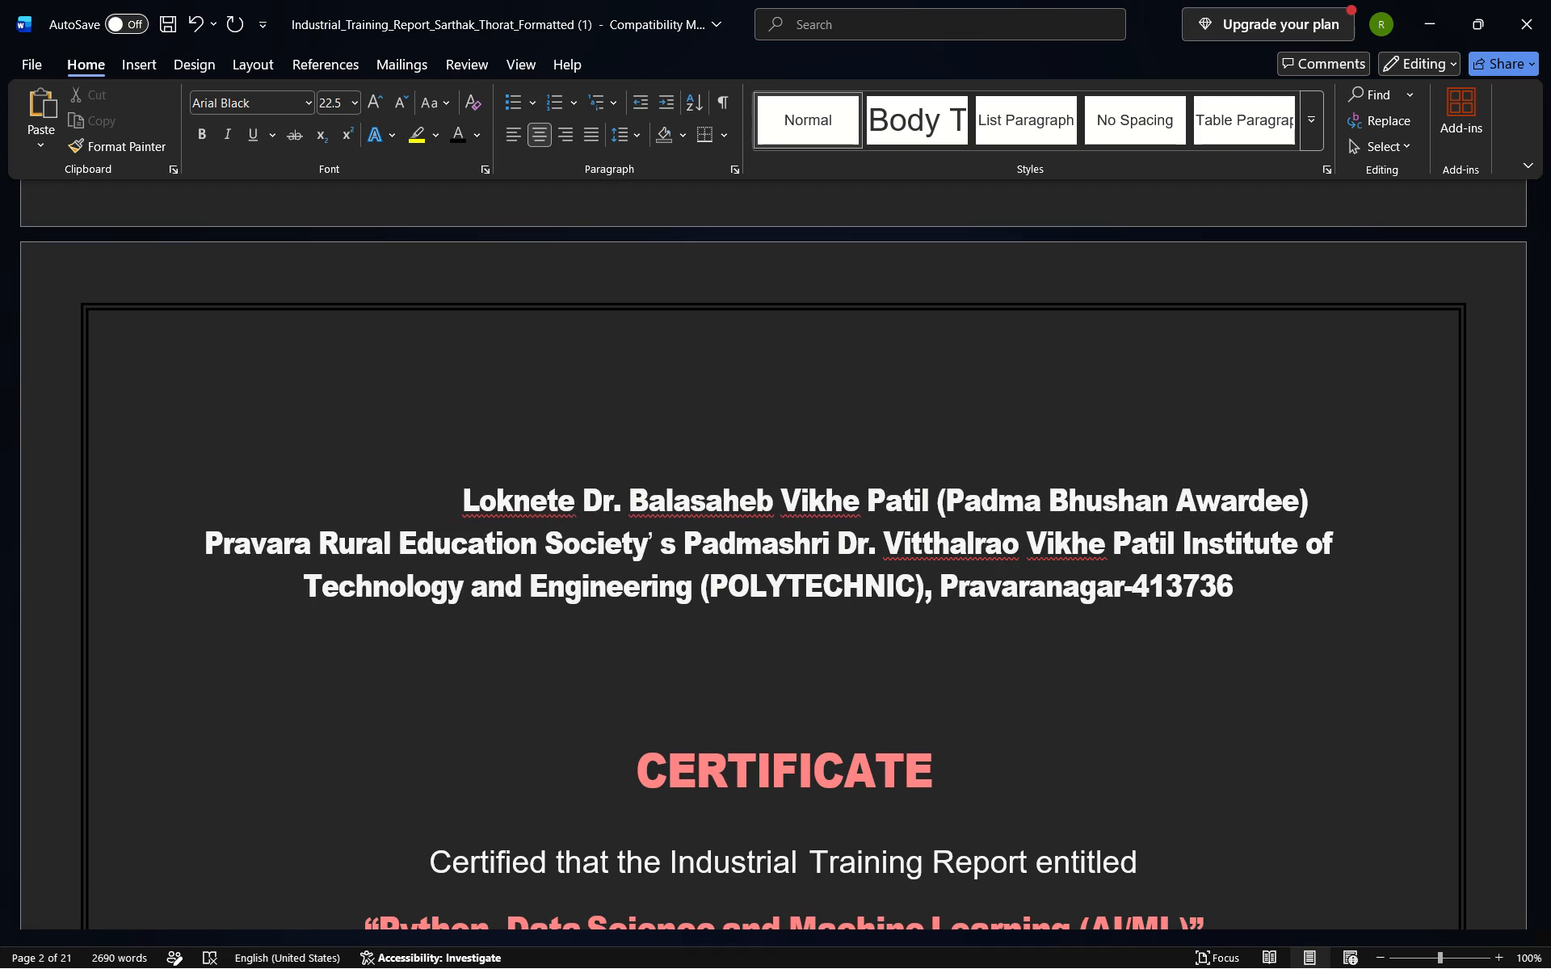
Insert 10 more leading spaces before "Loknete" so that "Awardee)" wraps onto the second heading line.
{"action": "left_click", "coordinate": [439, 488]}
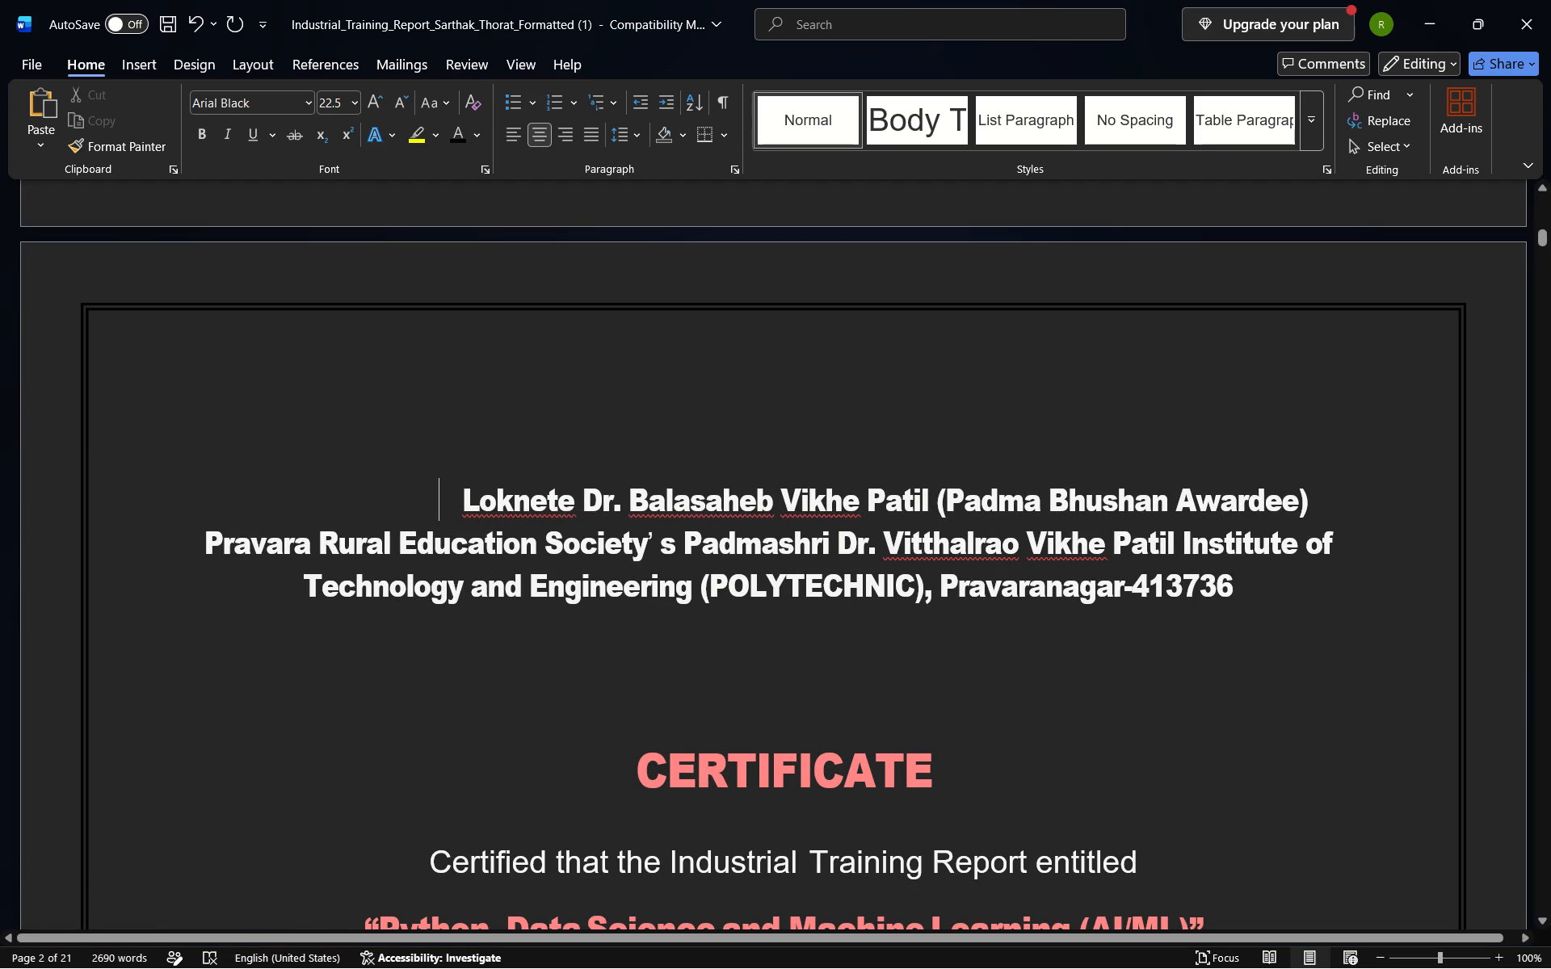
{"action": "key", "text": "space"}
{"action": "key", "text": "space"}
{"action": "key", "text": "space"}
{"action": "key", "text": "space"}
{"action": "key", "text": "space"}
{"action": "key", "text": "space"}
{"action": "key", "text": "space"}
{"action": "key", "text": "space"}
{"action": "key", "text": "space"}
{"action": "key", "text": "space"}
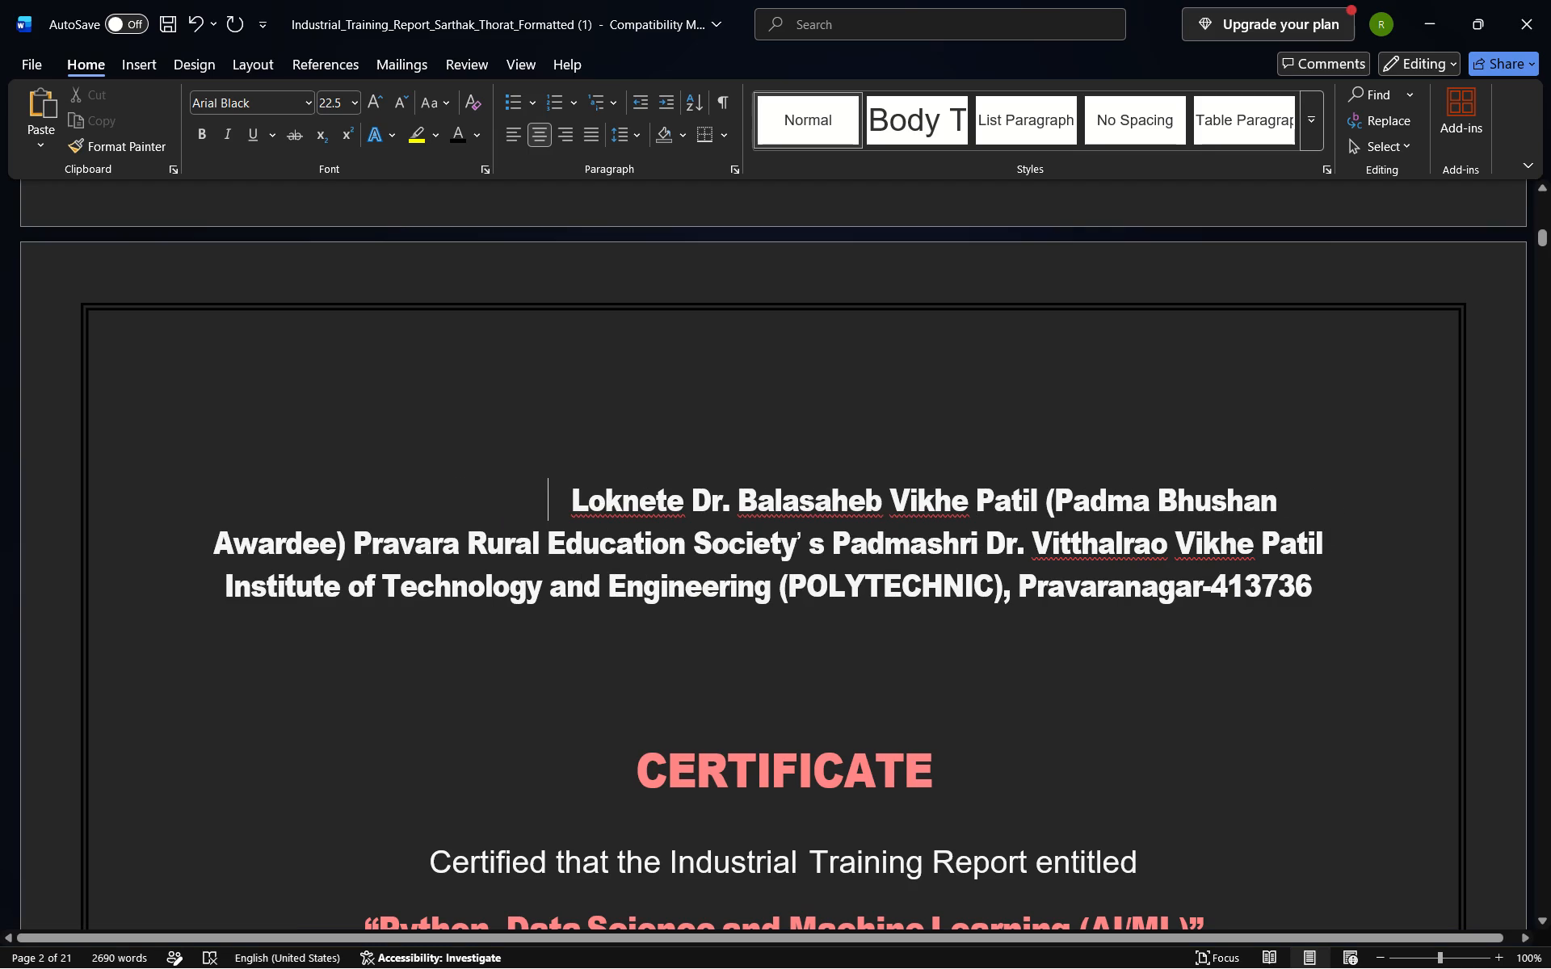
Insert four spaces before "Awardee)" and indent the institute heading from that line by a net eight tab steps.
{"action": "left_click", "coordinate": [169, 549]}
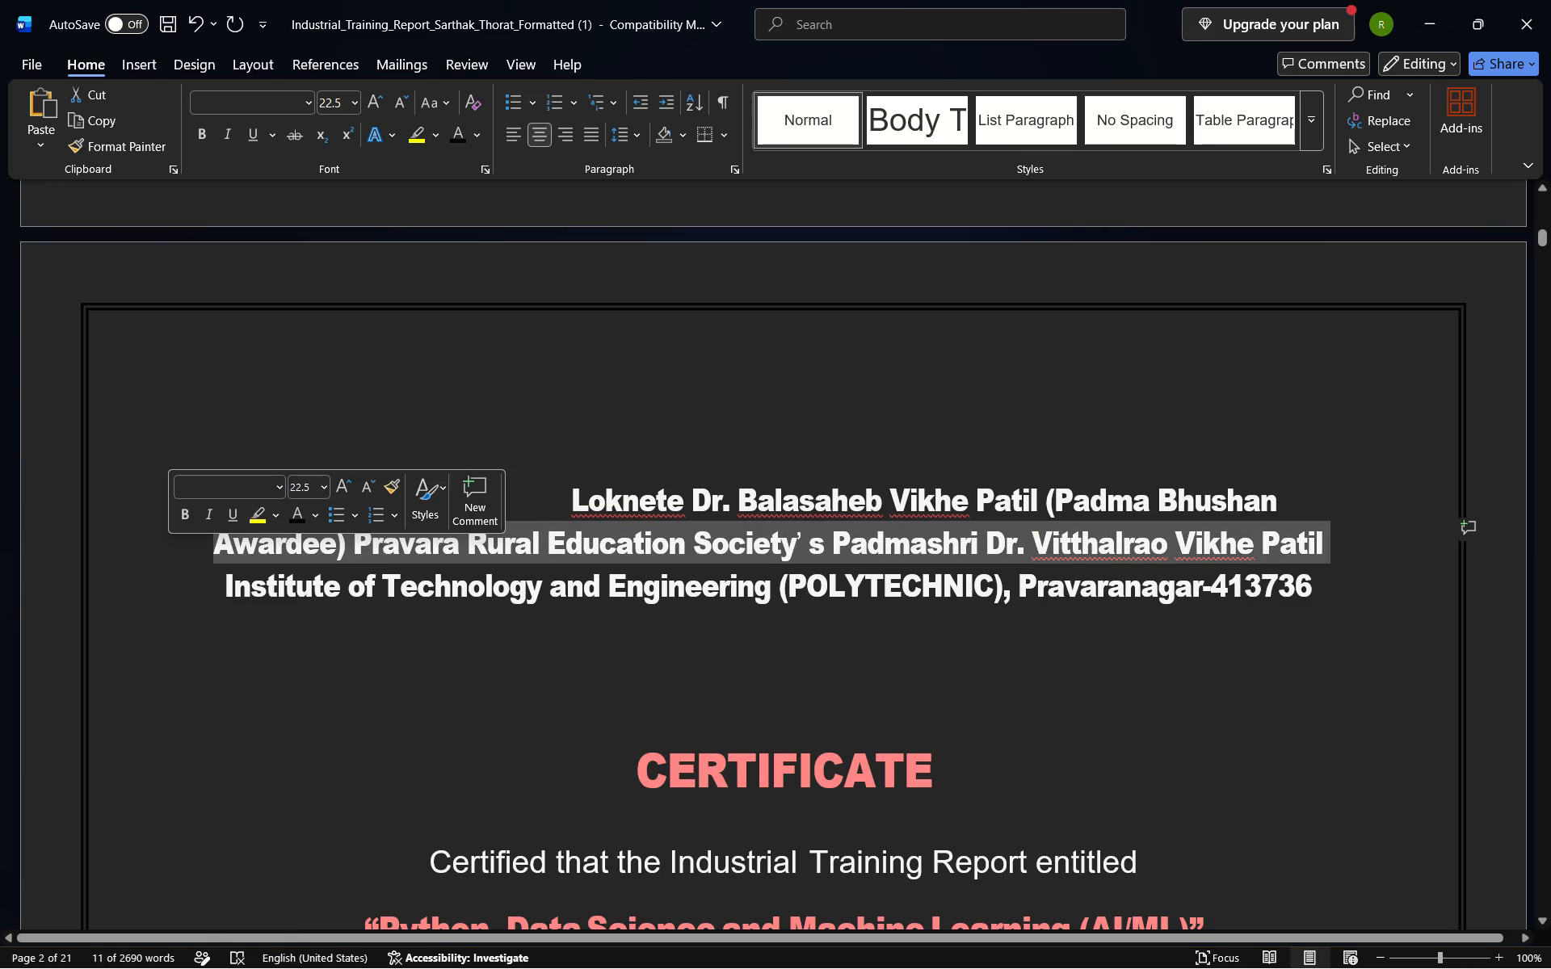
{"action": "left_click", "coordinate": [200, 549]}
{"action": "key", "text": "space"}
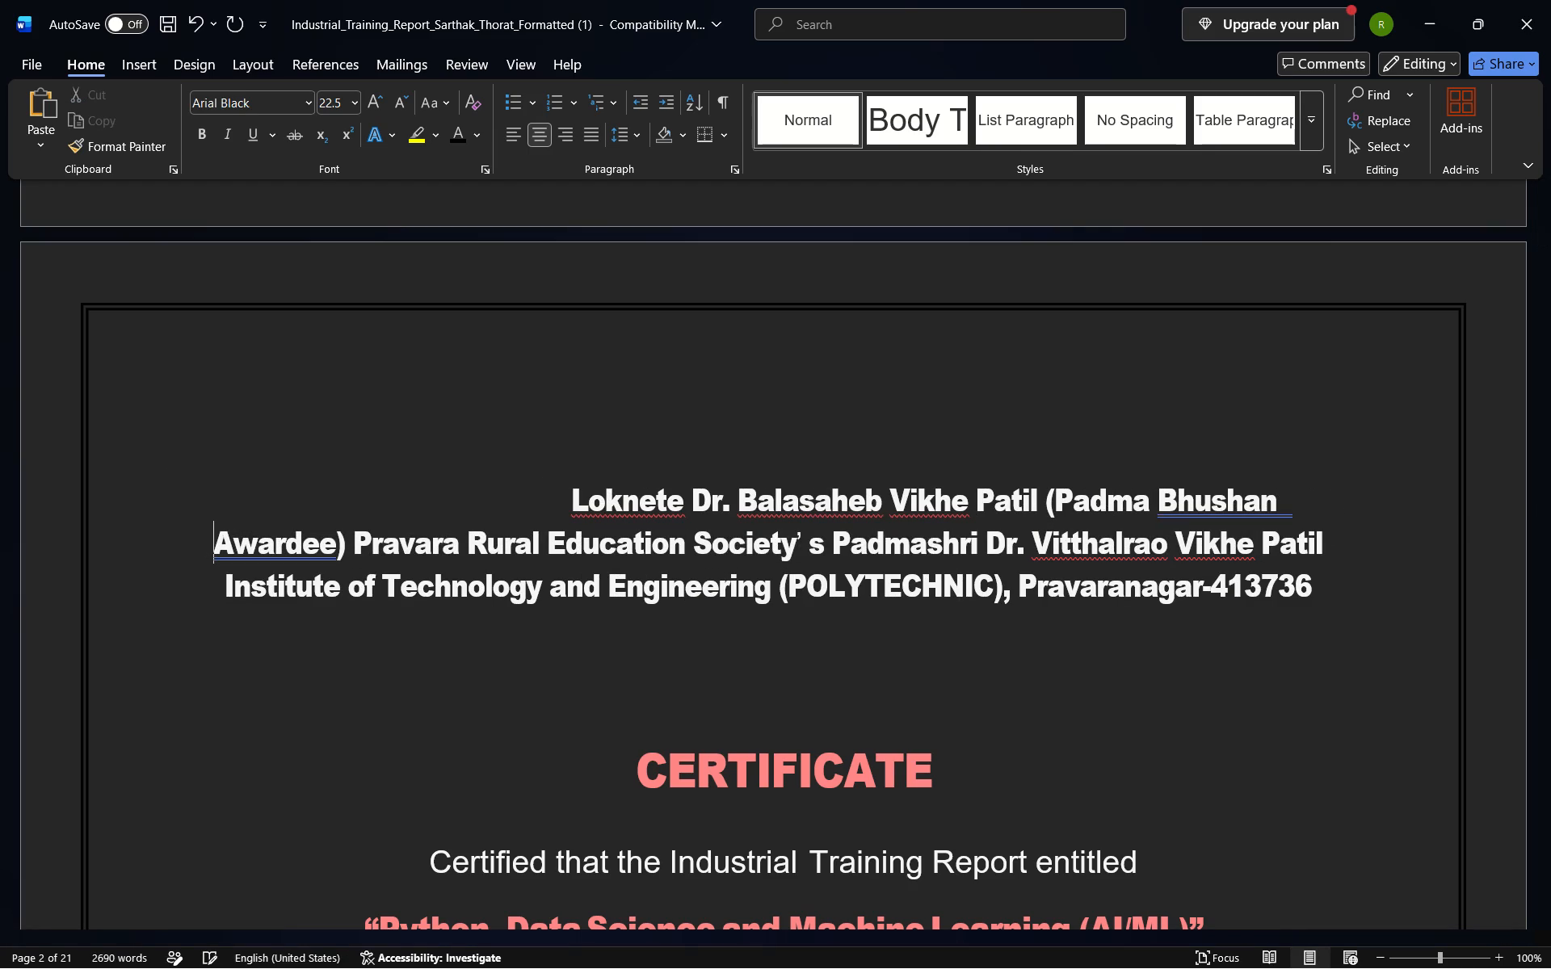
{"action": "key", "text": "space"}
{"action": "key", "text": "space"}
{"action": "key", "text": "space"}
{"action": "key", "text": "Tab"}
{"action": "key", "text": "Tab"}
{"action": "key", "text": "Tab"}
{"action": "key", "text": "Tab"}
{"action": "key", "text": "Tab"}
{"action": "key", "text": "Tab"}
{"action": "key", "text": "Tab"}
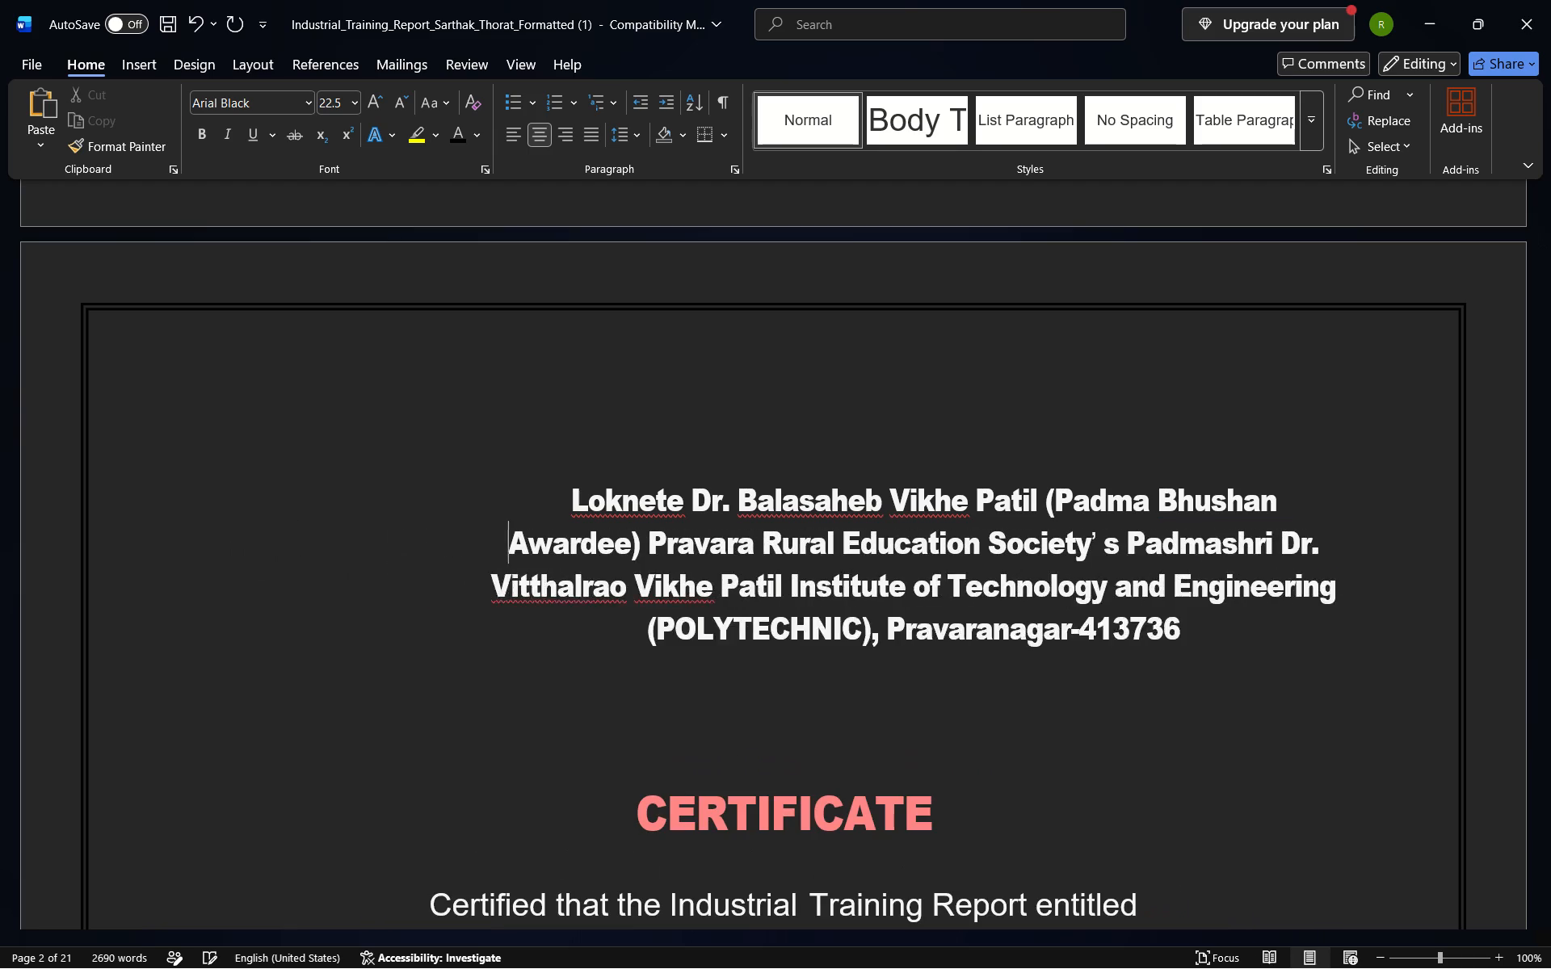
{"action": "key", "text": "Tab"}
{"action": "key", "text": "Tab"}
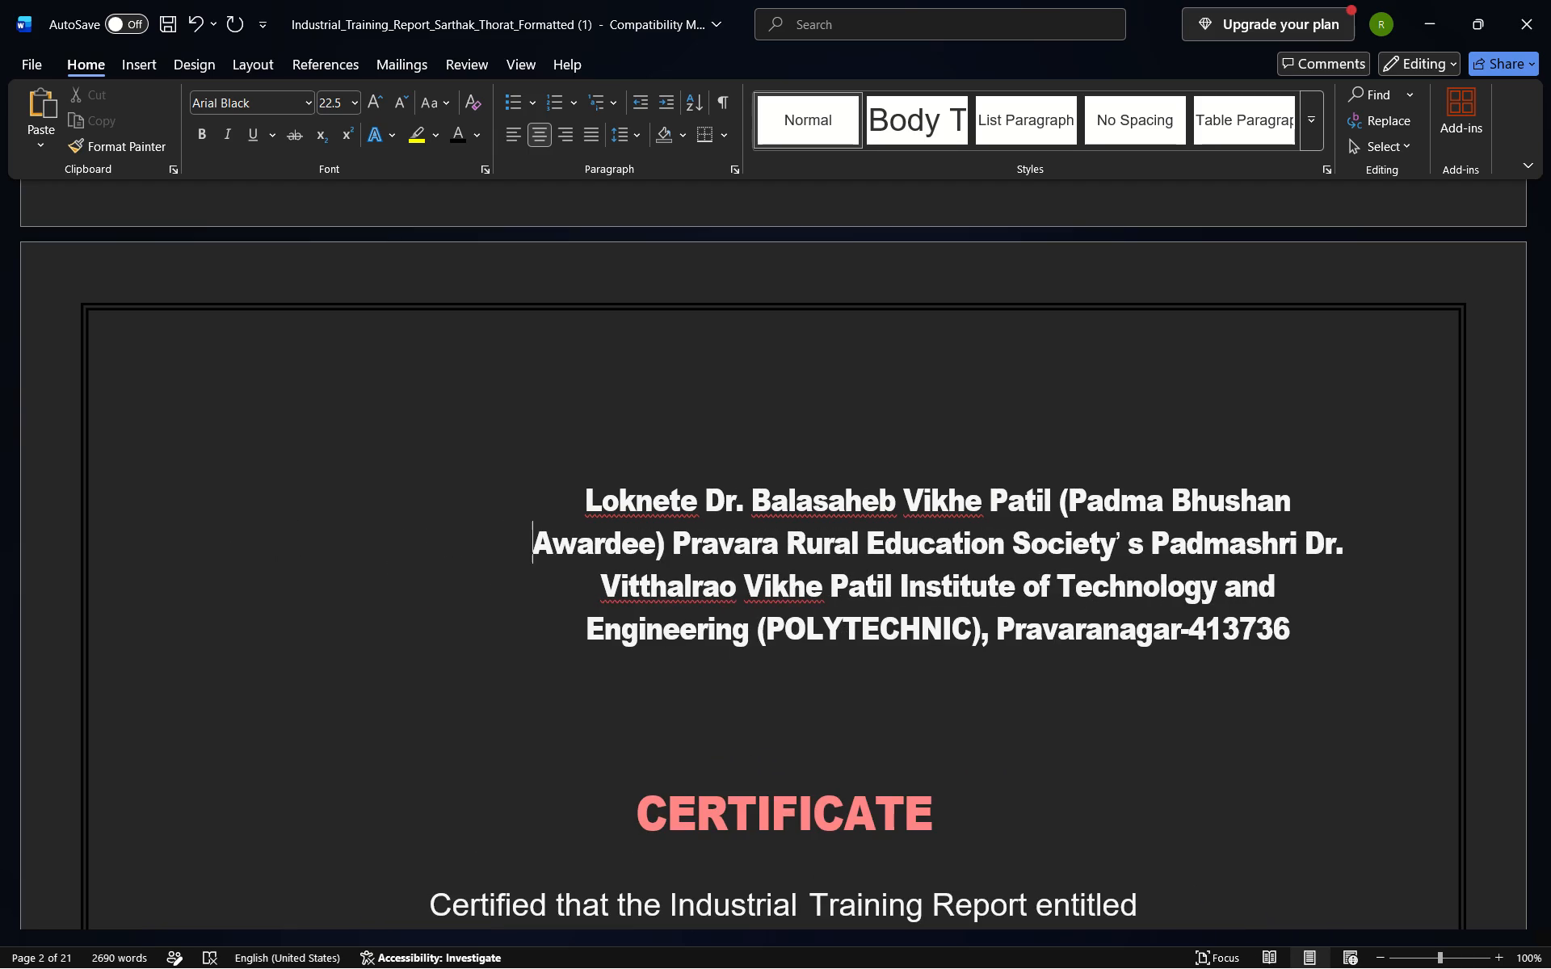
{"action": "key", "text": "BackSpace"}
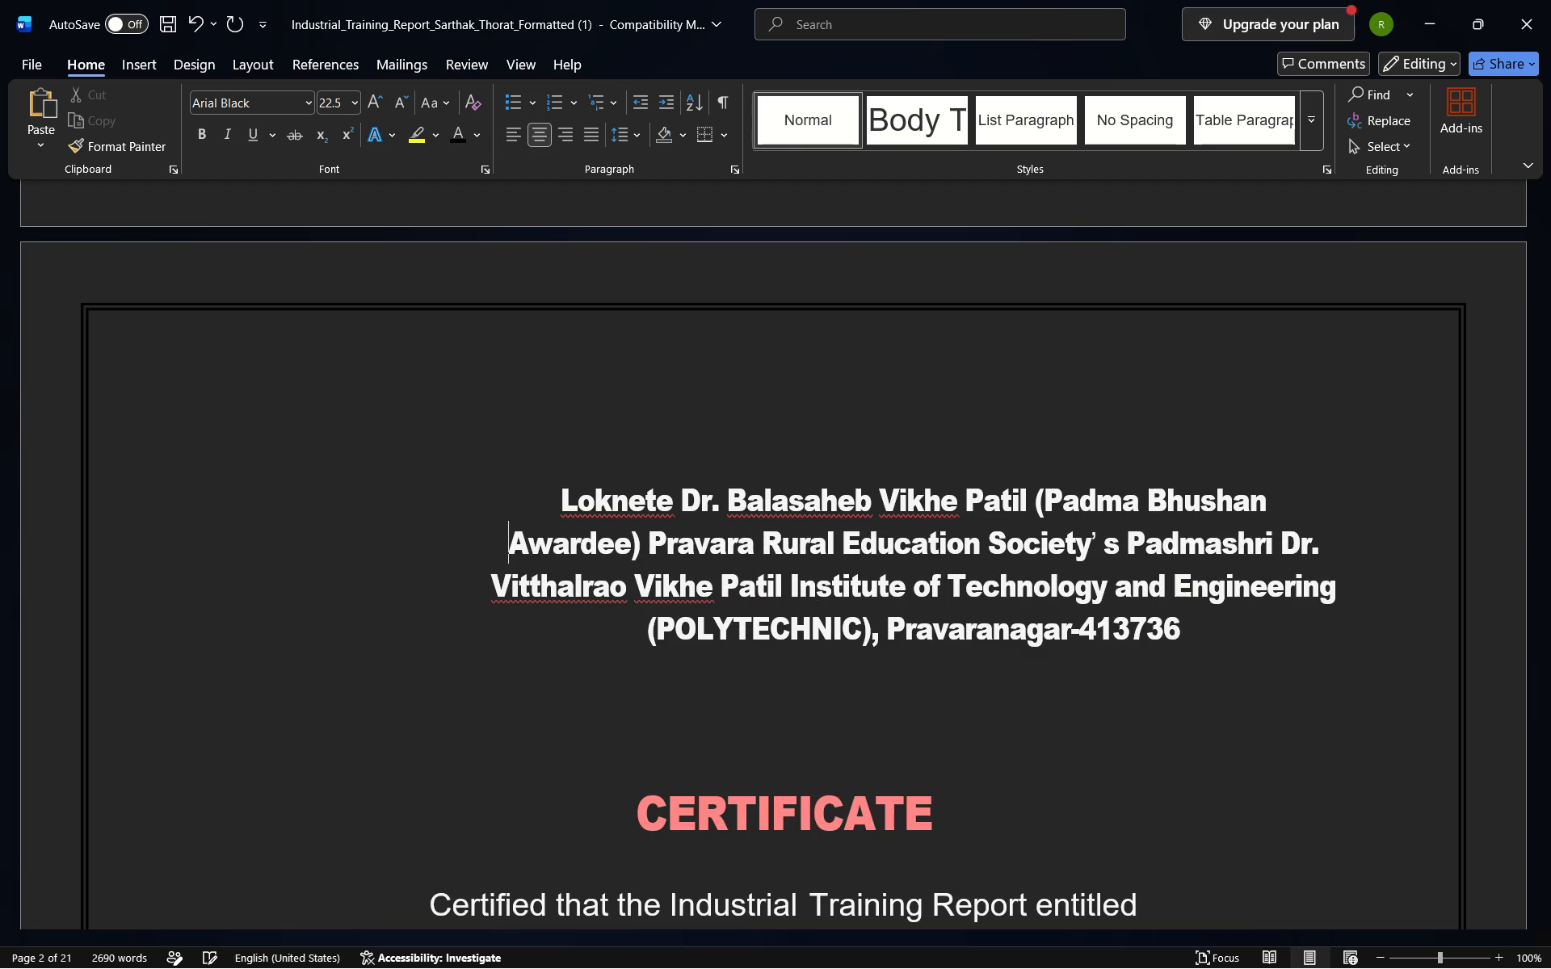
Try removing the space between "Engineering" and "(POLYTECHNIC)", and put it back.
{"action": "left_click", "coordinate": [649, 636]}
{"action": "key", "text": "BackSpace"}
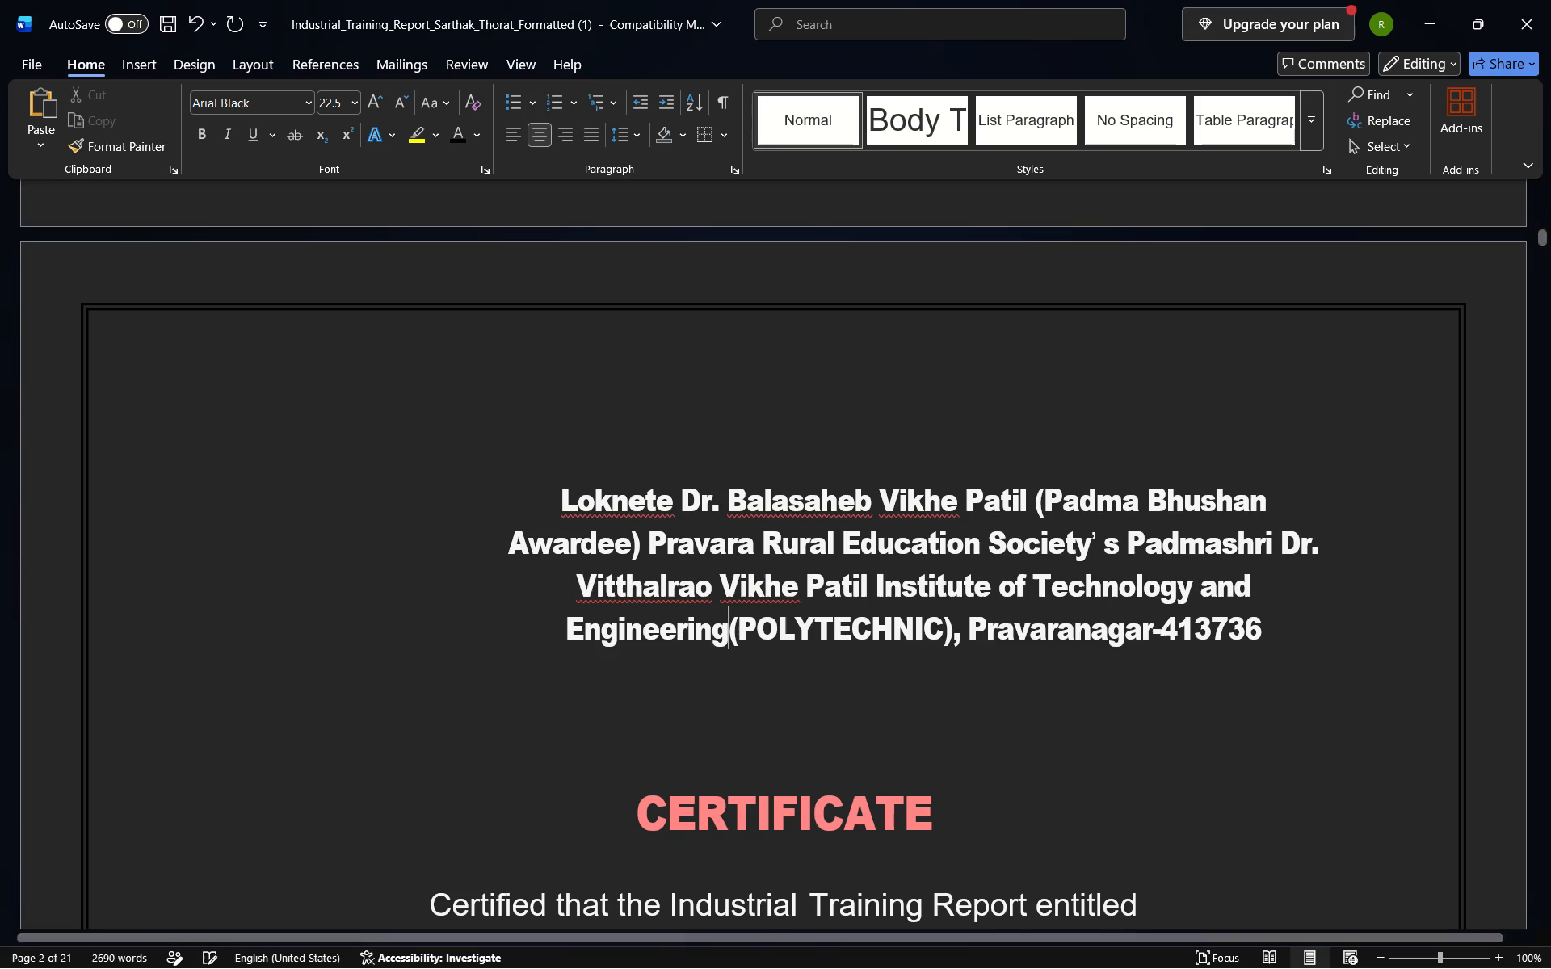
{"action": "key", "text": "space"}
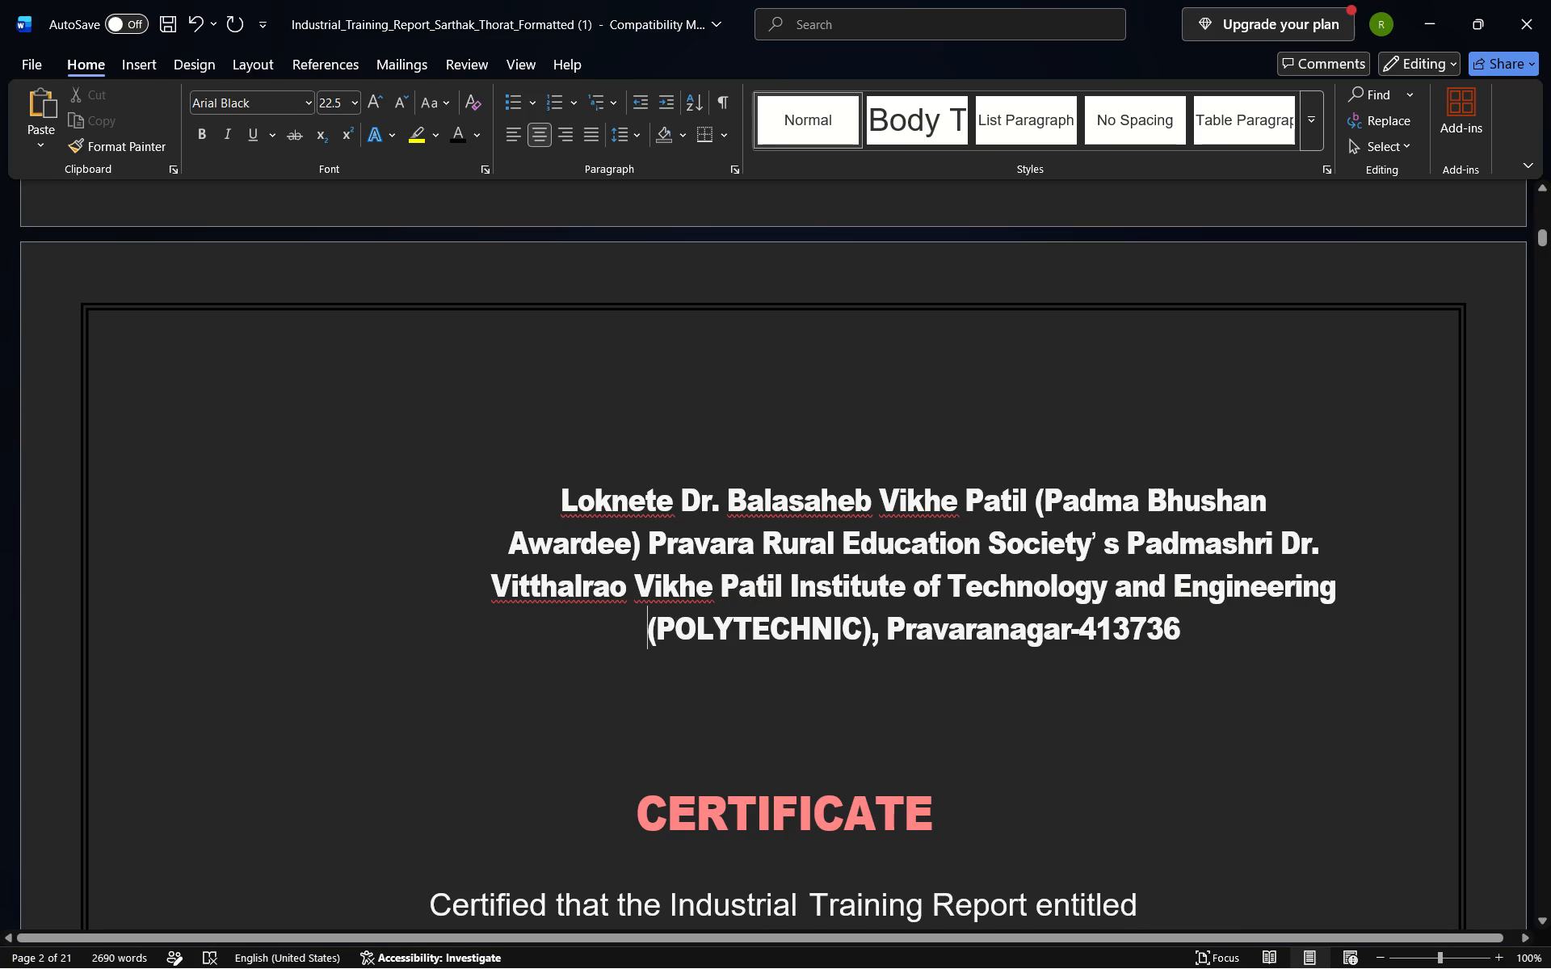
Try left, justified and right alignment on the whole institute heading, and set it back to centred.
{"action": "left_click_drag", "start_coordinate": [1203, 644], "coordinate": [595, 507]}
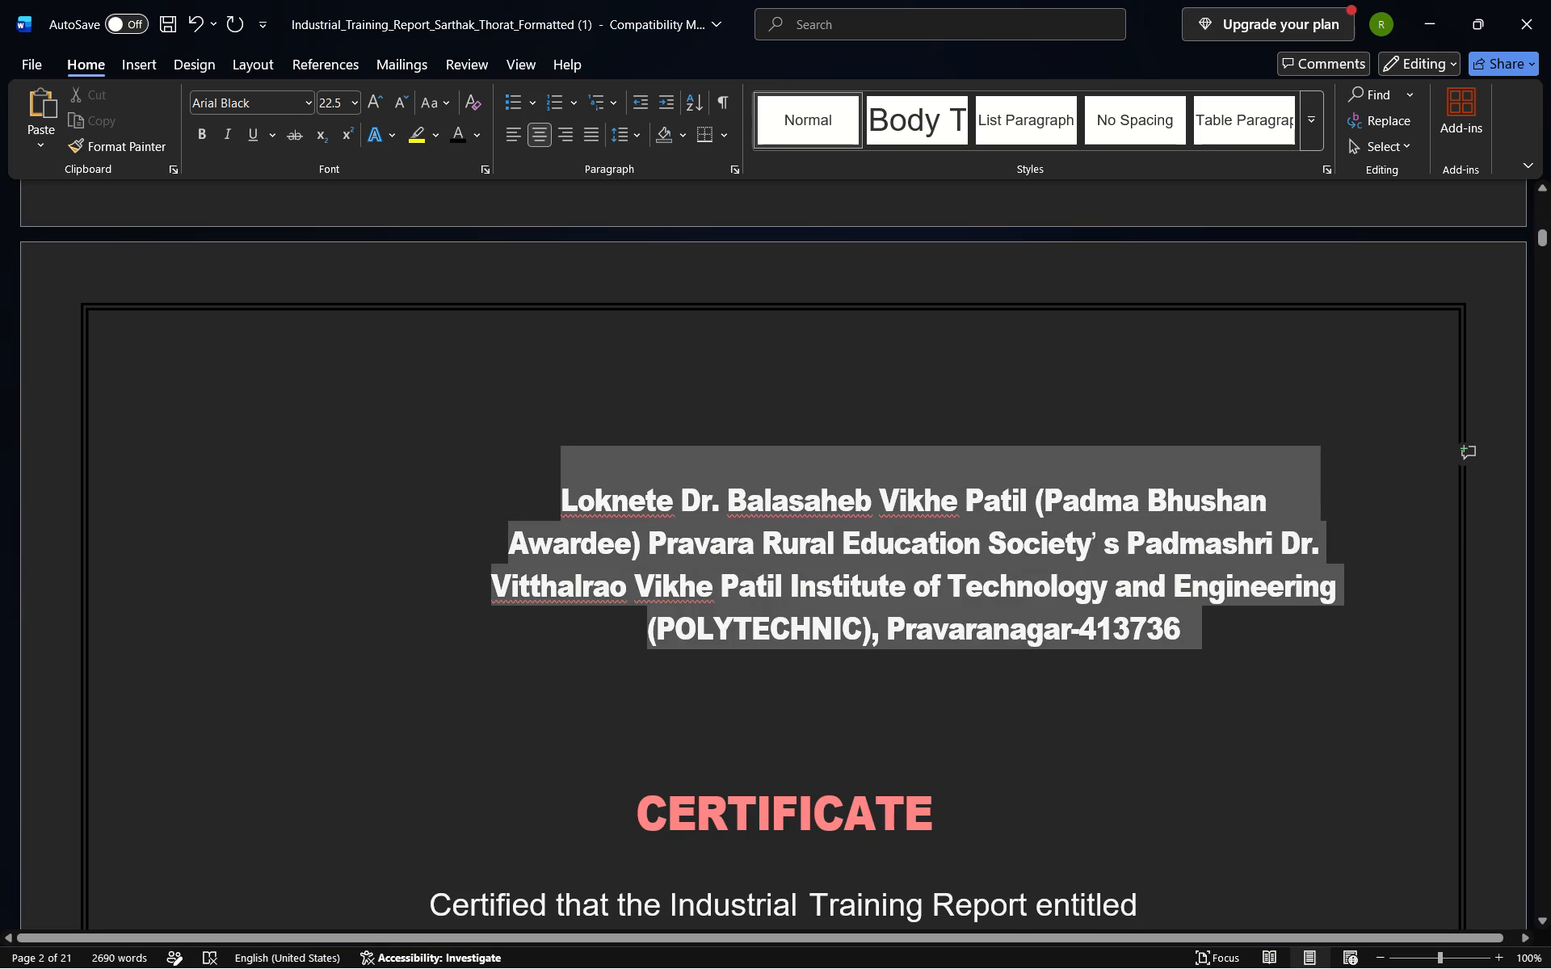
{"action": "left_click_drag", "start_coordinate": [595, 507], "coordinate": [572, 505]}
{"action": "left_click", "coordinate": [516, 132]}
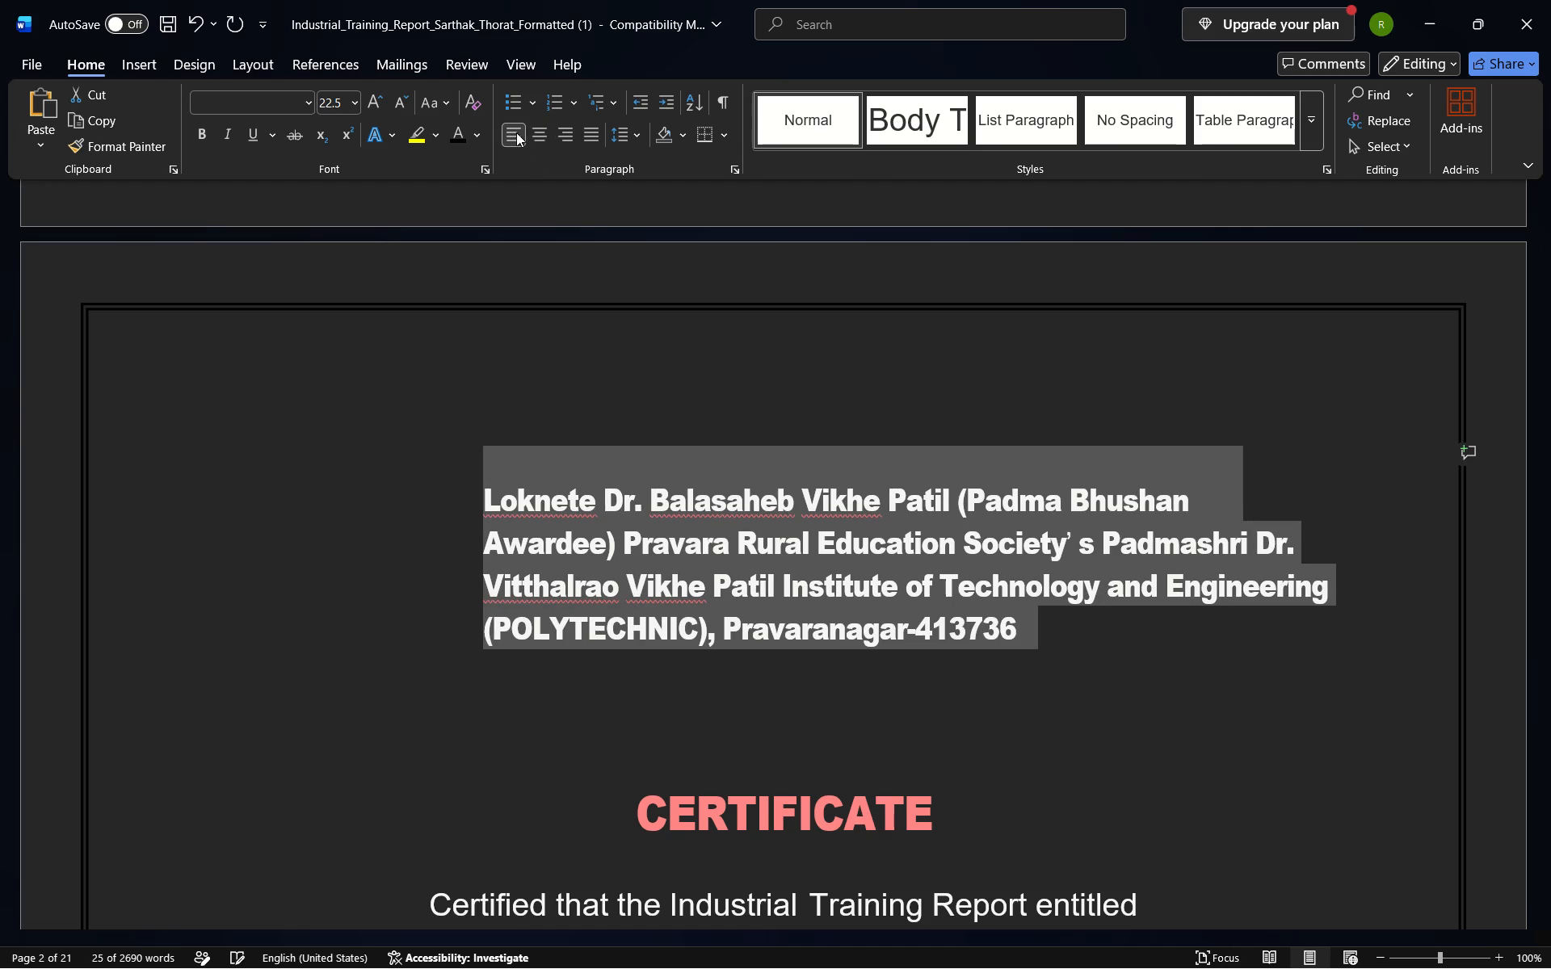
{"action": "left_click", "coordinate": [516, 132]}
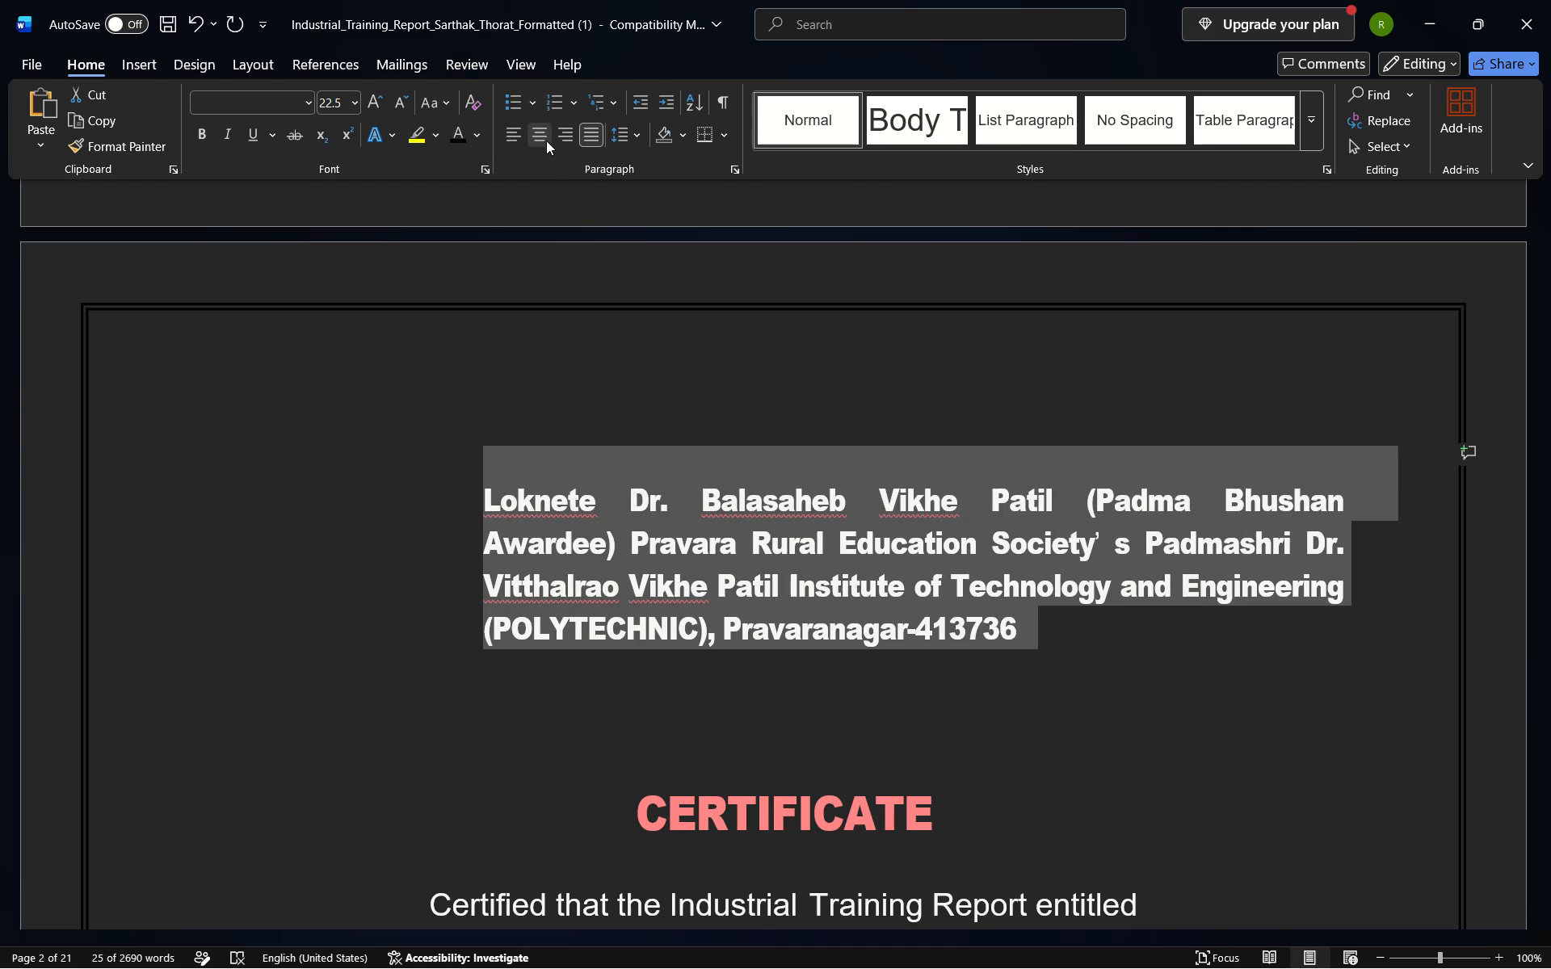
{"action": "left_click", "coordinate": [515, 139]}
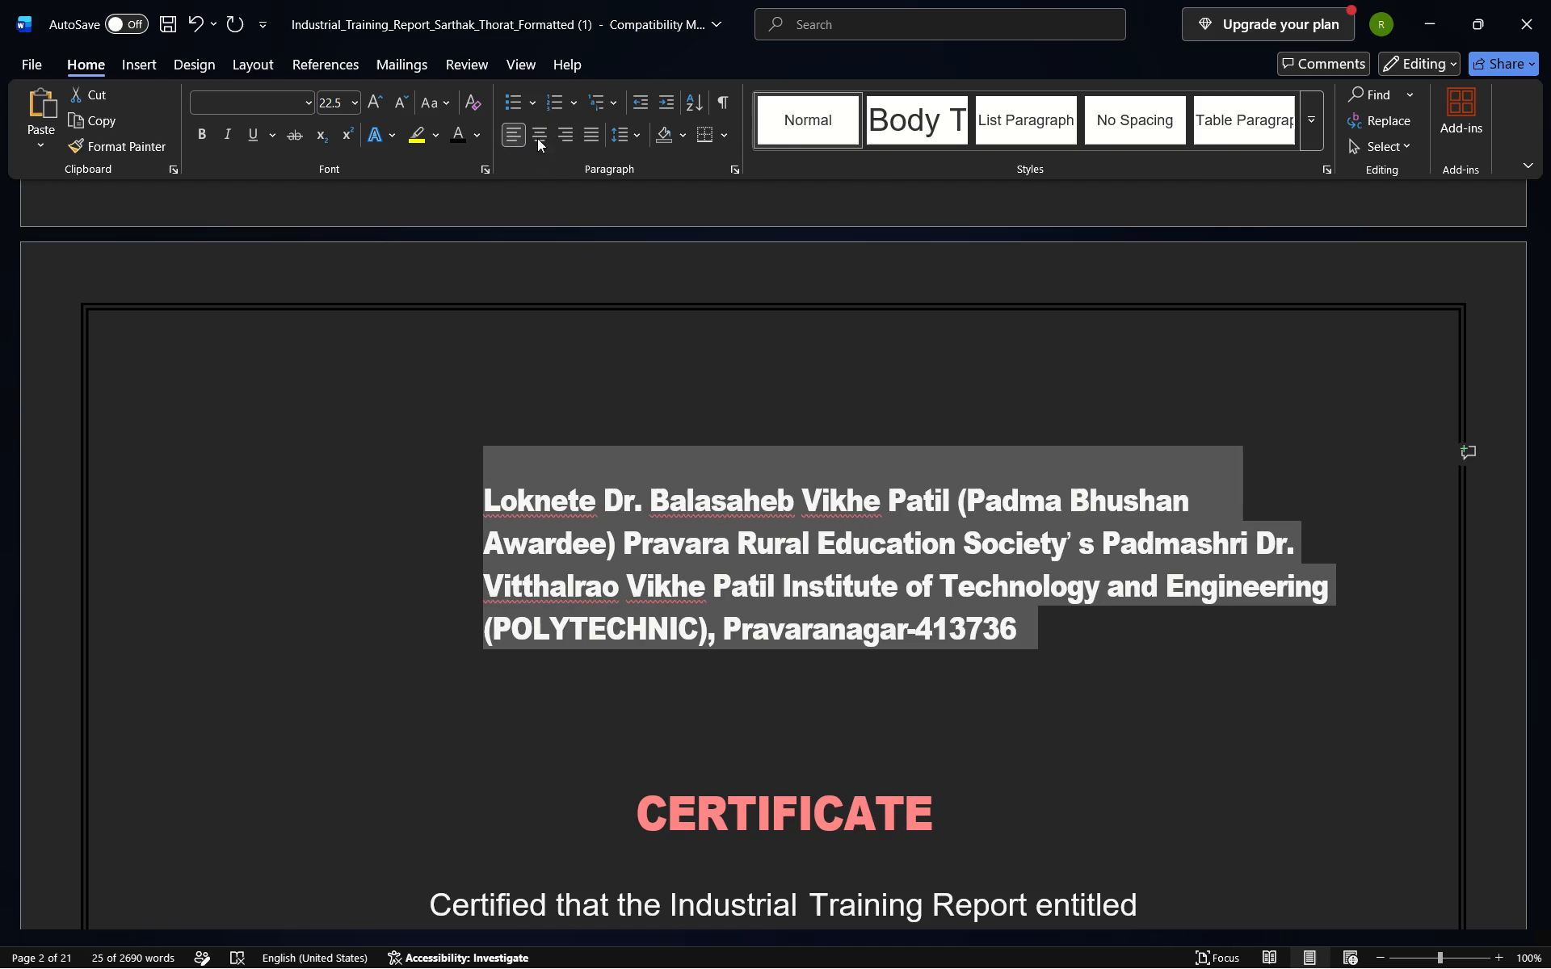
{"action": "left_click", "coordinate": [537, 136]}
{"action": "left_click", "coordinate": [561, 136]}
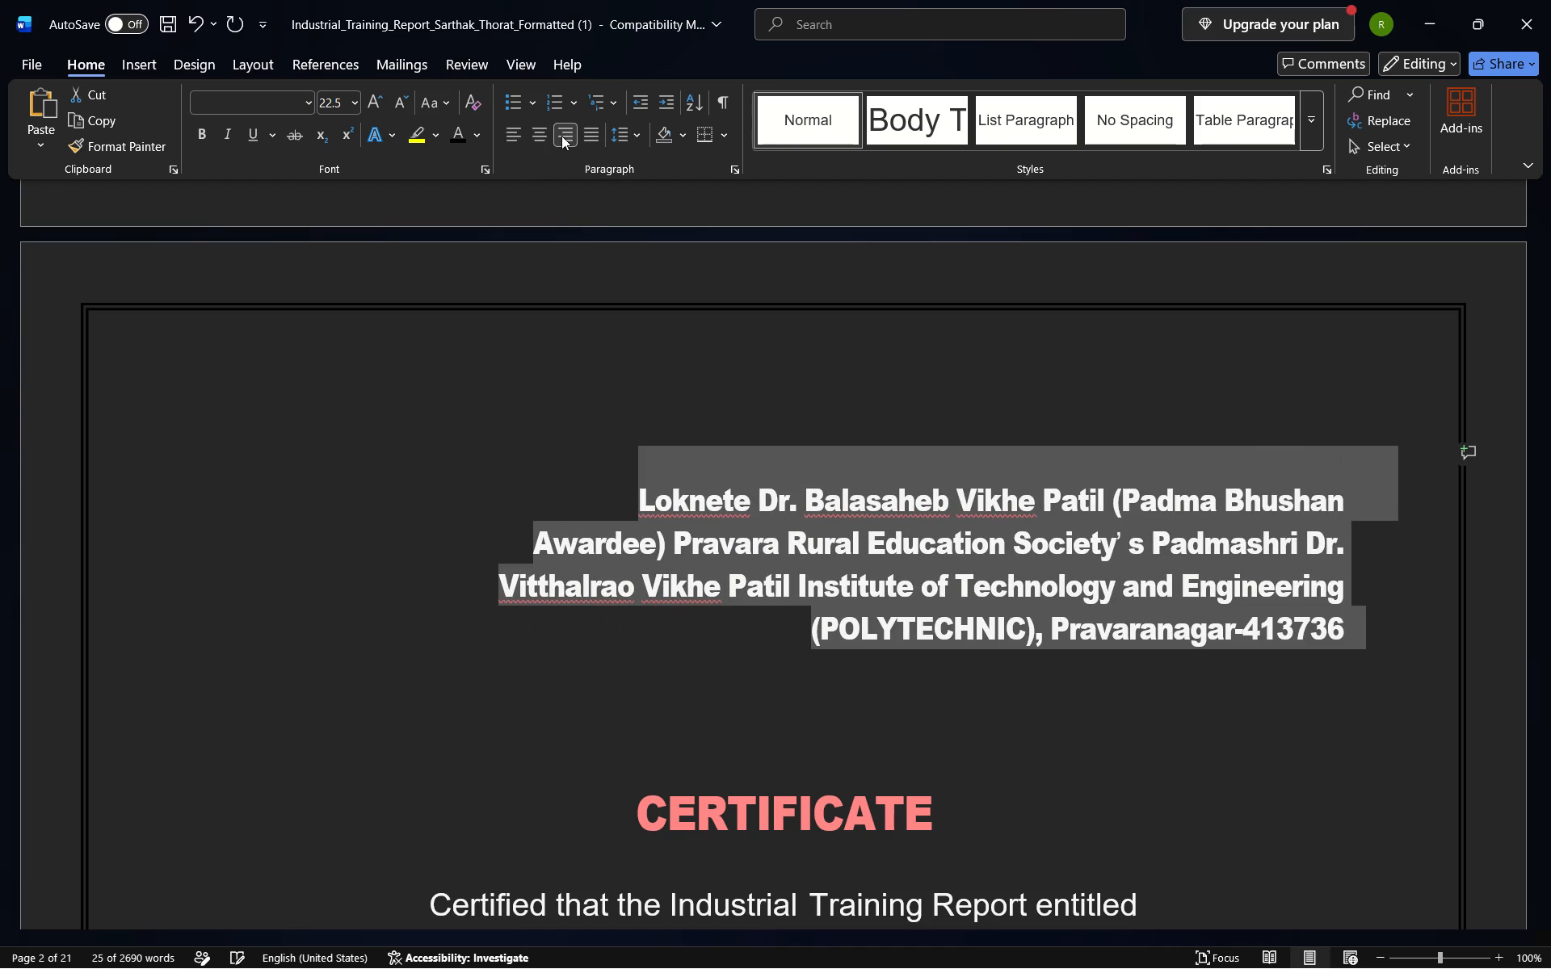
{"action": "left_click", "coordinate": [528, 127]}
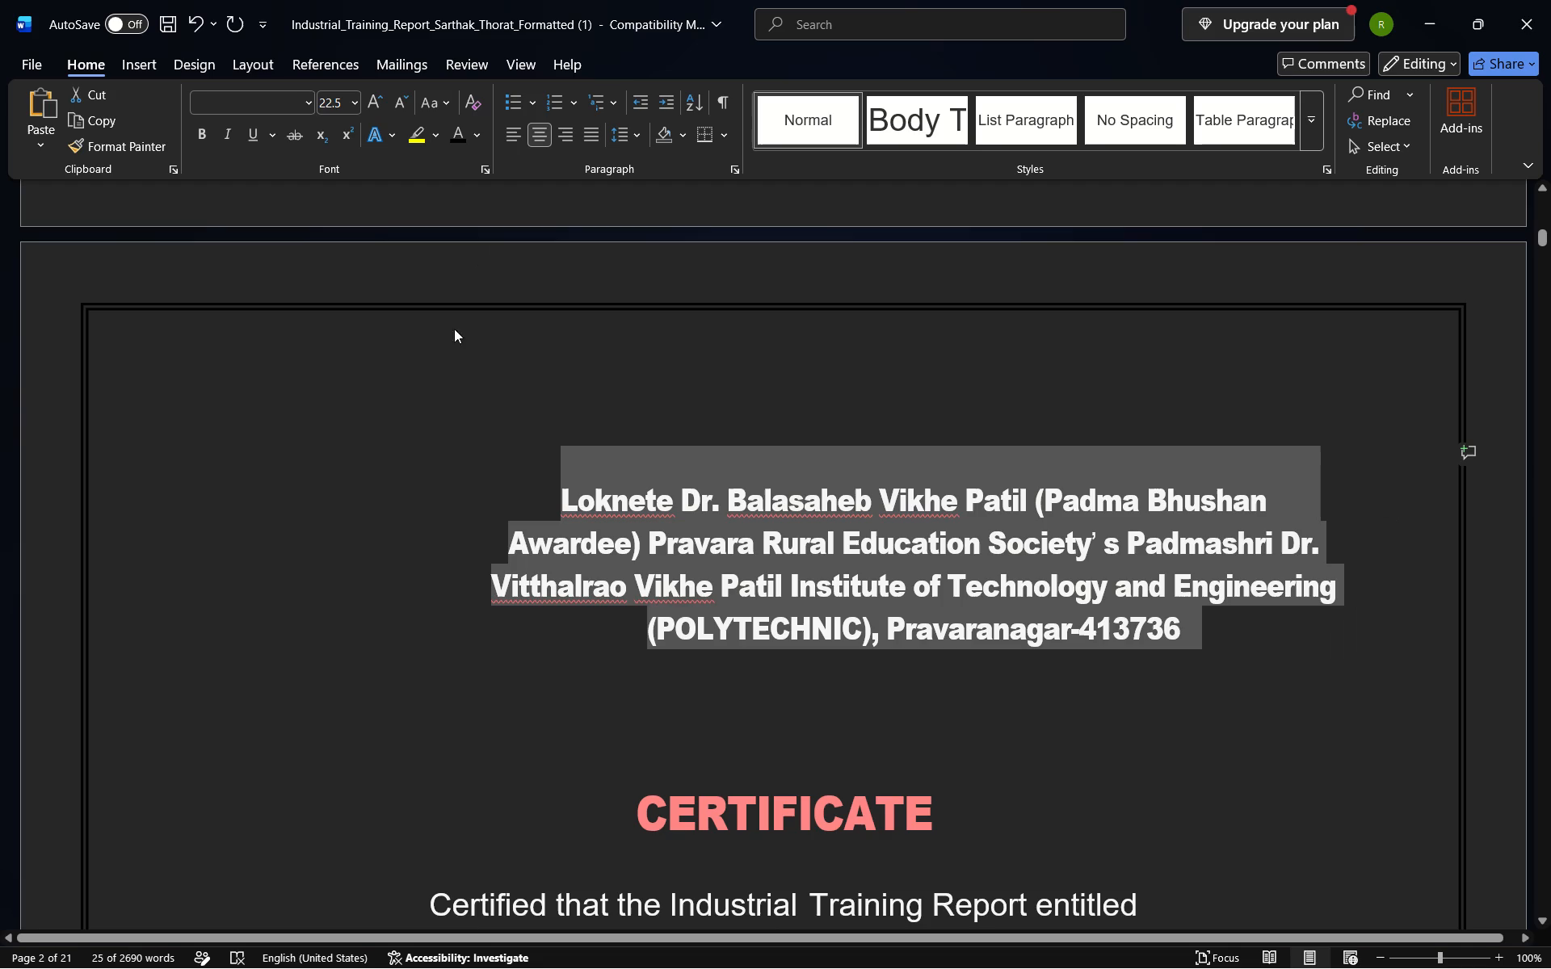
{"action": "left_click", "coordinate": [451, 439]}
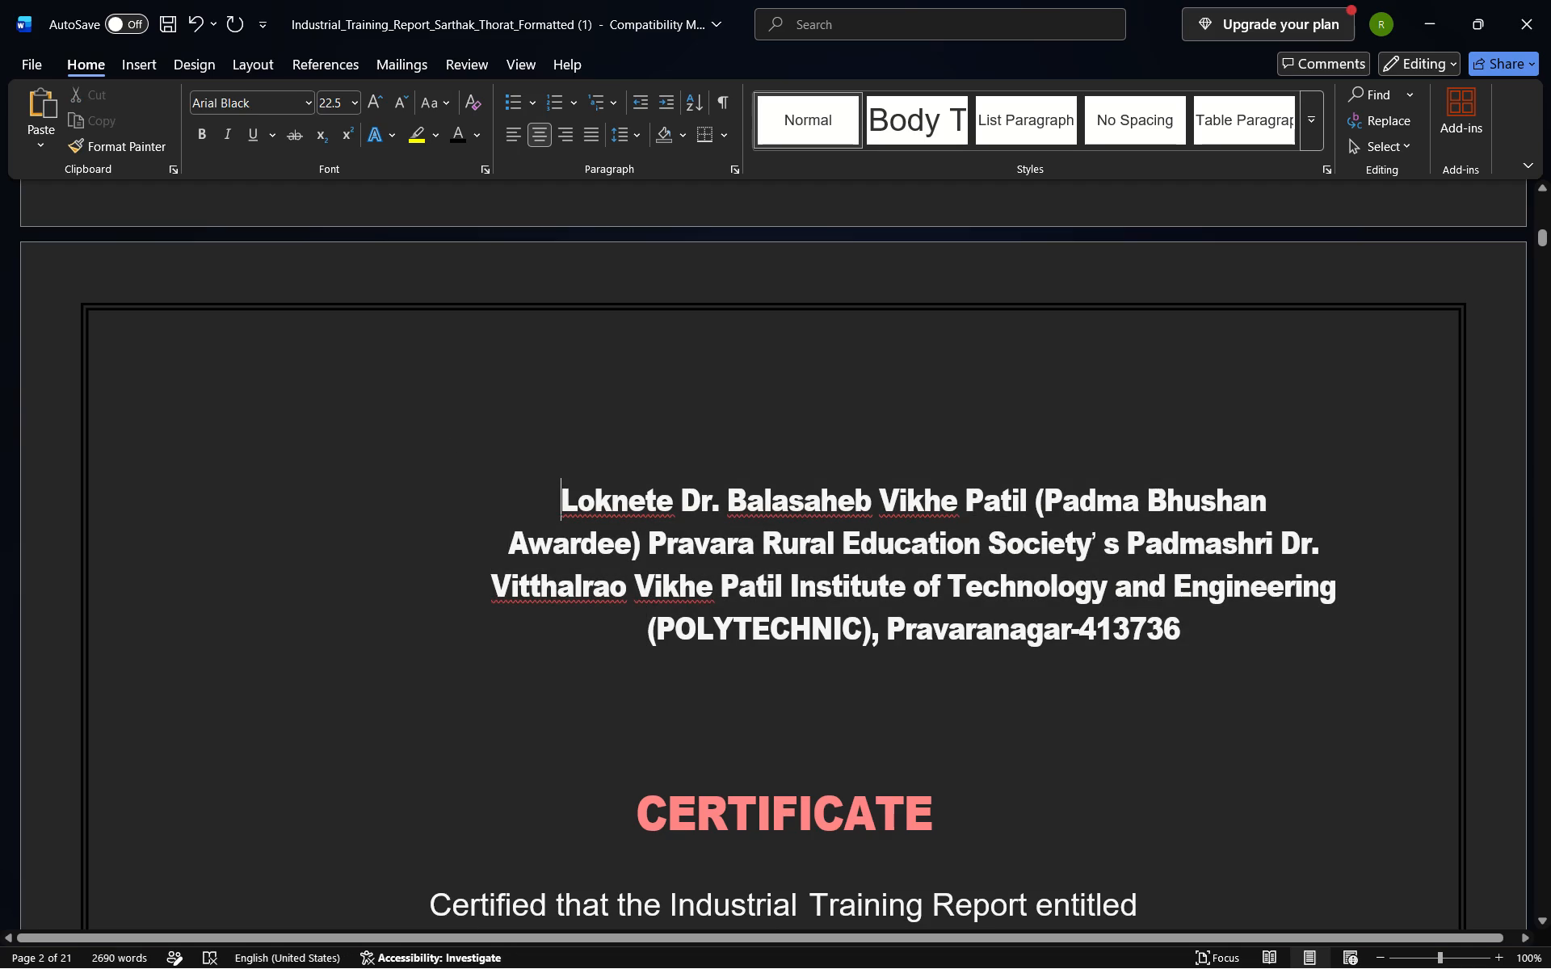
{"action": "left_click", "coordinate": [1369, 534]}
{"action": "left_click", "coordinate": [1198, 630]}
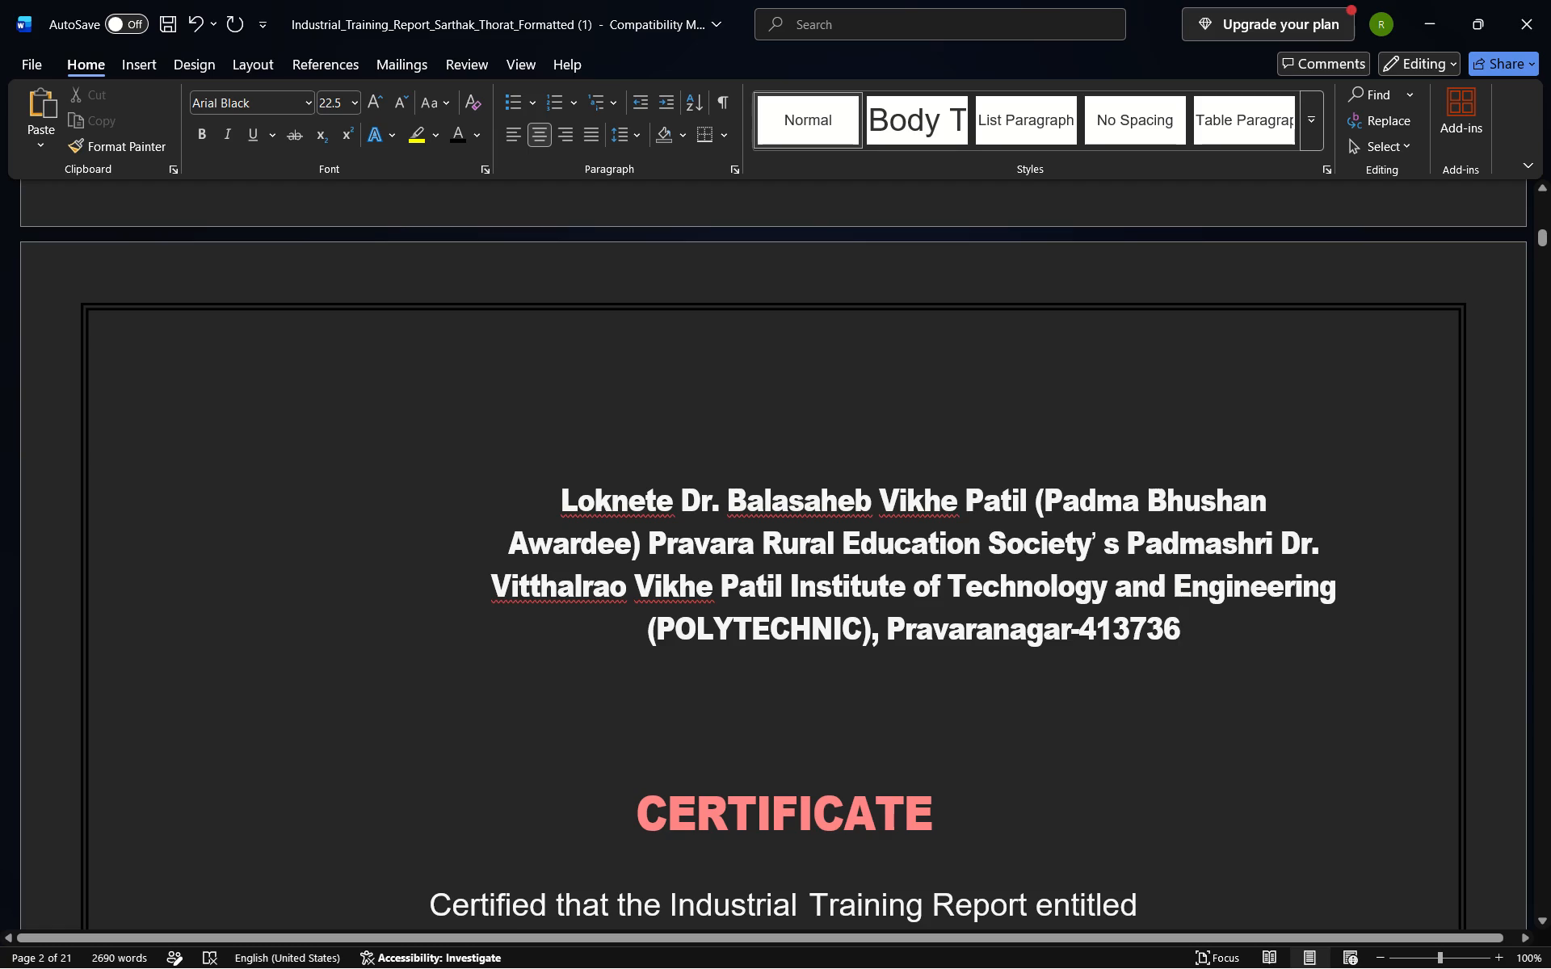
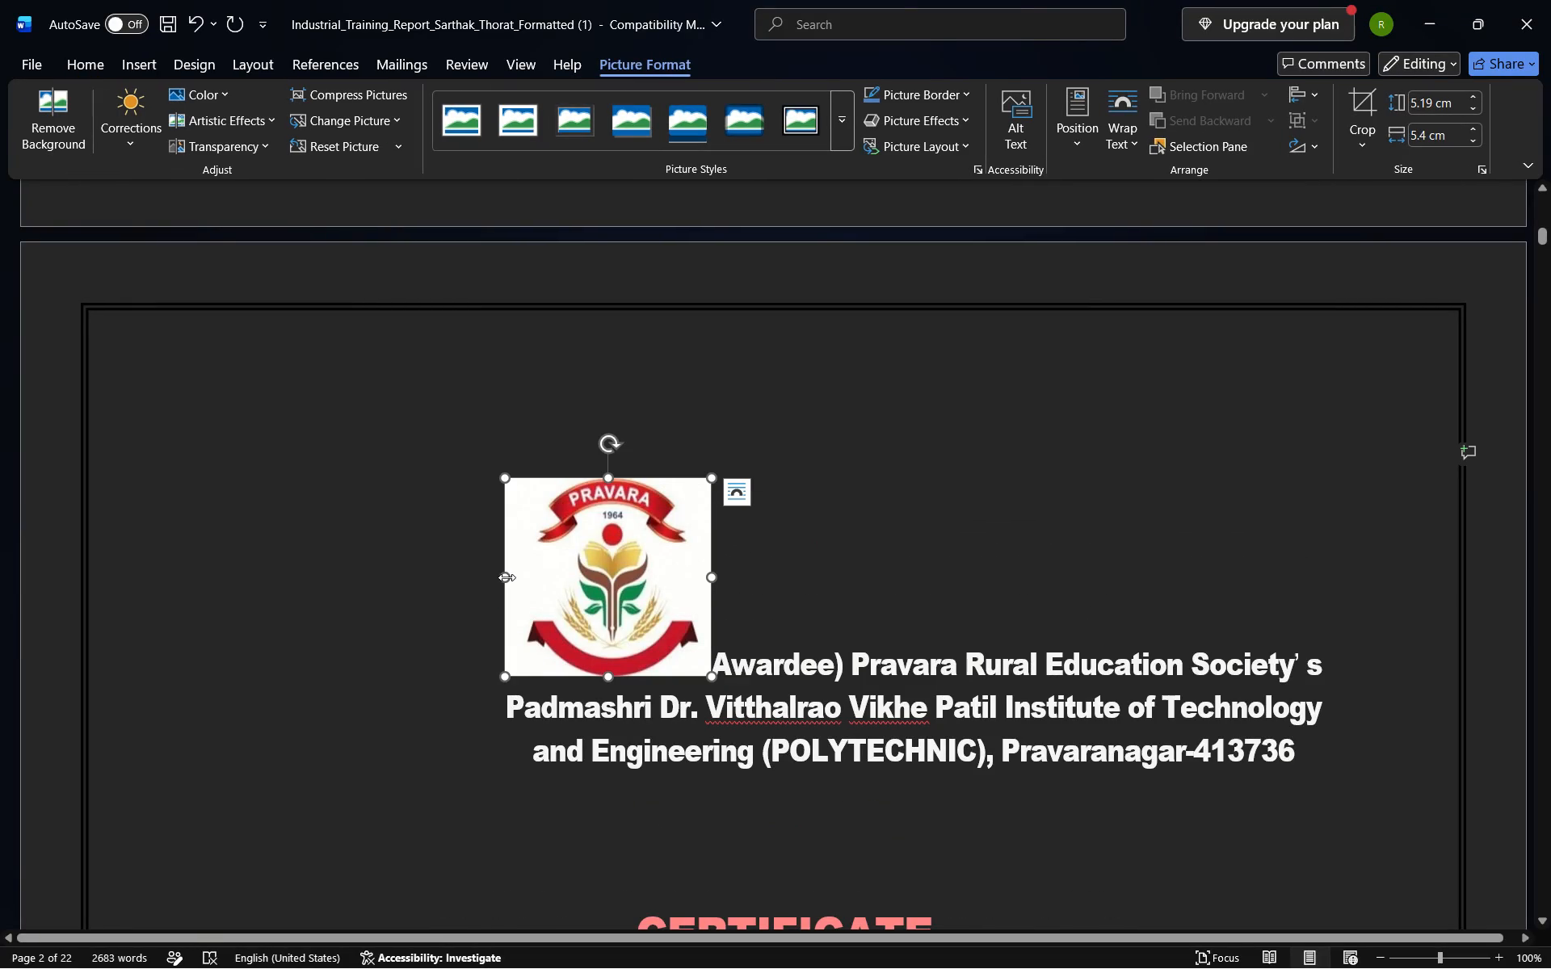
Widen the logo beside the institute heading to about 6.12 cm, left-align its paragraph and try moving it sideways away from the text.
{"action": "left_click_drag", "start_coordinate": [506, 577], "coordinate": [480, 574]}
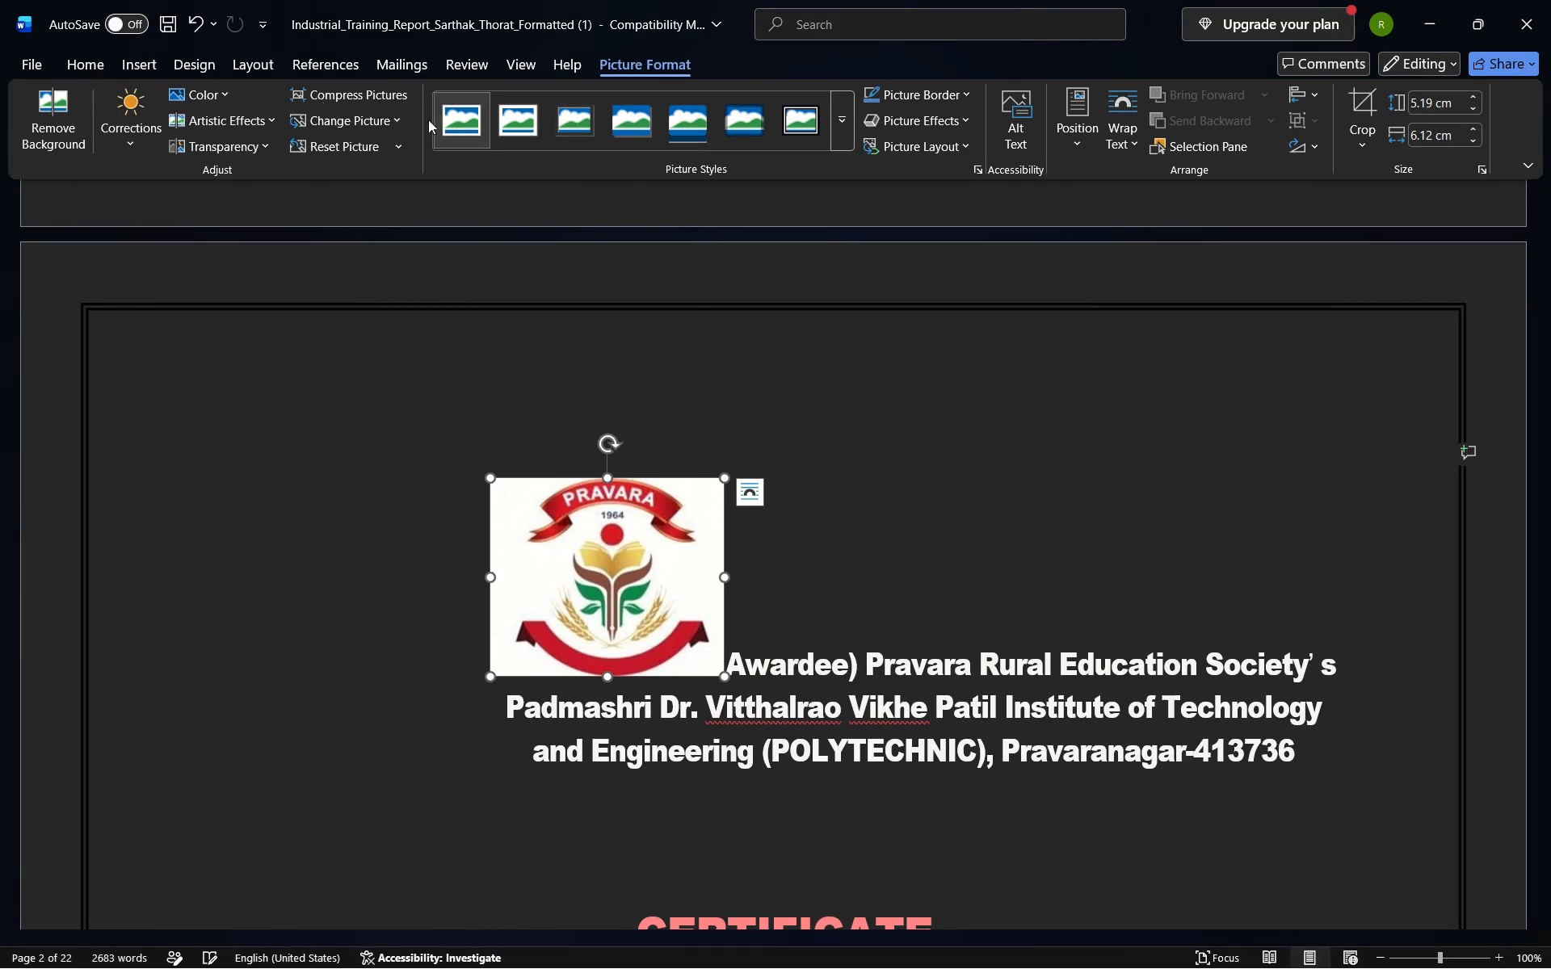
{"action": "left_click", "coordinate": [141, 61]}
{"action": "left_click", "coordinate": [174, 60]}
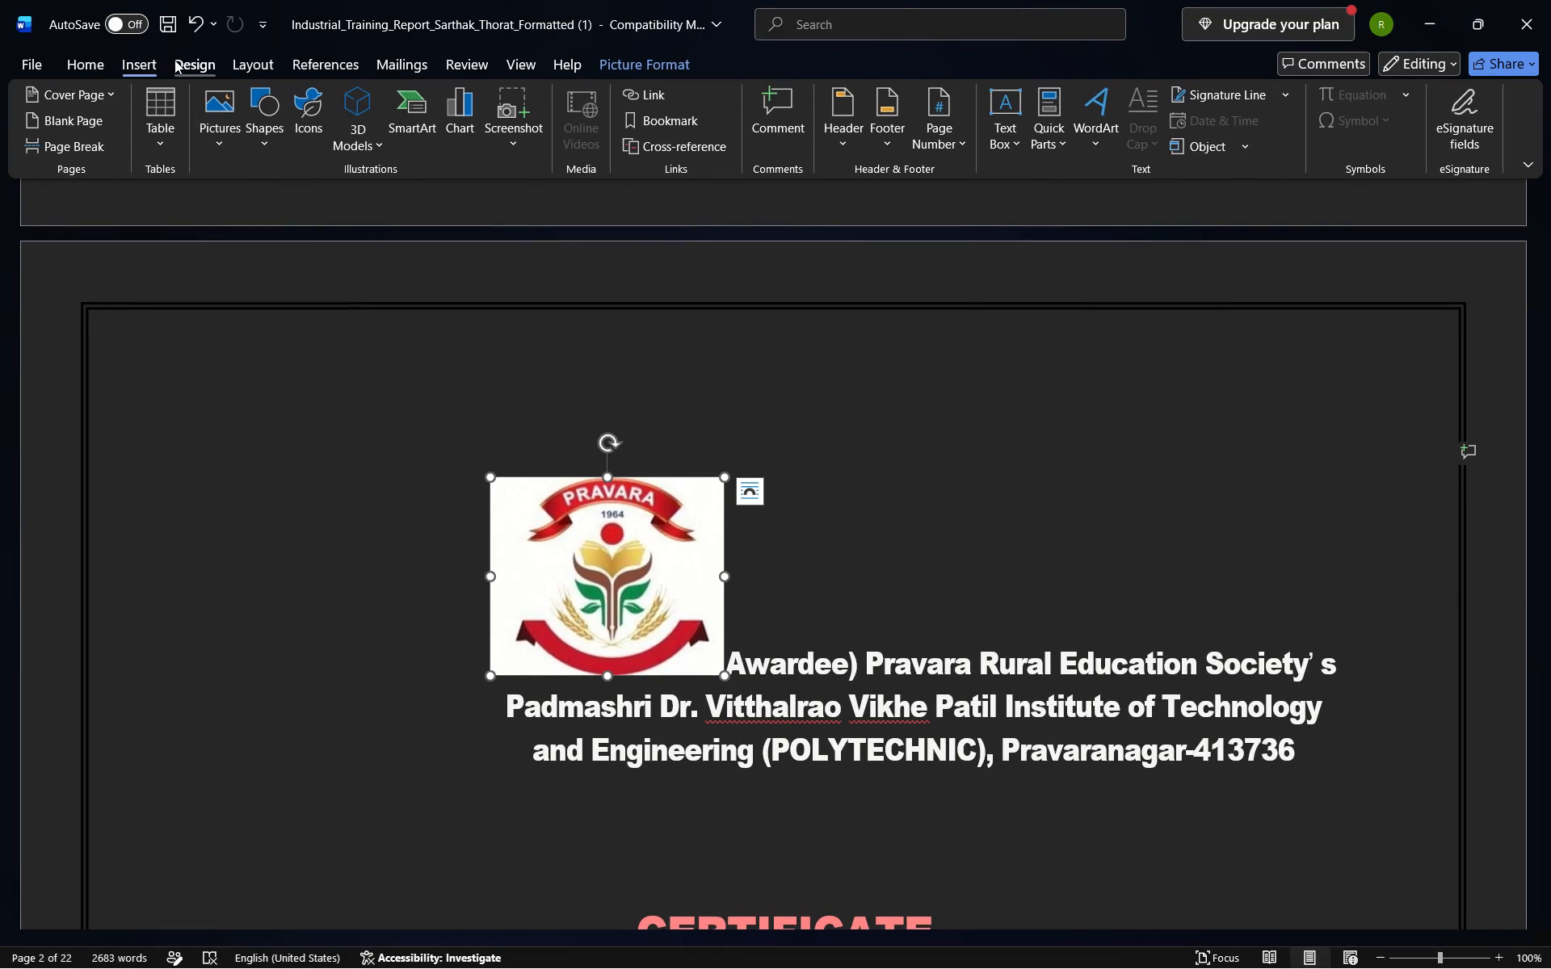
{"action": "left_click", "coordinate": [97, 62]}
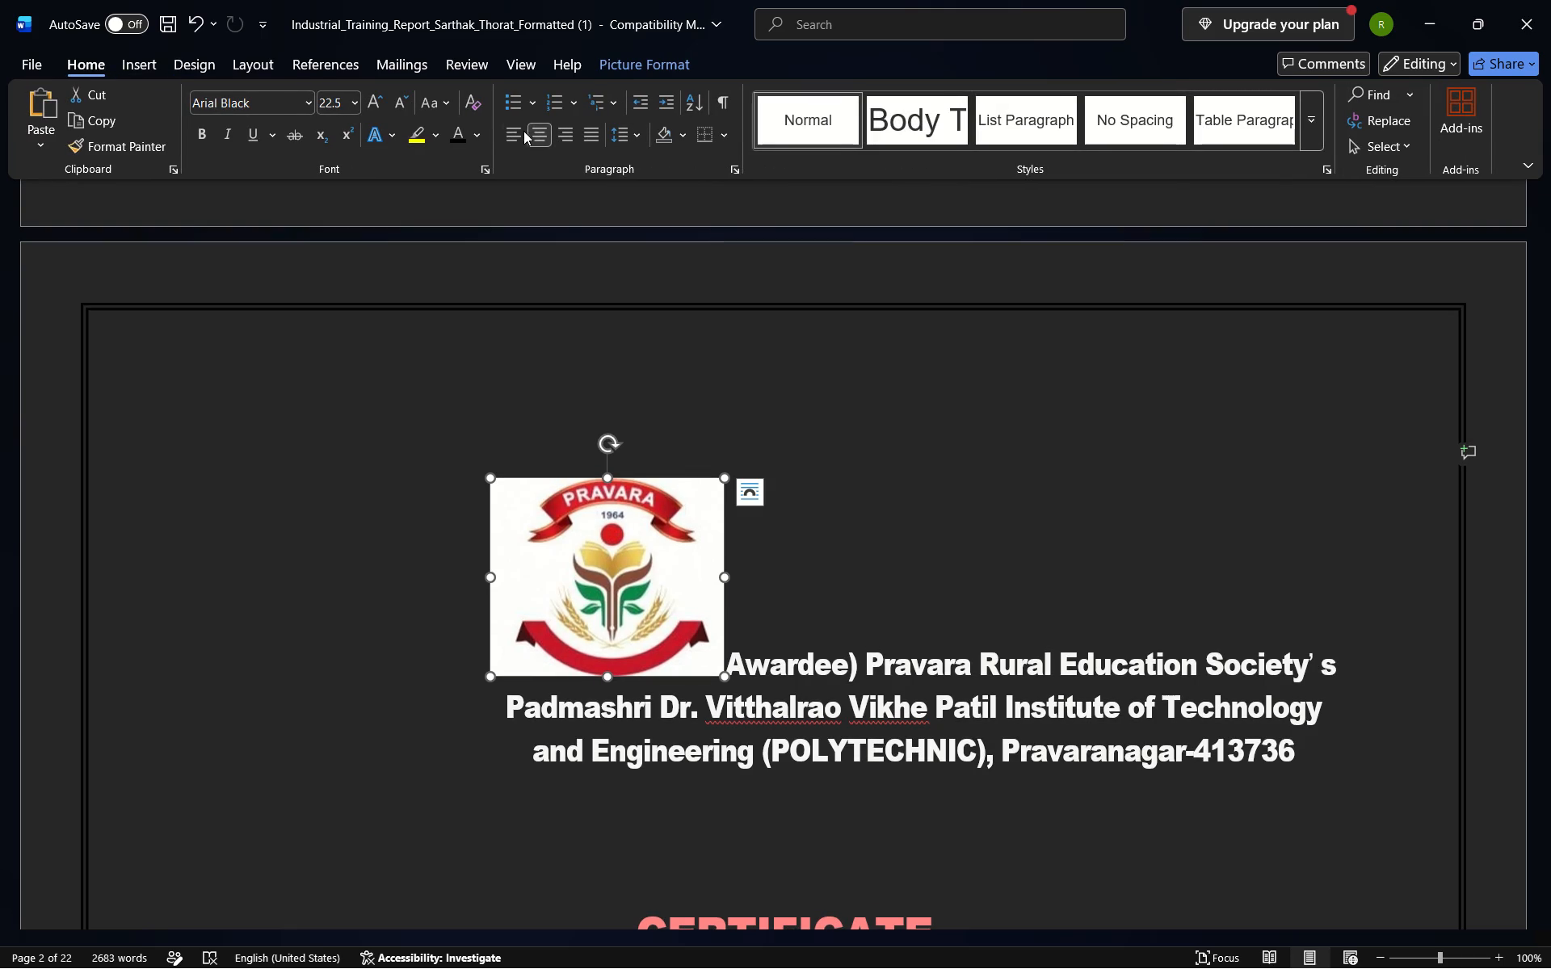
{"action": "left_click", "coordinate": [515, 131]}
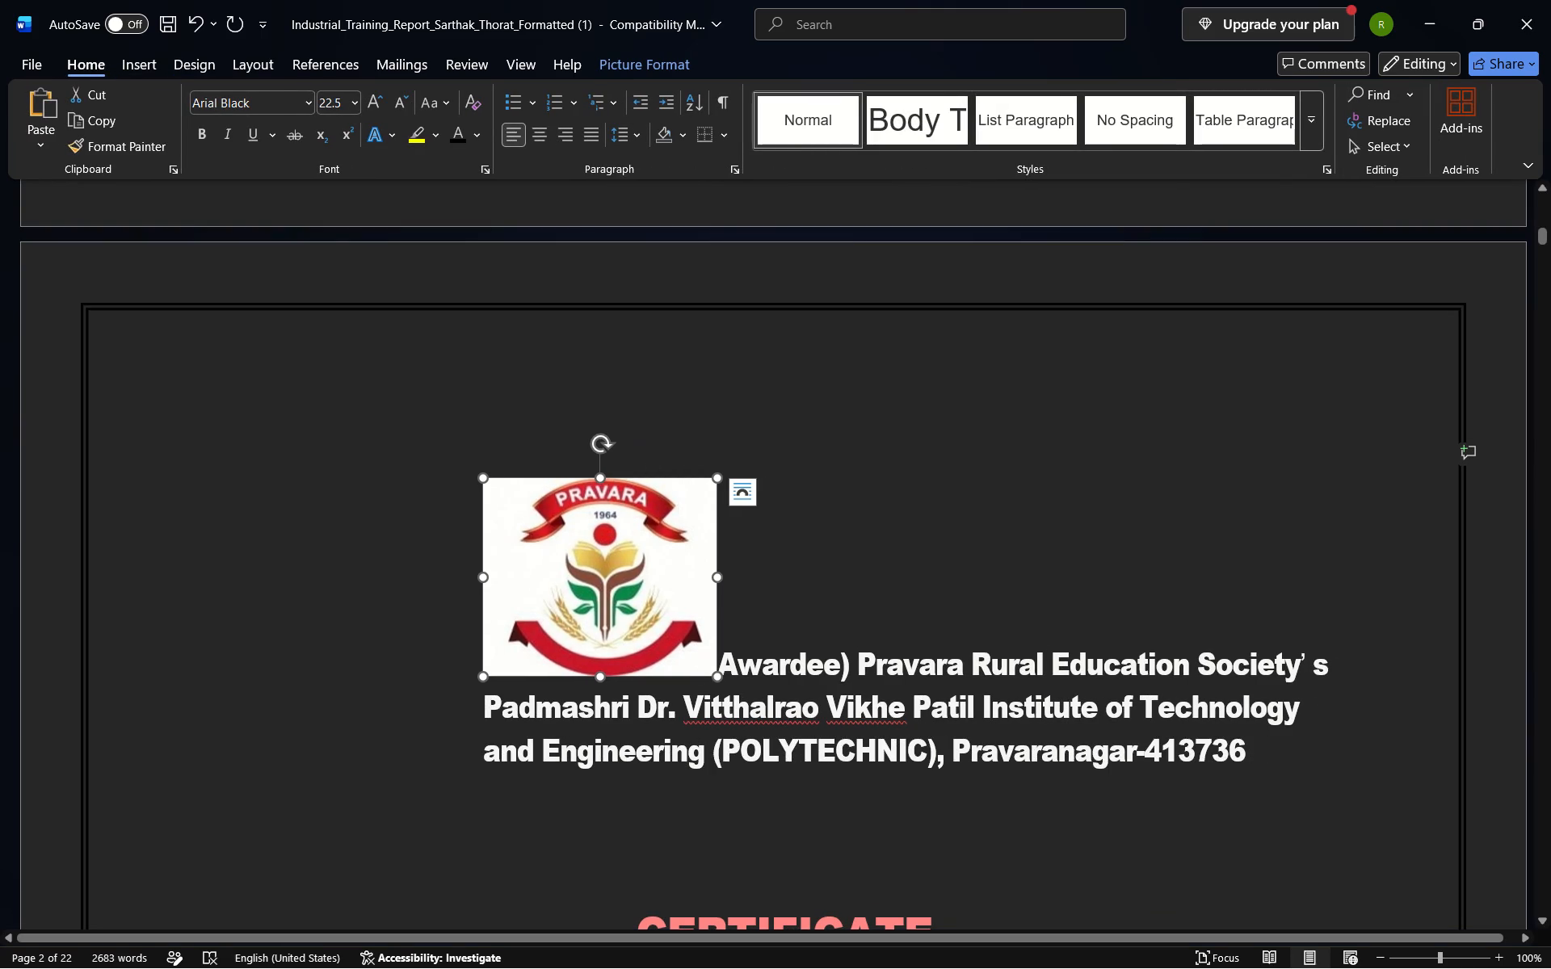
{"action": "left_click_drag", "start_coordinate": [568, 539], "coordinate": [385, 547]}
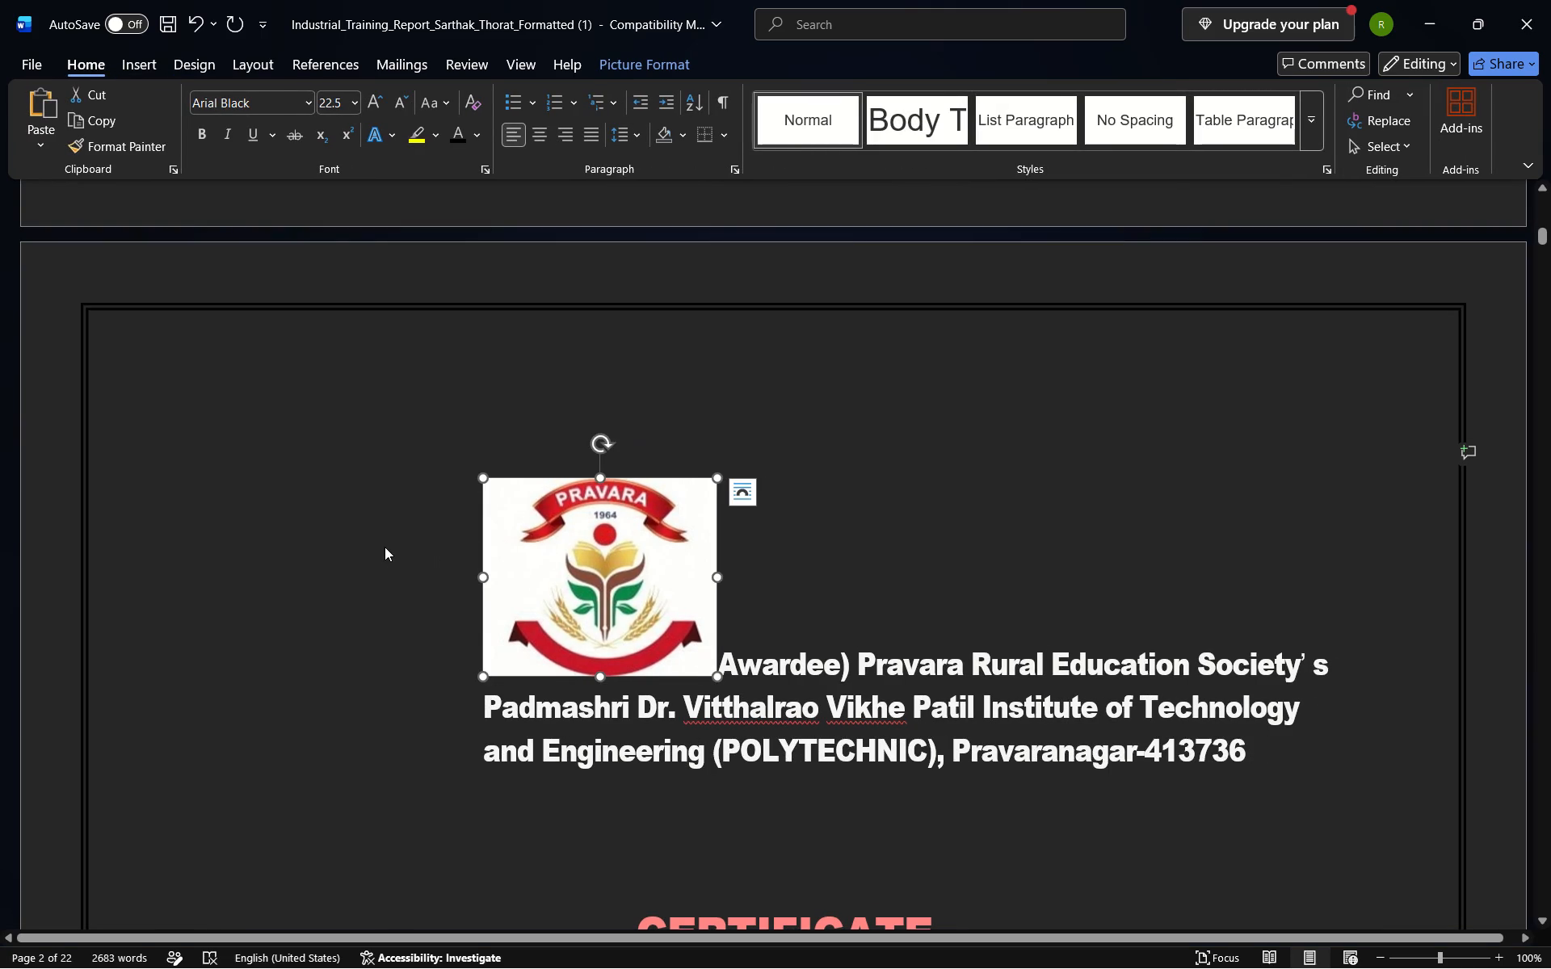
Undo the logo's changes and its insertion, along with the heading's alignment changes back to the left-aligned institute heading.
{"action": "key", "text": "ctrl+z"}
{"action": "key", "text": "ctrl+z"}
{"action": "key", "text": "ctrl+z"}
{"action": "key", "text": "ctrl+z"}
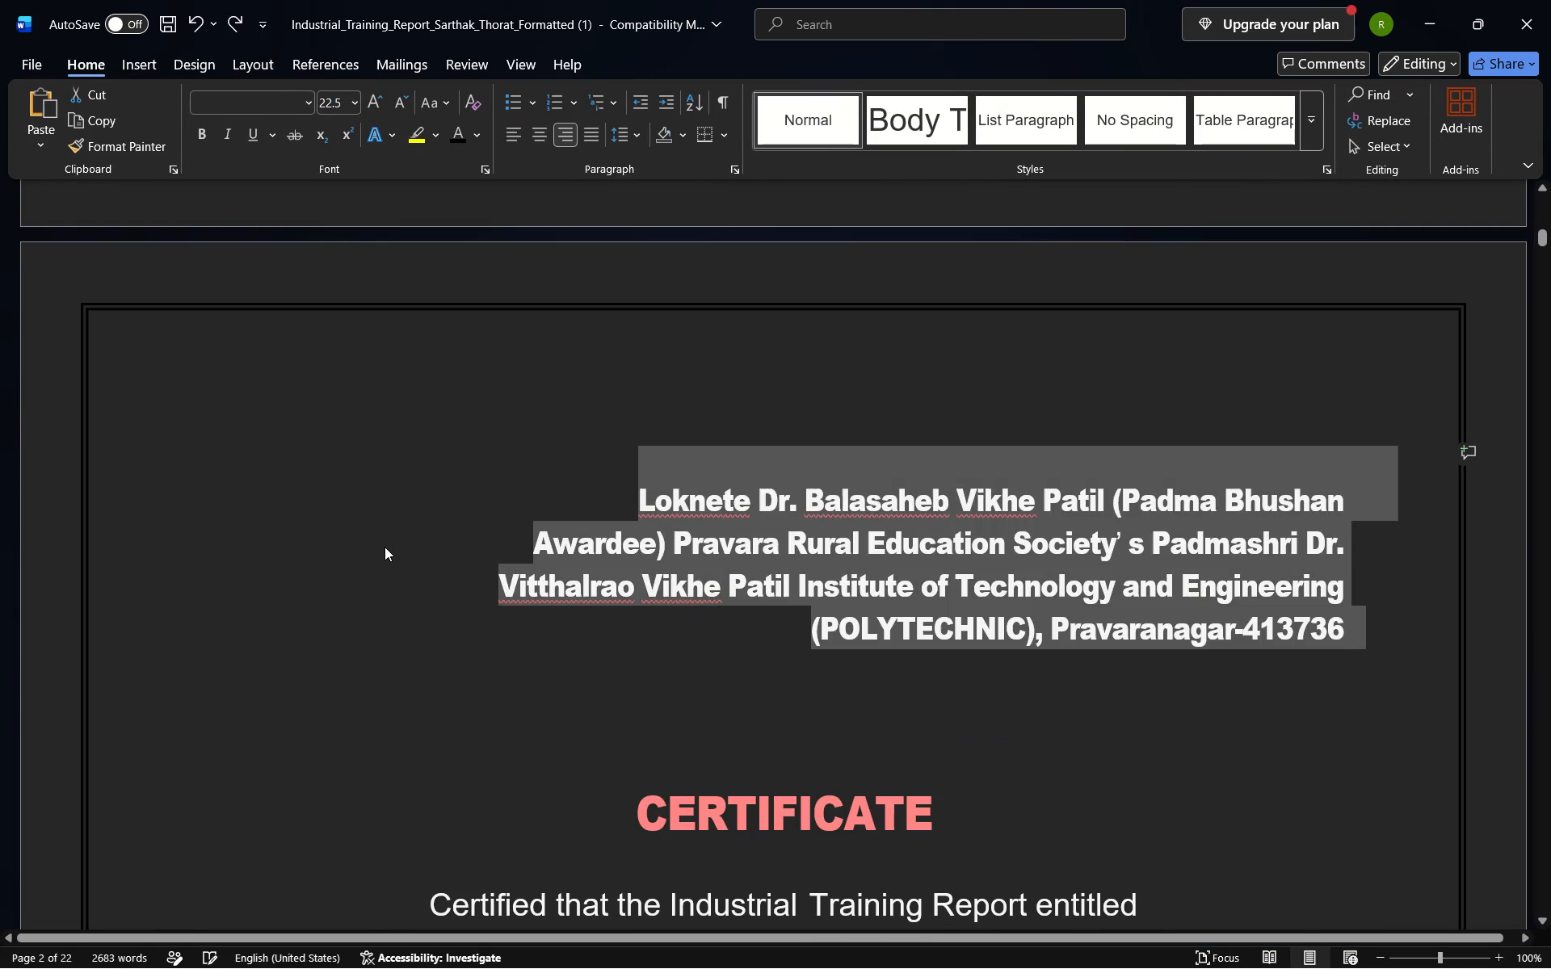
{"action": "key", "text": "ctrl+z"}
{"action": "key", "text": "ctrl+z"}
{"action": "key", "text": "ctrl+z"}
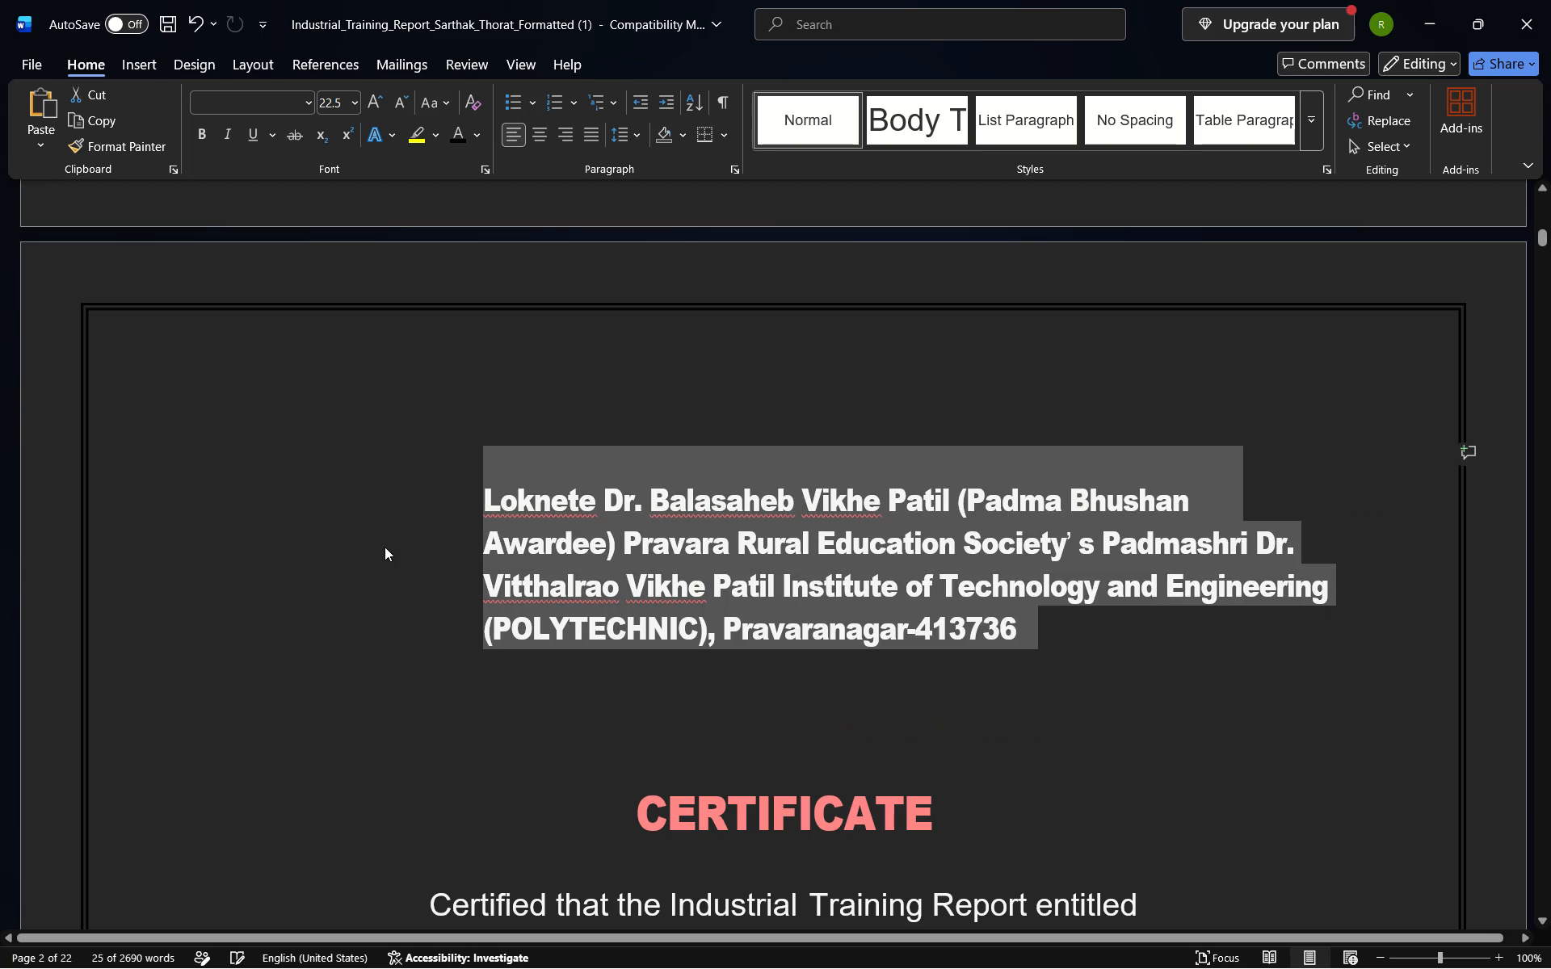
Delete the whole institute heading above "CERTIFICATE" and reset the empty line to left alignment.
{"action": "left_click", "coordinate": [1052, 652]}
{"action": "left_click_drag", "start_coordinate": [1039, 627], "coordinate": [492, 497]}
{"action": "key", "text": "BackSpace"}
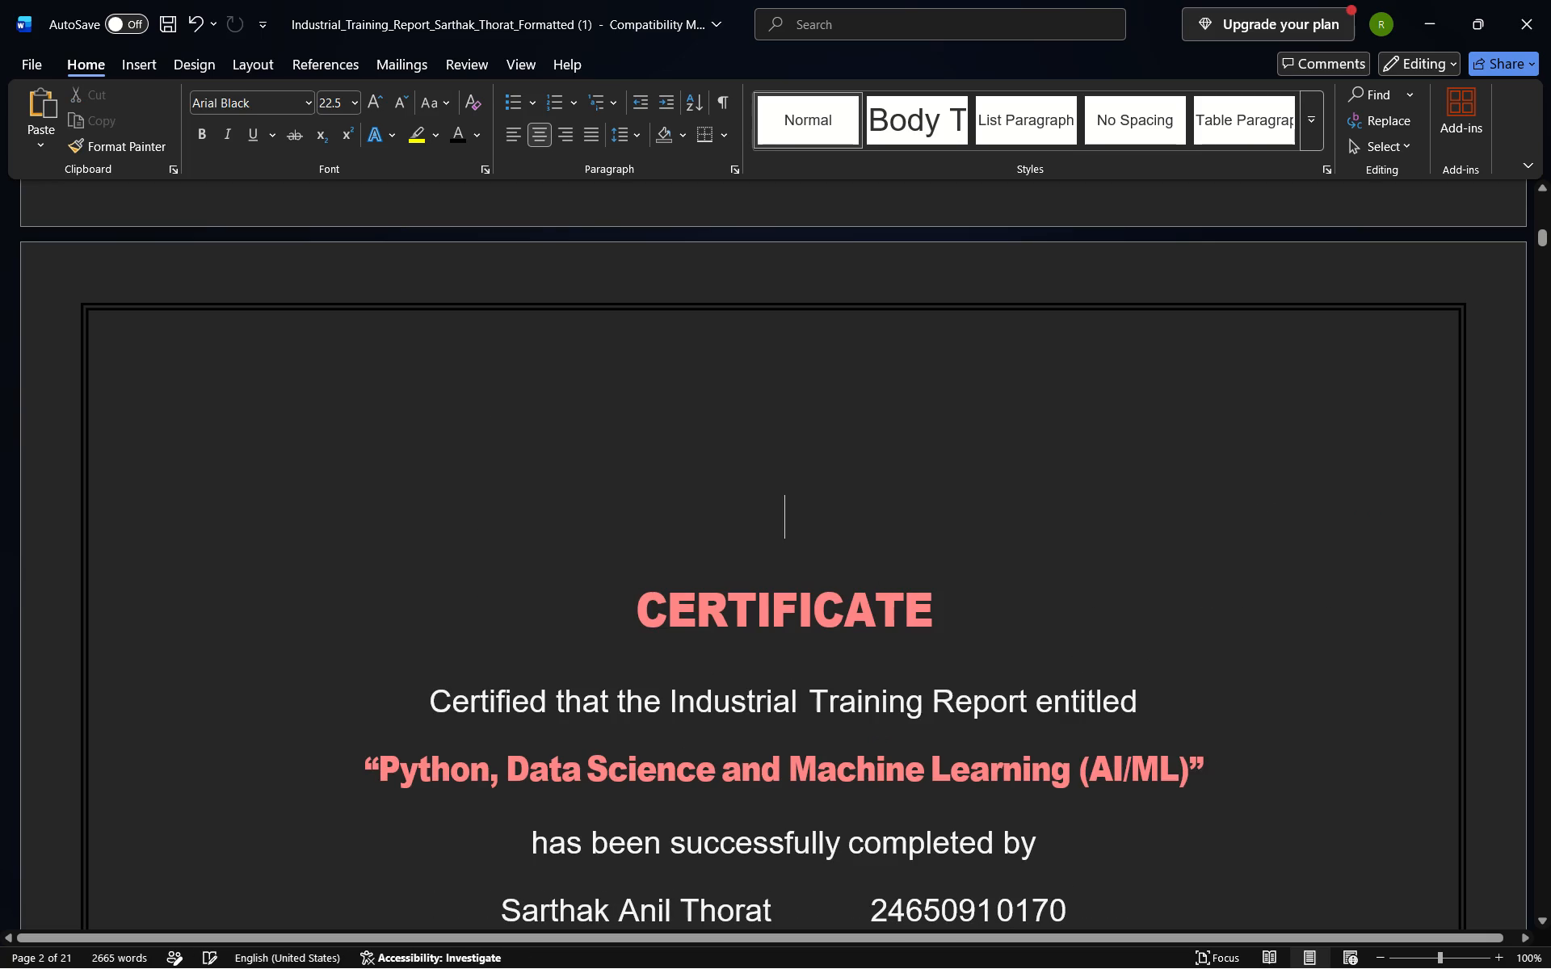
{"action": "key", "text": "BackSpace"}
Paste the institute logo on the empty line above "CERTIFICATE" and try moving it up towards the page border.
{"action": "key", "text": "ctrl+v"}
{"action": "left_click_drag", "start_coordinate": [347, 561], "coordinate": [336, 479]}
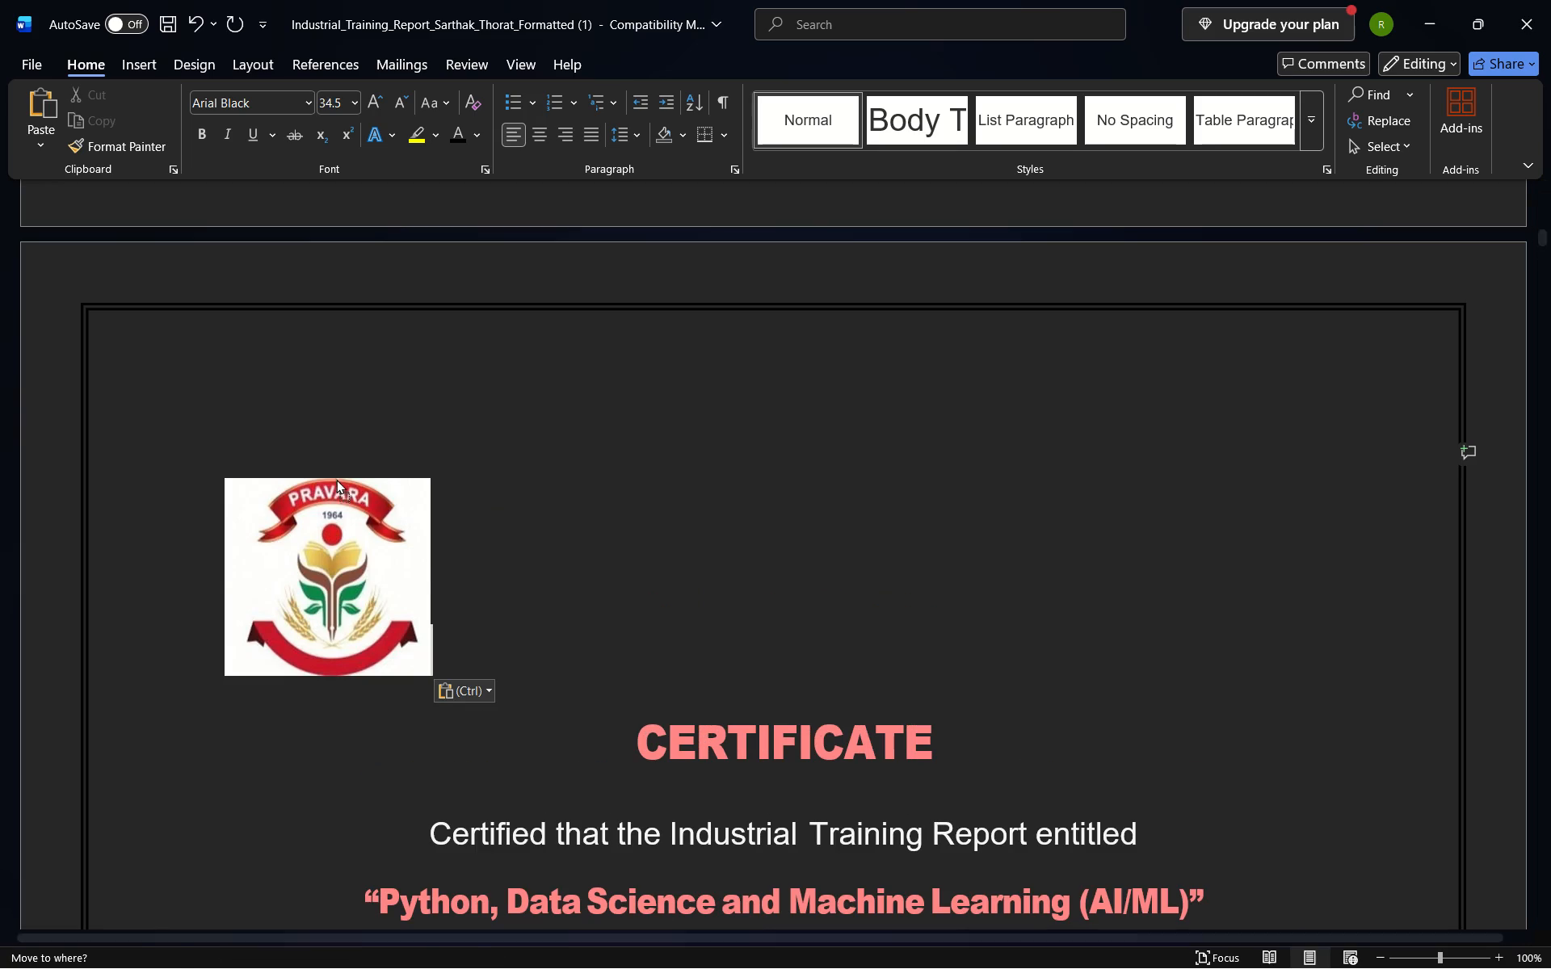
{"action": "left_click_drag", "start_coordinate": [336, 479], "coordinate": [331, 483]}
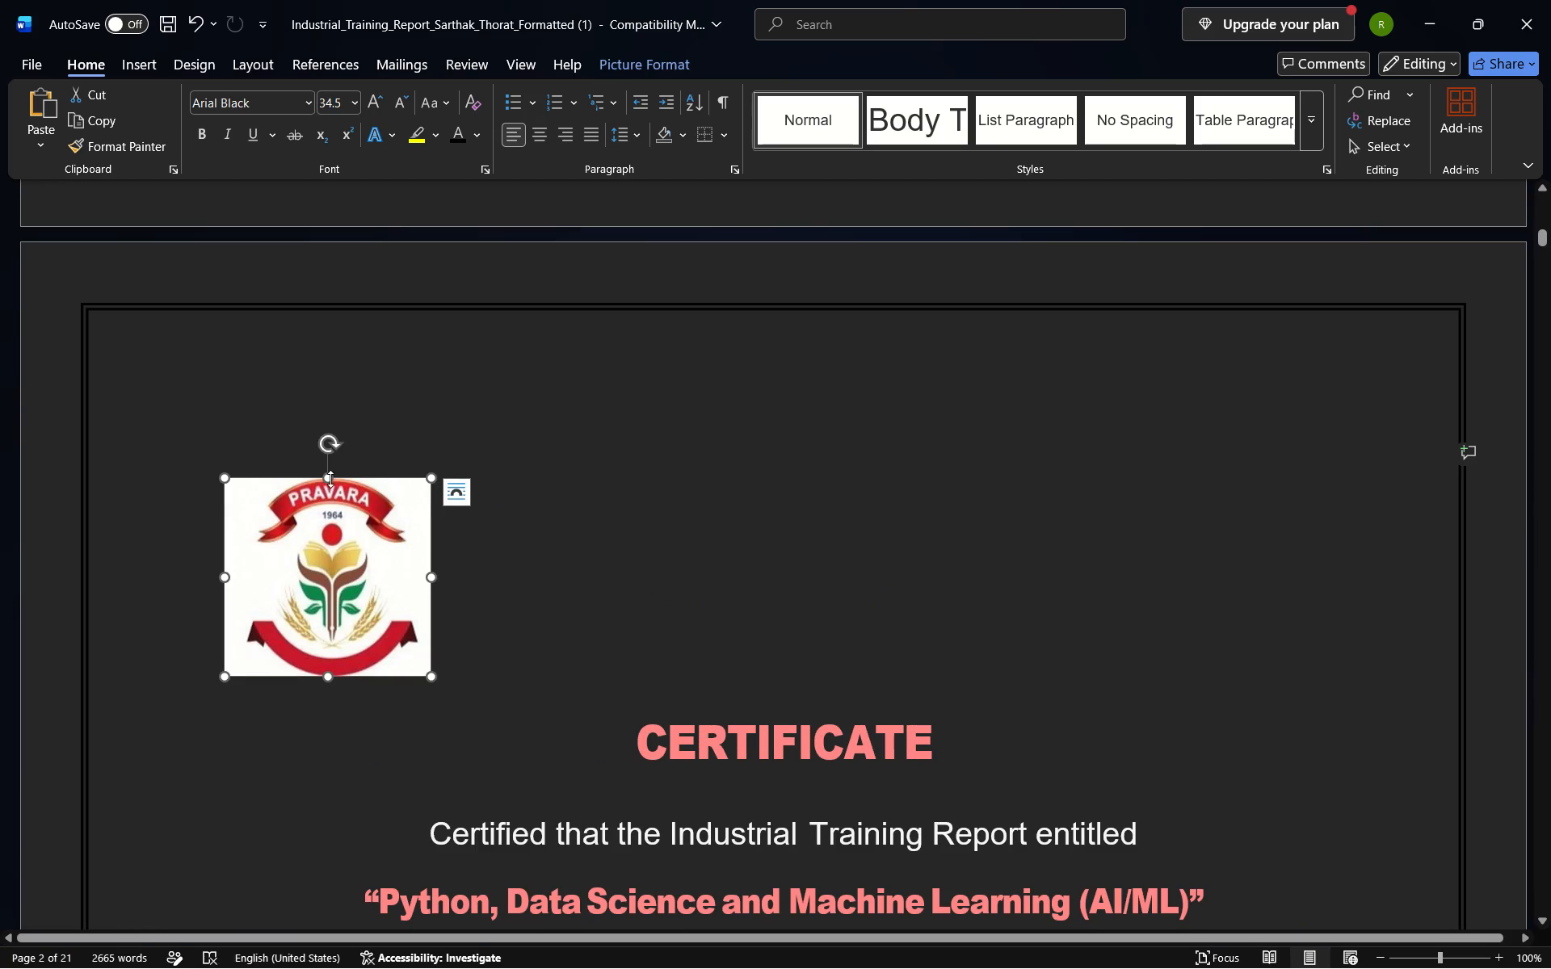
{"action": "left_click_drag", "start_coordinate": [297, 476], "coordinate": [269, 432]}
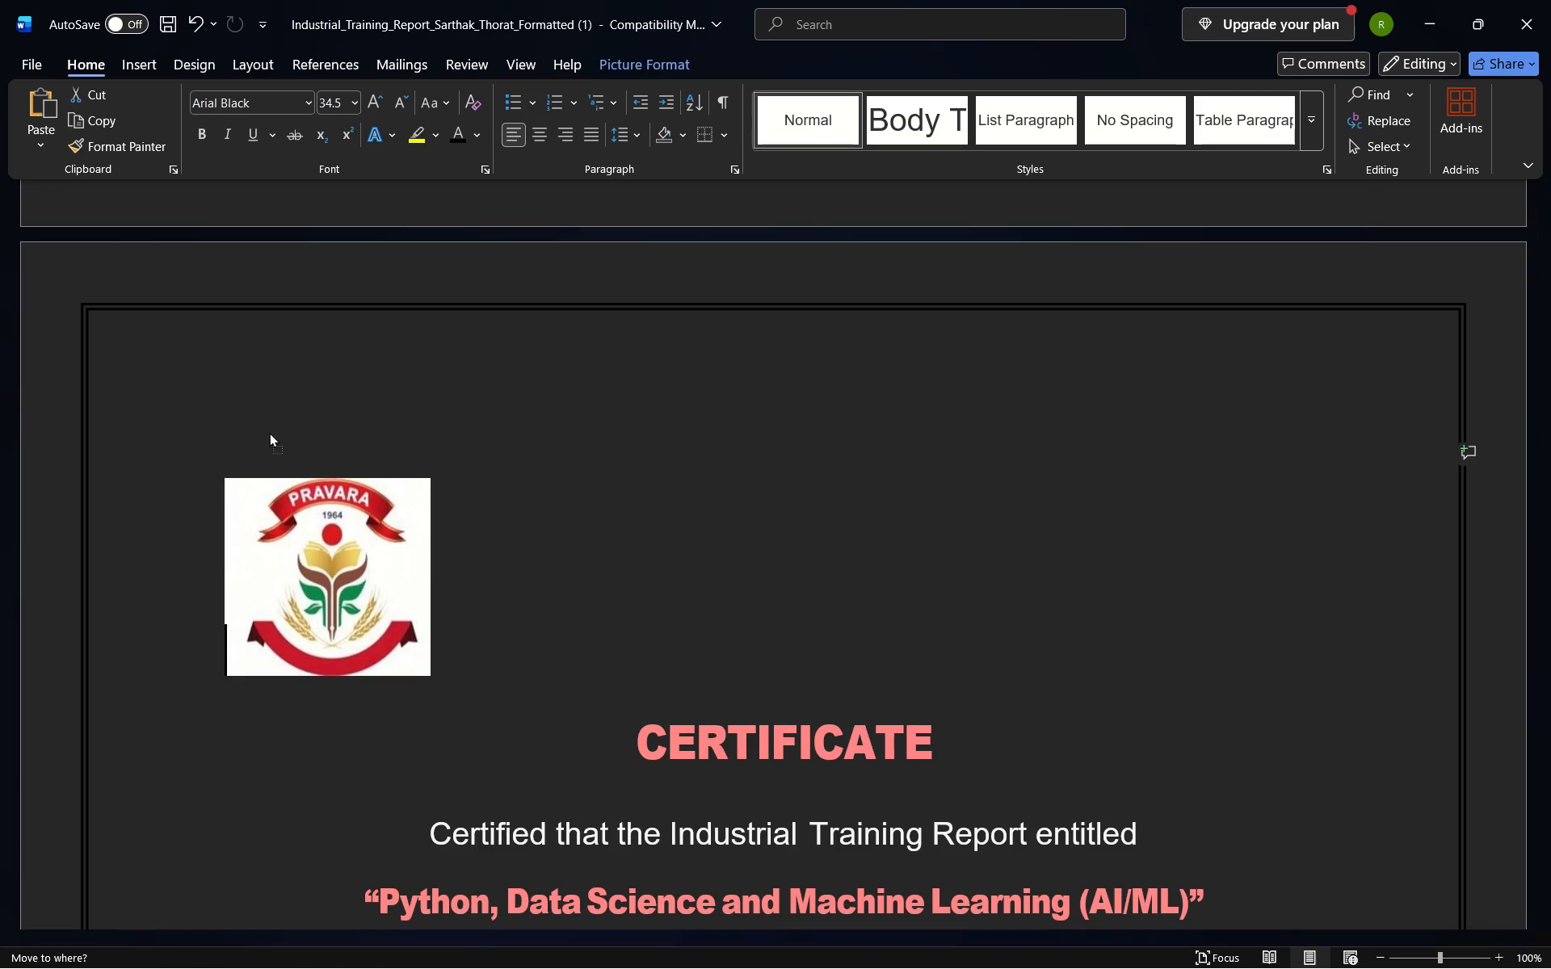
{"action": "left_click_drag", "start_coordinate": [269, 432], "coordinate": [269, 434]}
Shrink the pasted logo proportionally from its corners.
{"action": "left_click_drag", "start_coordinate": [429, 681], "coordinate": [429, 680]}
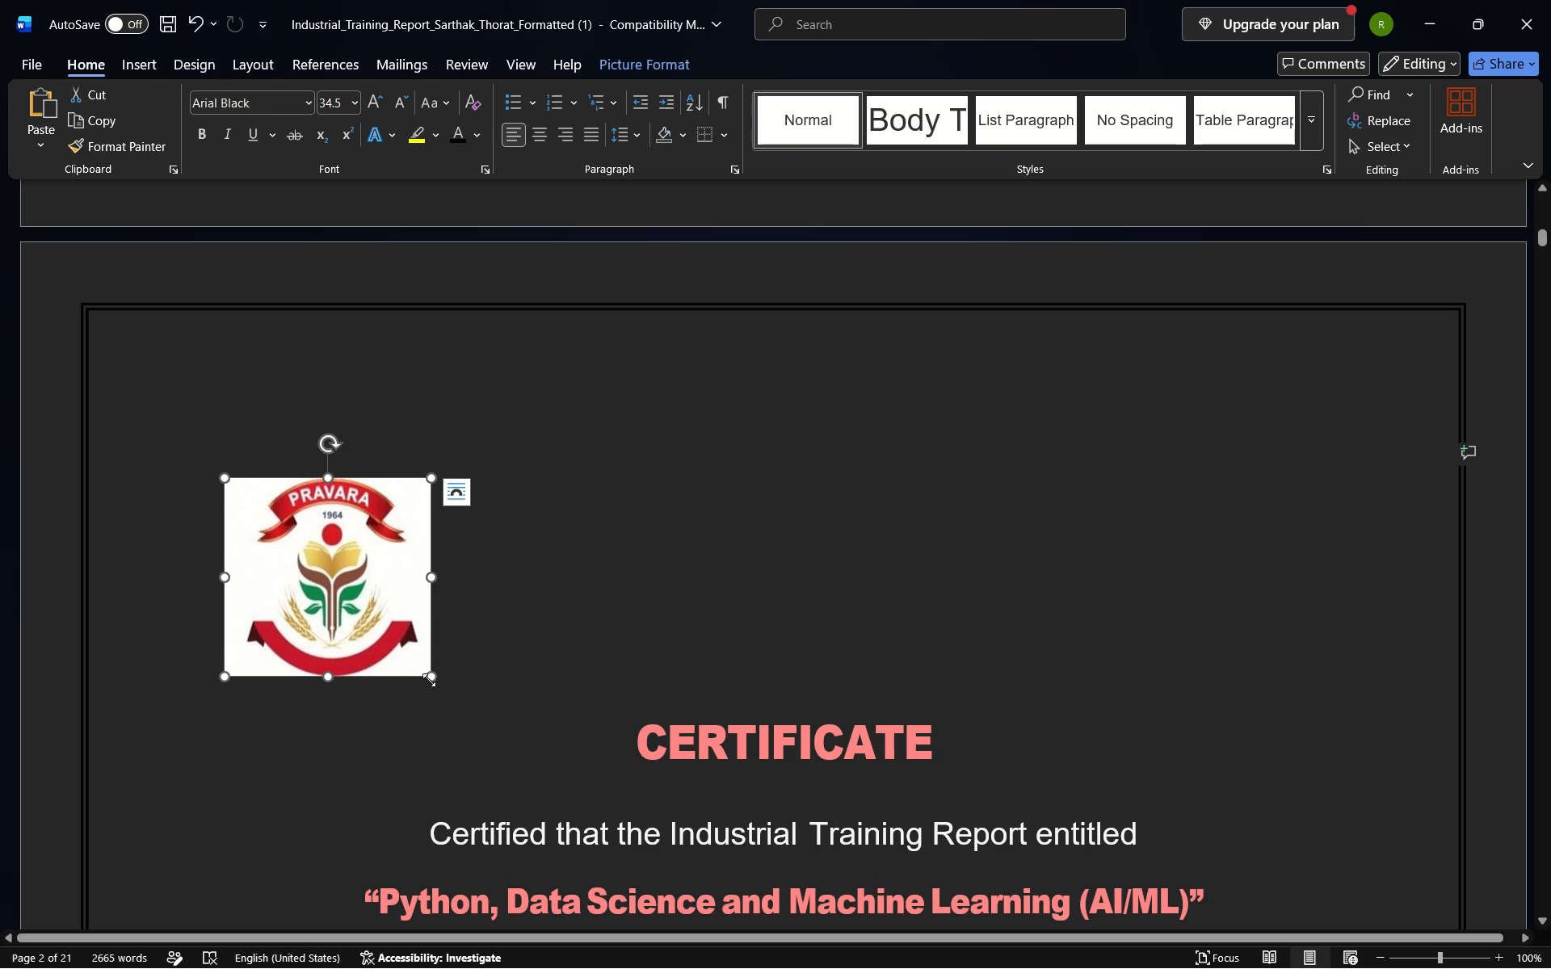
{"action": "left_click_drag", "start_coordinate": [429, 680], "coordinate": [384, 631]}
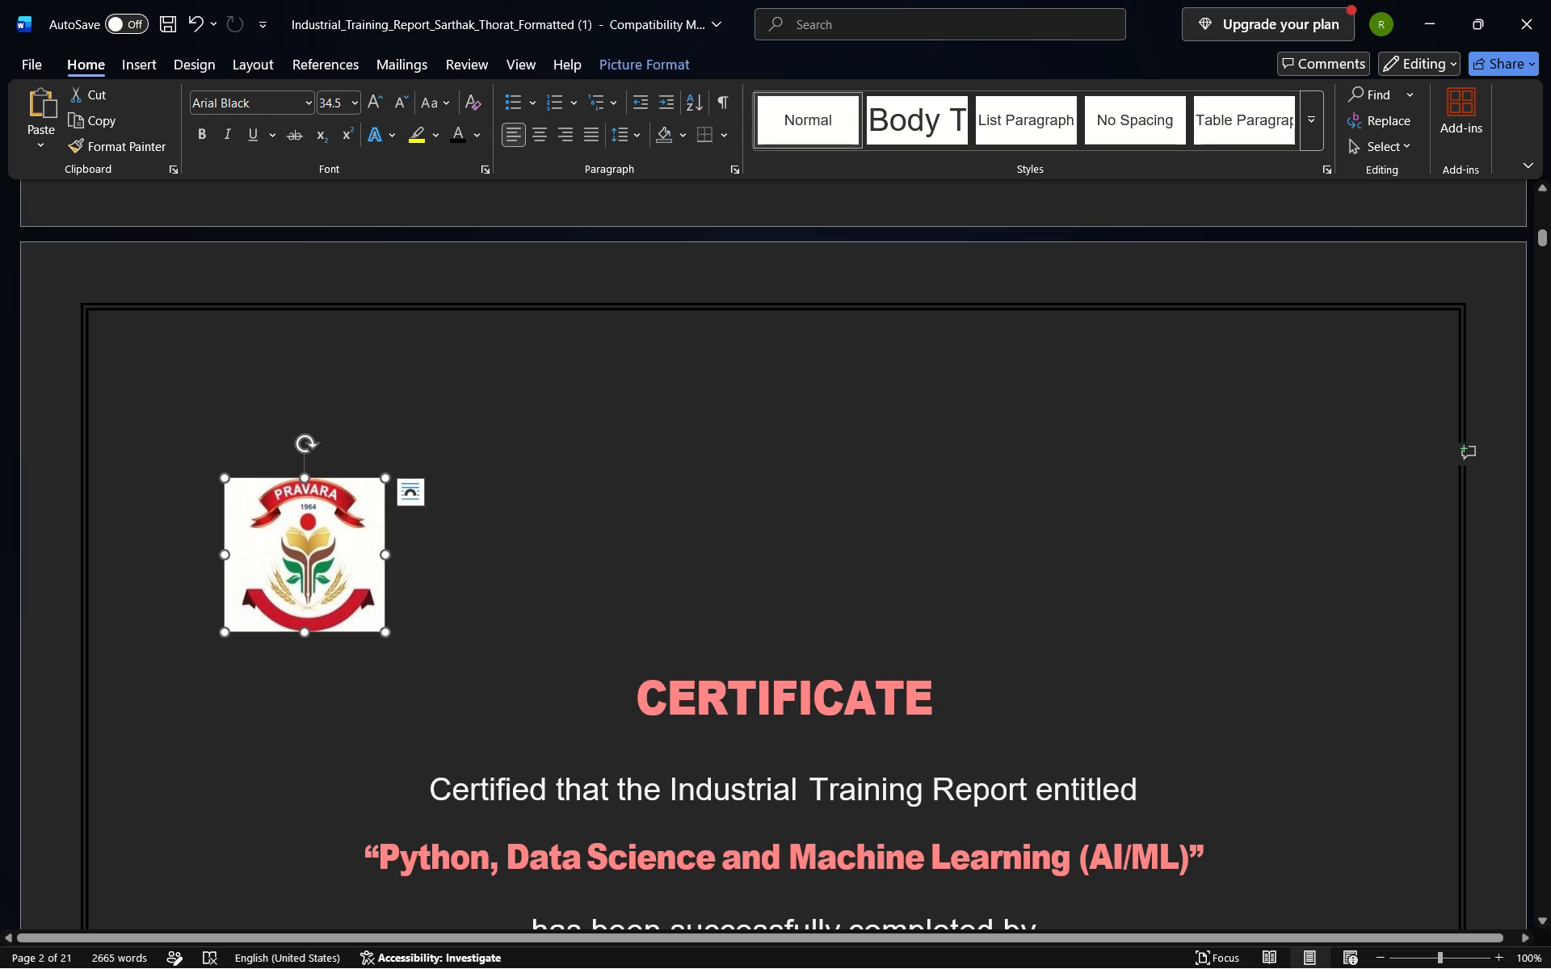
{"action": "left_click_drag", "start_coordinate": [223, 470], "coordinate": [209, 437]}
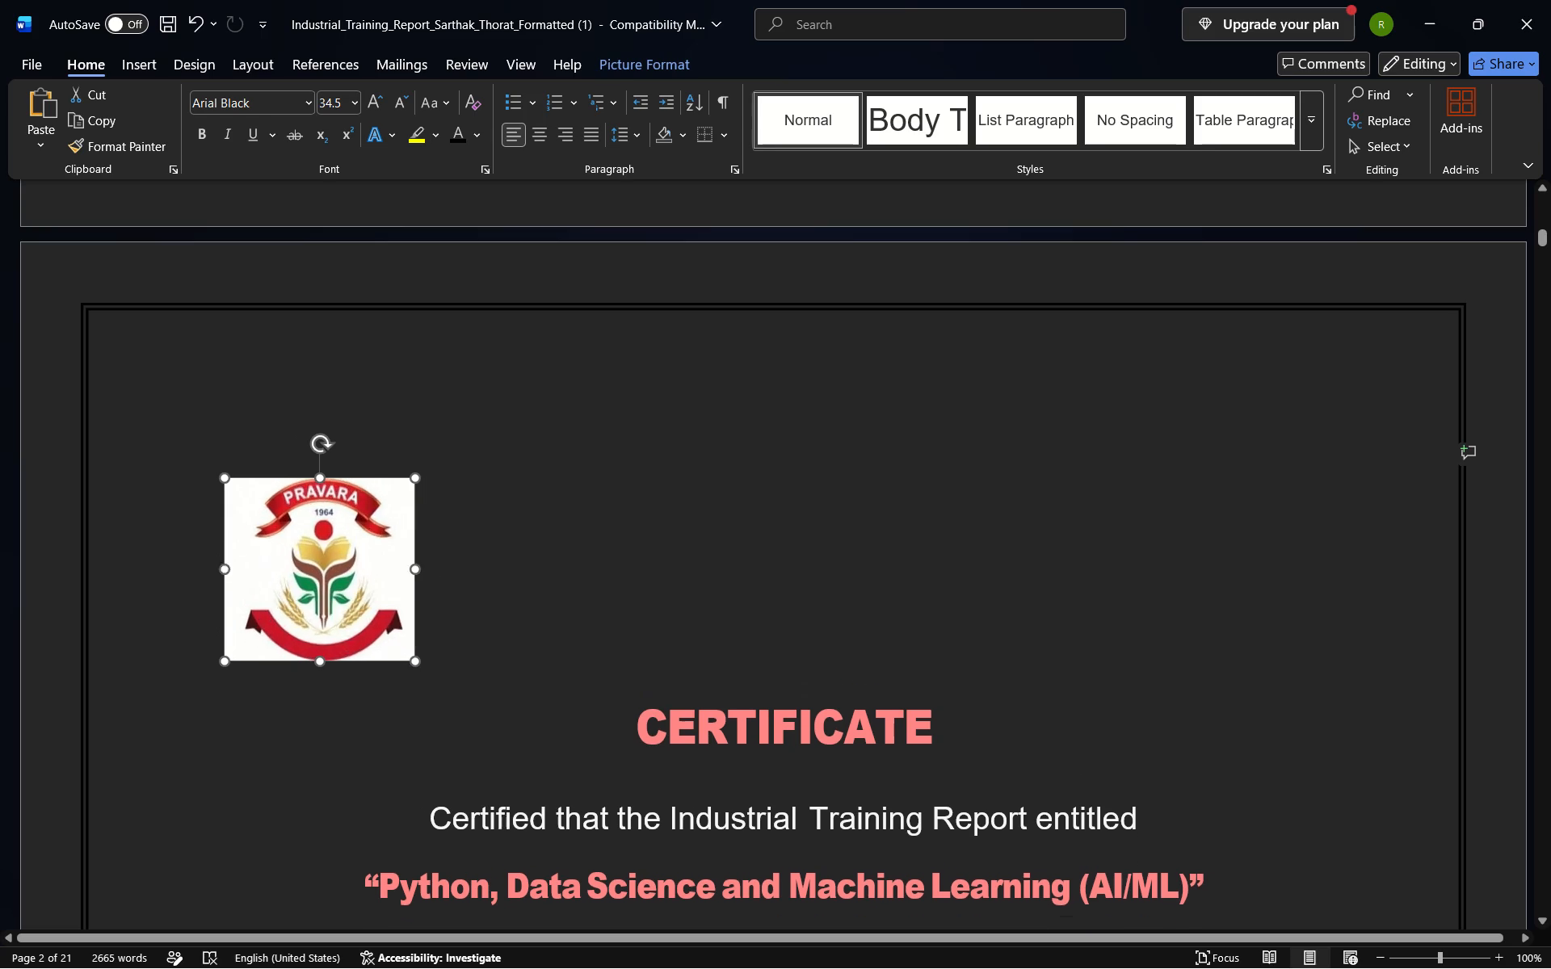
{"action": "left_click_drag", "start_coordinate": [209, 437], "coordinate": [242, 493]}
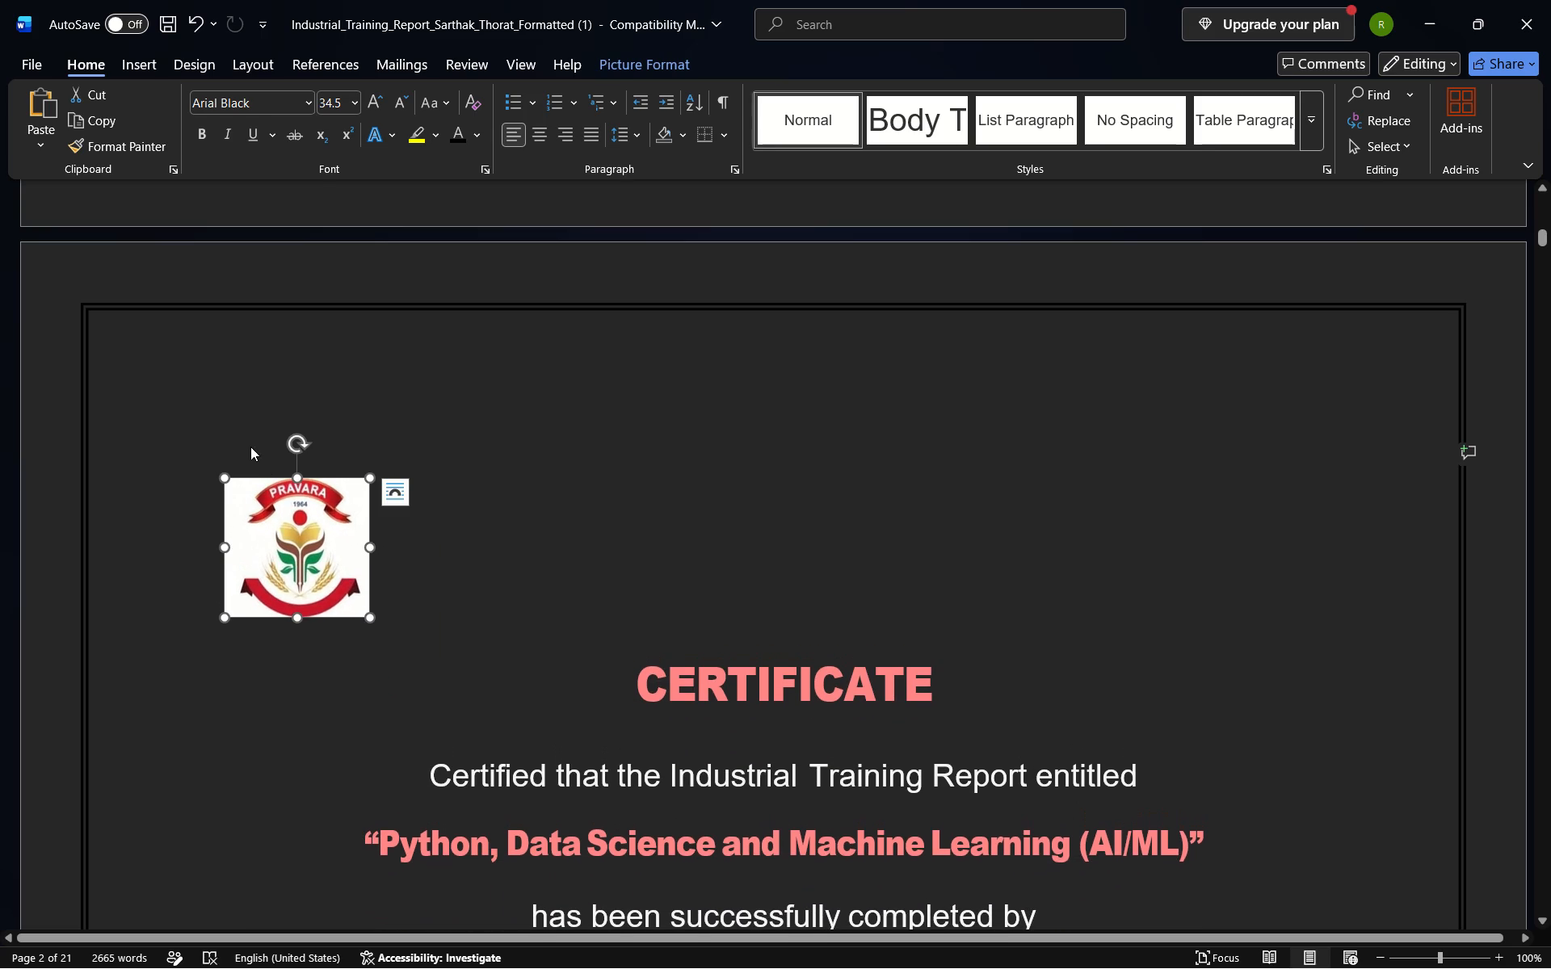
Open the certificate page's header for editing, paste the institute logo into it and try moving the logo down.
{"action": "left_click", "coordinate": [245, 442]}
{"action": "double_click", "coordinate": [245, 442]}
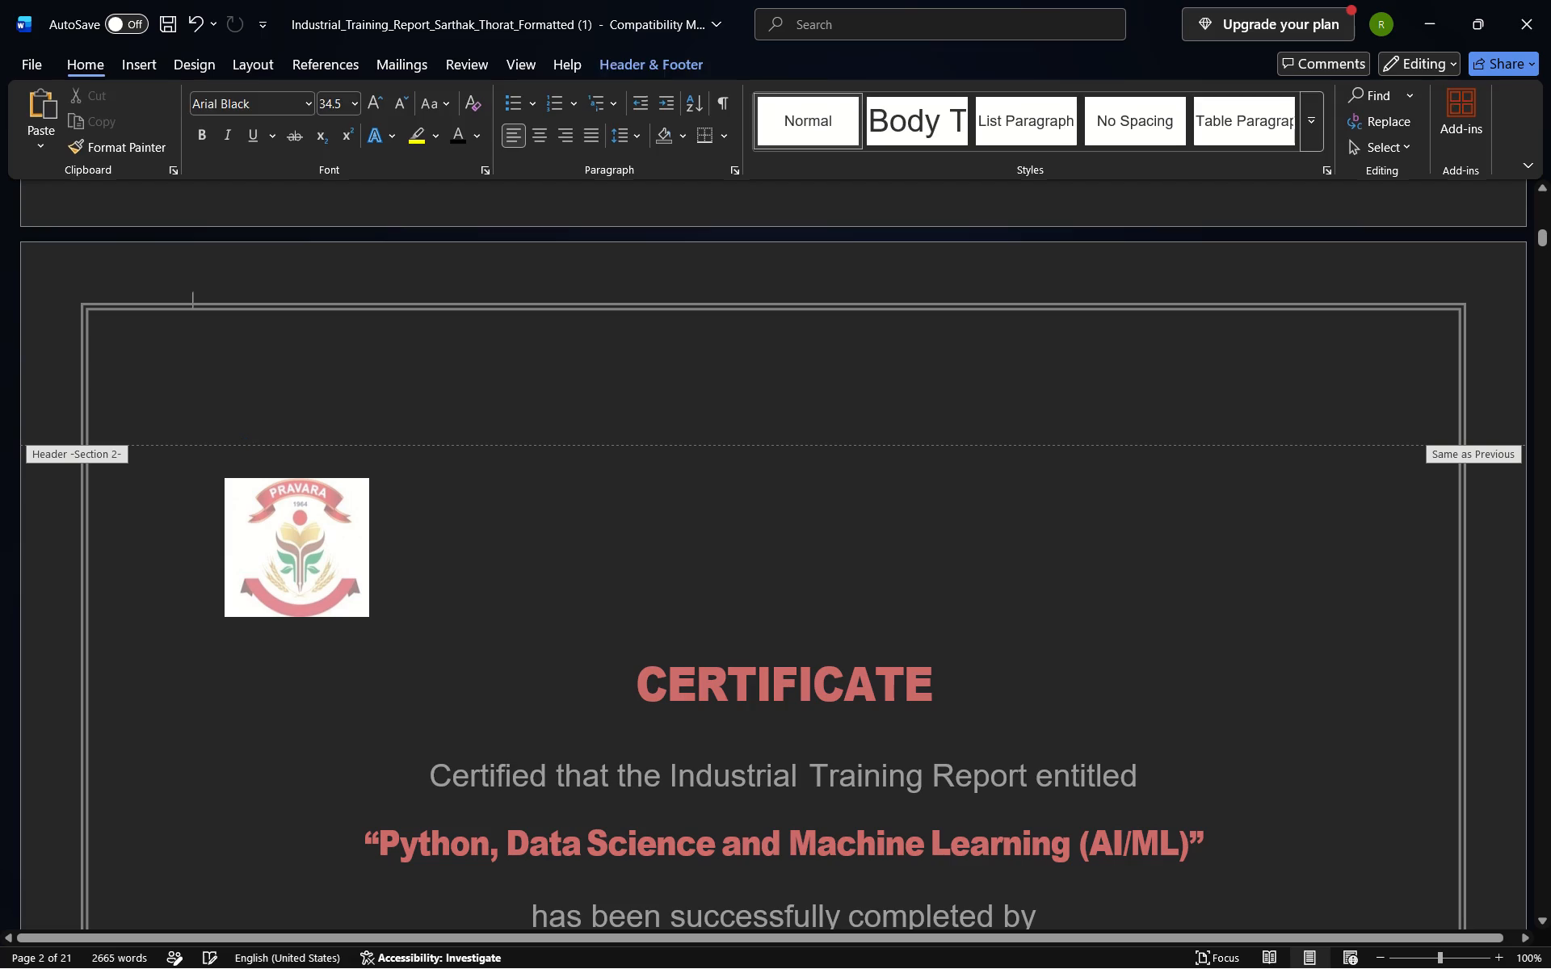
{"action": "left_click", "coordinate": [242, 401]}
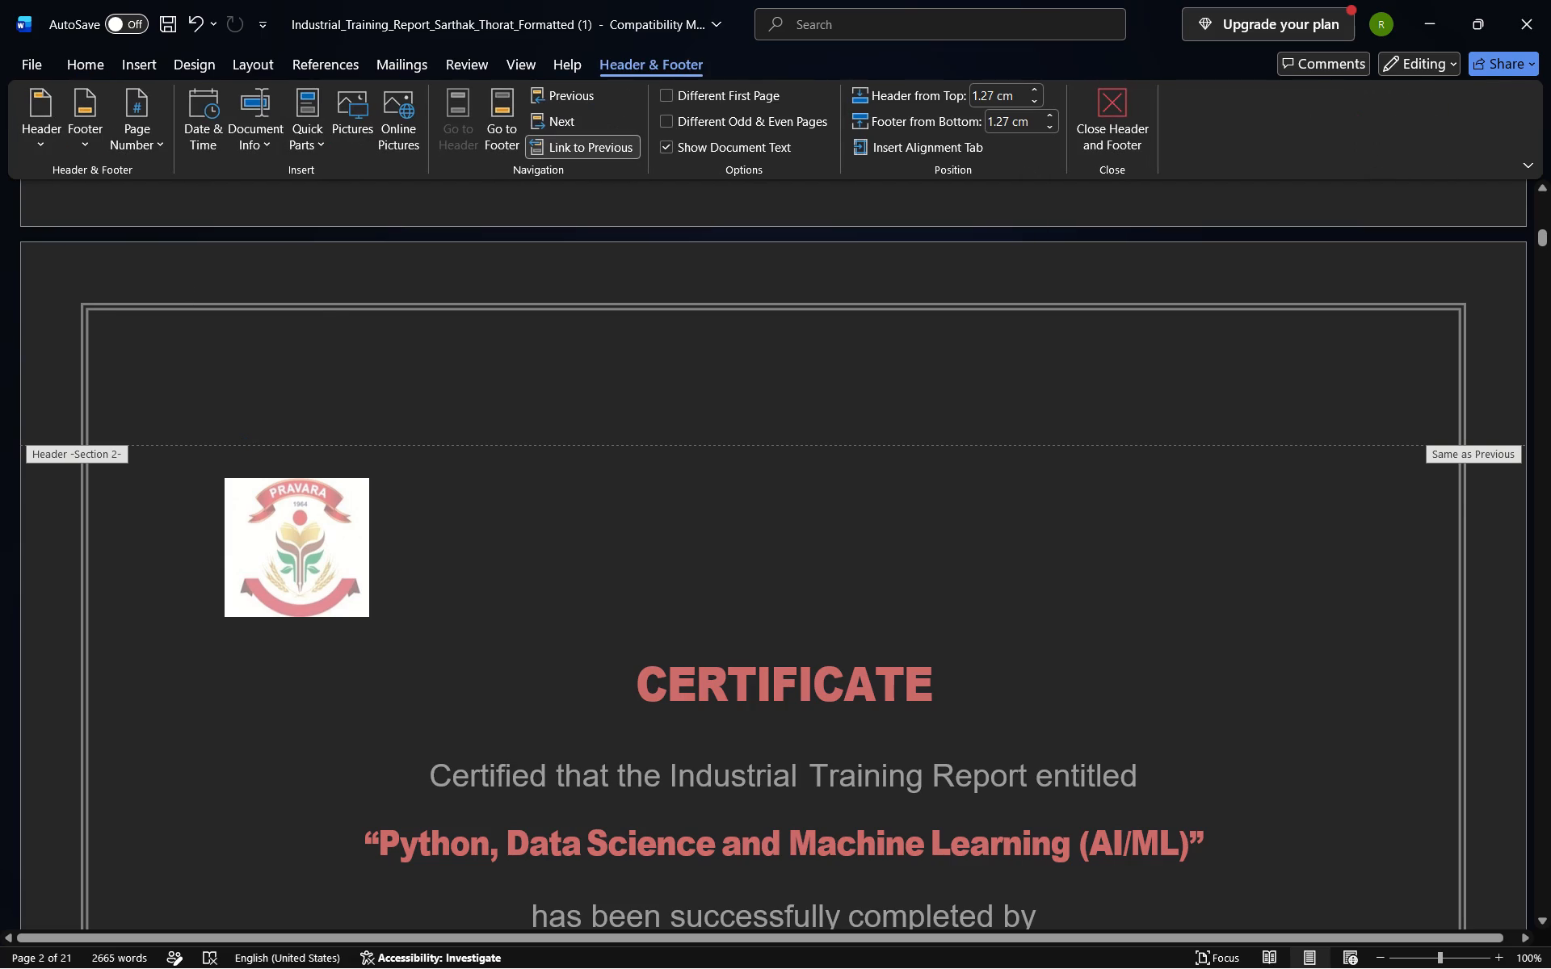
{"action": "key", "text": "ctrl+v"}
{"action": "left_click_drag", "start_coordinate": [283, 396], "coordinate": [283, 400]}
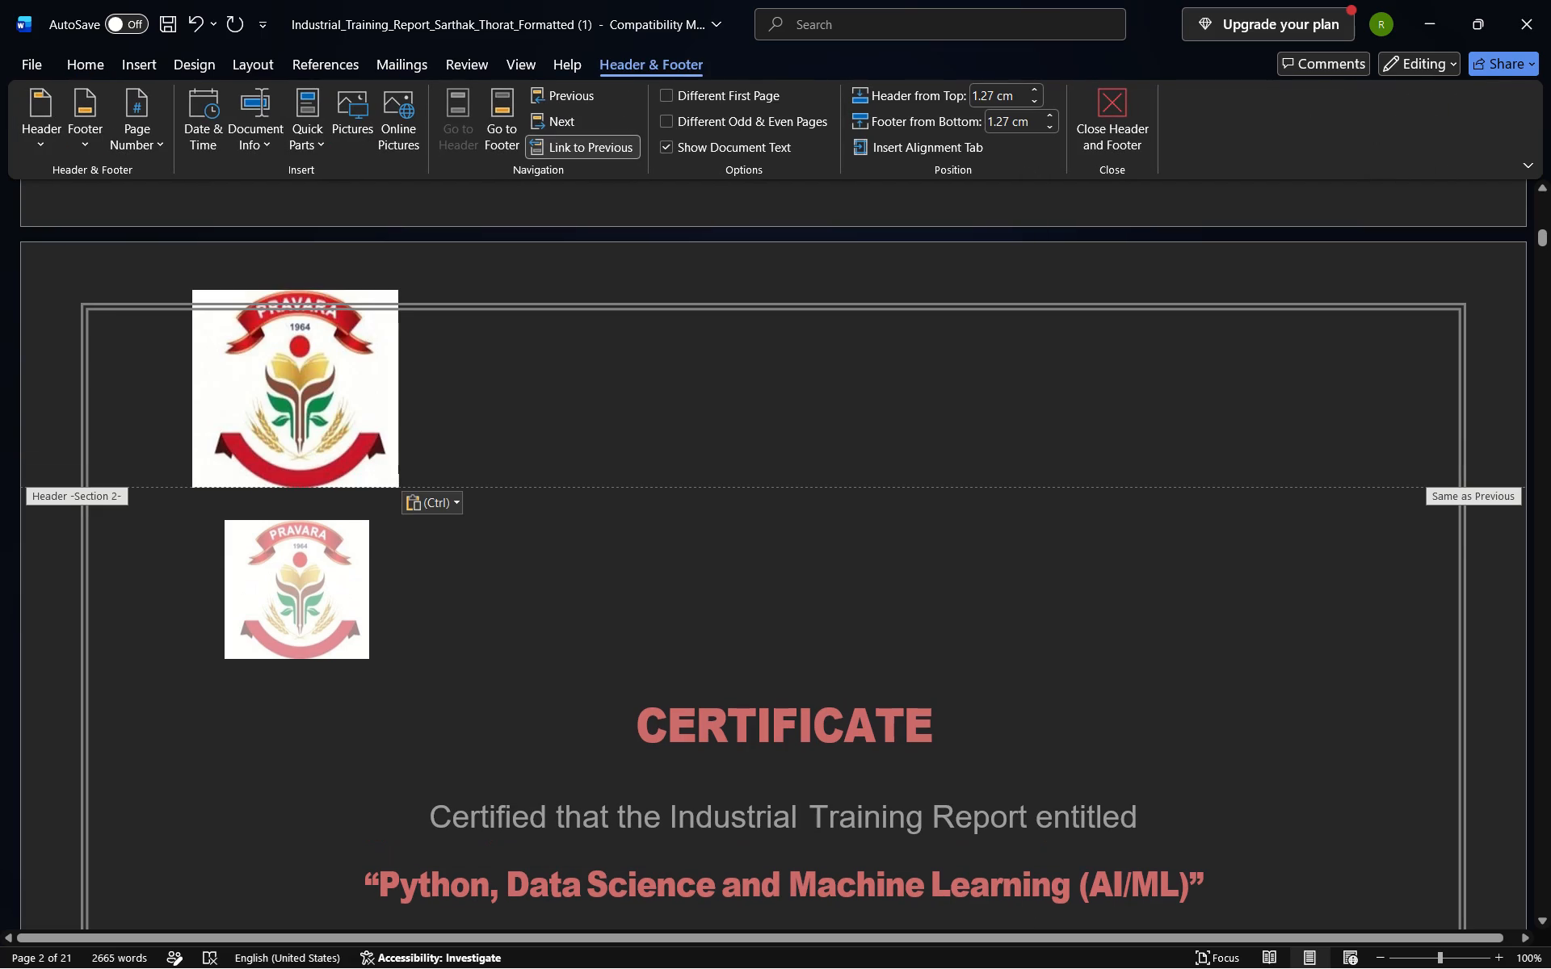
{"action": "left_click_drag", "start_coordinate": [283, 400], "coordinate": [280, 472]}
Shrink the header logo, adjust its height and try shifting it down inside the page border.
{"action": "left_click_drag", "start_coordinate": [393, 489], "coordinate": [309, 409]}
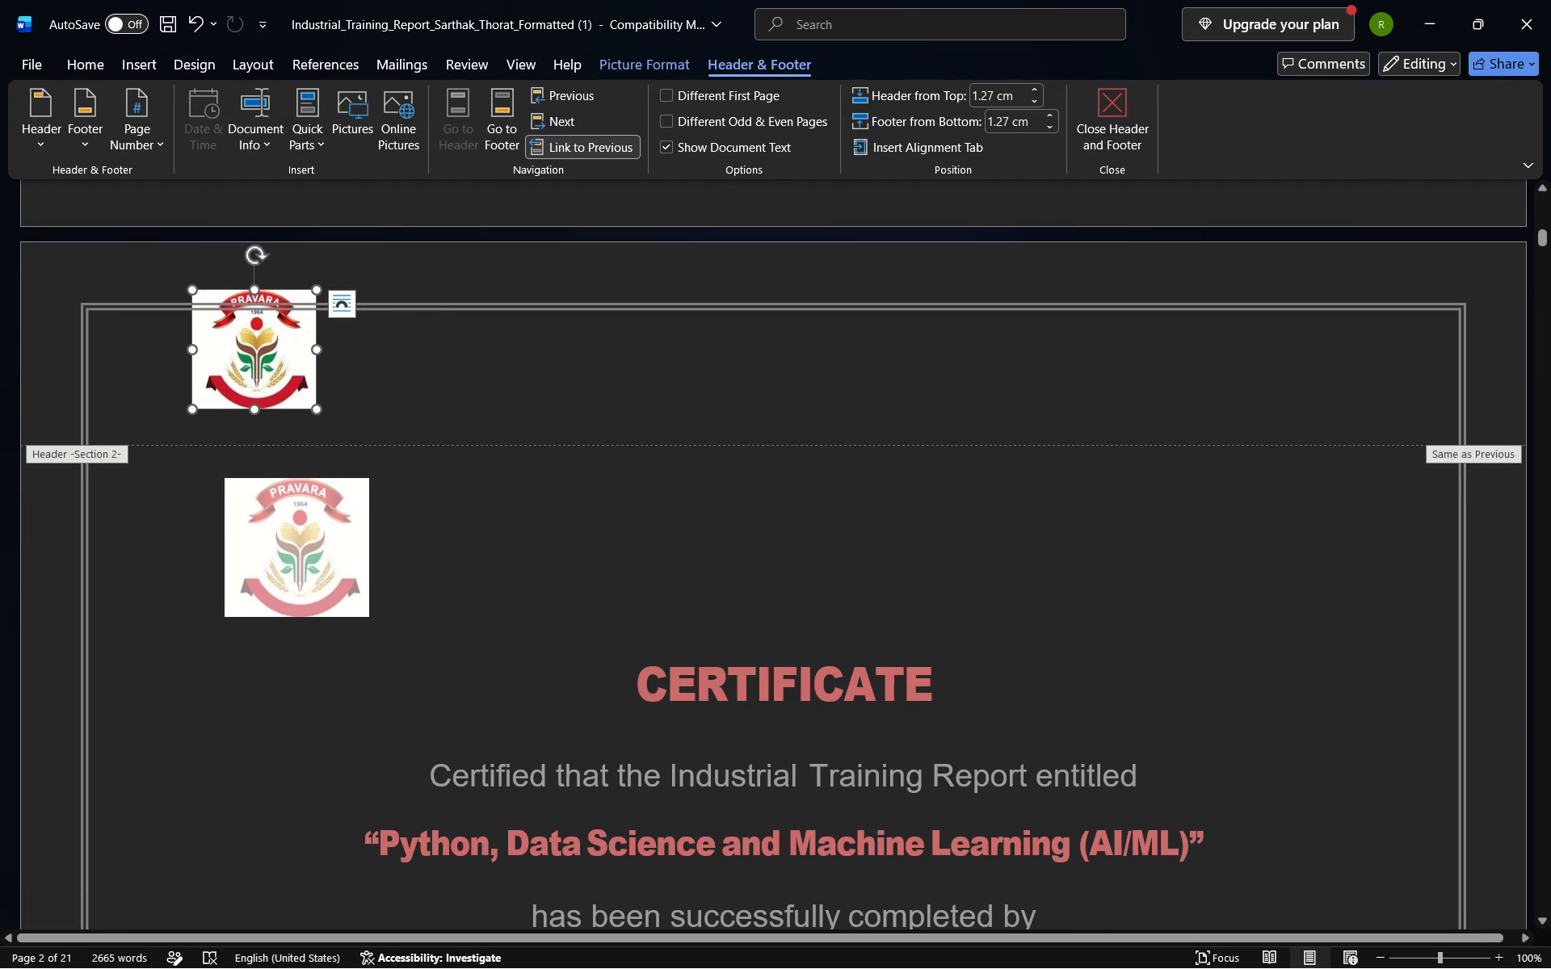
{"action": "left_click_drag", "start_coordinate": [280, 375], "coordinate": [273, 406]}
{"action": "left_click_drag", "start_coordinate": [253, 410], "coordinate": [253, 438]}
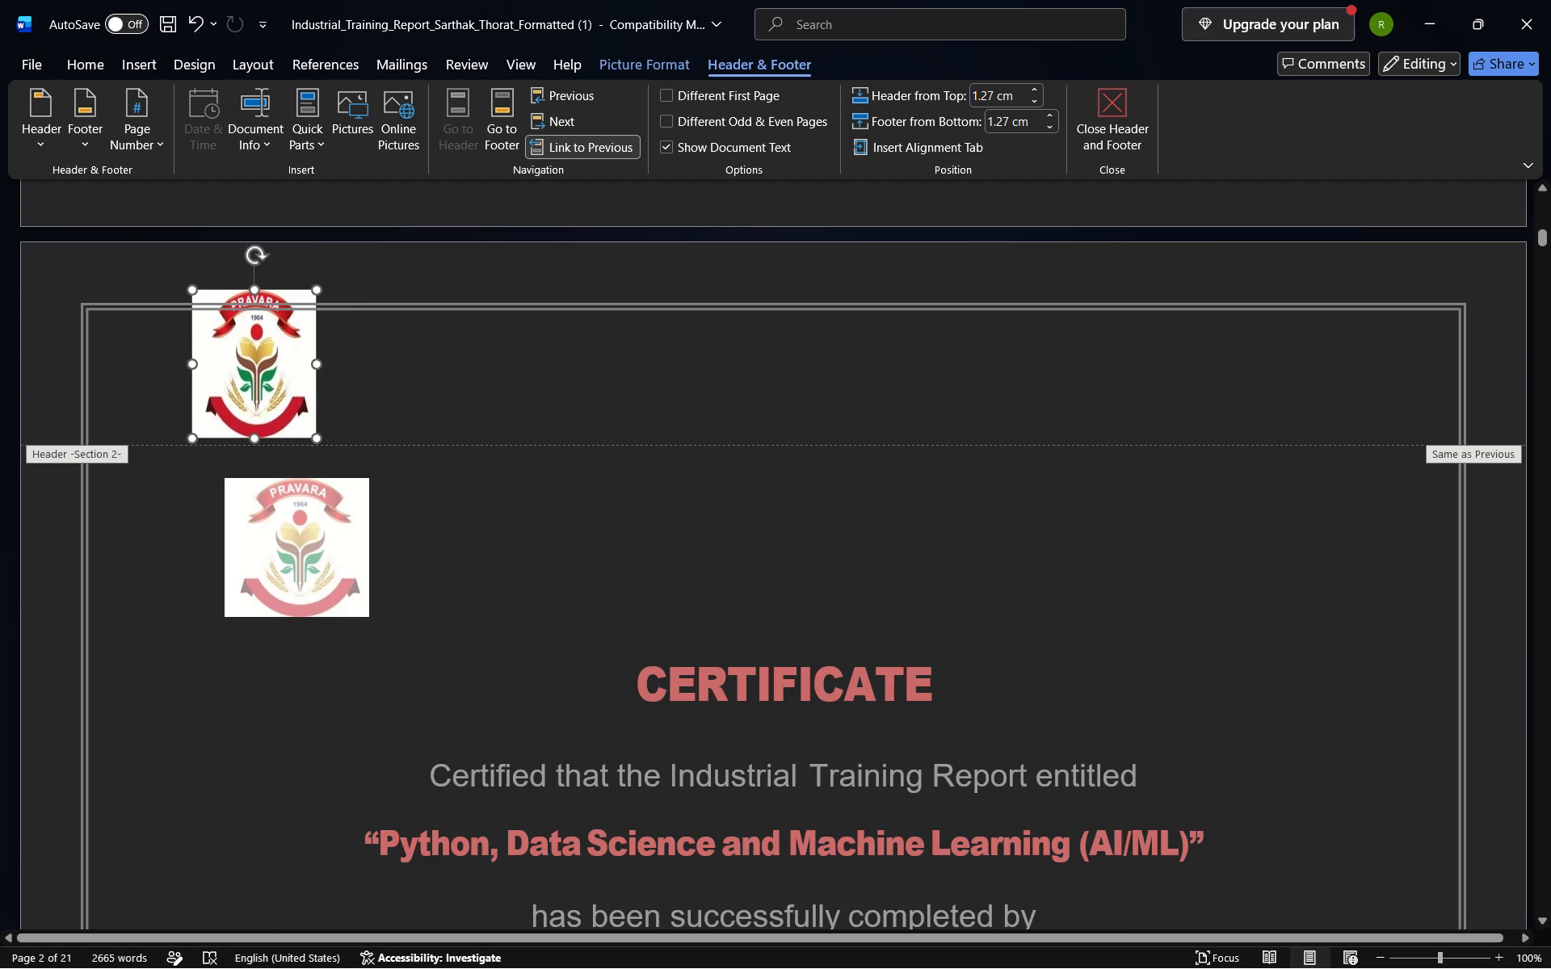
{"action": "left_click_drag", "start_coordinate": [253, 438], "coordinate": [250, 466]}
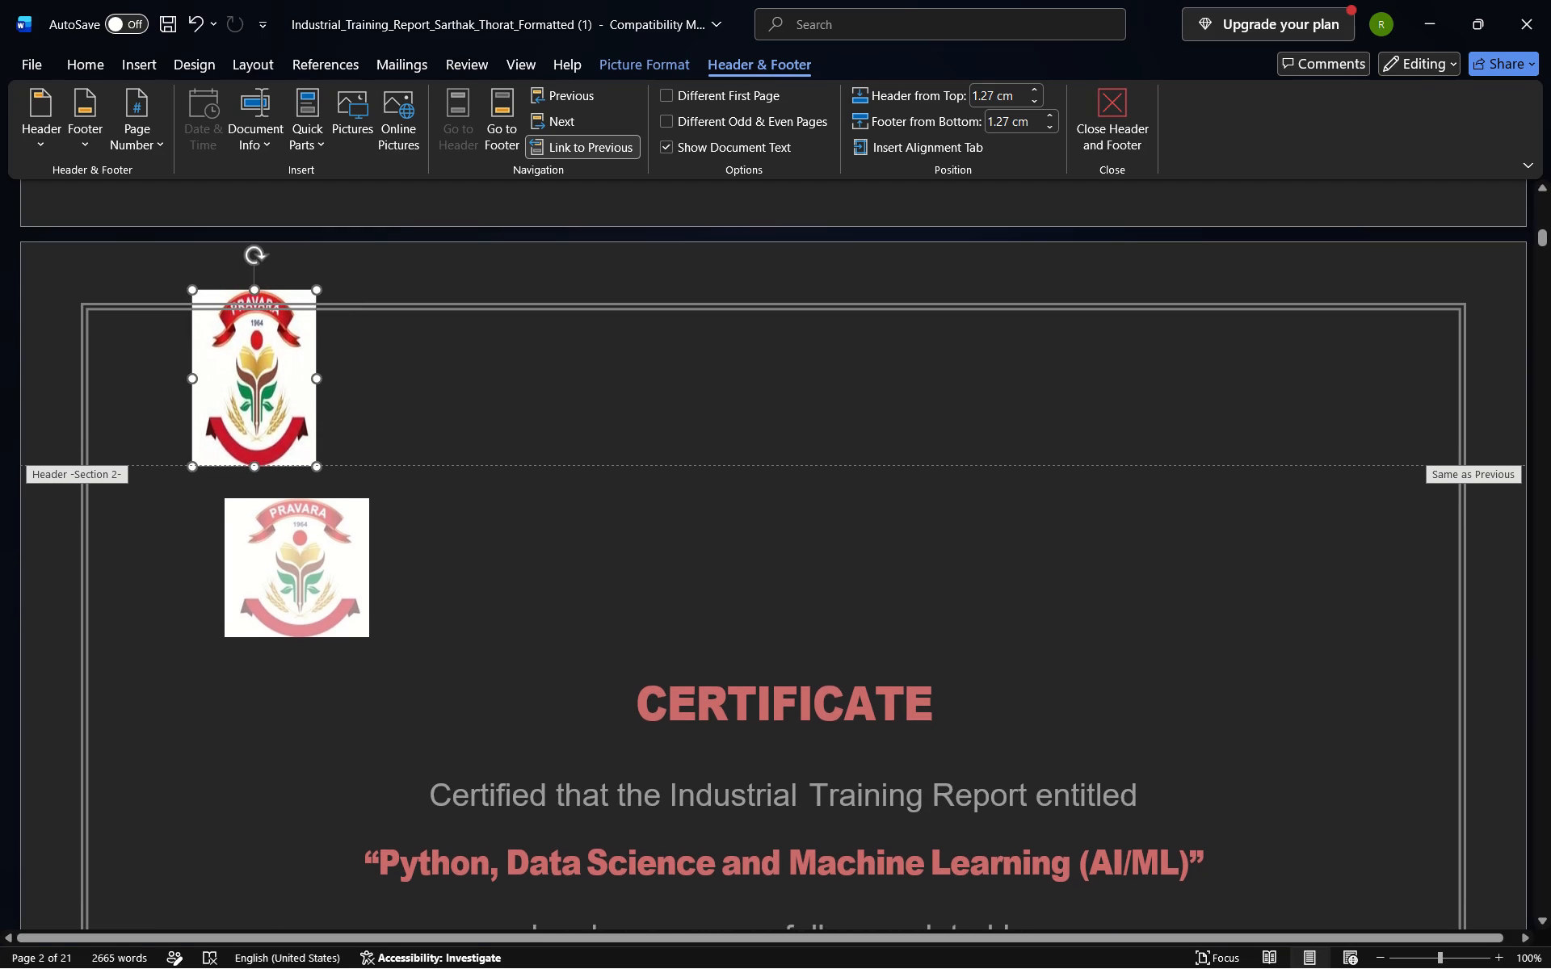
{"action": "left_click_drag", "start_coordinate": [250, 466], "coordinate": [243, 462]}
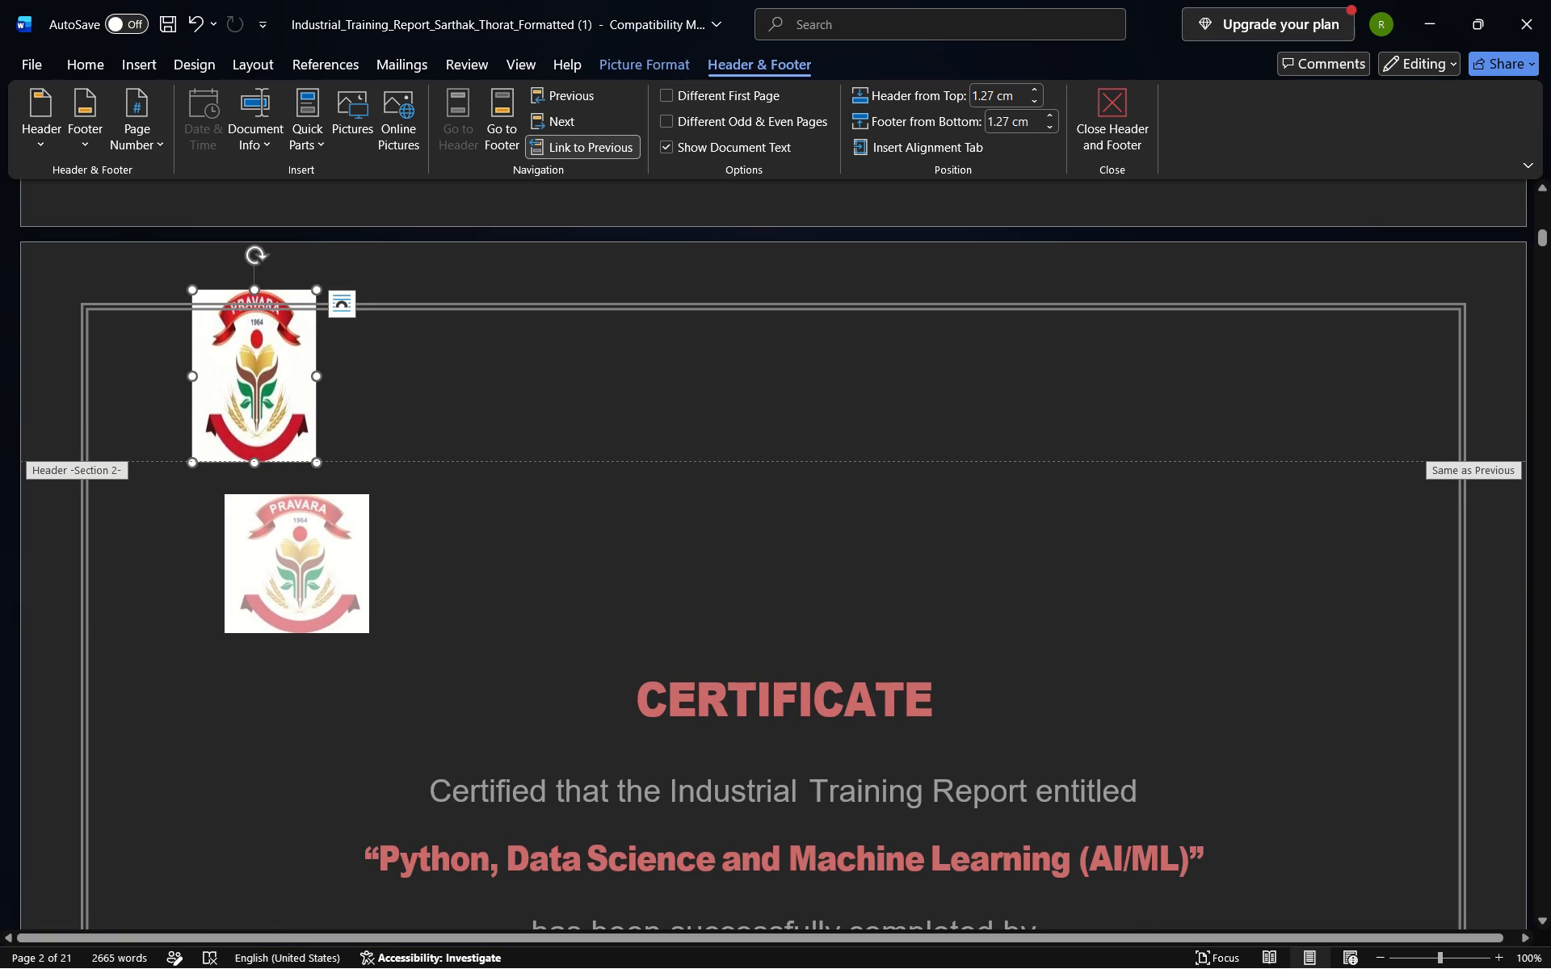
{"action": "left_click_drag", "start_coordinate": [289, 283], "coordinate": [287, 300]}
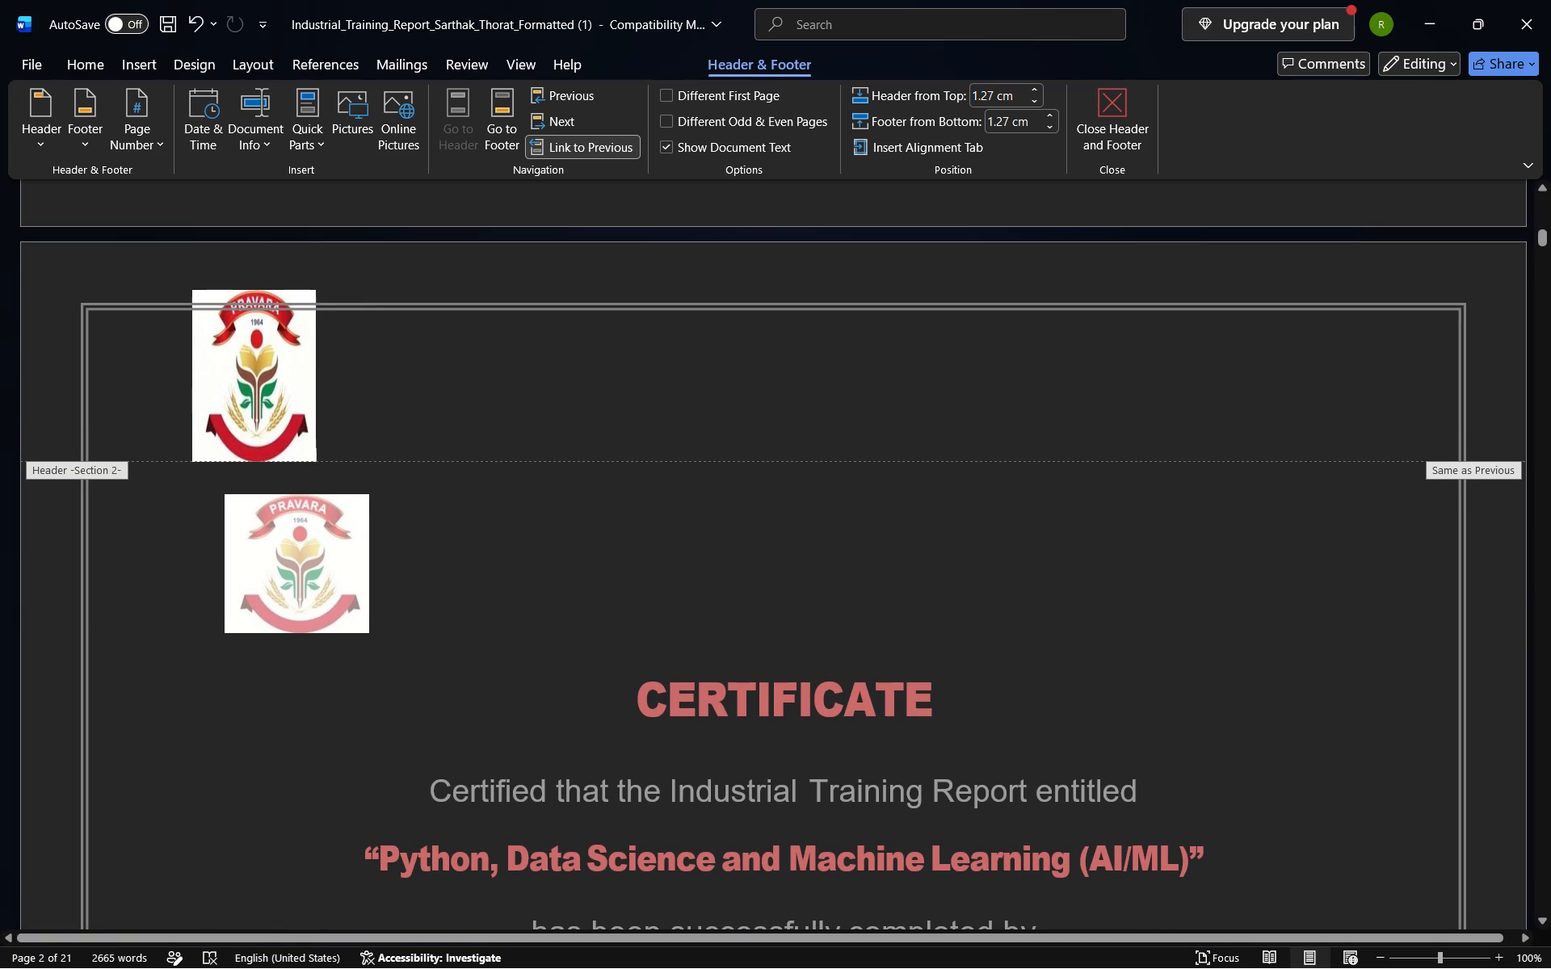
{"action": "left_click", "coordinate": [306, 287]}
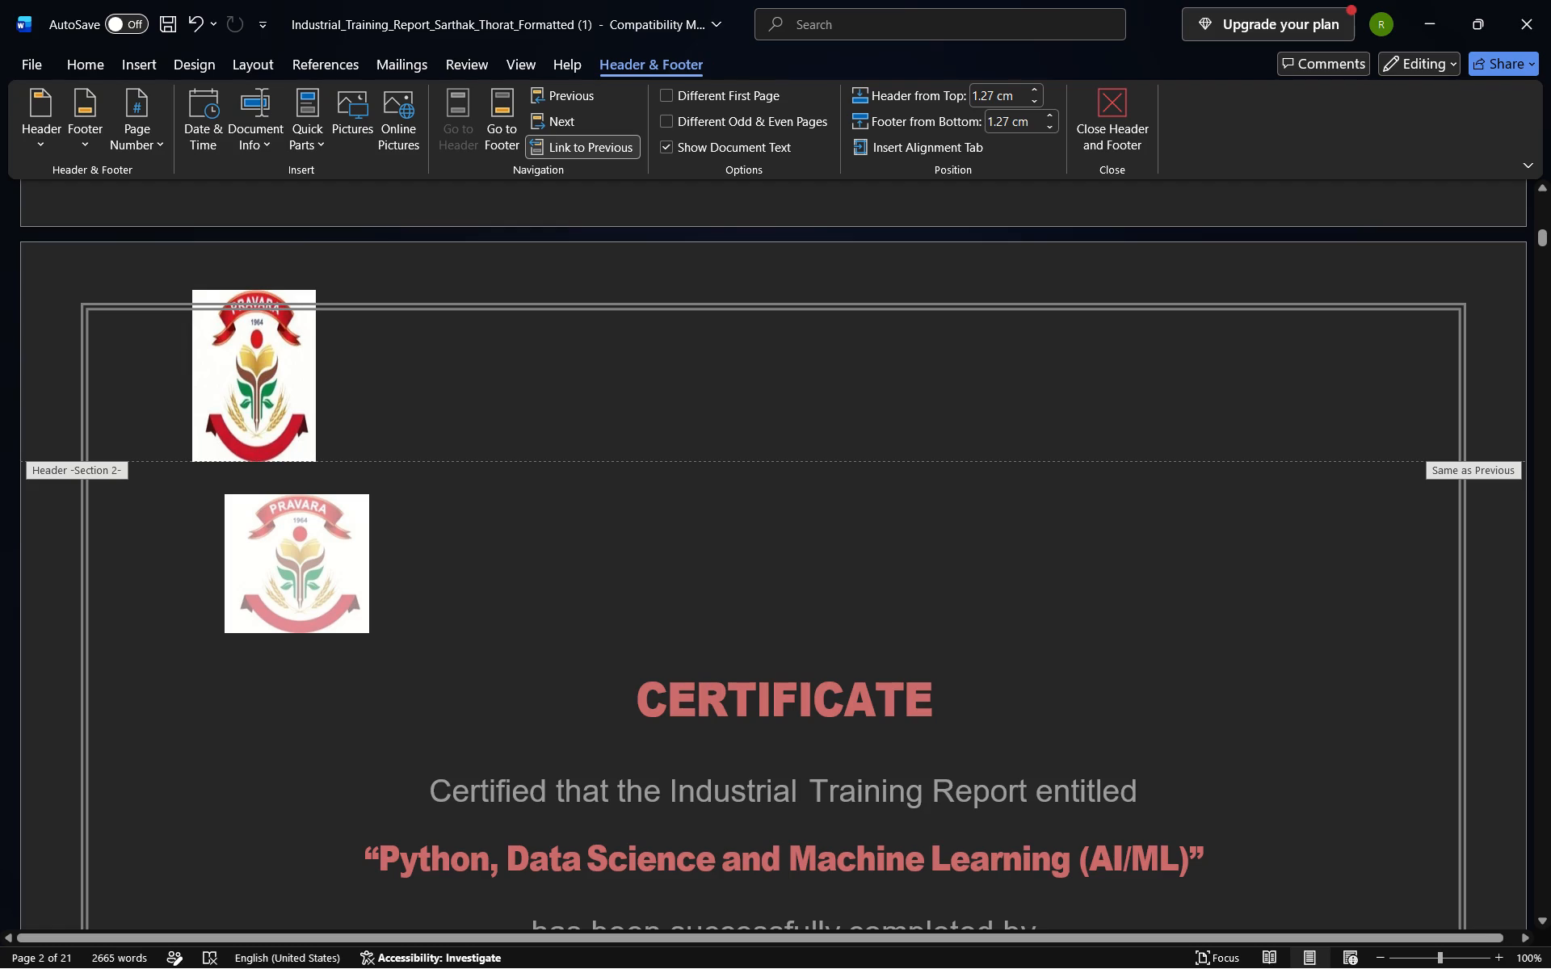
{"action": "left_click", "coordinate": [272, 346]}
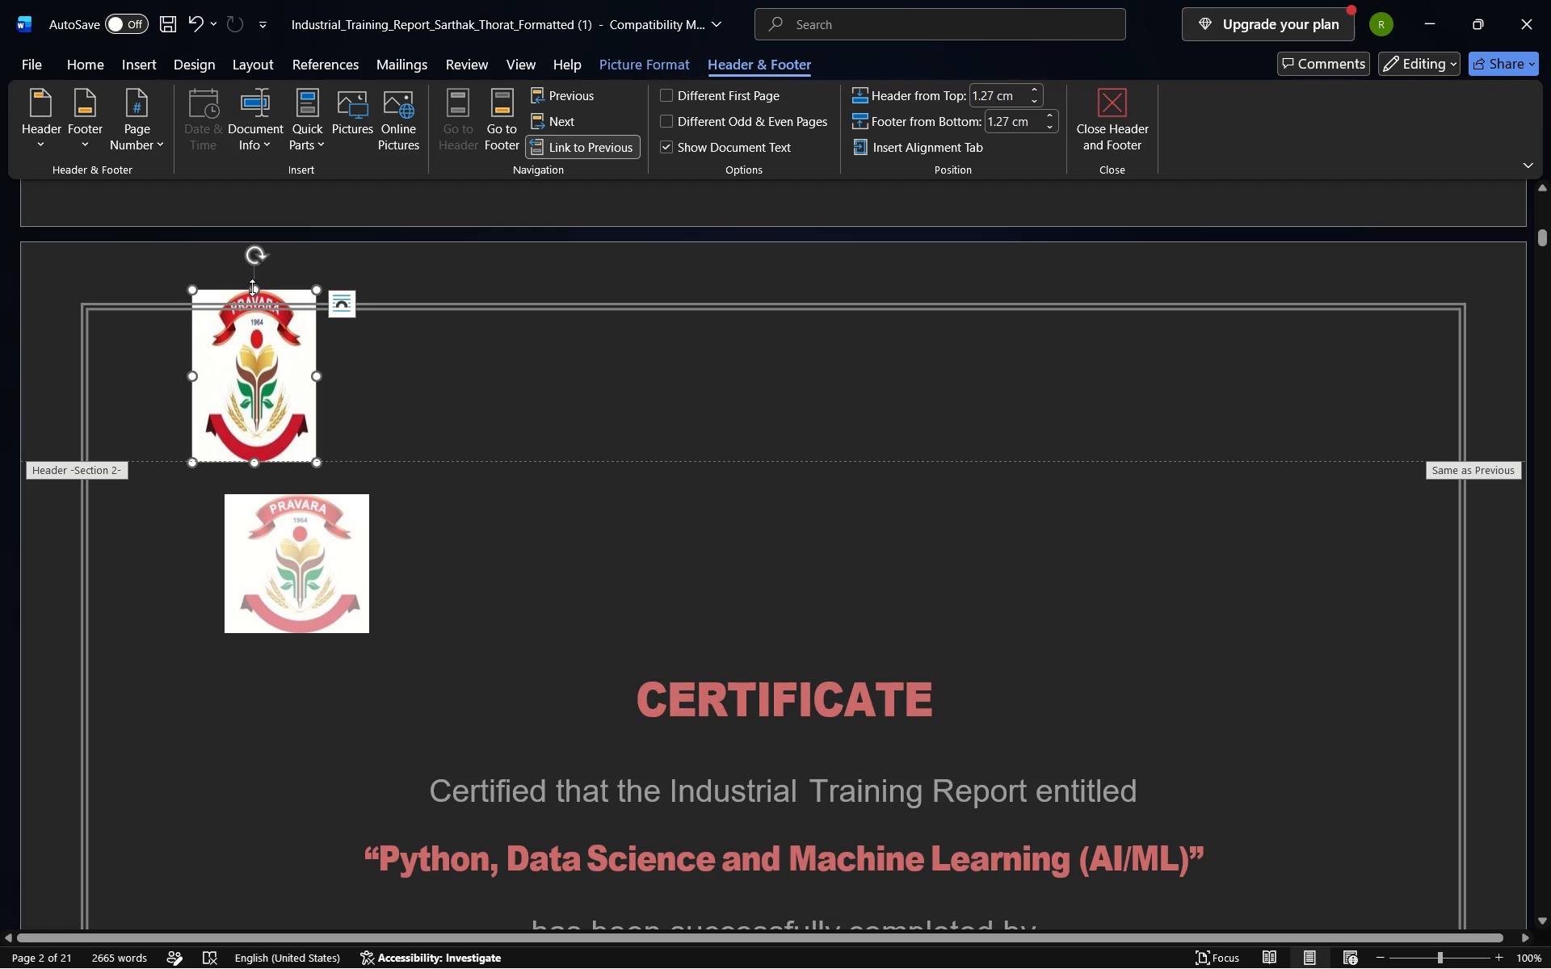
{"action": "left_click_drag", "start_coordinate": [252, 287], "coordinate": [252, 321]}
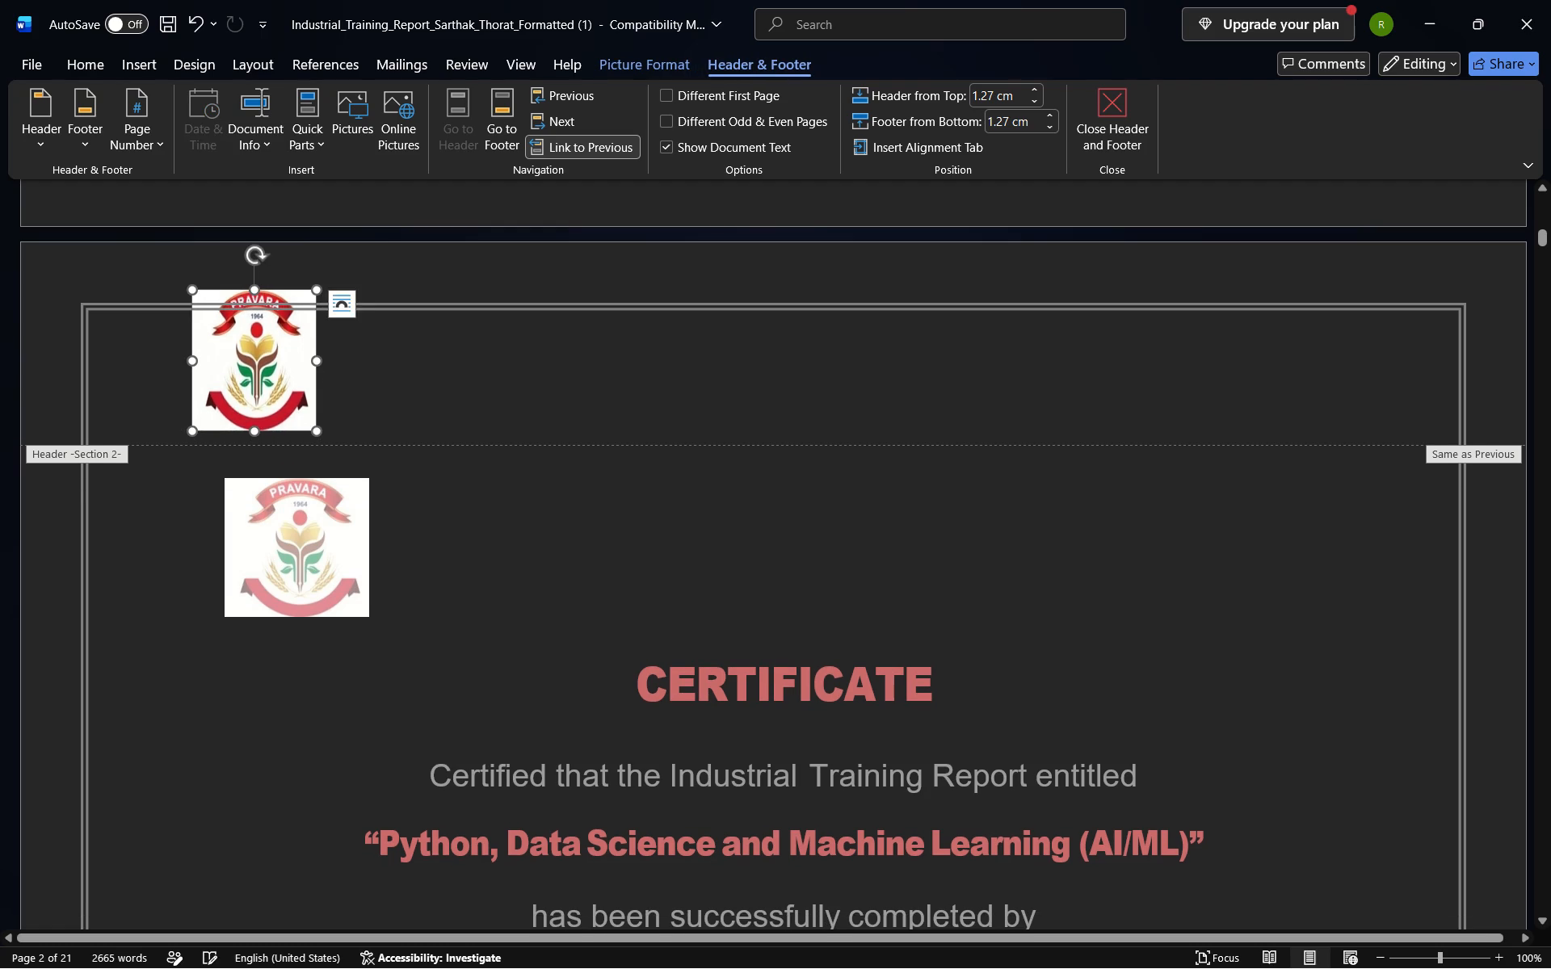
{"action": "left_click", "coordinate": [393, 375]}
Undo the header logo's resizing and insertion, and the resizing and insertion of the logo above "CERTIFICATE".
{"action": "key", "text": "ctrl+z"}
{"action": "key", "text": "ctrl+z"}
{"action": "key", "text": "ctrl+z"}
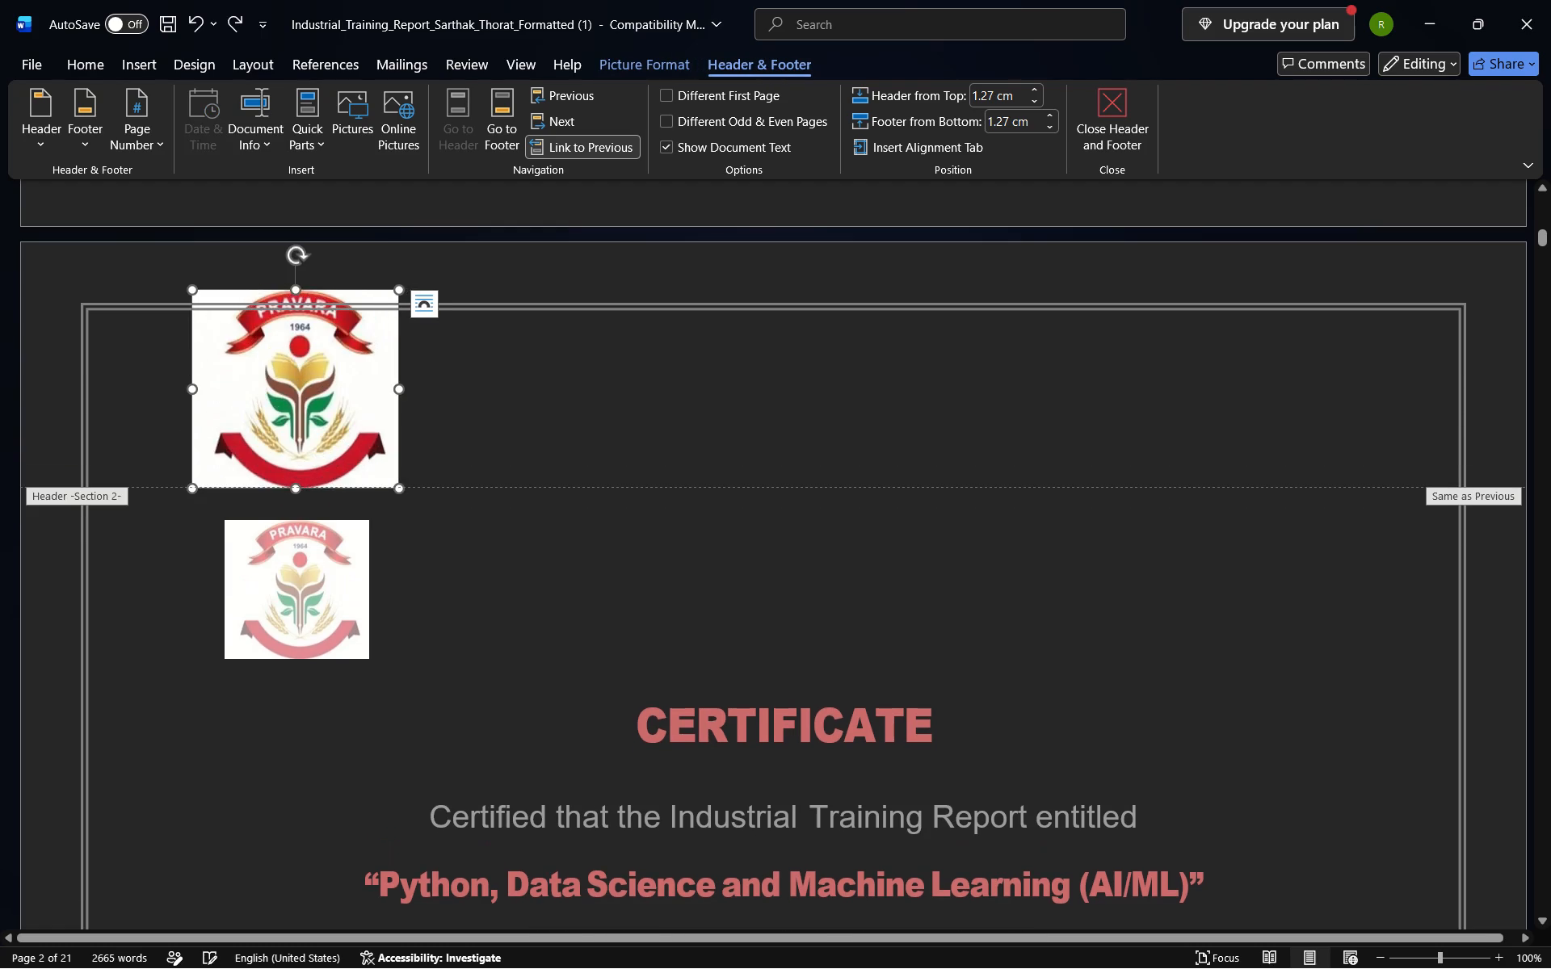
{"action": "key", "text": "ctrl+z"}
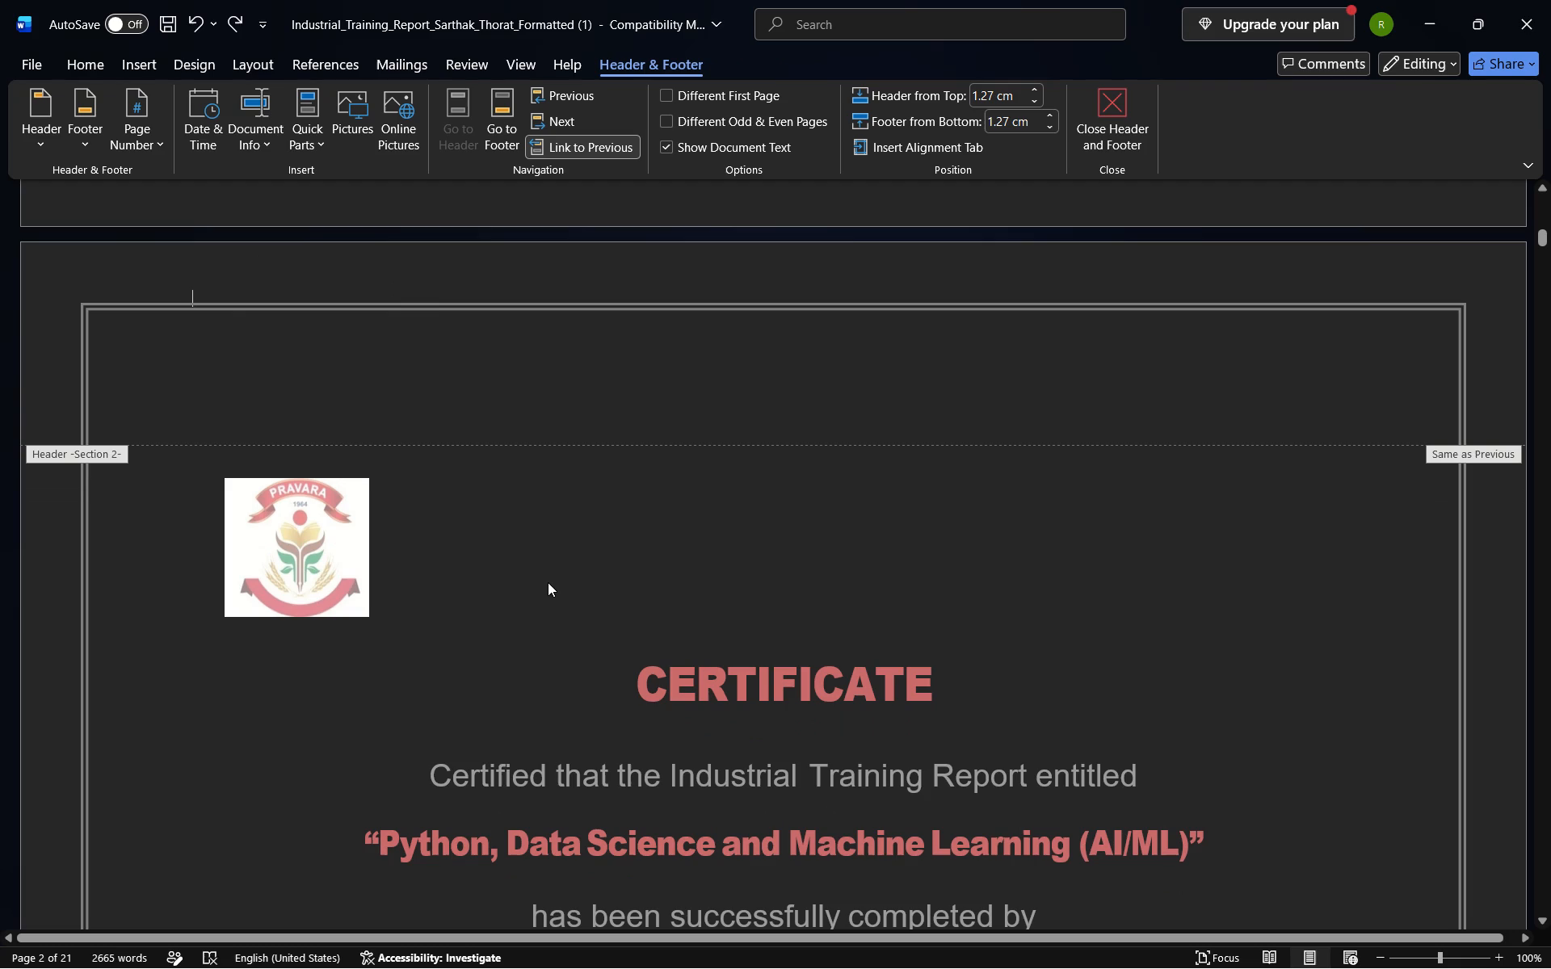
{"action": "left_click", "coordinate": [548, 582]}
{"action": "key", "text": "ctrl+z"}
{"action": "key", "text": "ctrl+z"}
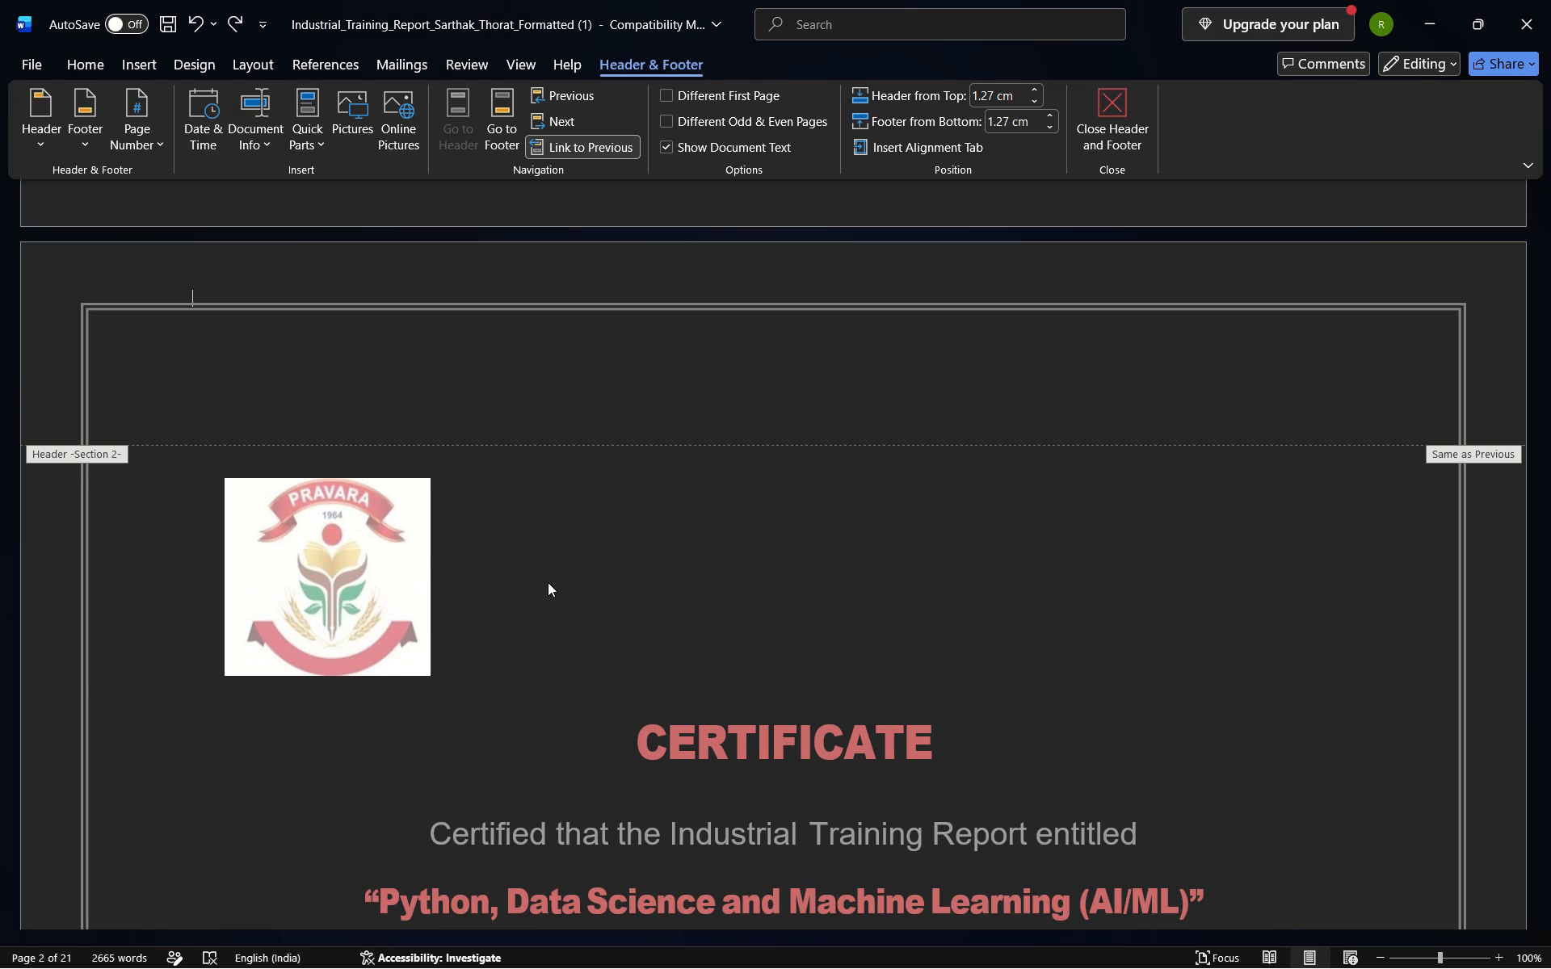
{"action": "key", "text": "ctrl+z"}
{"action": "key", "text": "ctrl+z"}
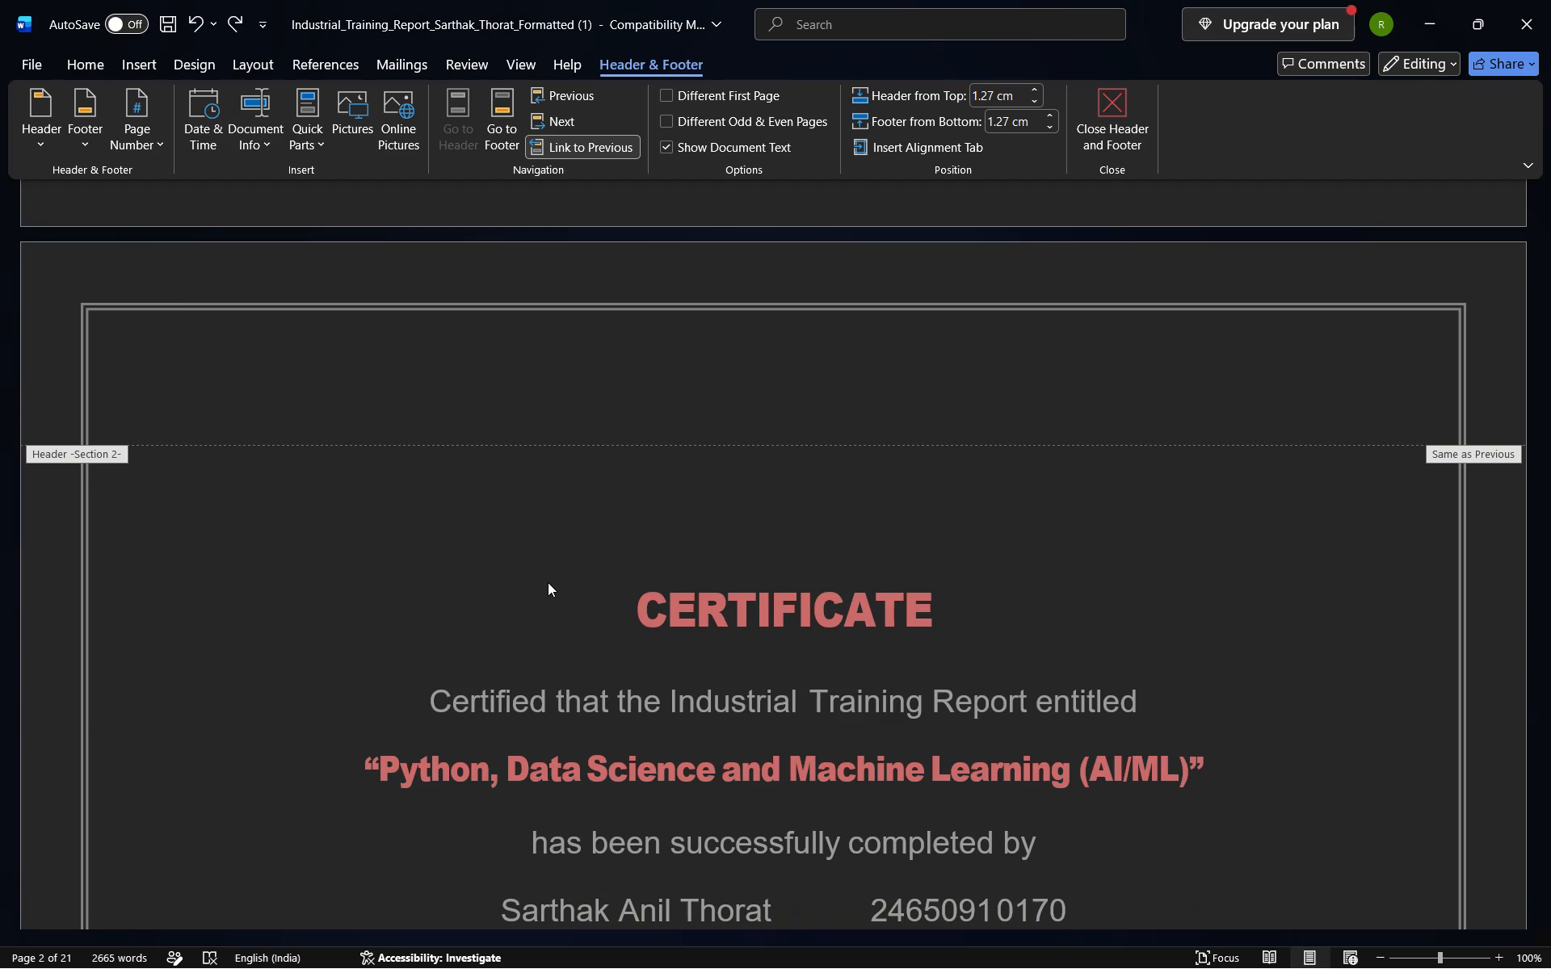
Look over the certificate page, from the signature blocks back up to its header.
{"action": "scroll", "coordinate": [905, 860], "scroll_direction": "down", "scroll_amount": 7}
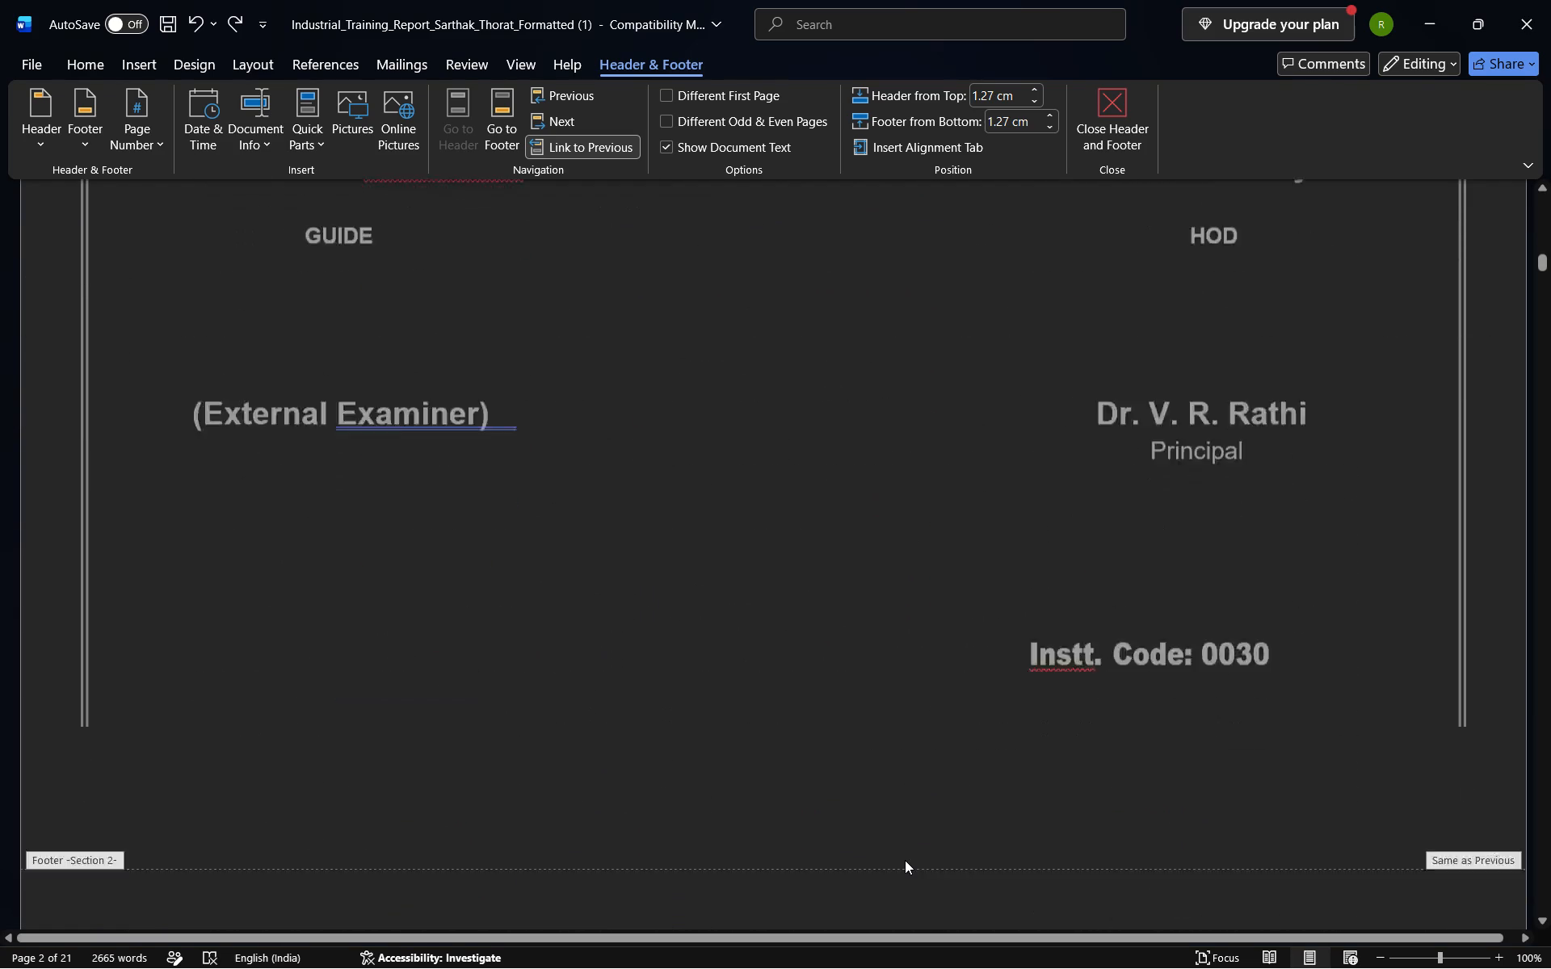
{"action": "scroll", "coordinate": [905, 860], "scroll_direction": "up", "scroll_amount": 3}
{"action": "scroll", "coordinate": [916, 739], "scroll_direction": "up", "scroll_amount": 2}
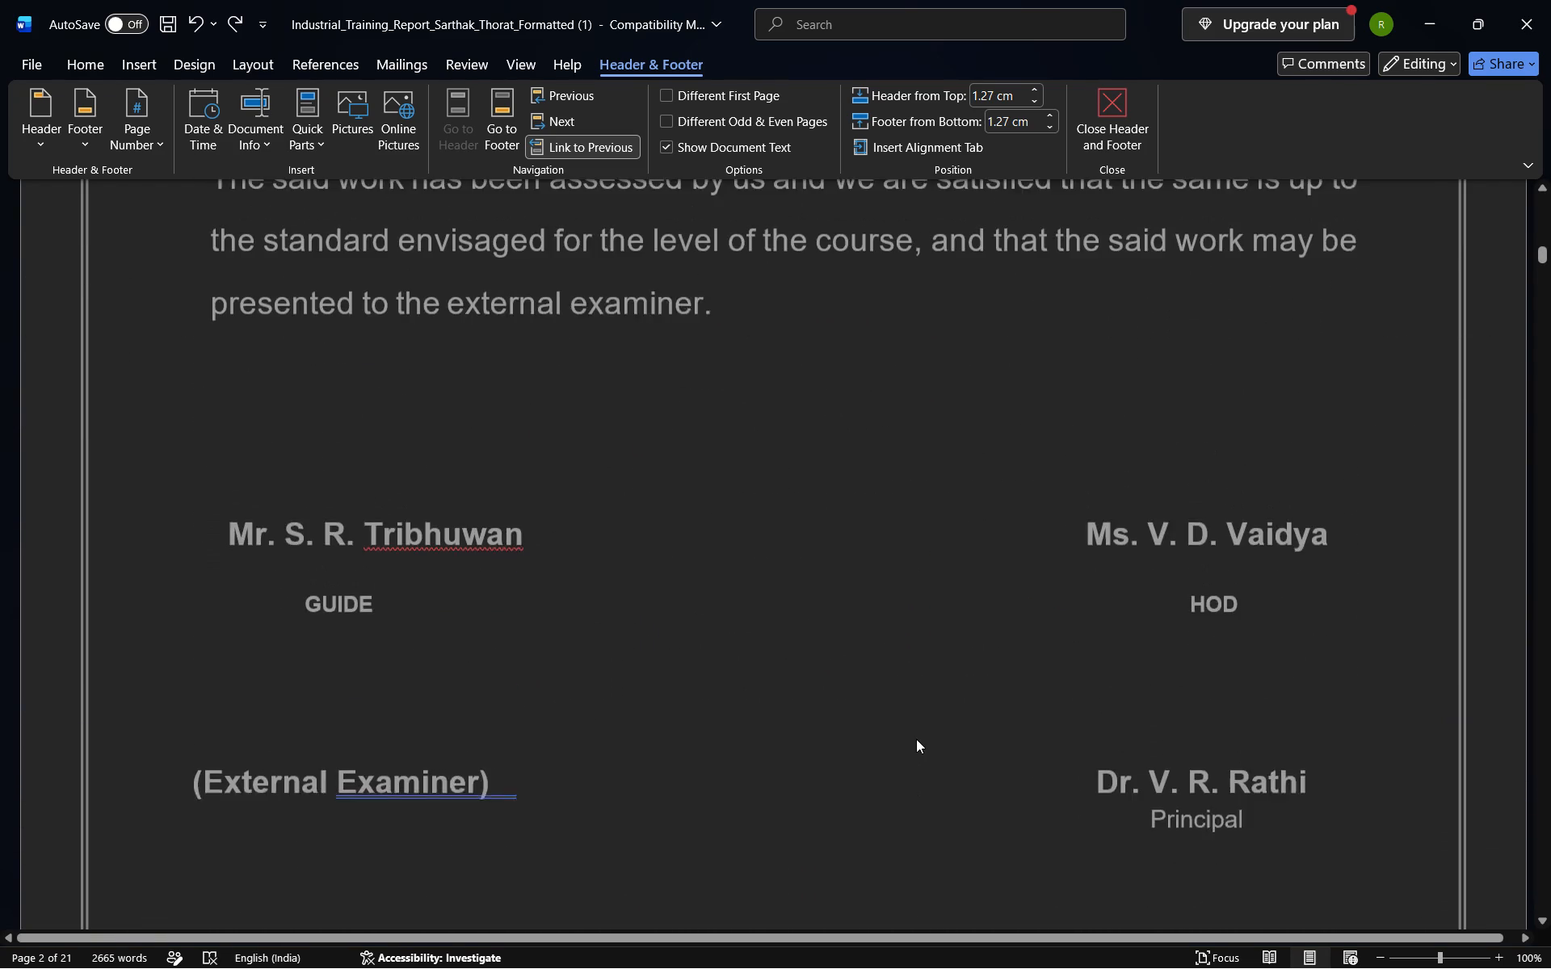
{"action": "scroll", "coordinate": [916, 739], "scroll_direction": "up", "scroll_amount": 3}
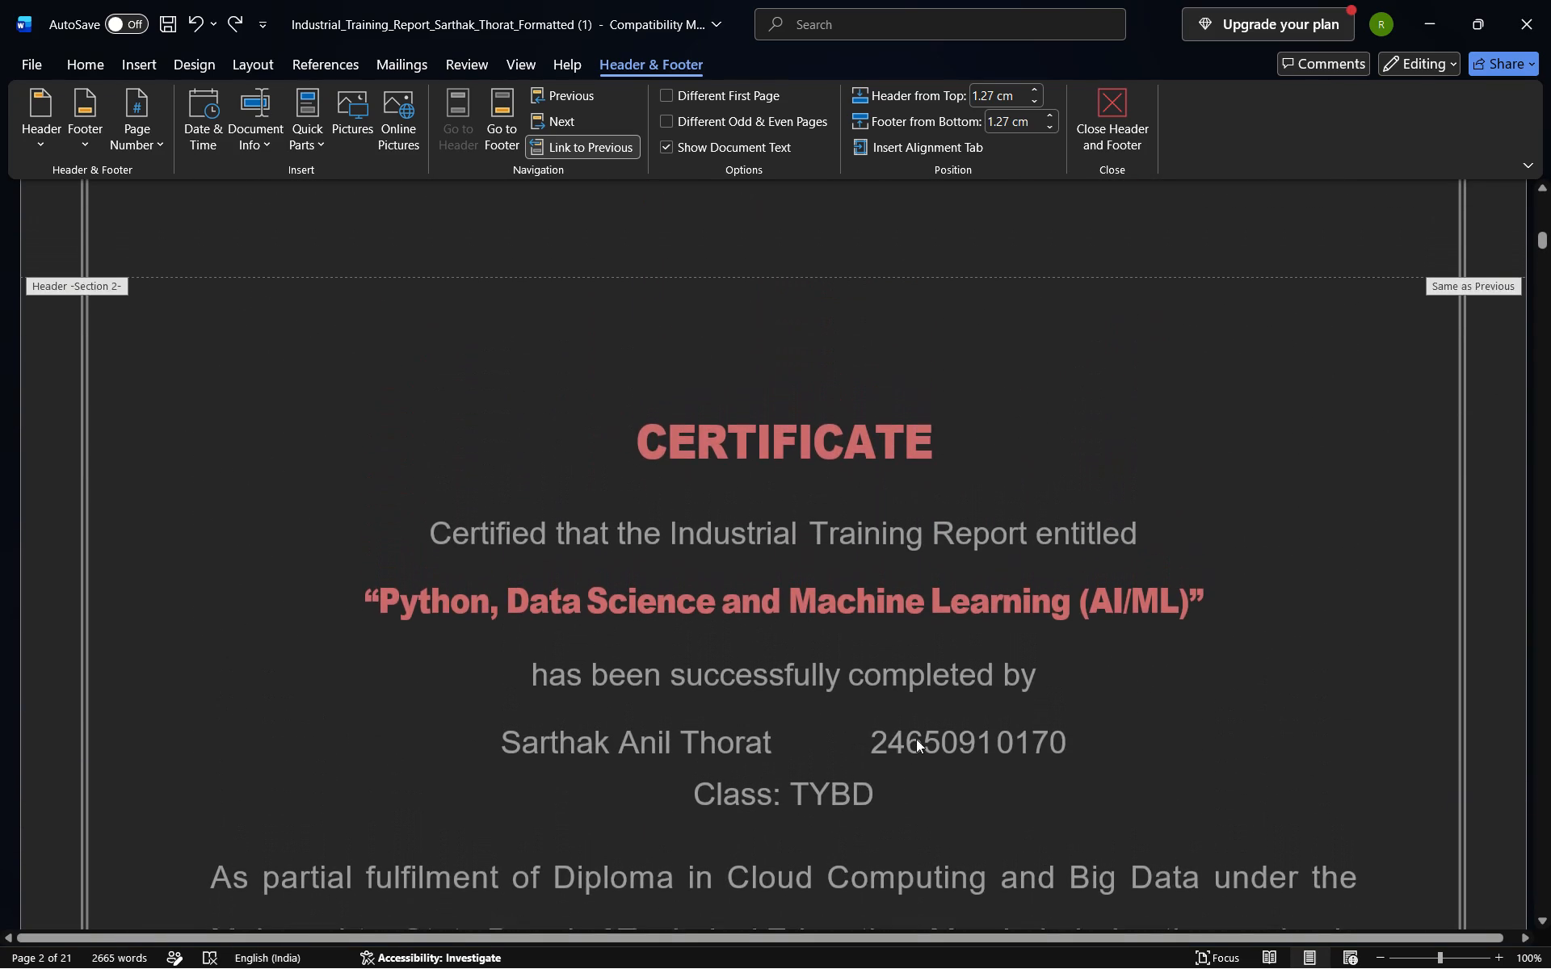
{"action": "scroll", "coordinate": [916, 739], "scroll_direction": "up", "scroll_amount": 2}
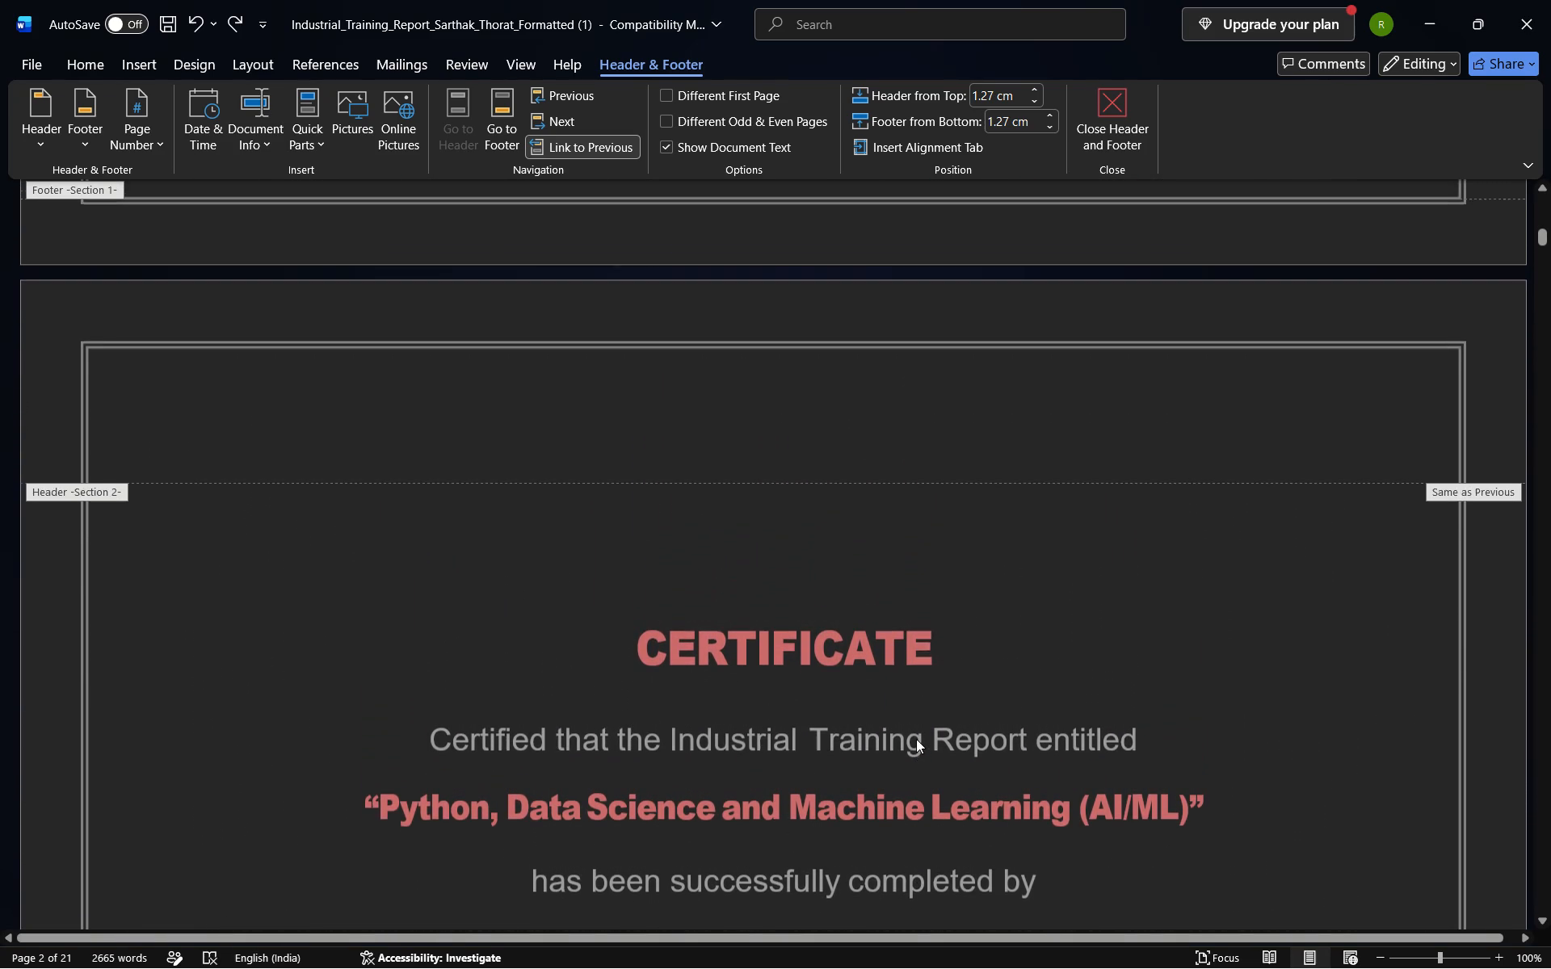
{"action": "scroll", "coordinate": [916, 739], "scroll_direction": "up", "scroll_amount": 1}
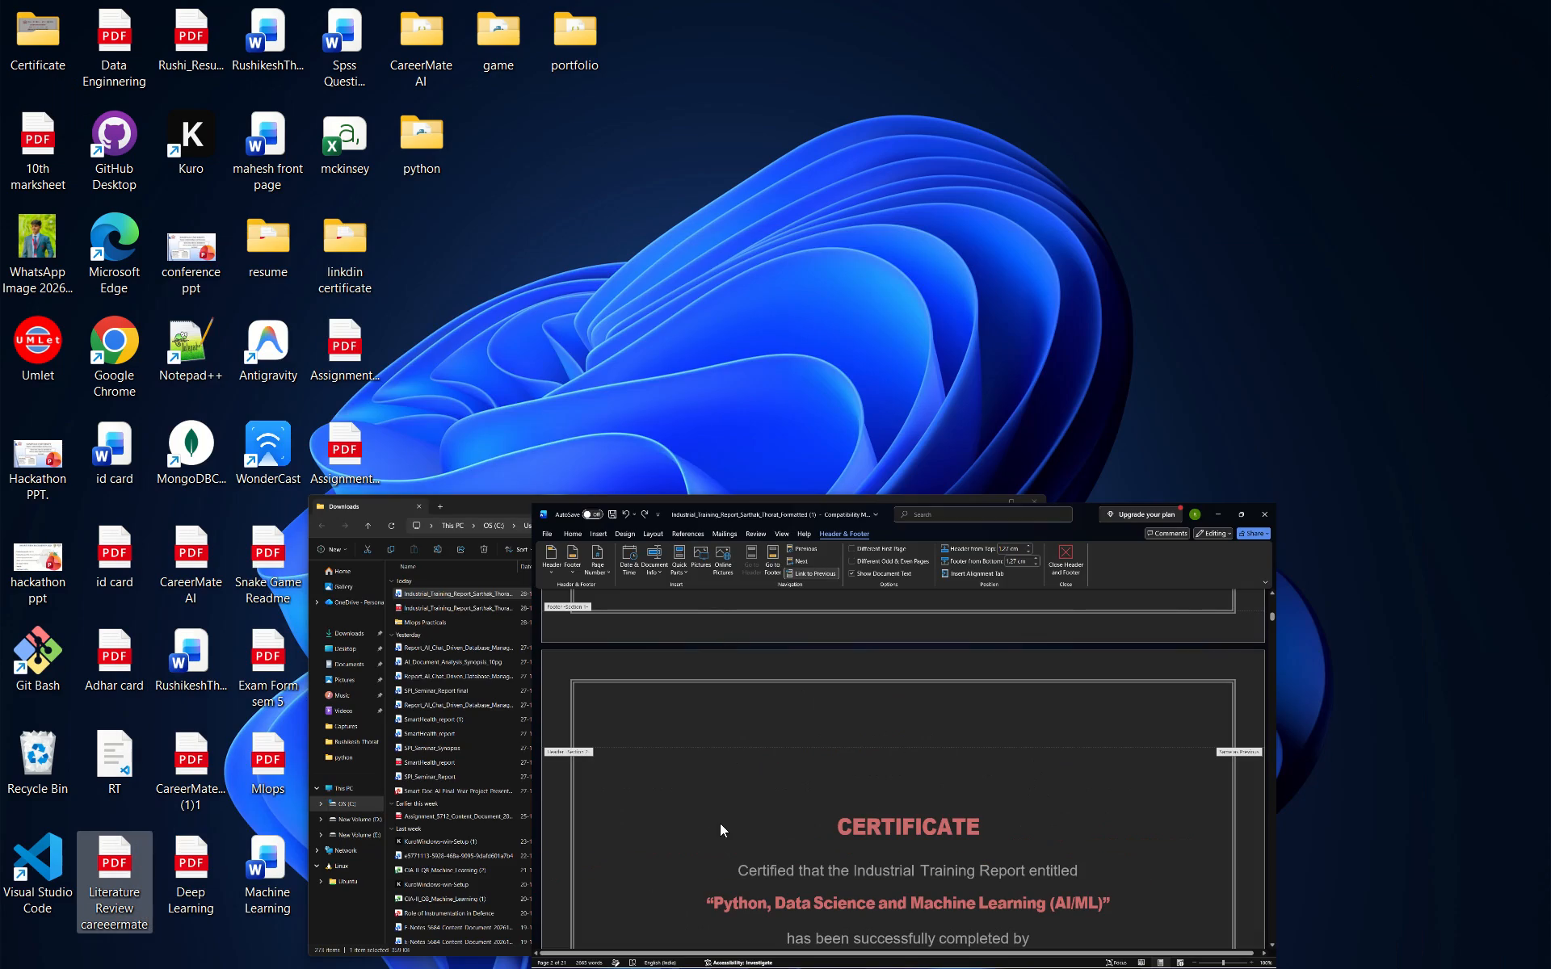
Switch to File Explorer and bring up the Downloads folder with the industrial training report files.
{"action": "left_click", "coordinate": [603, 956]}
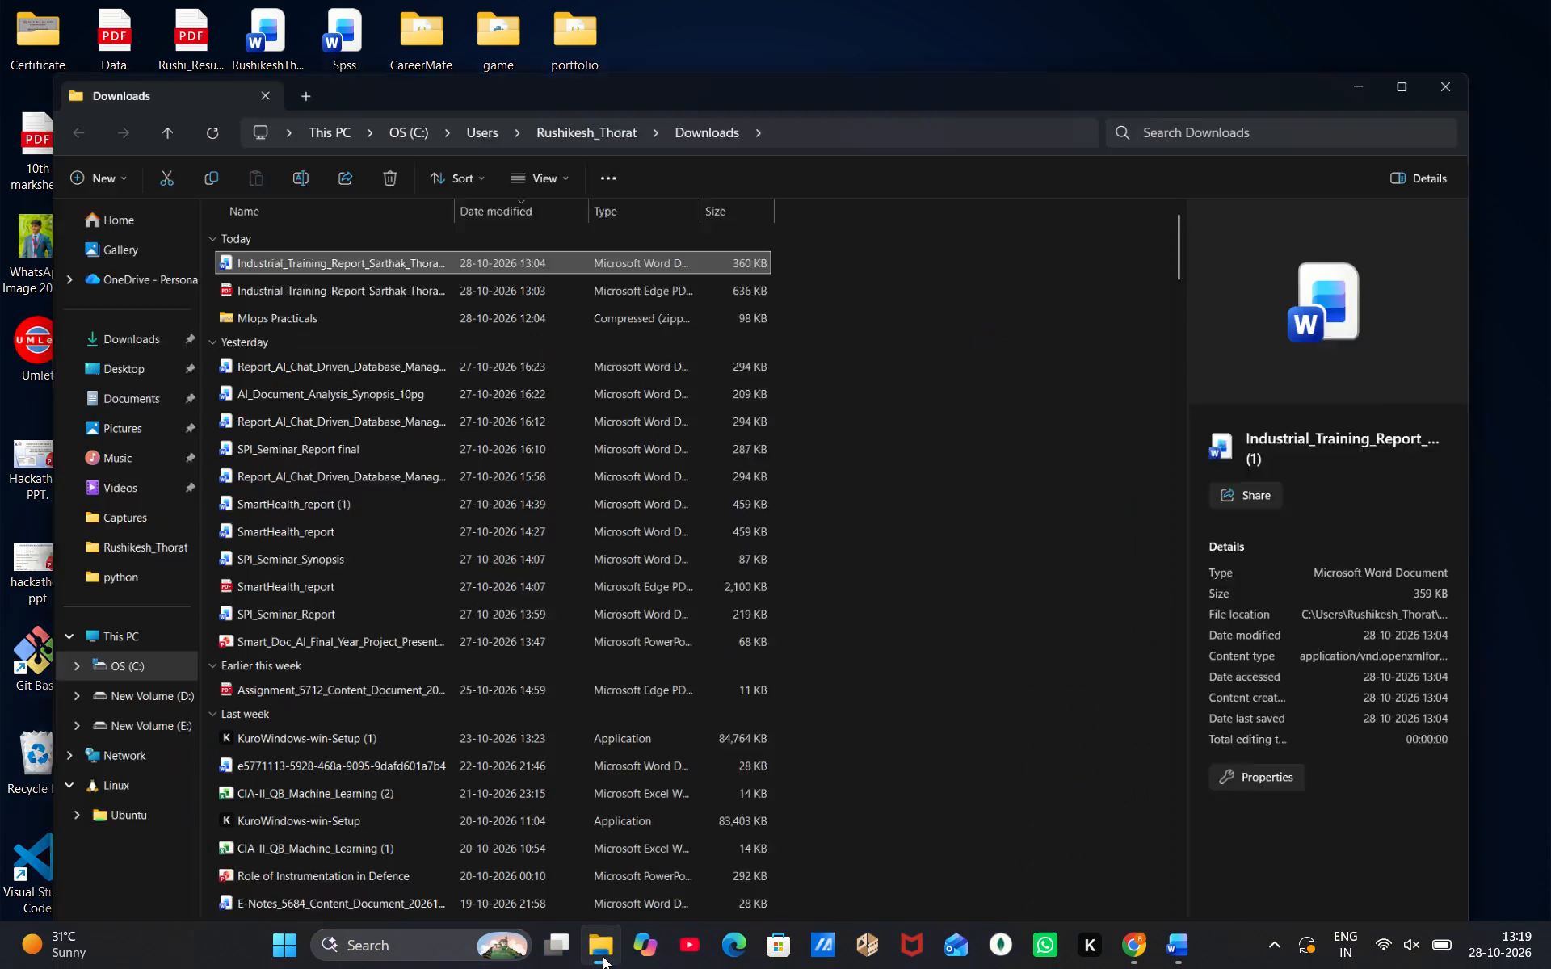
{"action": "left_click_drag", "start_coordinate": [813, 199], "coordinate": [697, 201]}
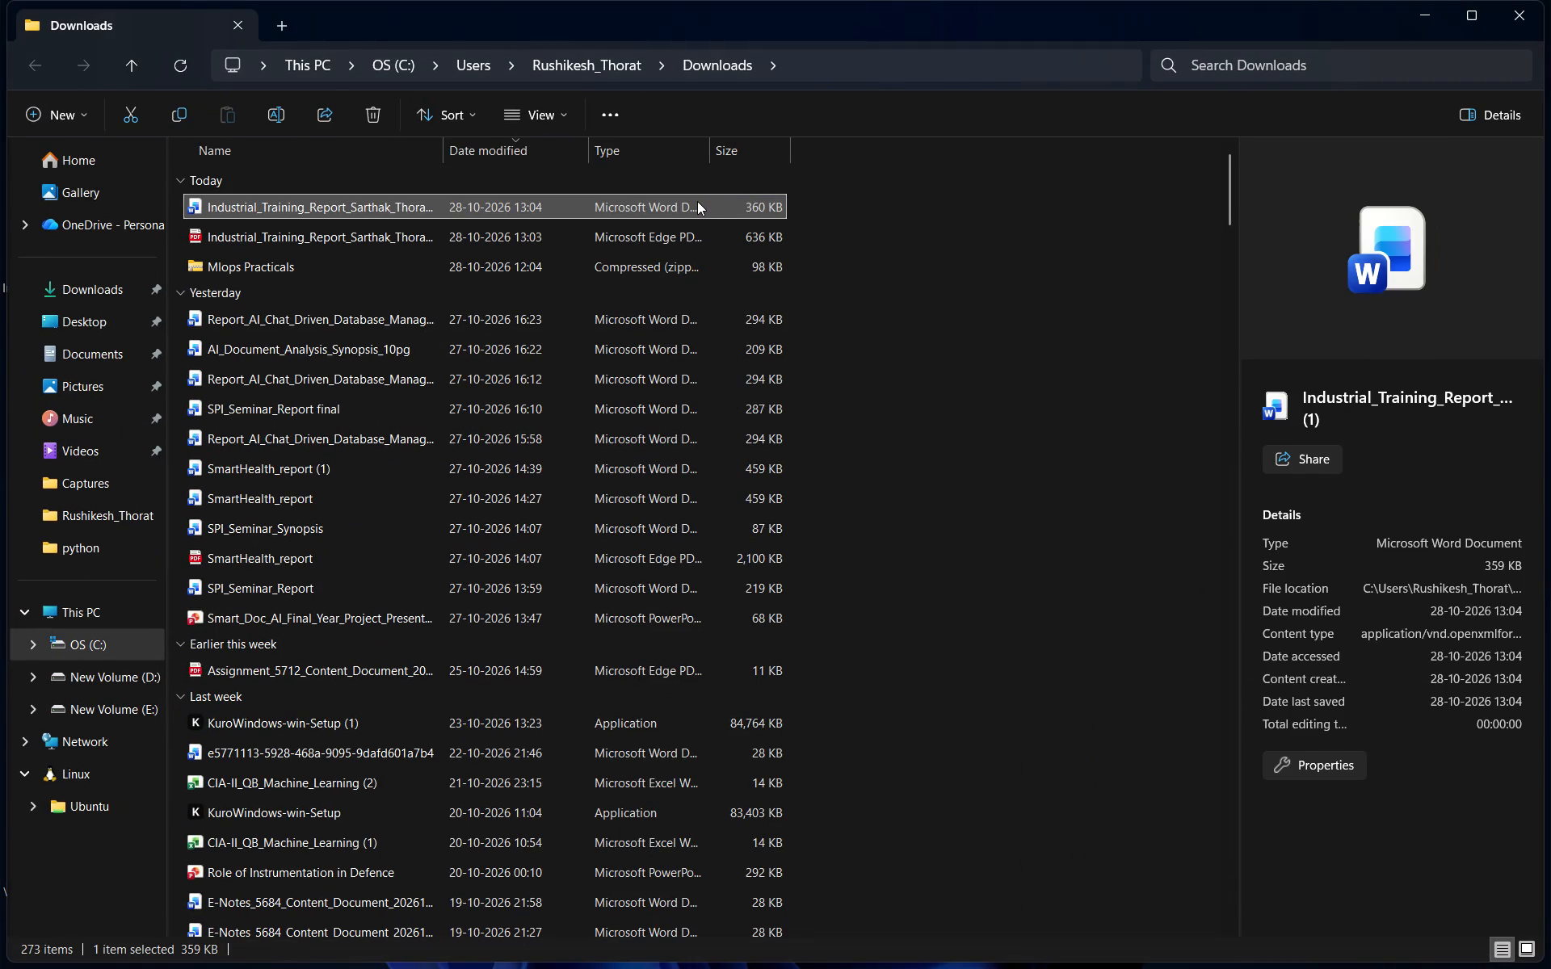
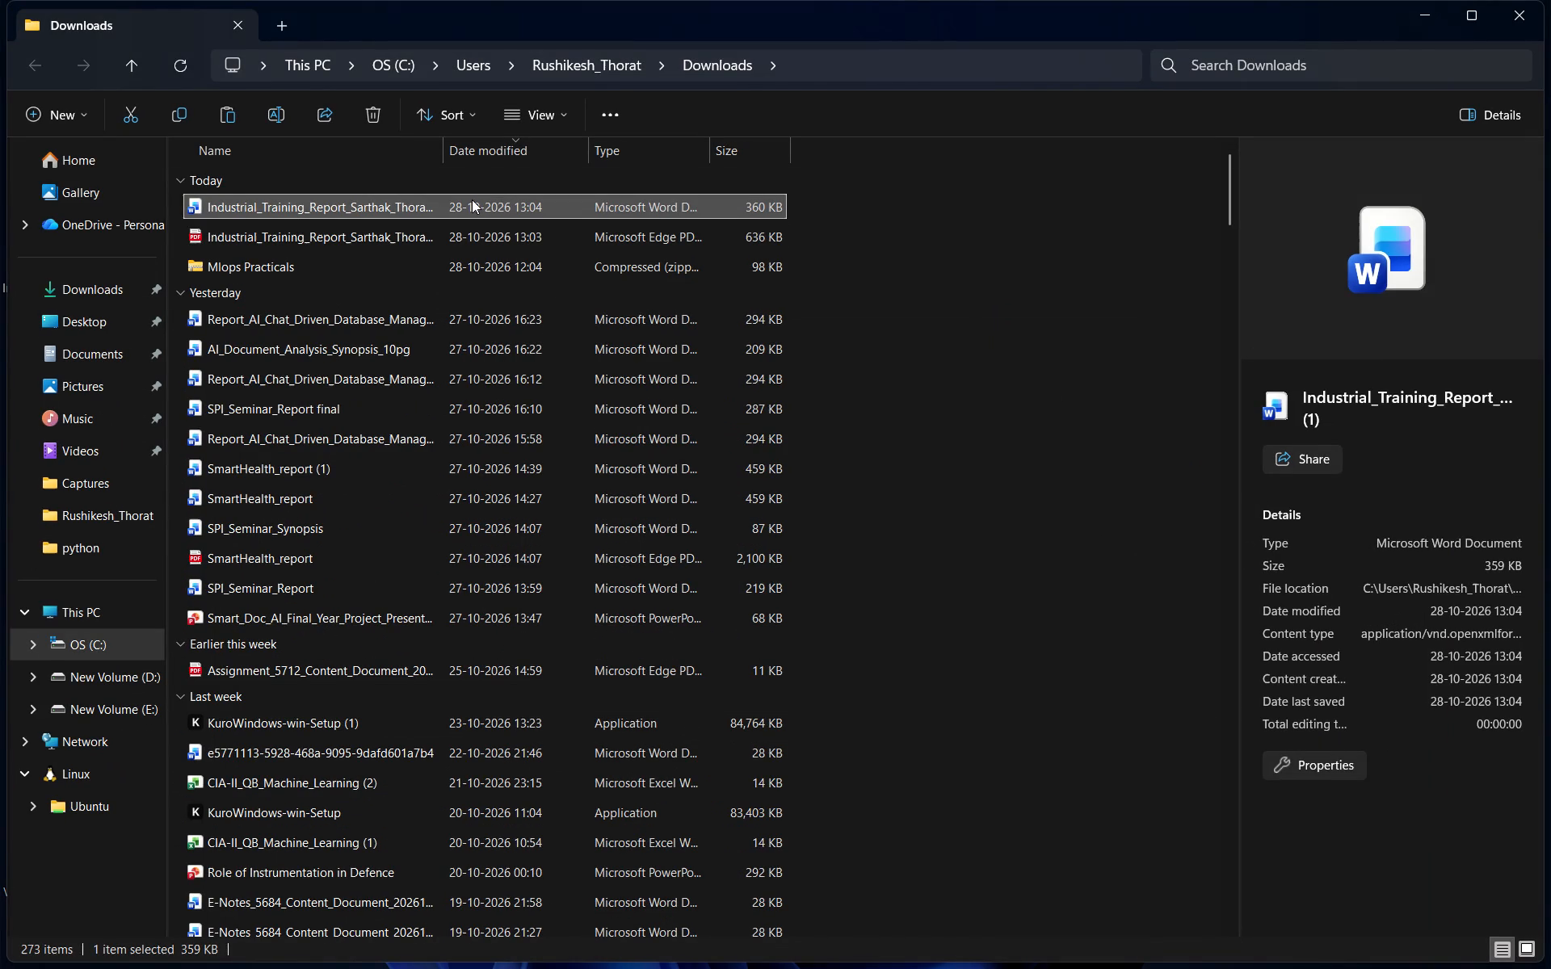
Open the newest industrial training report Word document, ending in (1), from the Downloads folder.
{"action": "double_click", "coordinate": [472, 199]}
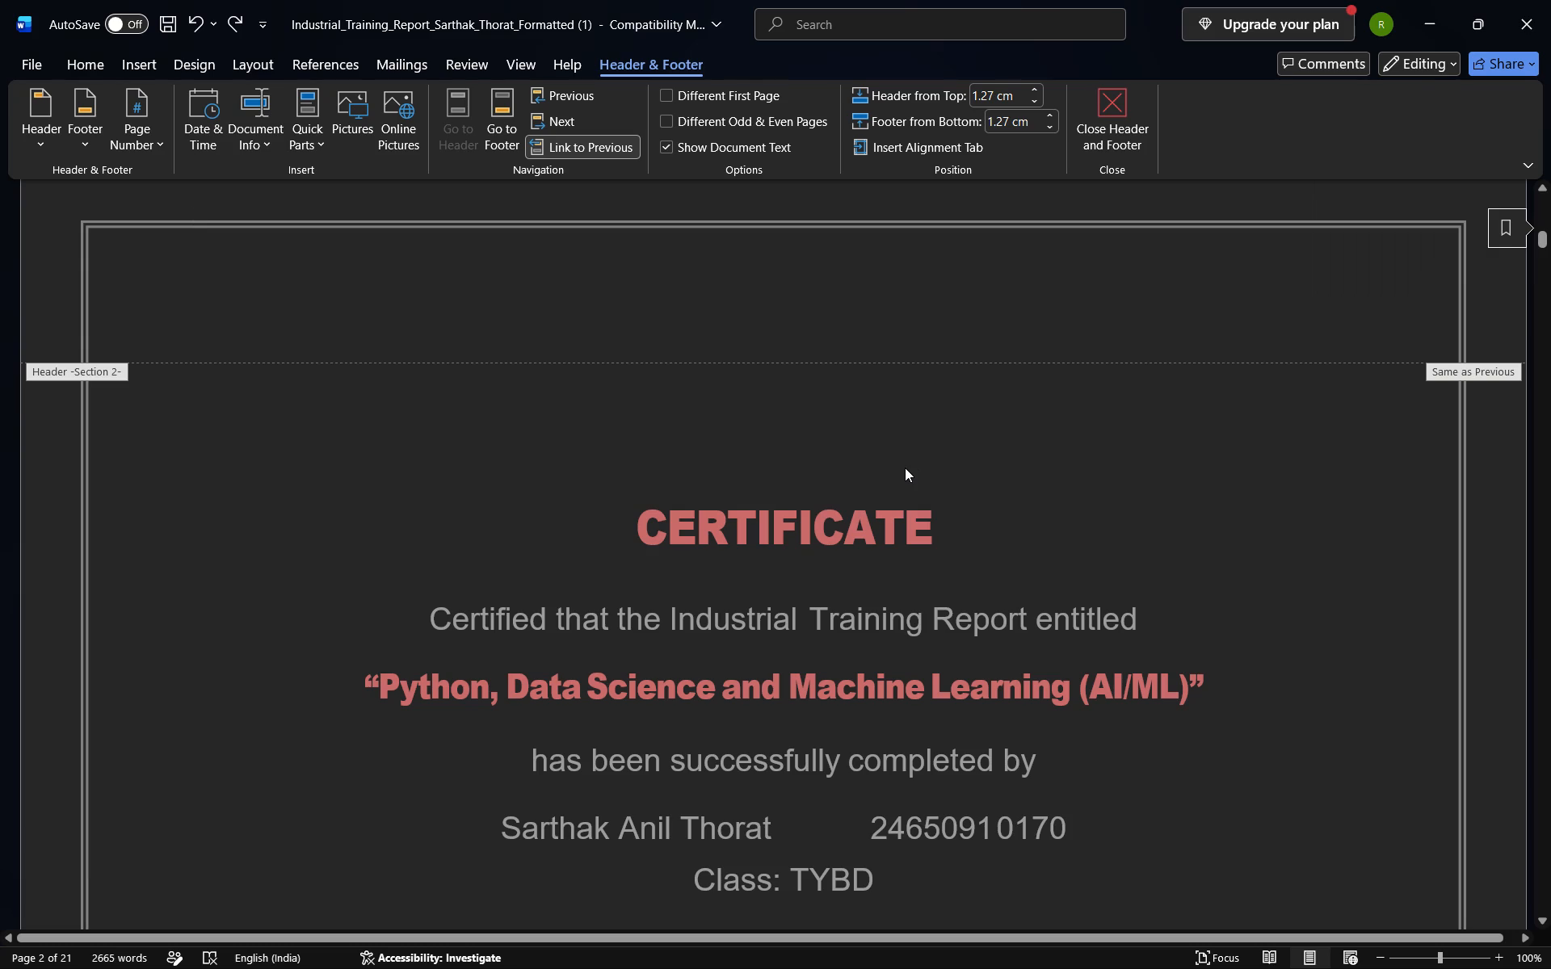
Look over the certificate page's signature blocks, the end of the cover page, and the blank area above "CERTIFICATE".
{"action": "scroll", "coordinate": [865, 498], "scroll_direction": "down", "scroll_amount": 6}
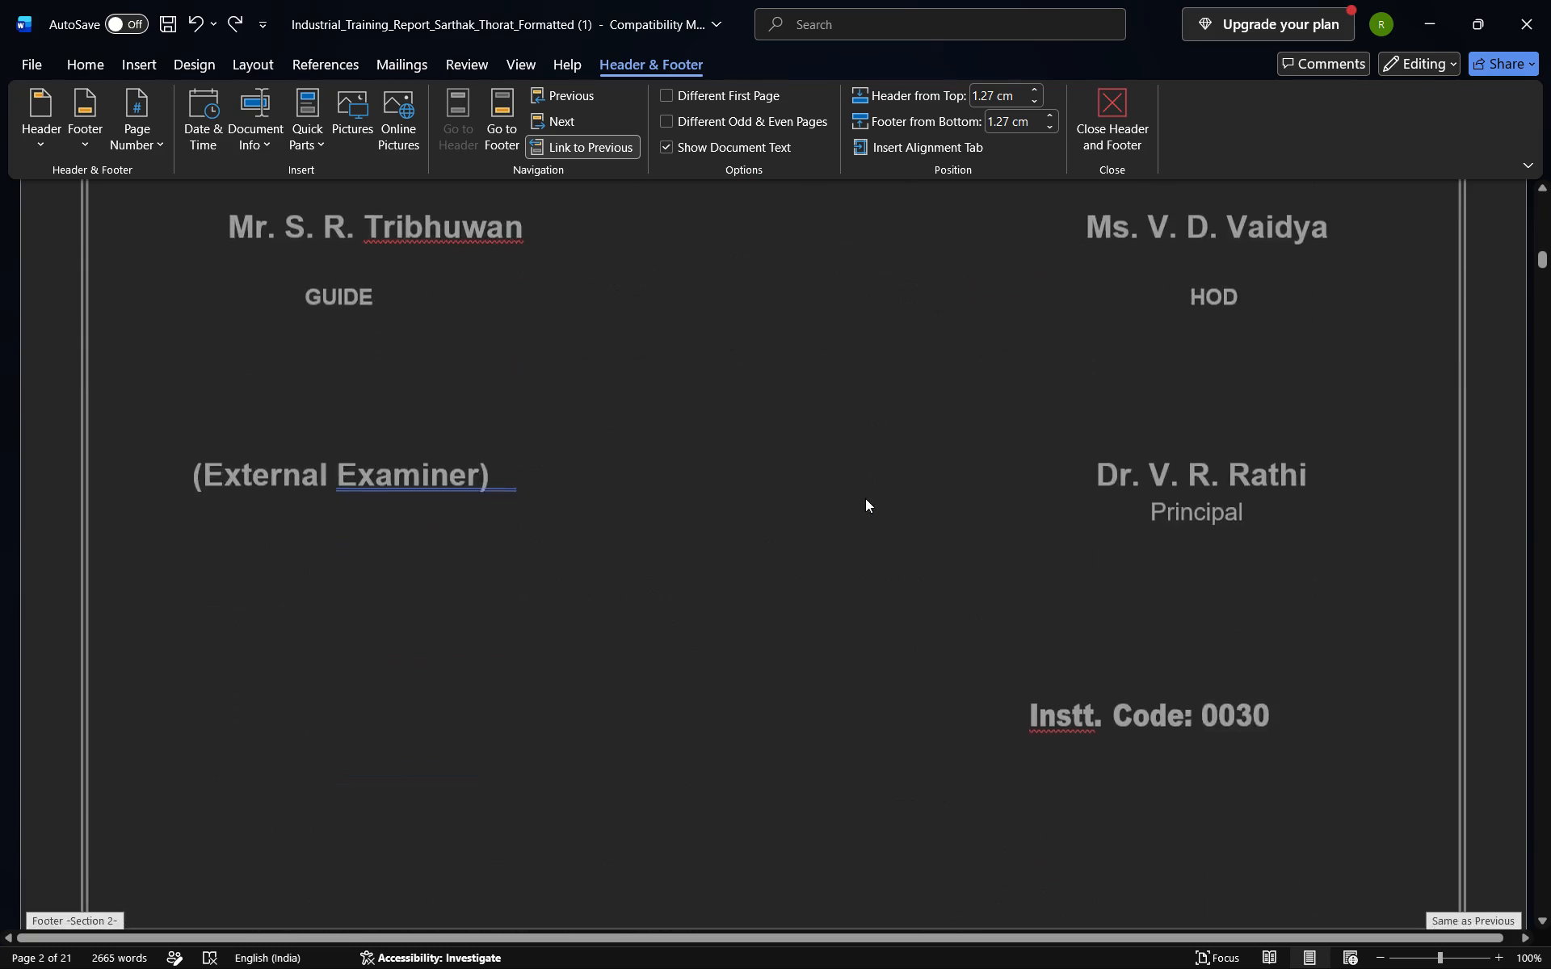
{"action": "scroll", "coordinate": [865, 498], "scroll_direction": "down", "scroll_amount": 2}
{"action": "scroll", "coordinate": [865, 498], "scroll_direction": "up", "scroll_amount": 13}
{"action": "scroll", "coordinate": [865, 498], "scroll_direction": "down", "scroll_amount": 1, "text": "ctrl"}
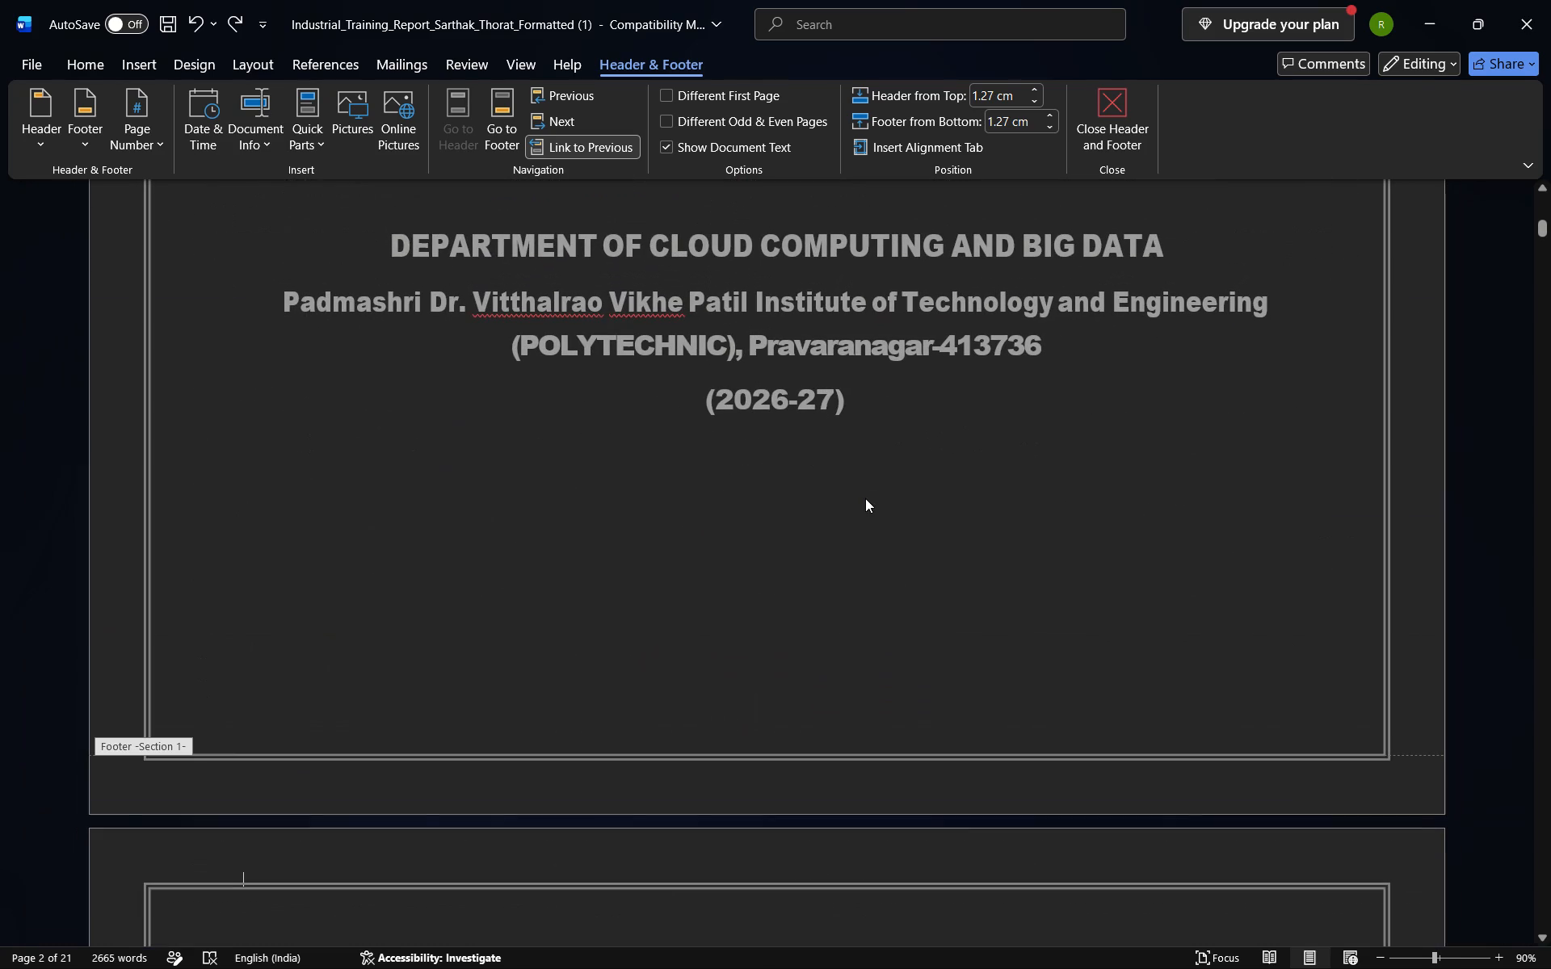
{"action": "scroll", "coordinate": [803, 552], "scroll_direction": "down", "scroll_amount": 4}
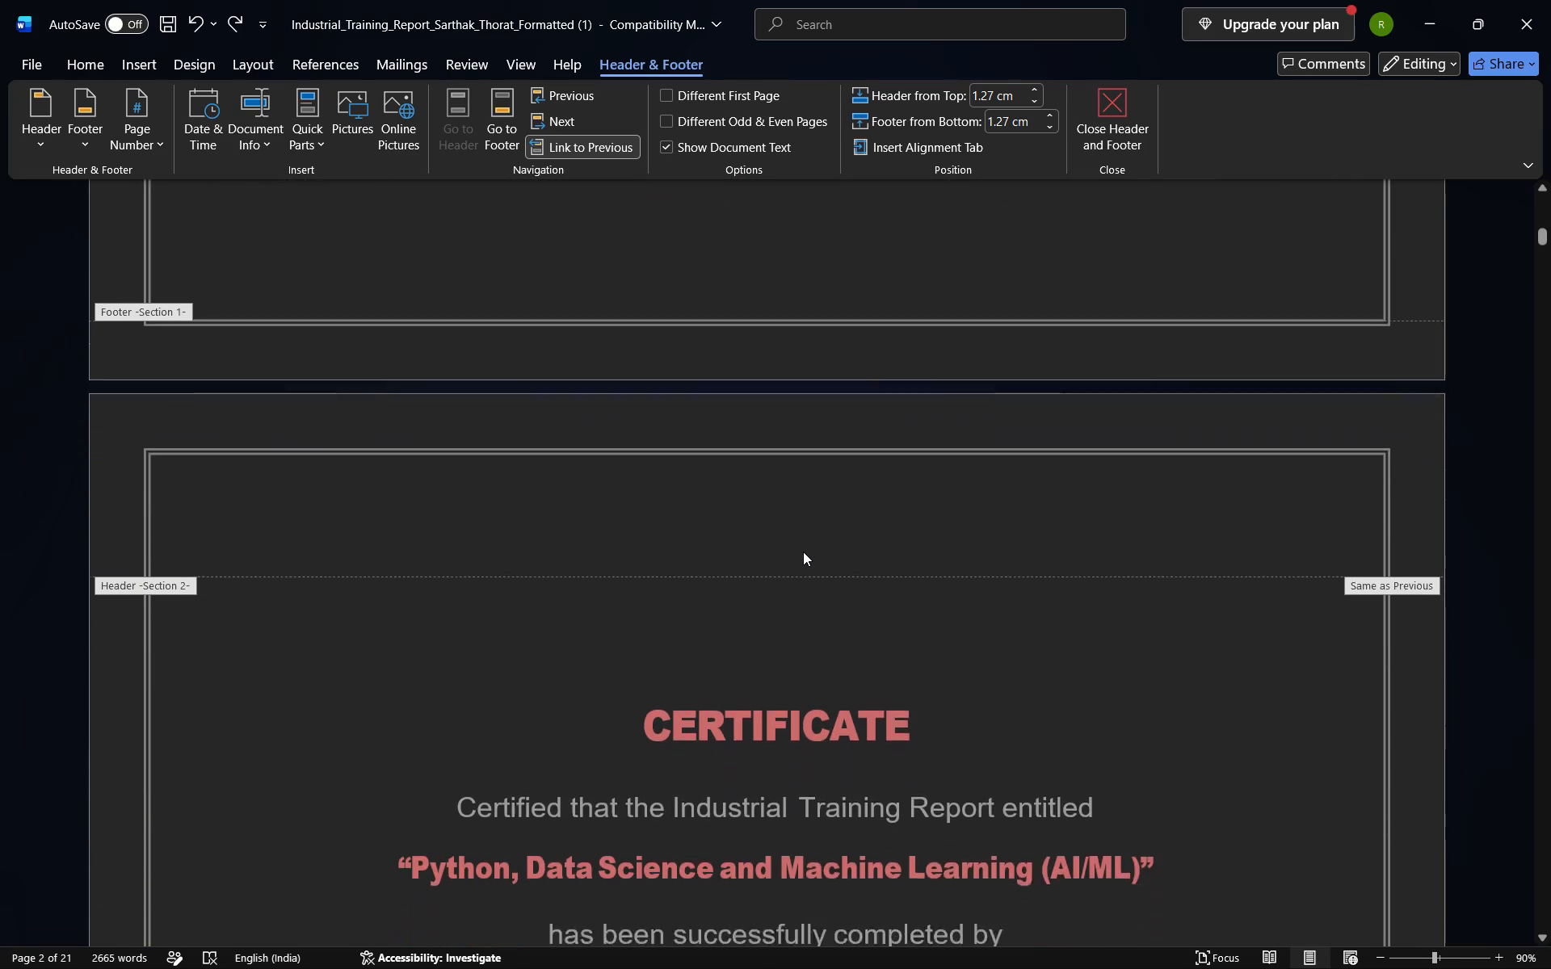
{"action": "scroll", "coordinate": [803, 552], "scroll_direction": "down", "scroll_amount": 1}
{"action": "scroll", "coordinate": [803, 552], "scroll_direction": "down", "scroll_amount": 2, "text": "ctrl"}
{"action": "left_click", "coordinate": [655, 551]}
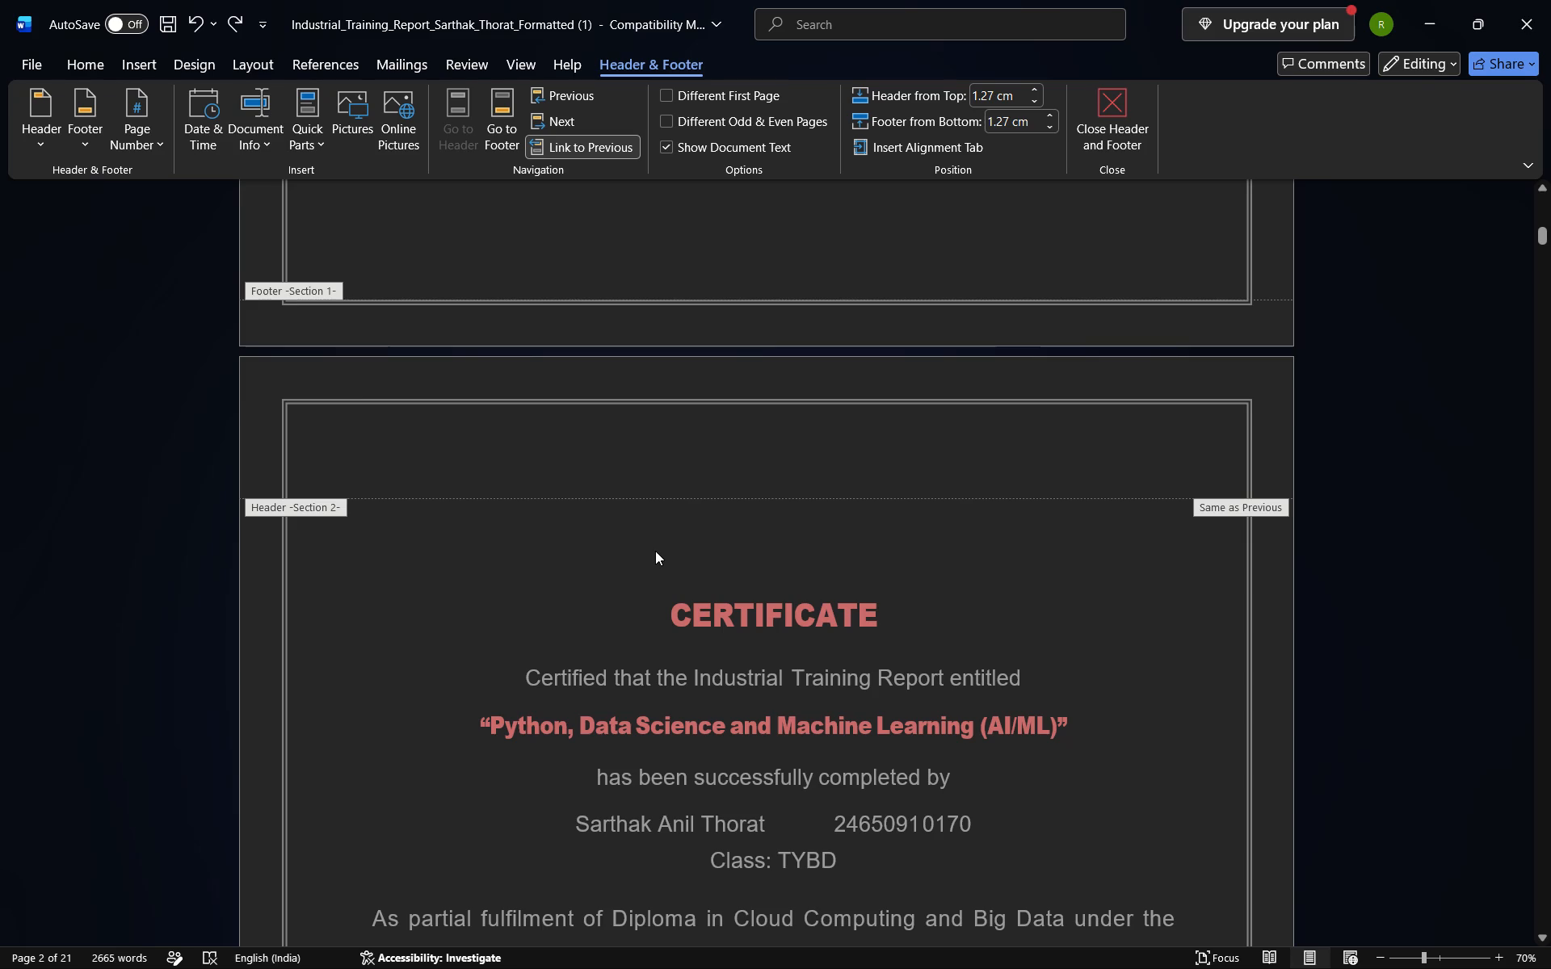
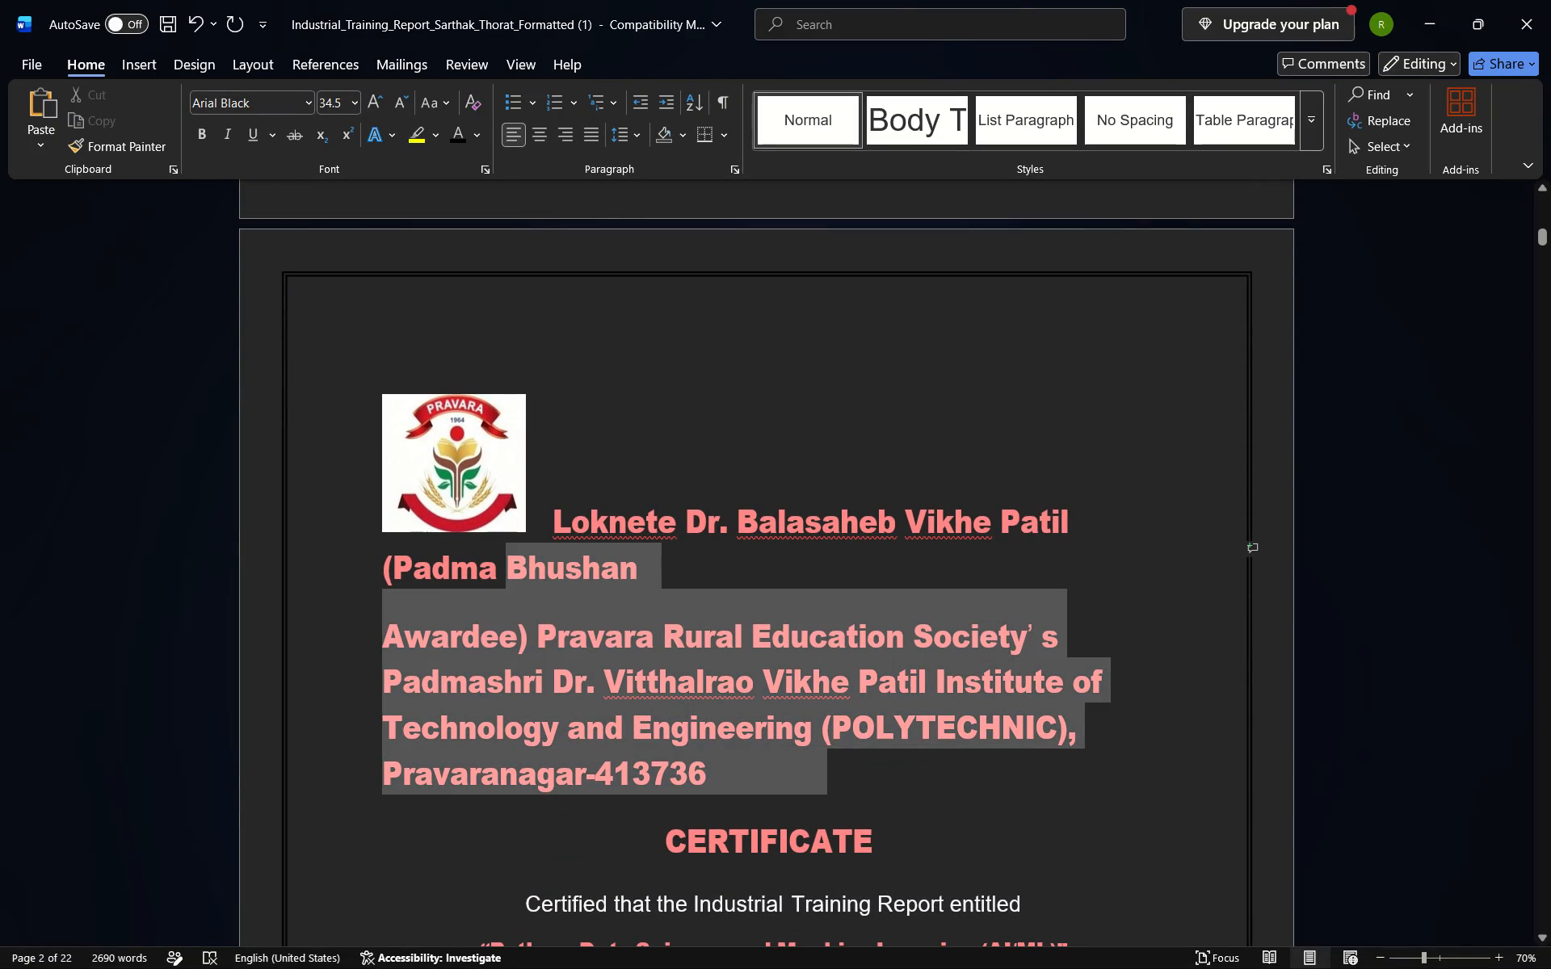
Set the font size of the whole institute heading beside the logo, through "Pravaranagar-413736", to 22.5.
{"action": "left_click_drag", "start_coordinate": [586, 565], "coordinate": [564, 525]}
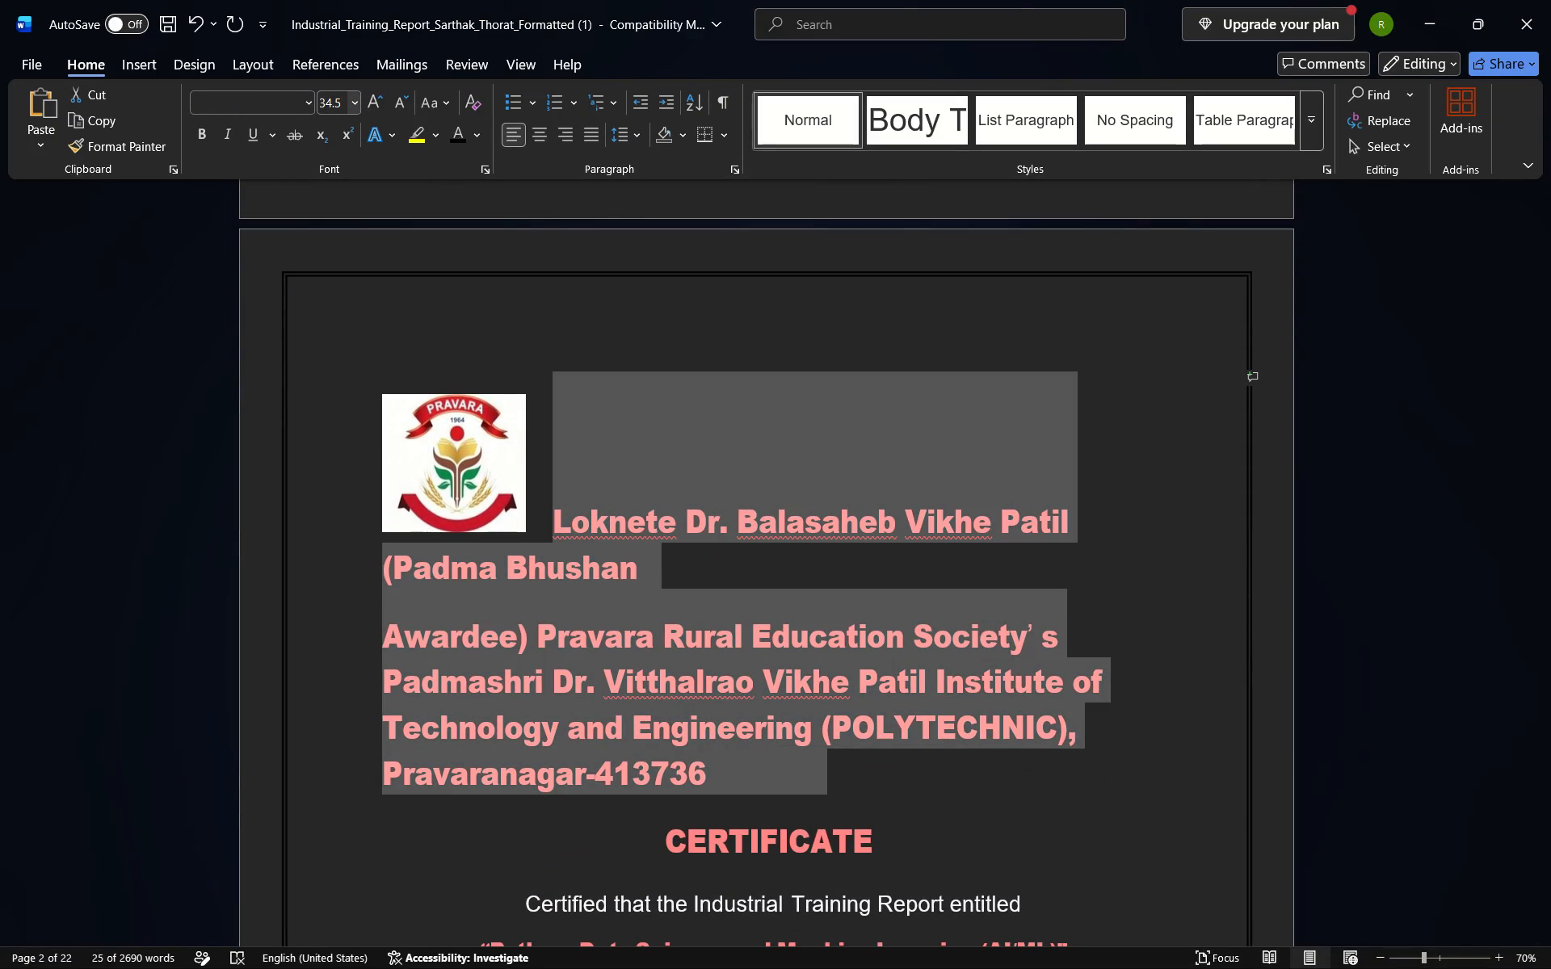
{"action": "left_click", "coordinate": [338, 96]}
{"action": "key", "text": "BackSpace"}
{"action": "type", "text": "22.5"}
{"action": "left_click", "coordinate": [1156, 510]}
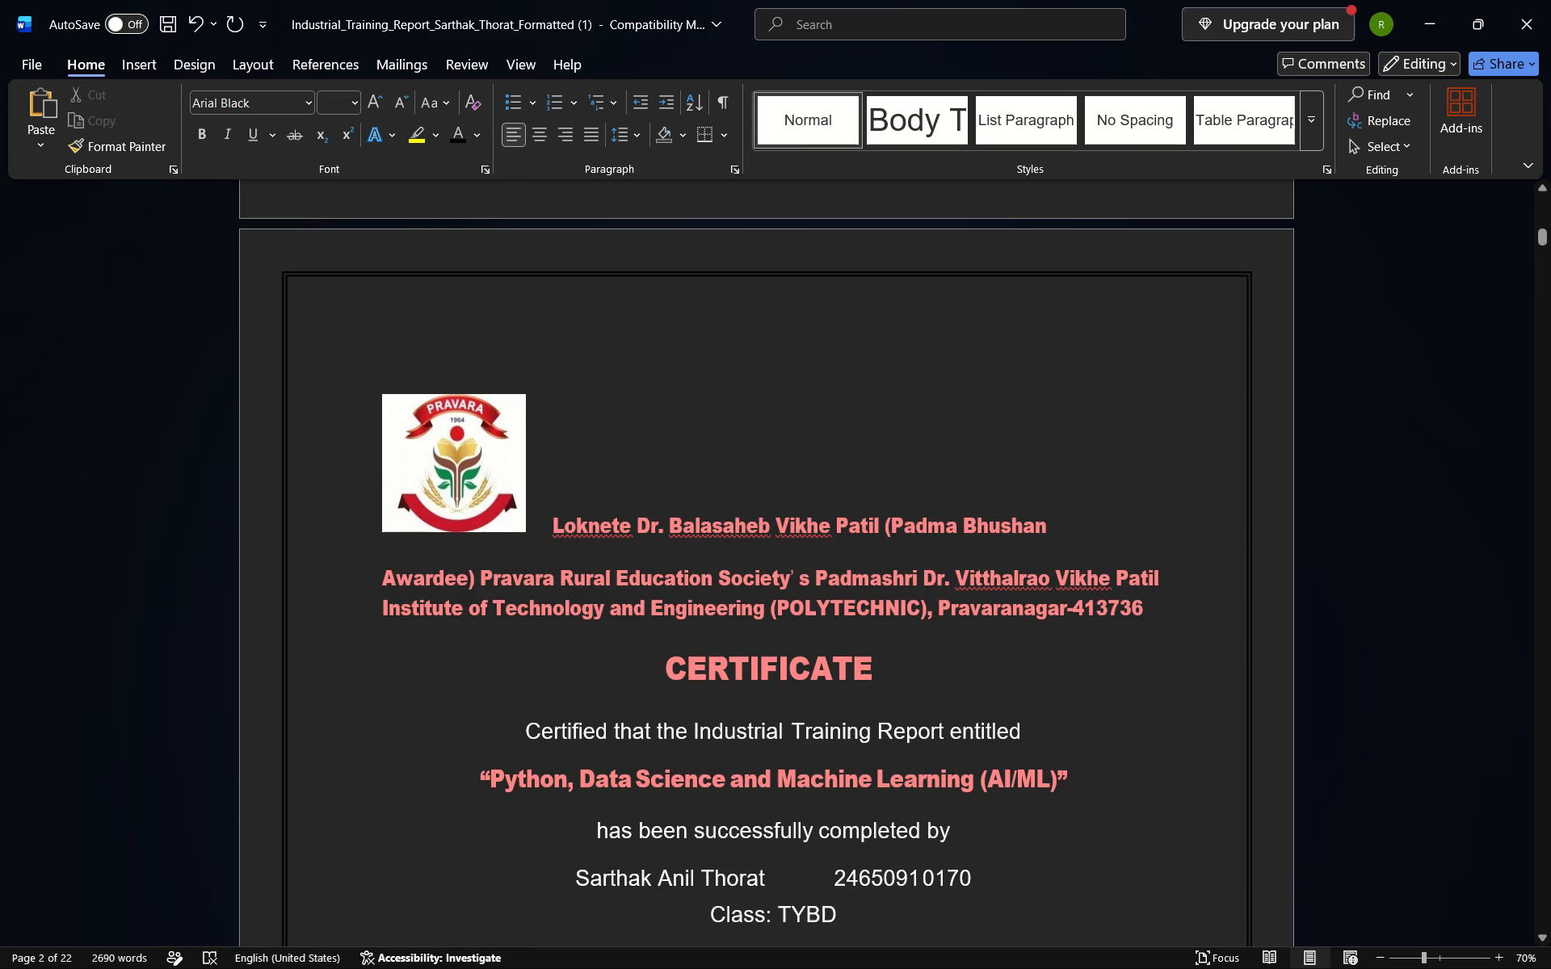
Join the heading paragraph starting with "Awardee)" to the end of the preceding "(Padma Bhushan" line, separated by a space.
{"action": "left_click", "coordinate": [387, 582]}
{"action": "key", "text": "BackSpace"}
{"action": "key", "text": "BackSpace"}
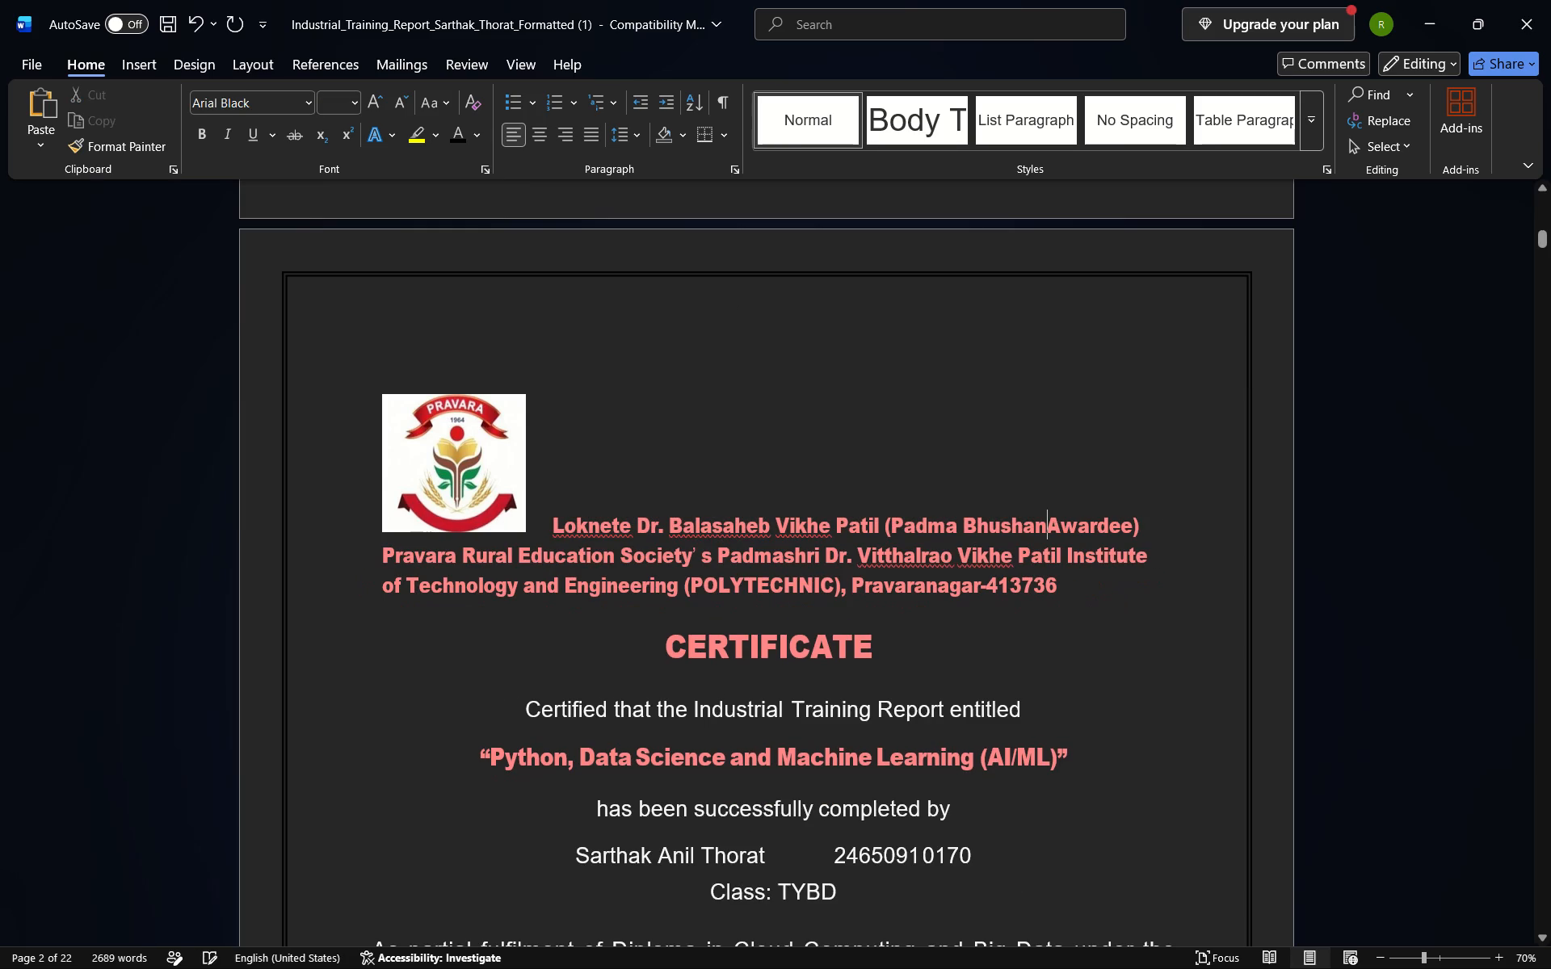
{"action": "key", "text": "space"}
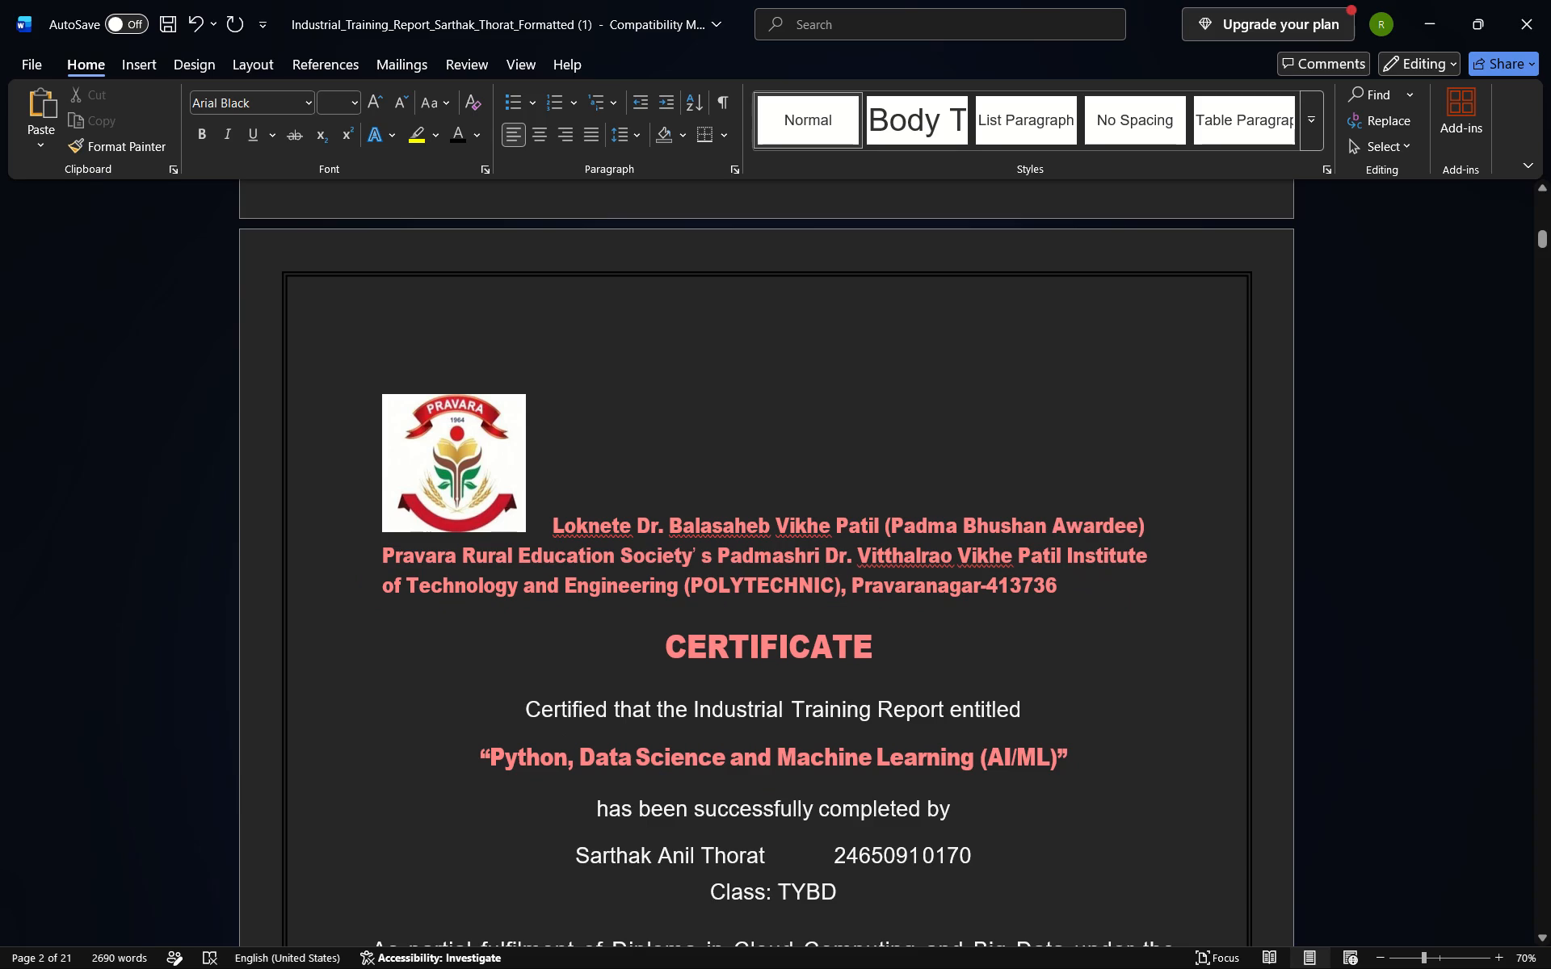
Indent the heading line beginning "Pravara Rural Education Society's" with spaces and tabs inserted before "Pravara".
{"action": "left_click", "coordinate": [376, 557]}
{"action": "key", "text": "space"}
{"action": "key", "text": "space"}
{"action": "key", "text": "space"}
{"action": "key", "text": "Tab"}
{"action": "key", "text": "Tab"}
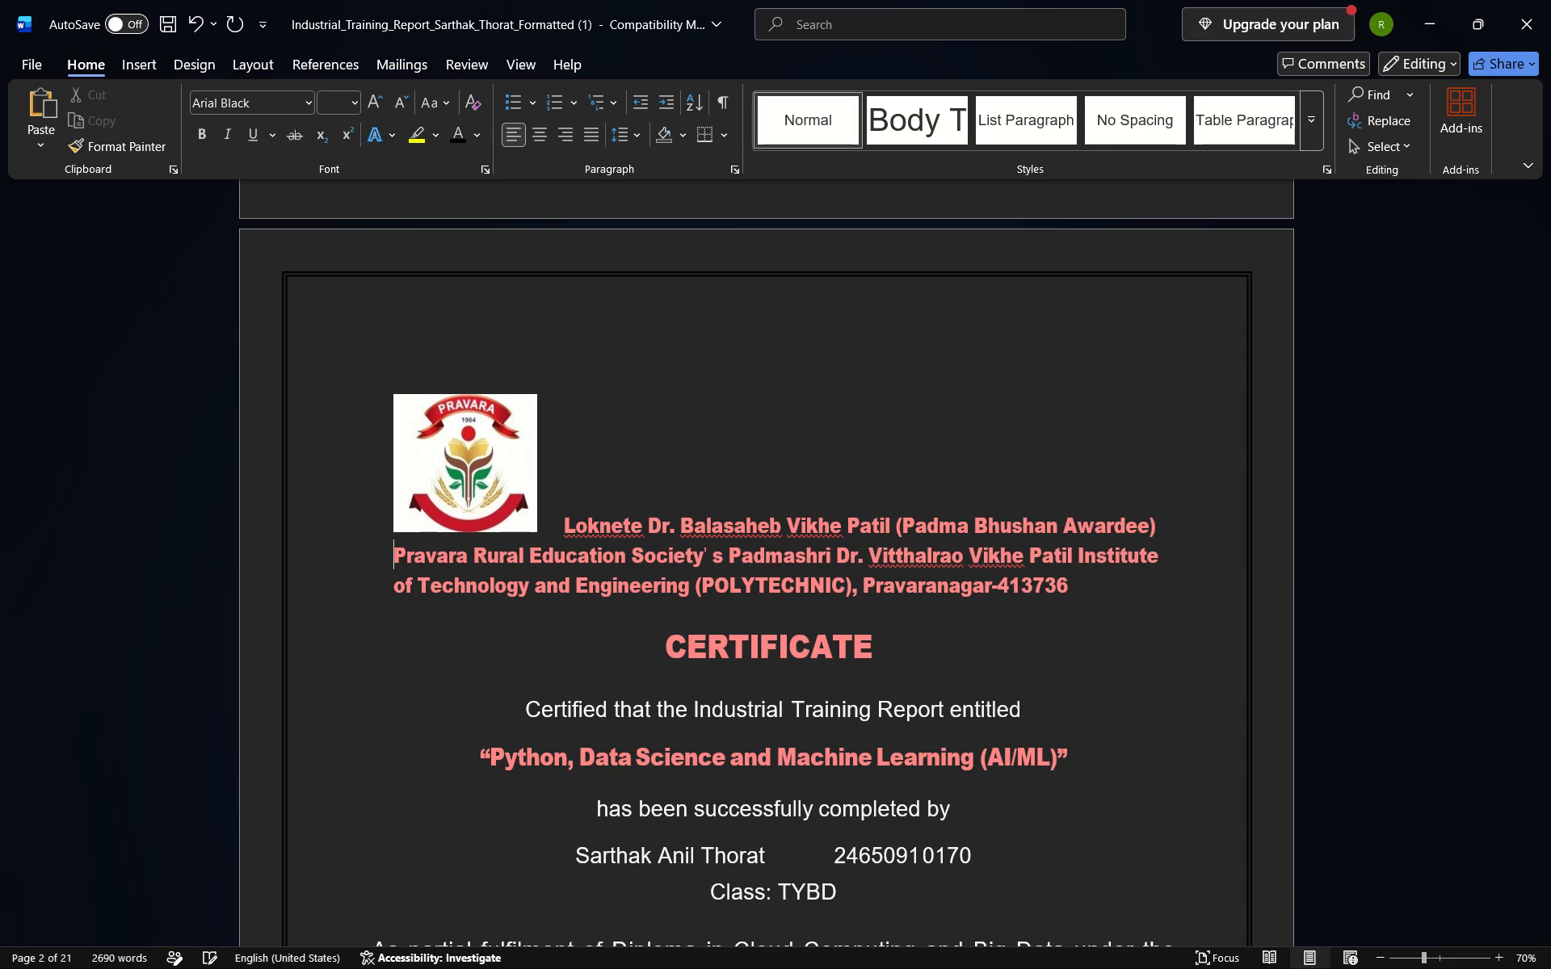
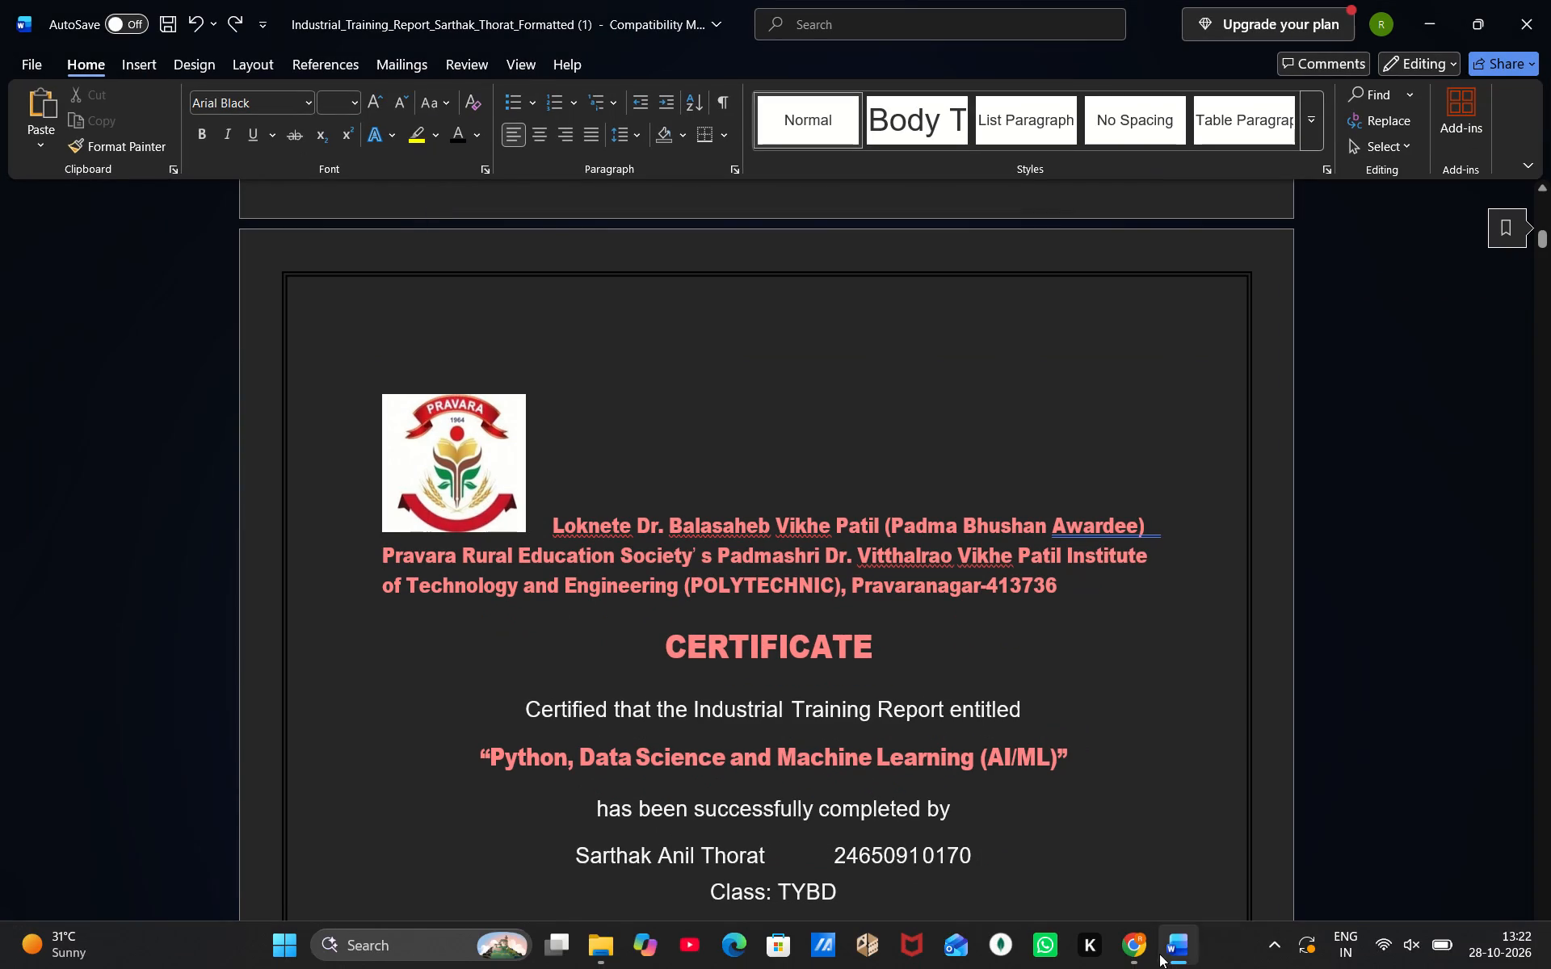
Shrink the Pravara logo above the certificate heading proportionally to roughly three quarters of its size.
{"action": "left_click", "coordinate": [1187, 628]}
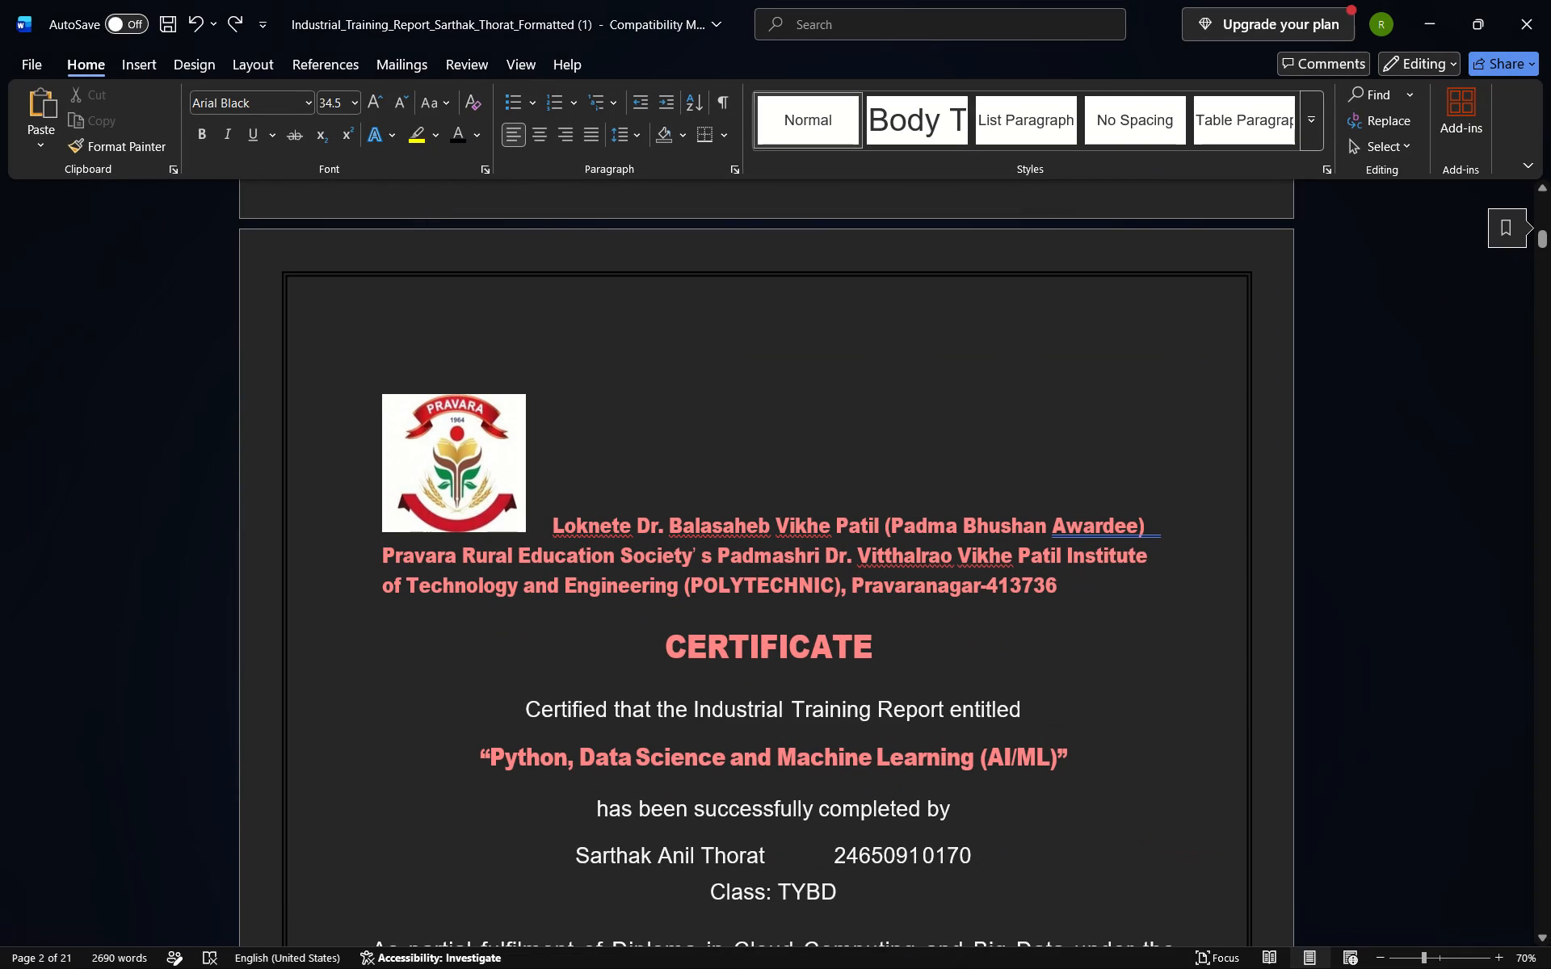
{"action": "scroll", "coordinate": [1074, 603], "scroll_direction": "down", "scroll_amount": 7}
{"action": "scroll", "coordinate": [1074, 603], "scroll_direction": "up", "scroll_amount": 1}
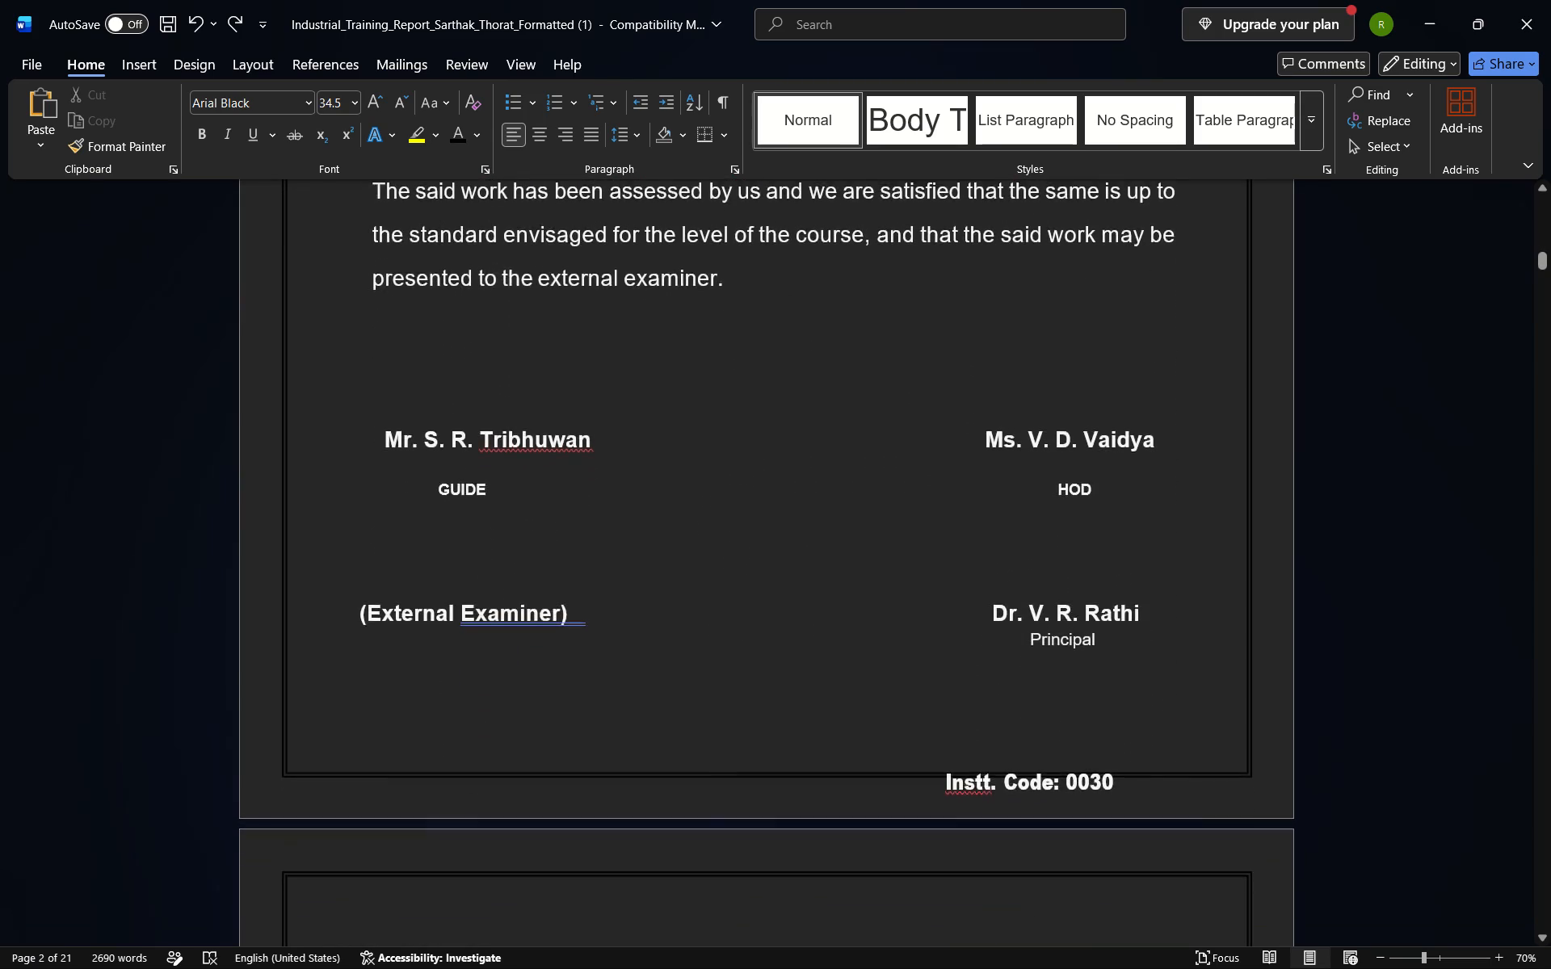
{"action": "scroll", "coordinate": [1074, 603], "scroll_direction": "up", "scroll_amount": 6}
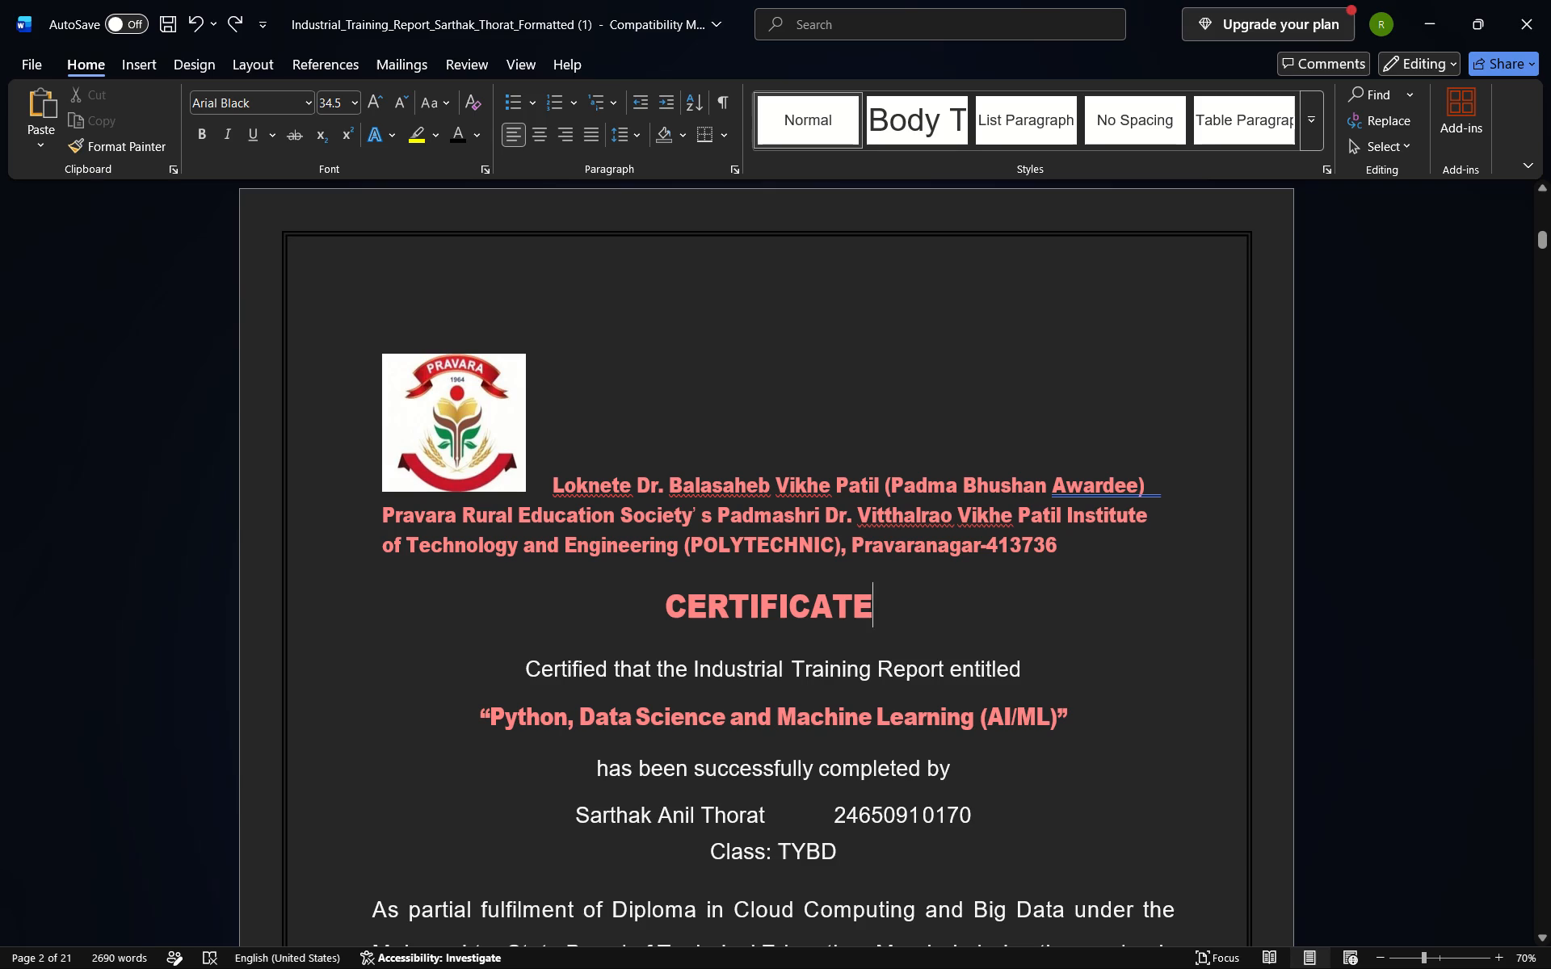
{"action": "left_click", "coordinate": [594, 443]}
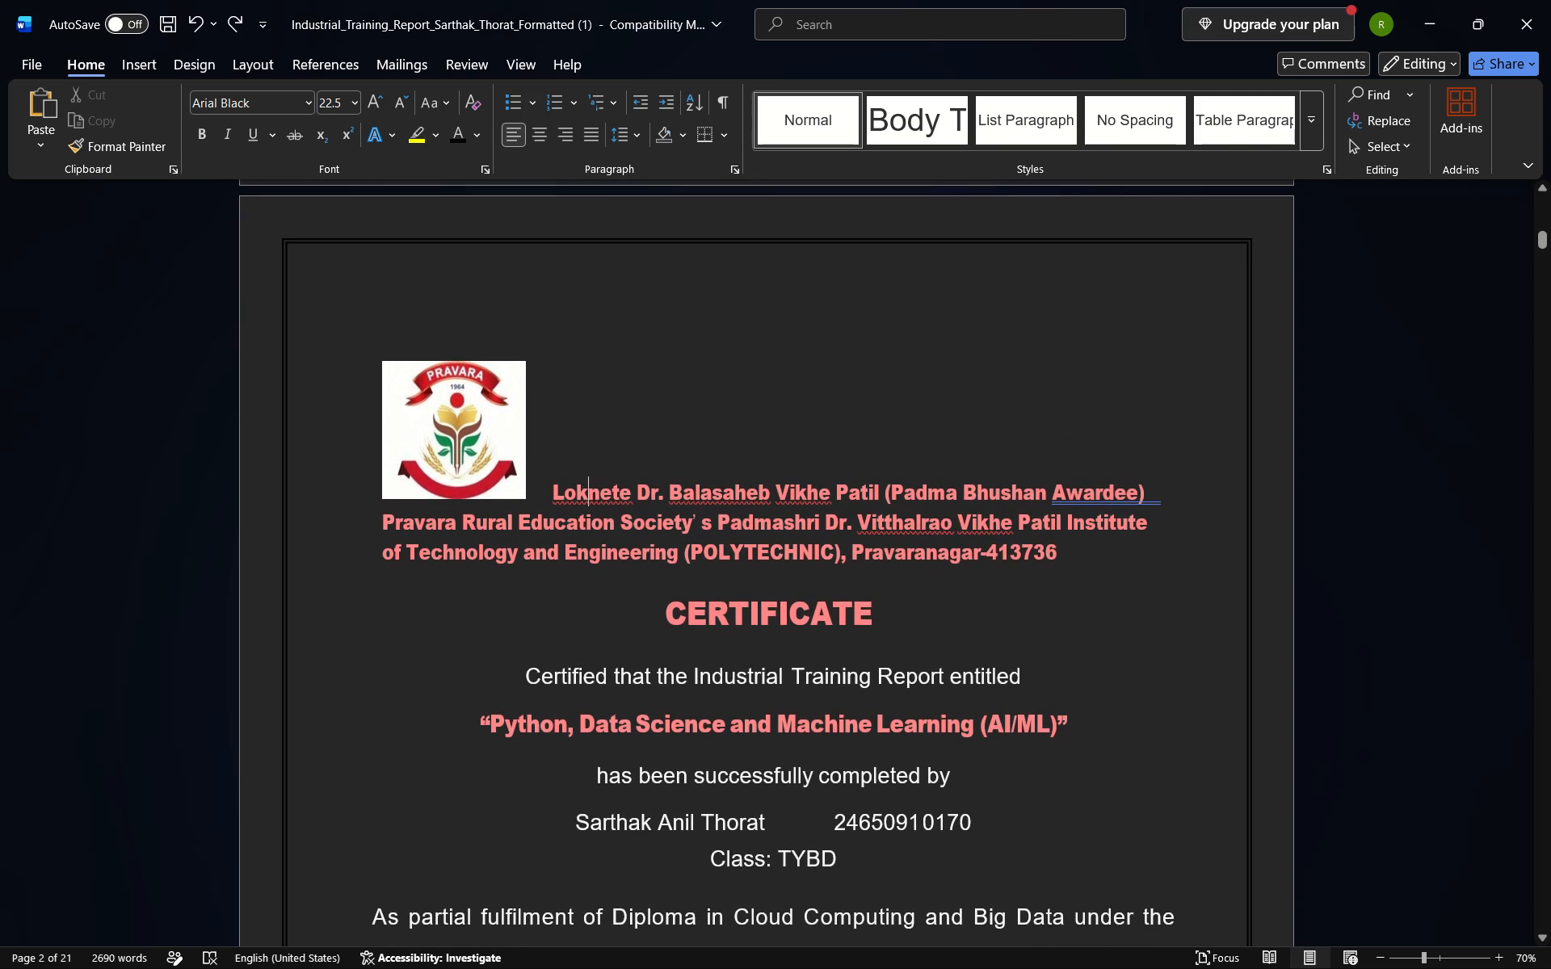
{"action": "left_click", "coordinate": [511, 483]}
{"action": "left_click_drag", "start_coordinate": [527, 500], "coordinate": [491, 478]}
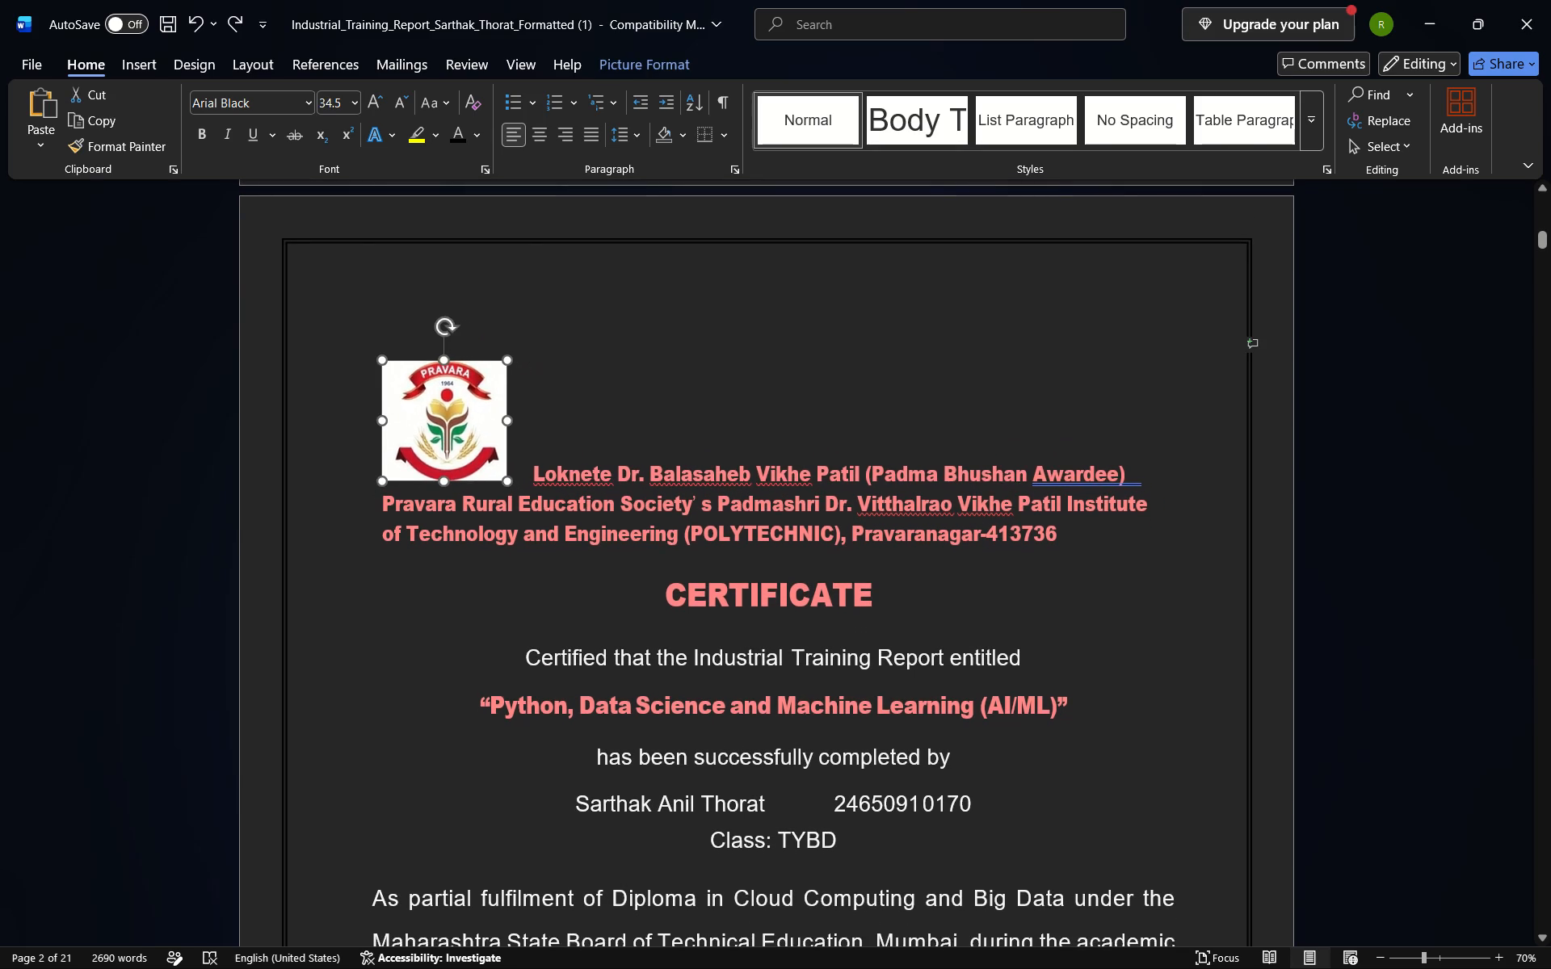
{"action": "left_click_drag", "start_coordinate": [491, 478], "coordinate": [485, 461]}
{"action": "left_click", "coordinate": [1059, 565]}
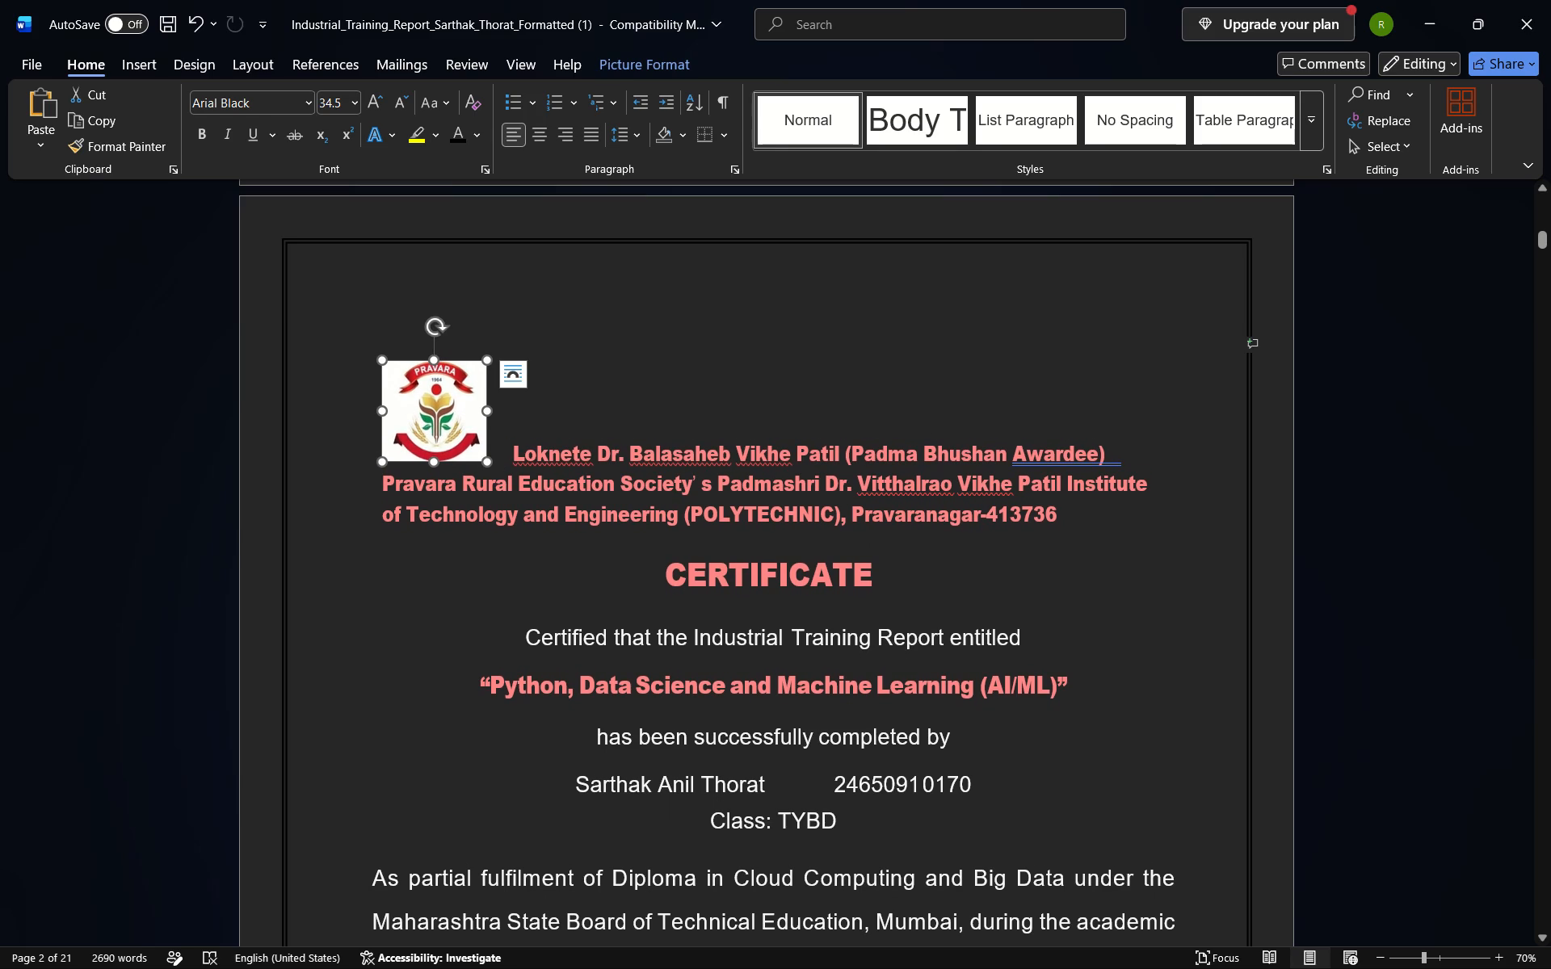
{"action": "left_click", "coordinate": [1175, 478]}
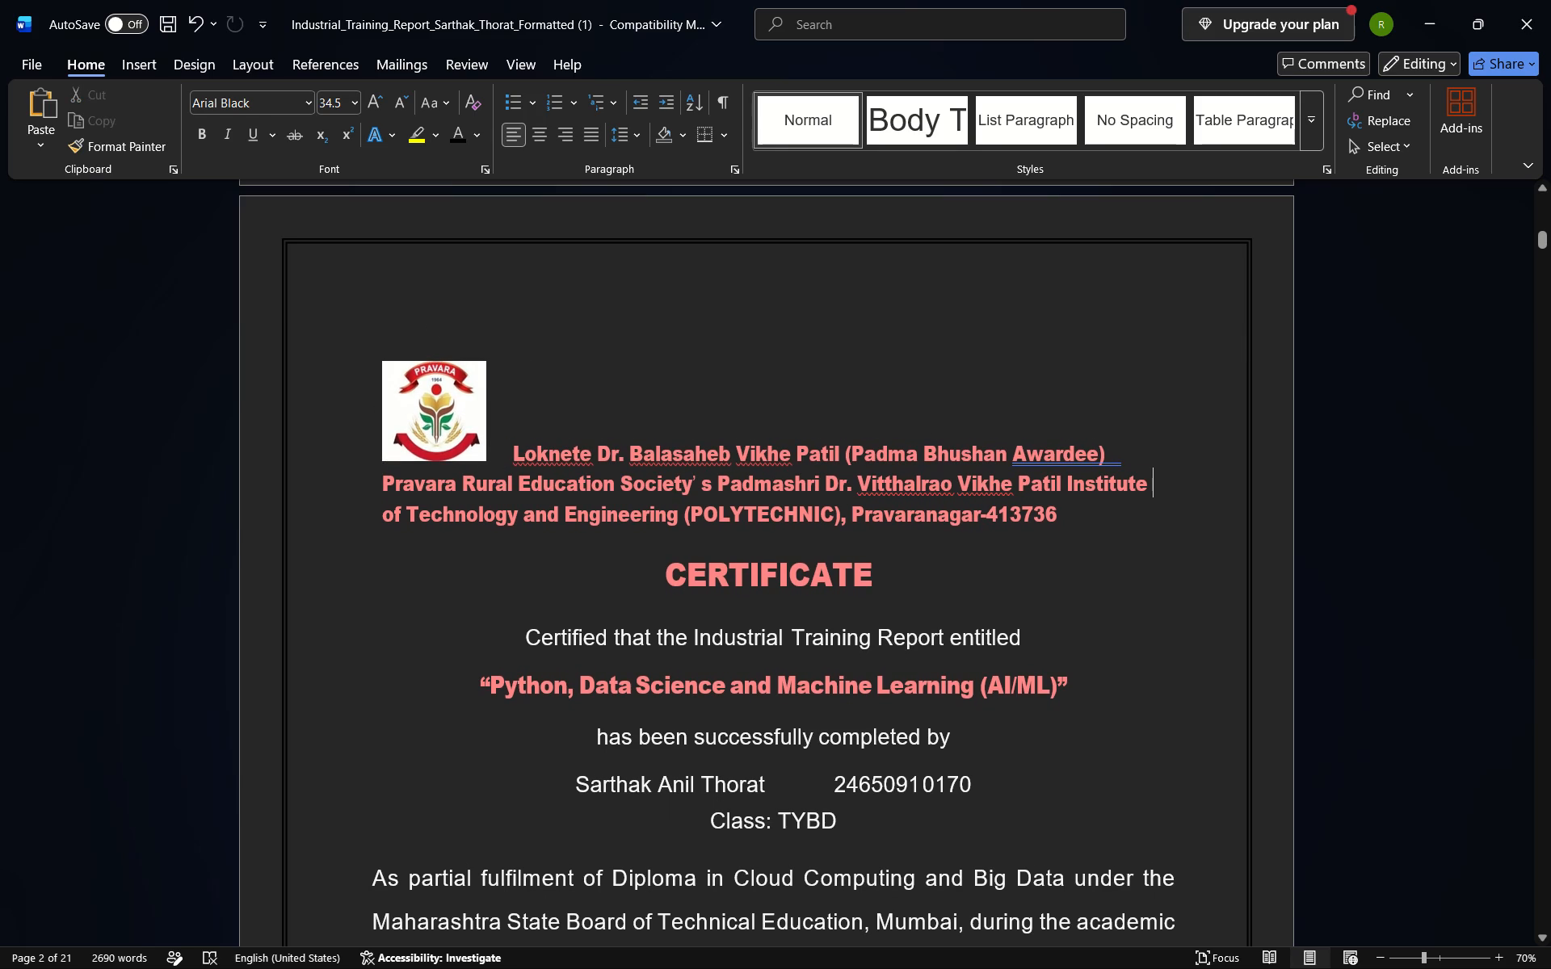
Change the font colour of the whole institute heading beside the logo, from "Loknete" through "Pravaranagar-413736".
{"action": "left_click_drag", "start_coordinate": [1073, 521], "coordinate": [654, 454]}
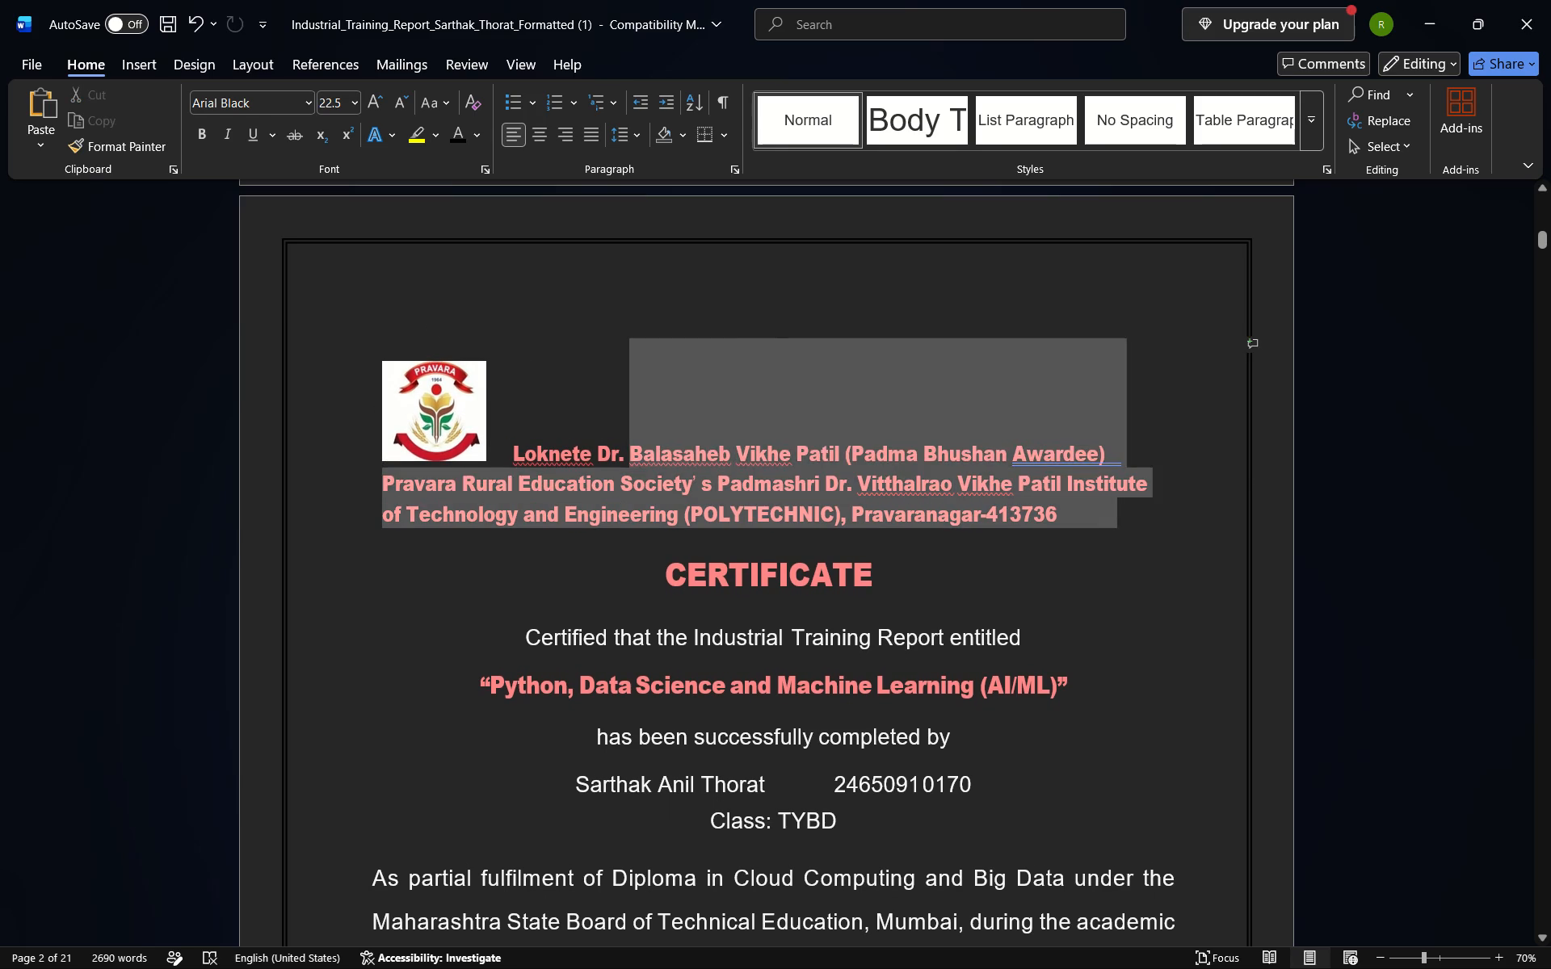
{"action": "left_click_drag", "start_coordinate": [654, 454], "coordinate": [513, 460]}
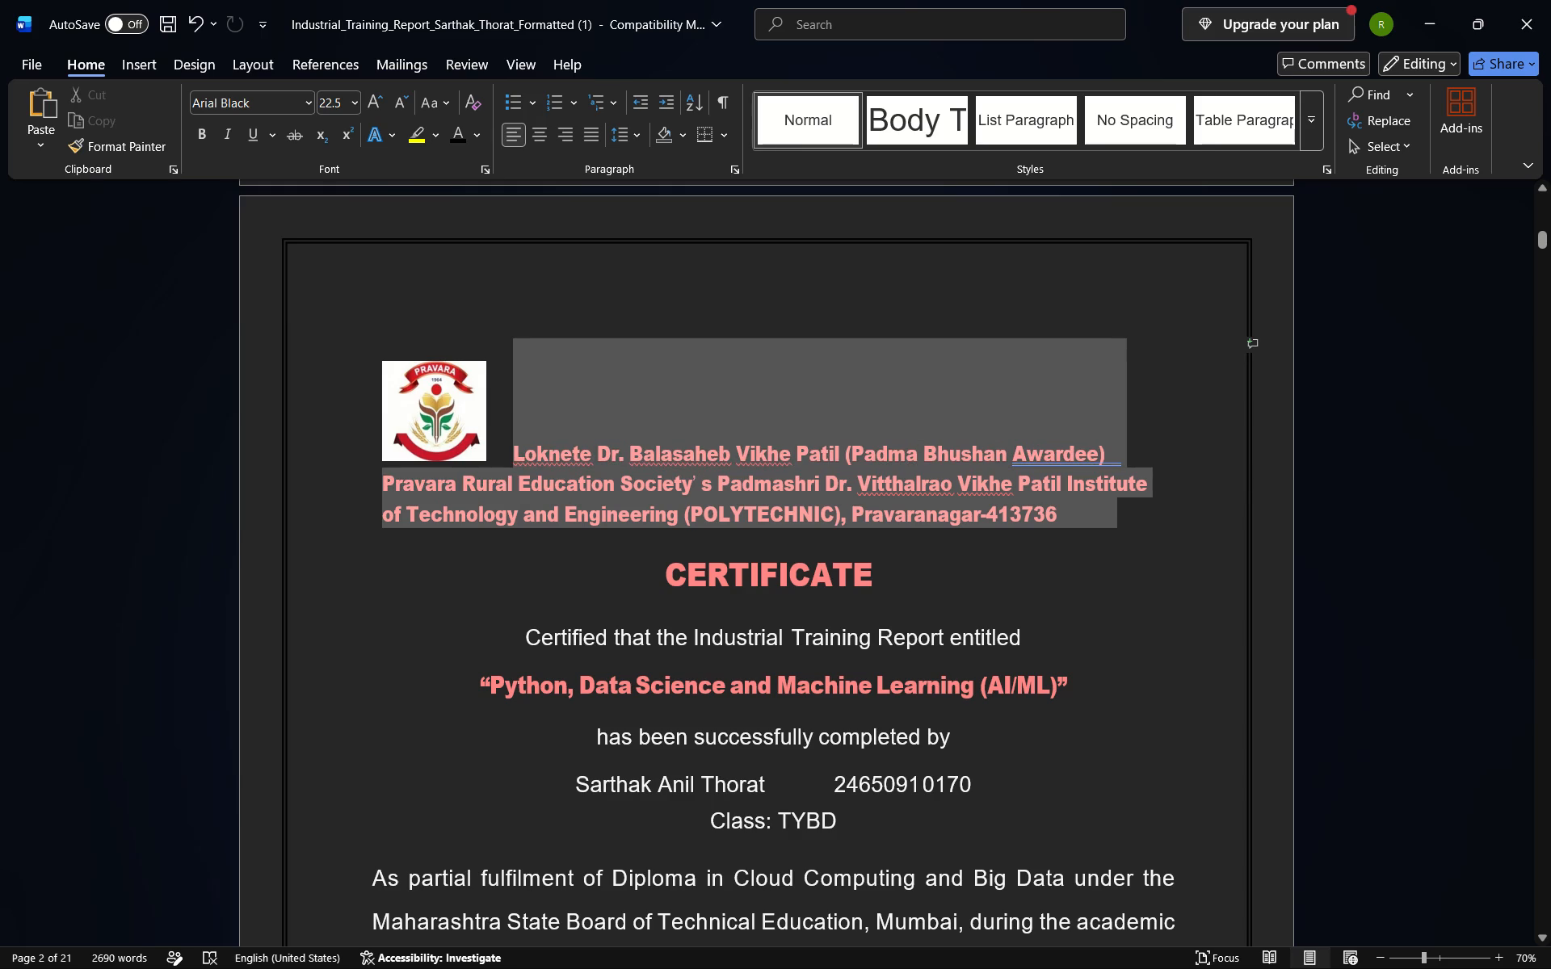
{"action": "left_click_drag", "start_coordinate": [513, 460], "coordinate": [513, 459]}
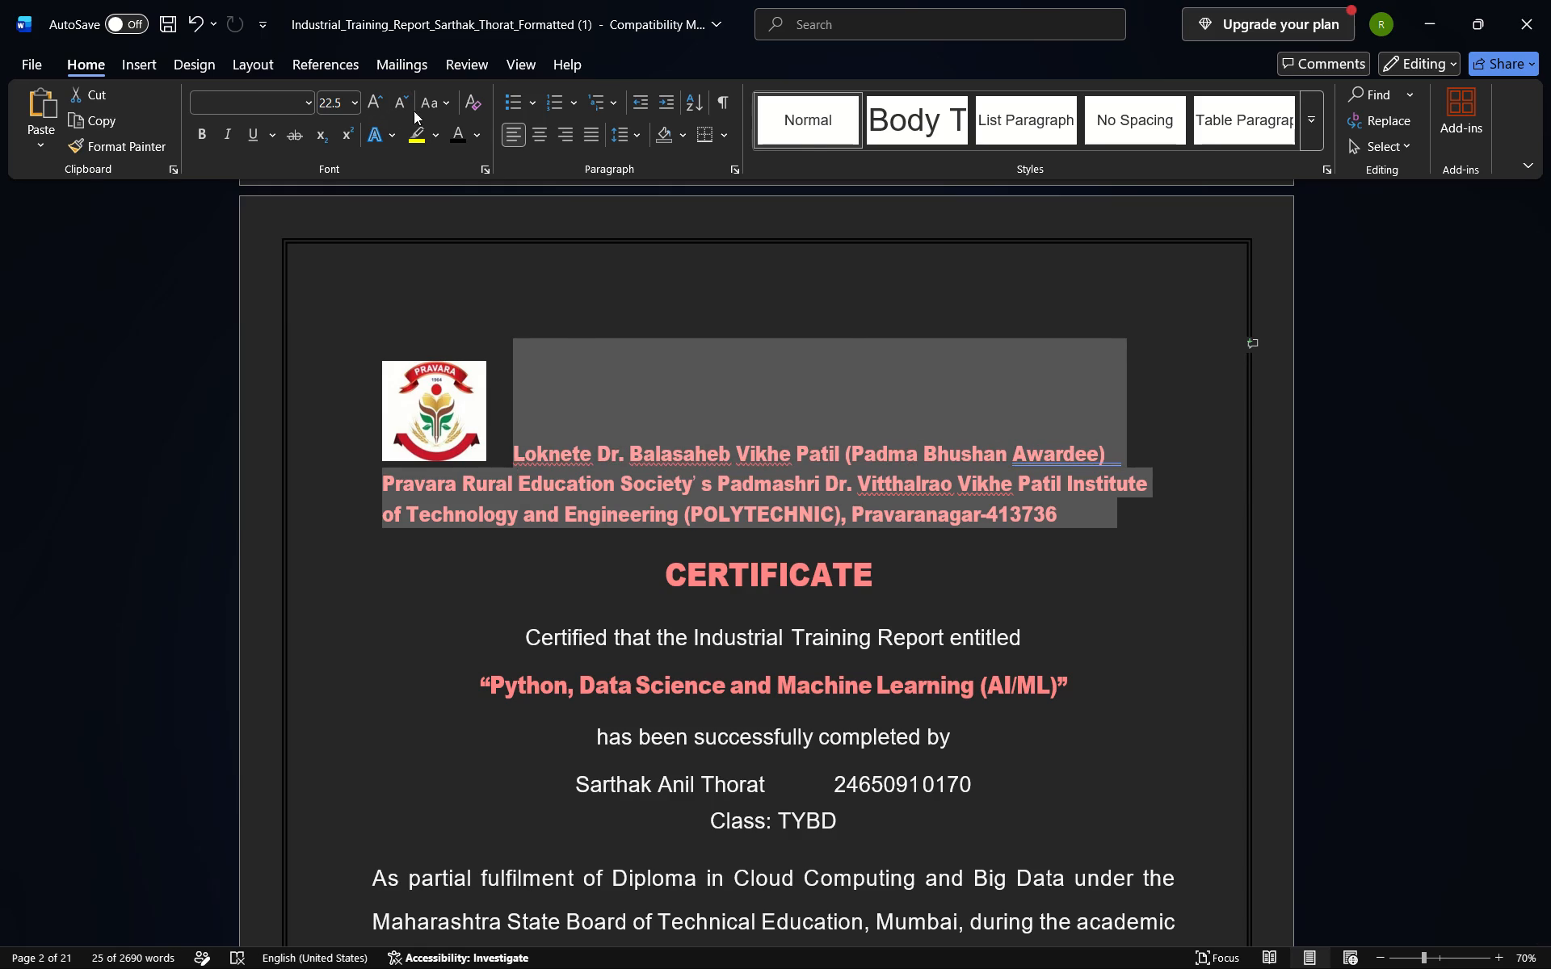
{"action": "left_click", "coordinate": [470, 131]}
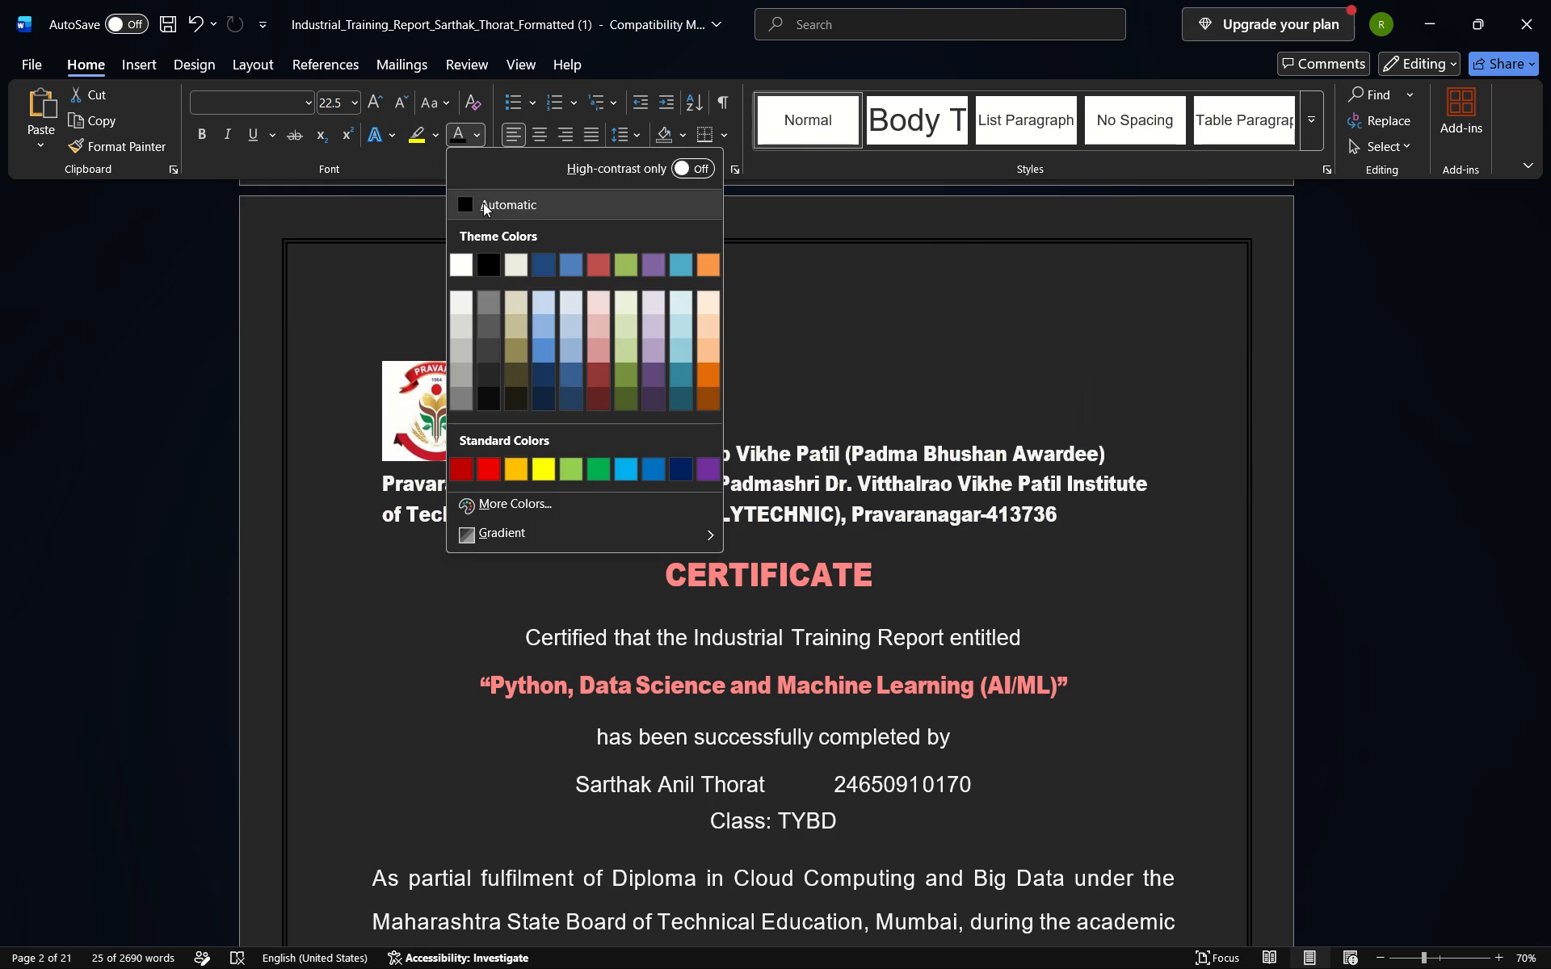
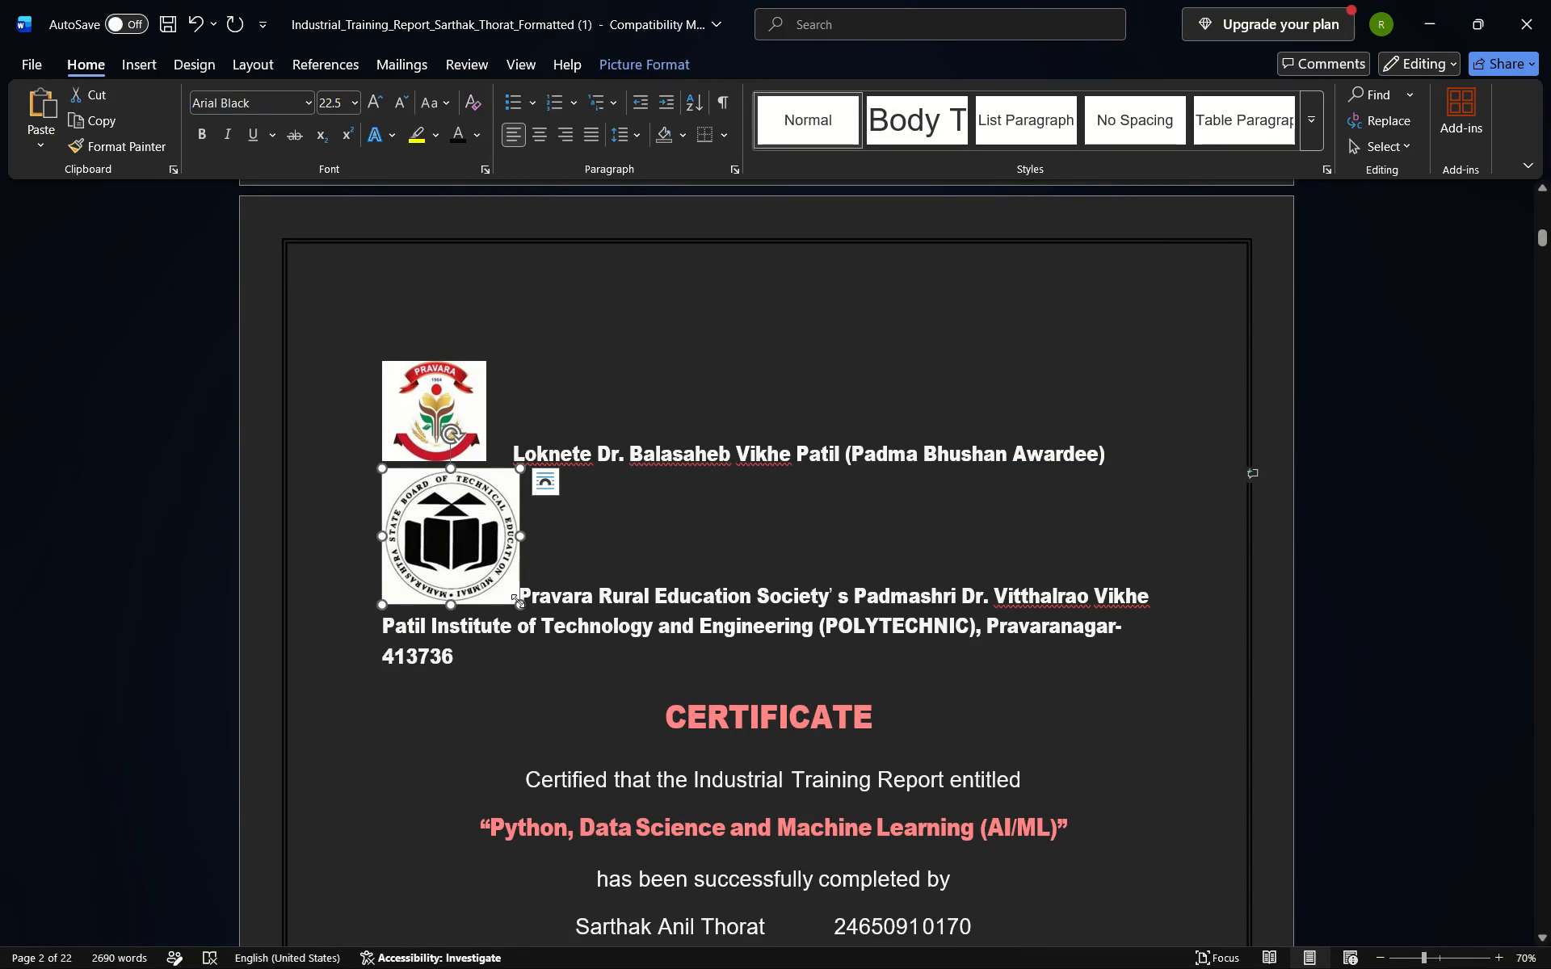
Shrink the Technical Education board logo below the Pravara logo proportionally to roughly 70 percent of its size.
{"action": "left_click_drag", "start_coordinate": [518, 601], "coordinate": [481, 528]}
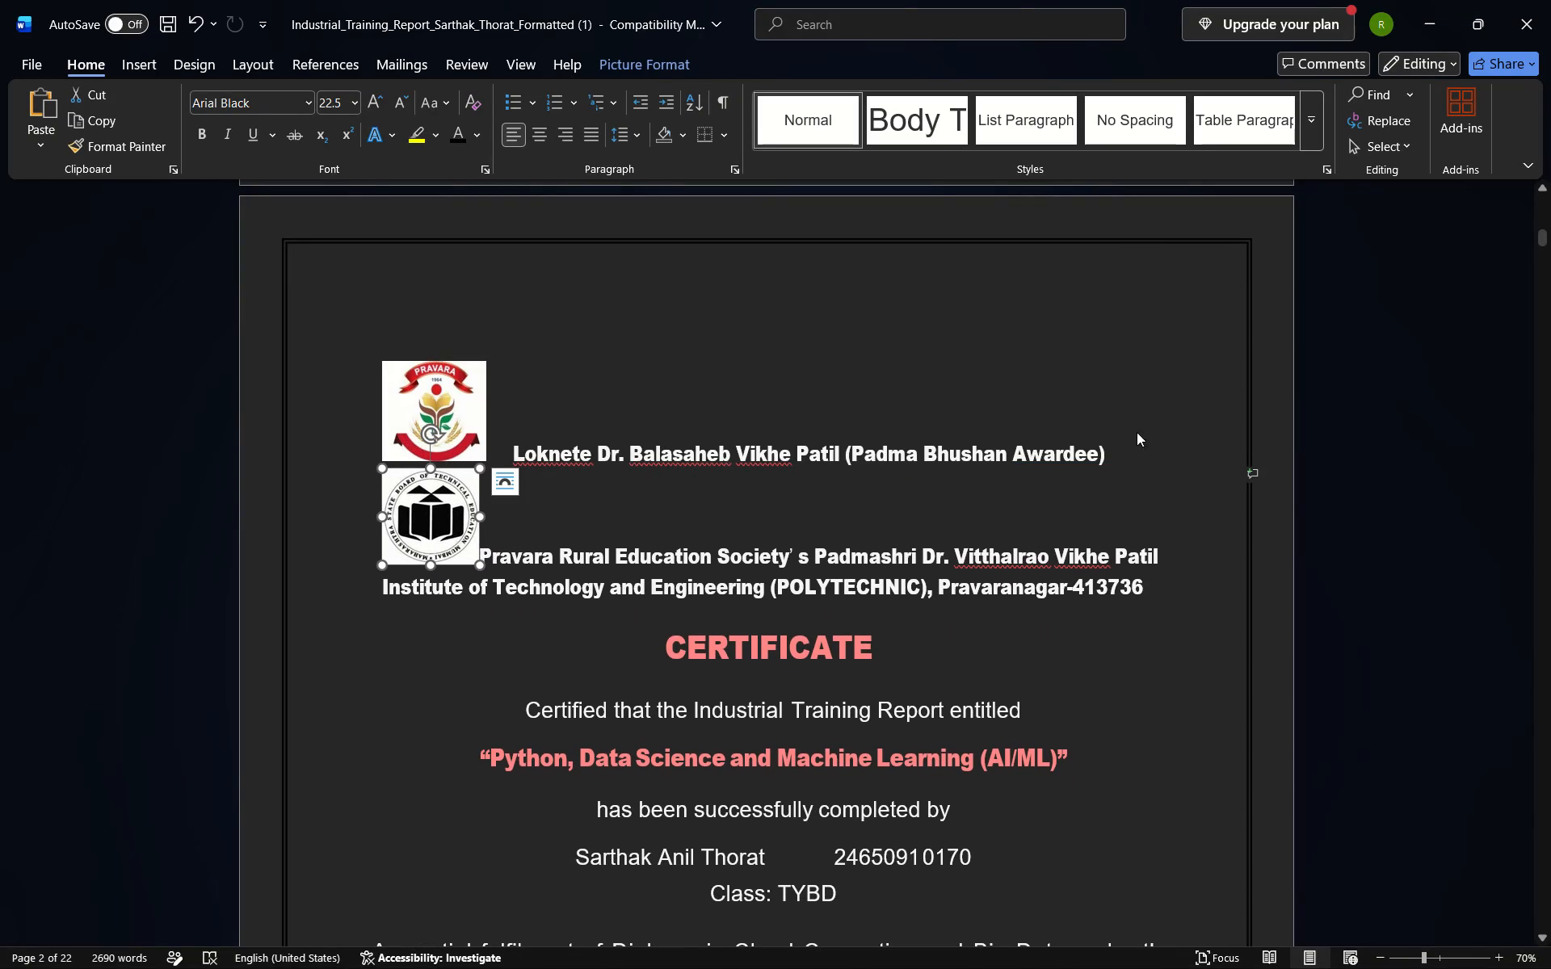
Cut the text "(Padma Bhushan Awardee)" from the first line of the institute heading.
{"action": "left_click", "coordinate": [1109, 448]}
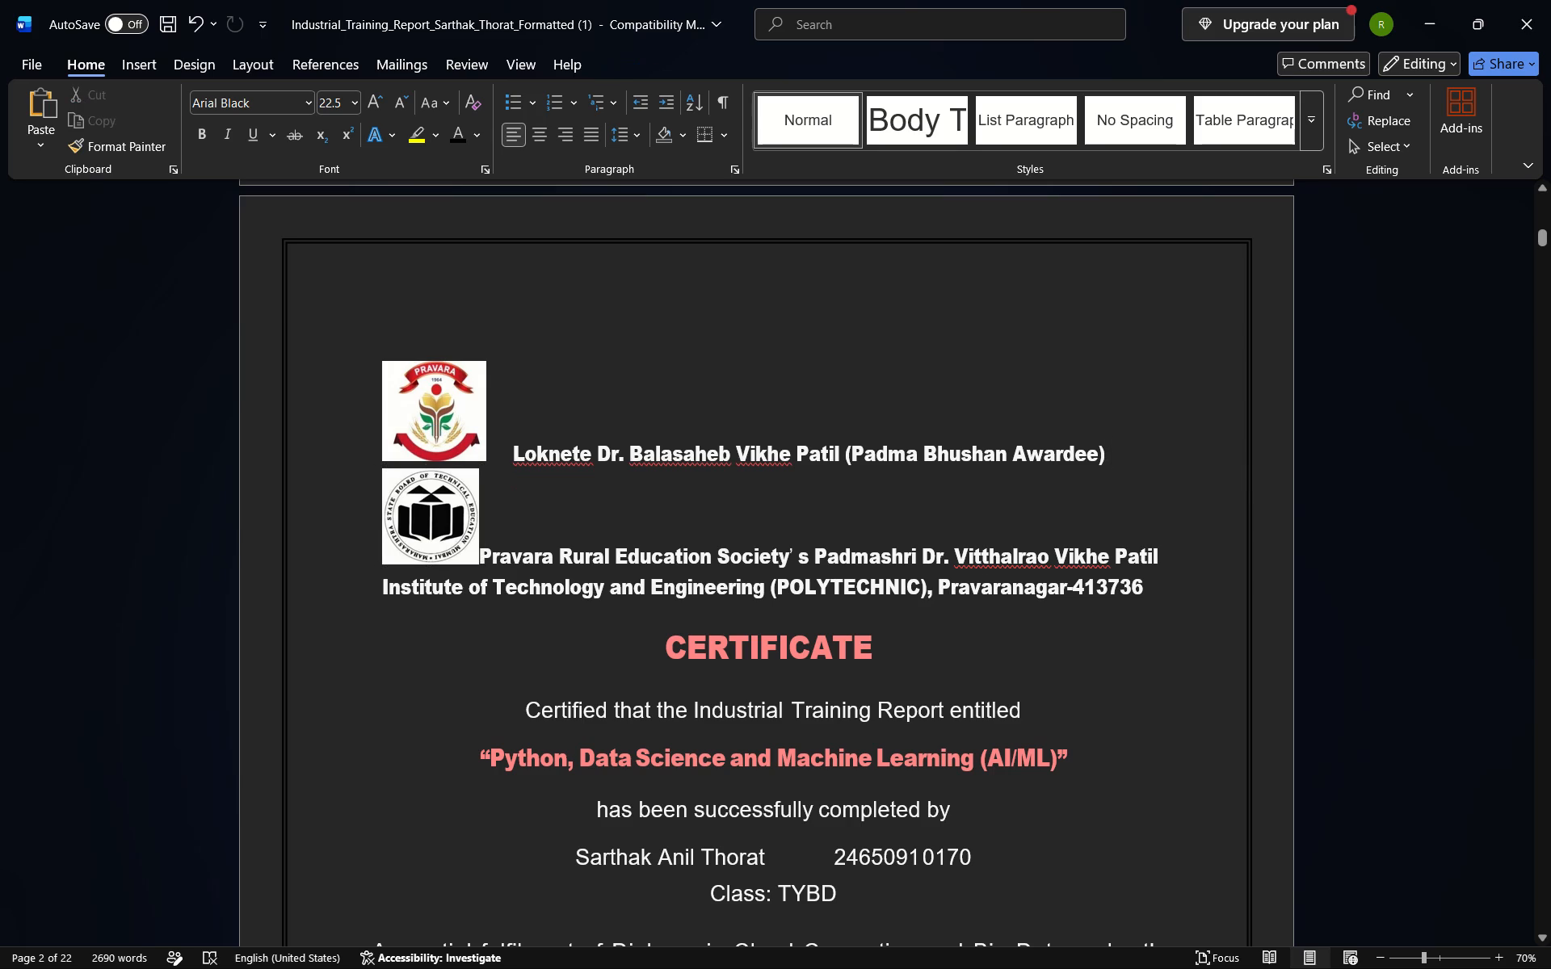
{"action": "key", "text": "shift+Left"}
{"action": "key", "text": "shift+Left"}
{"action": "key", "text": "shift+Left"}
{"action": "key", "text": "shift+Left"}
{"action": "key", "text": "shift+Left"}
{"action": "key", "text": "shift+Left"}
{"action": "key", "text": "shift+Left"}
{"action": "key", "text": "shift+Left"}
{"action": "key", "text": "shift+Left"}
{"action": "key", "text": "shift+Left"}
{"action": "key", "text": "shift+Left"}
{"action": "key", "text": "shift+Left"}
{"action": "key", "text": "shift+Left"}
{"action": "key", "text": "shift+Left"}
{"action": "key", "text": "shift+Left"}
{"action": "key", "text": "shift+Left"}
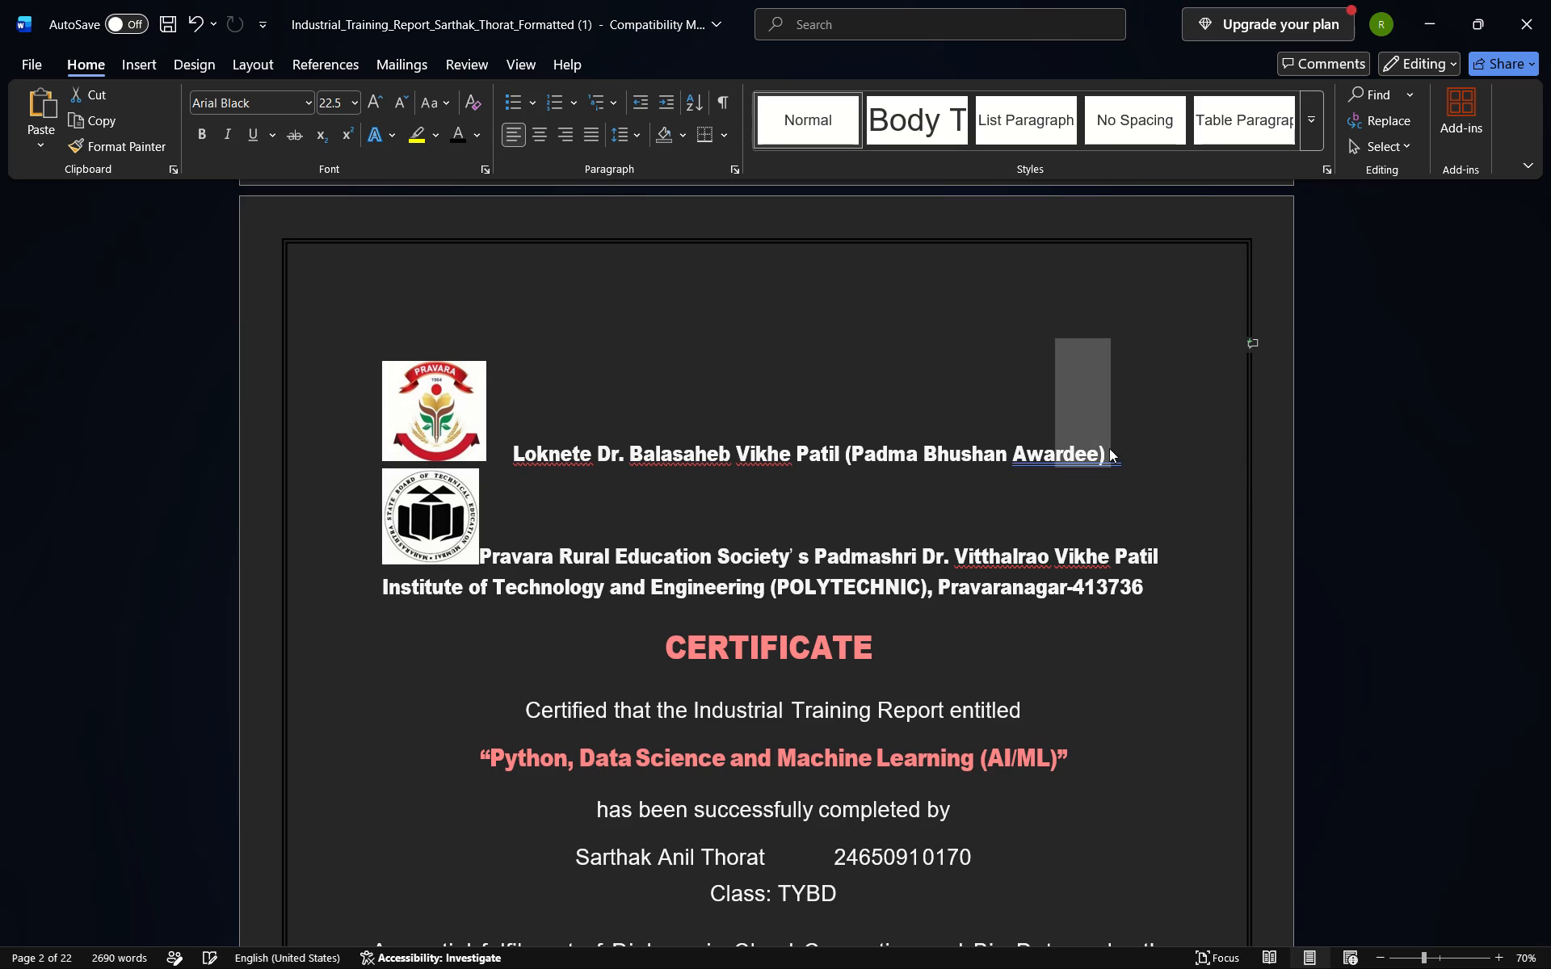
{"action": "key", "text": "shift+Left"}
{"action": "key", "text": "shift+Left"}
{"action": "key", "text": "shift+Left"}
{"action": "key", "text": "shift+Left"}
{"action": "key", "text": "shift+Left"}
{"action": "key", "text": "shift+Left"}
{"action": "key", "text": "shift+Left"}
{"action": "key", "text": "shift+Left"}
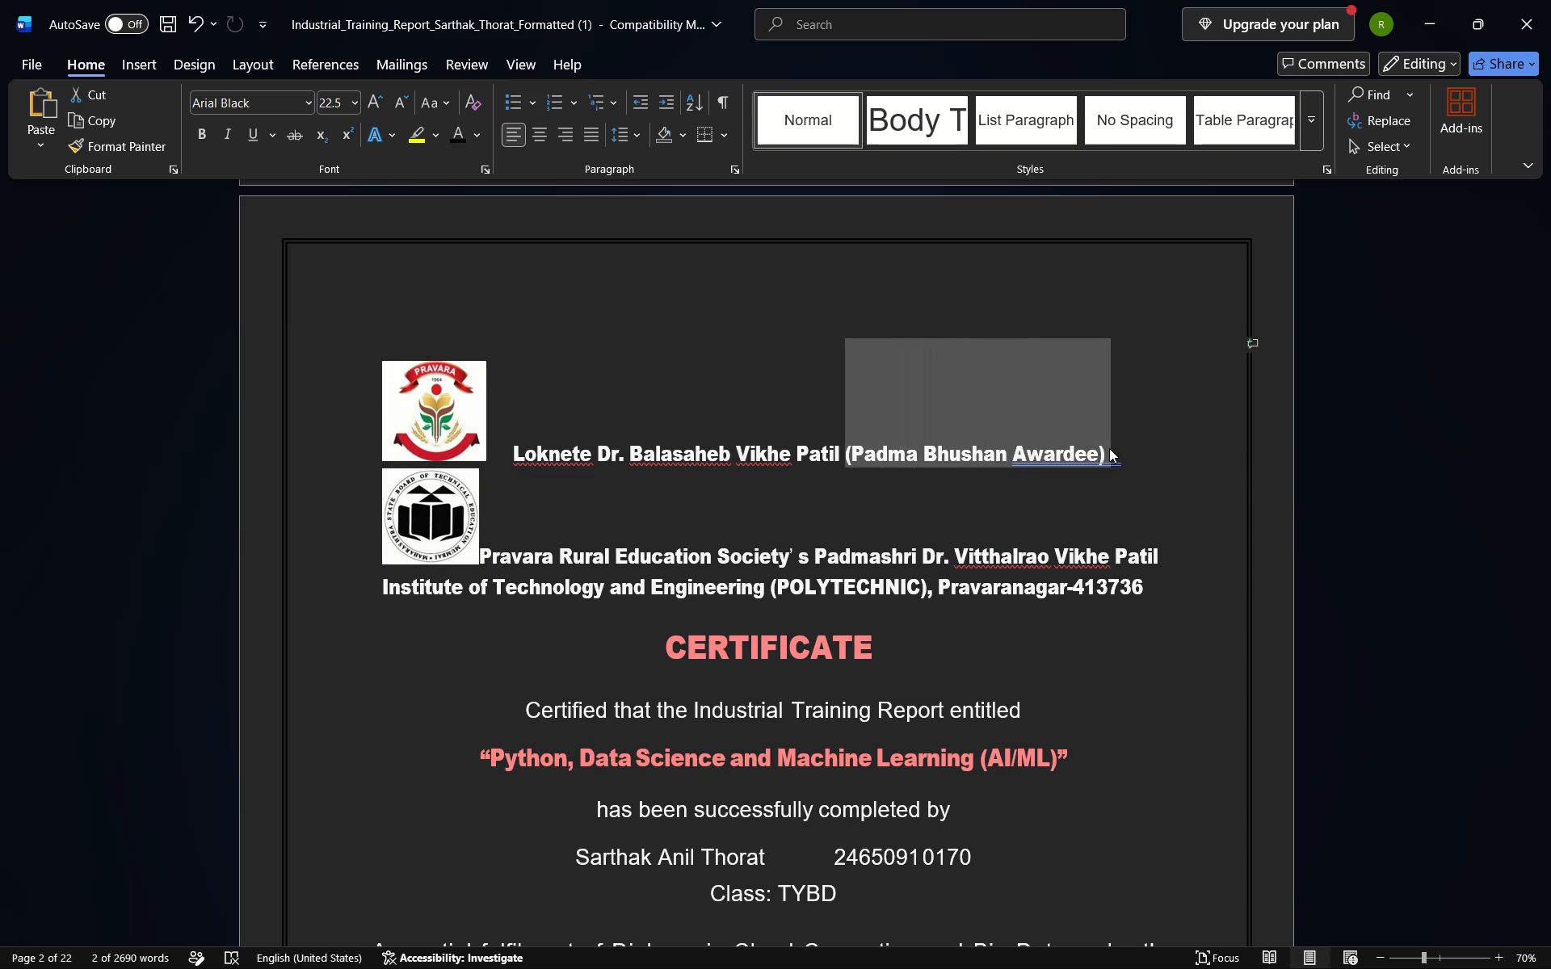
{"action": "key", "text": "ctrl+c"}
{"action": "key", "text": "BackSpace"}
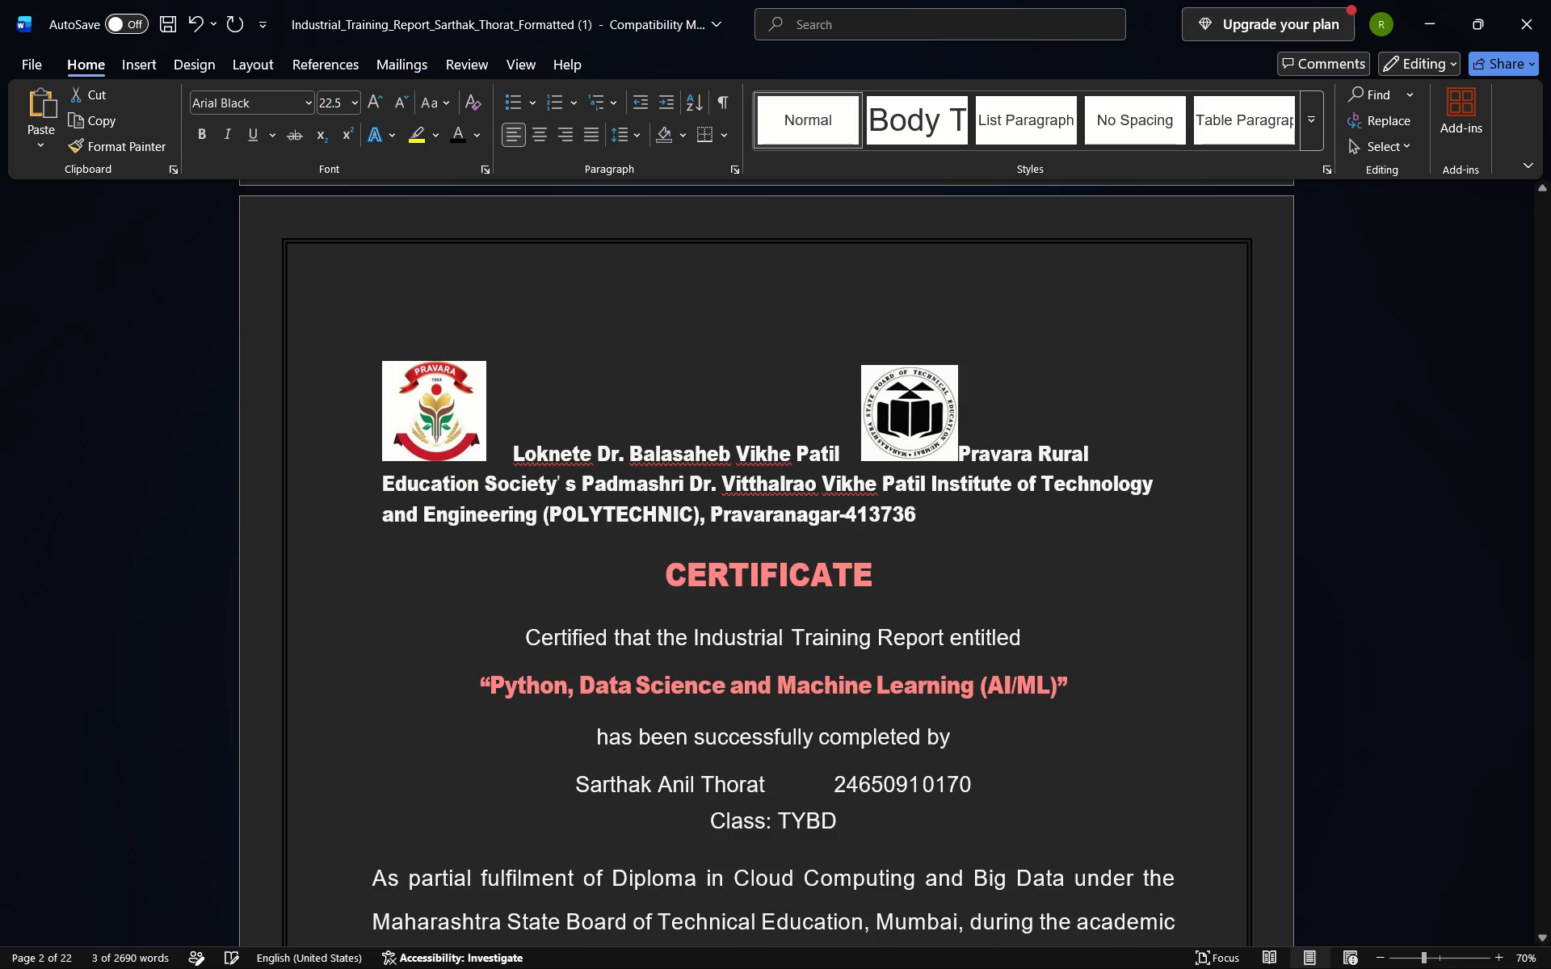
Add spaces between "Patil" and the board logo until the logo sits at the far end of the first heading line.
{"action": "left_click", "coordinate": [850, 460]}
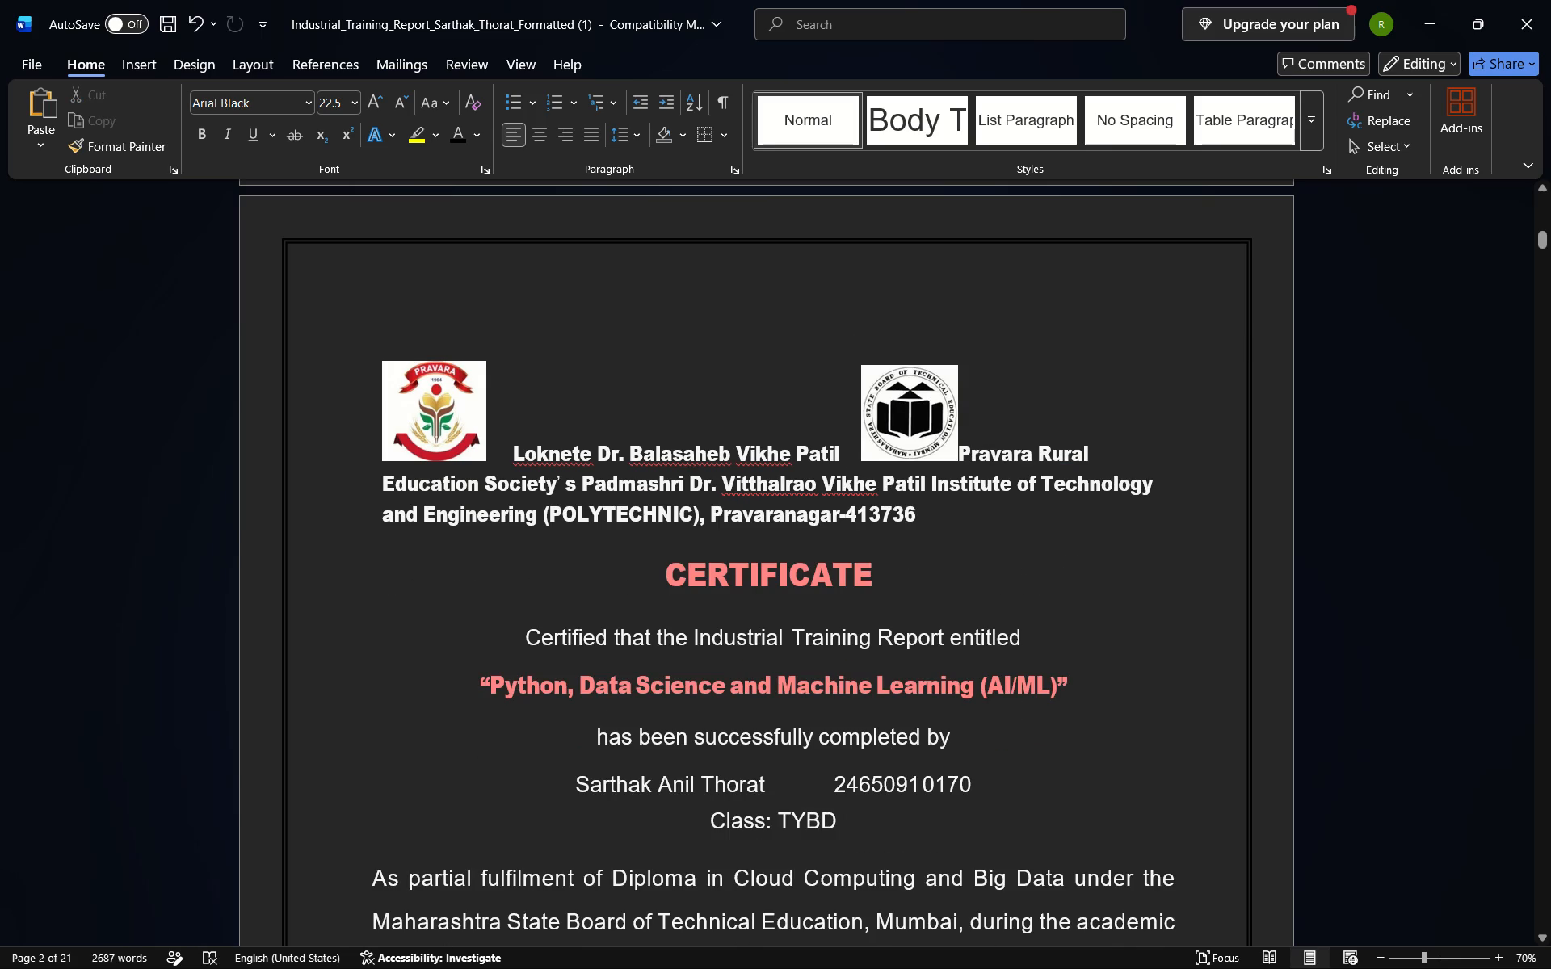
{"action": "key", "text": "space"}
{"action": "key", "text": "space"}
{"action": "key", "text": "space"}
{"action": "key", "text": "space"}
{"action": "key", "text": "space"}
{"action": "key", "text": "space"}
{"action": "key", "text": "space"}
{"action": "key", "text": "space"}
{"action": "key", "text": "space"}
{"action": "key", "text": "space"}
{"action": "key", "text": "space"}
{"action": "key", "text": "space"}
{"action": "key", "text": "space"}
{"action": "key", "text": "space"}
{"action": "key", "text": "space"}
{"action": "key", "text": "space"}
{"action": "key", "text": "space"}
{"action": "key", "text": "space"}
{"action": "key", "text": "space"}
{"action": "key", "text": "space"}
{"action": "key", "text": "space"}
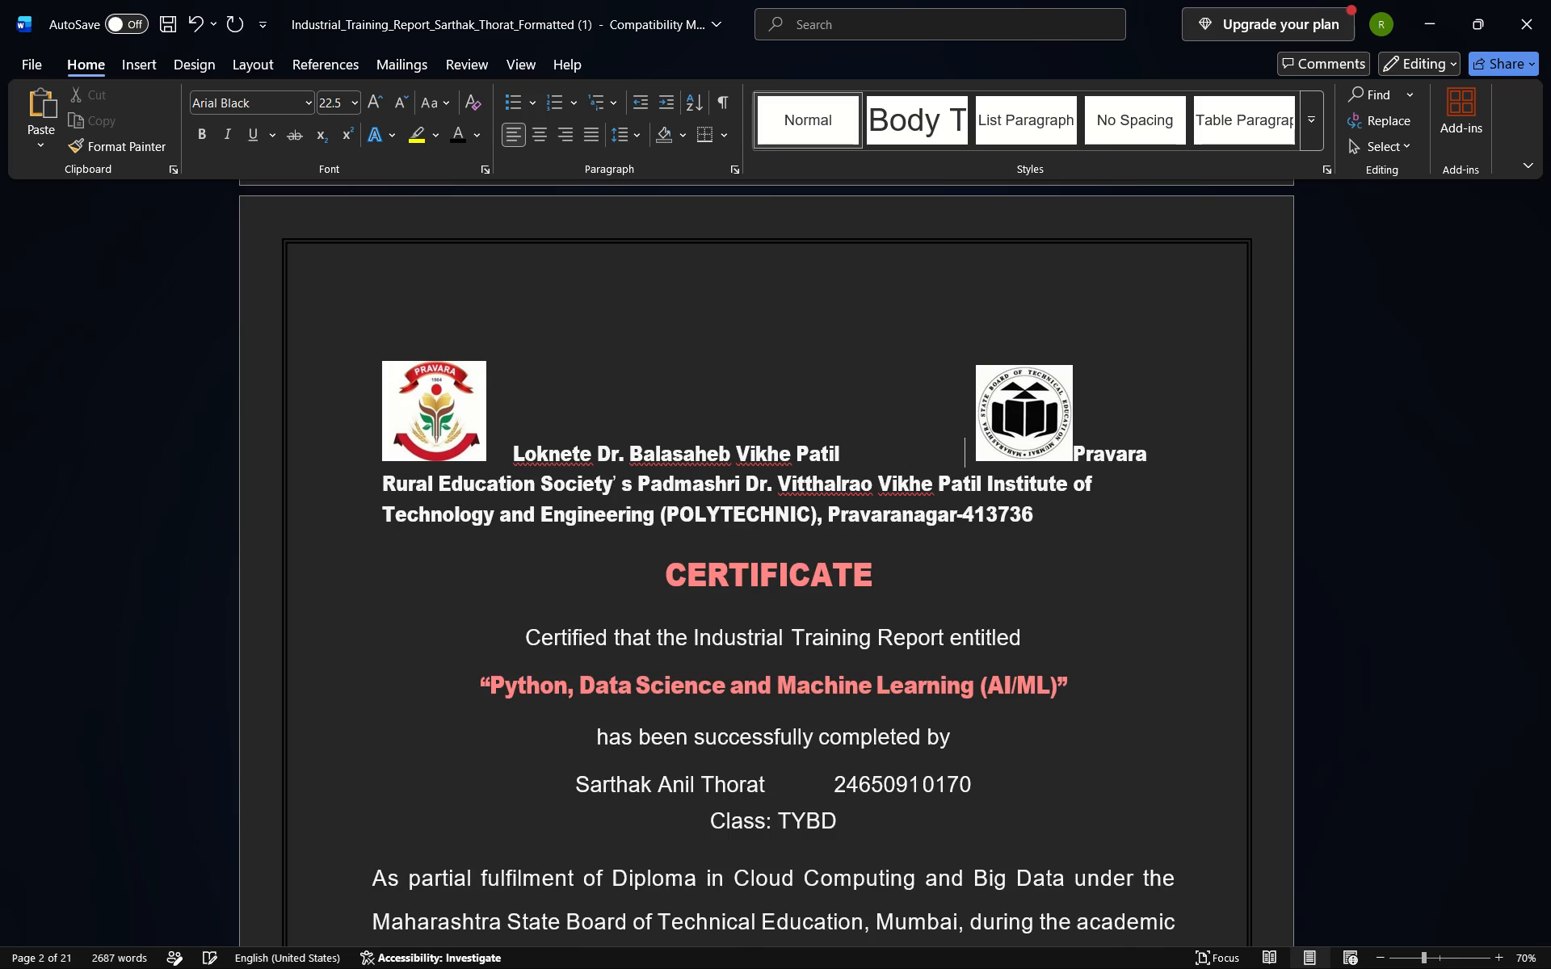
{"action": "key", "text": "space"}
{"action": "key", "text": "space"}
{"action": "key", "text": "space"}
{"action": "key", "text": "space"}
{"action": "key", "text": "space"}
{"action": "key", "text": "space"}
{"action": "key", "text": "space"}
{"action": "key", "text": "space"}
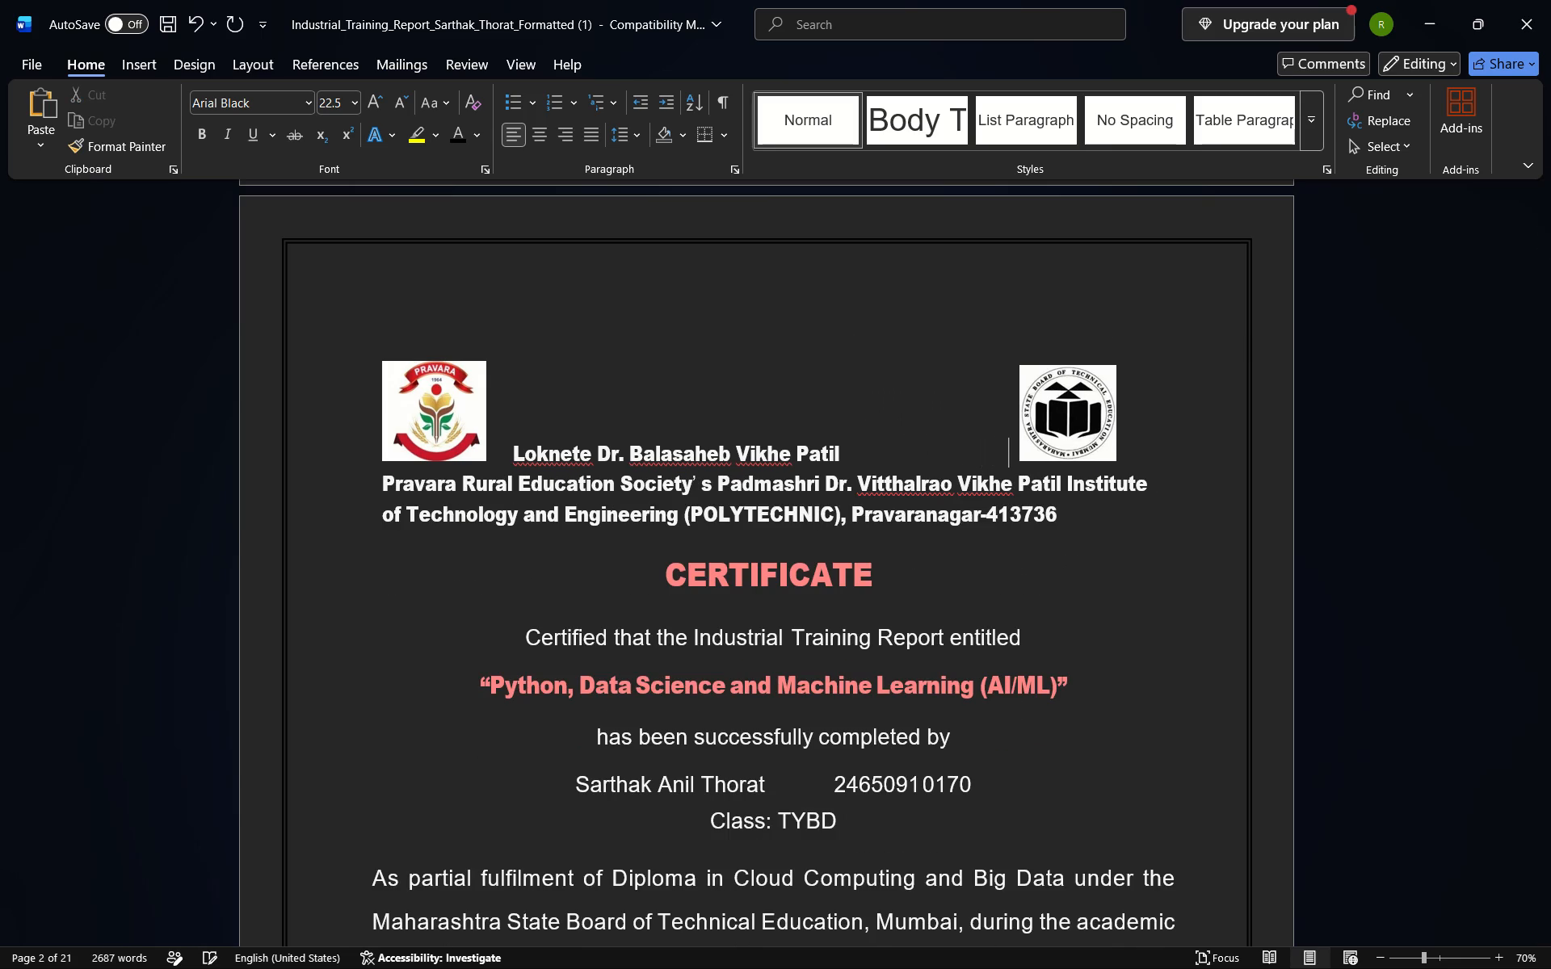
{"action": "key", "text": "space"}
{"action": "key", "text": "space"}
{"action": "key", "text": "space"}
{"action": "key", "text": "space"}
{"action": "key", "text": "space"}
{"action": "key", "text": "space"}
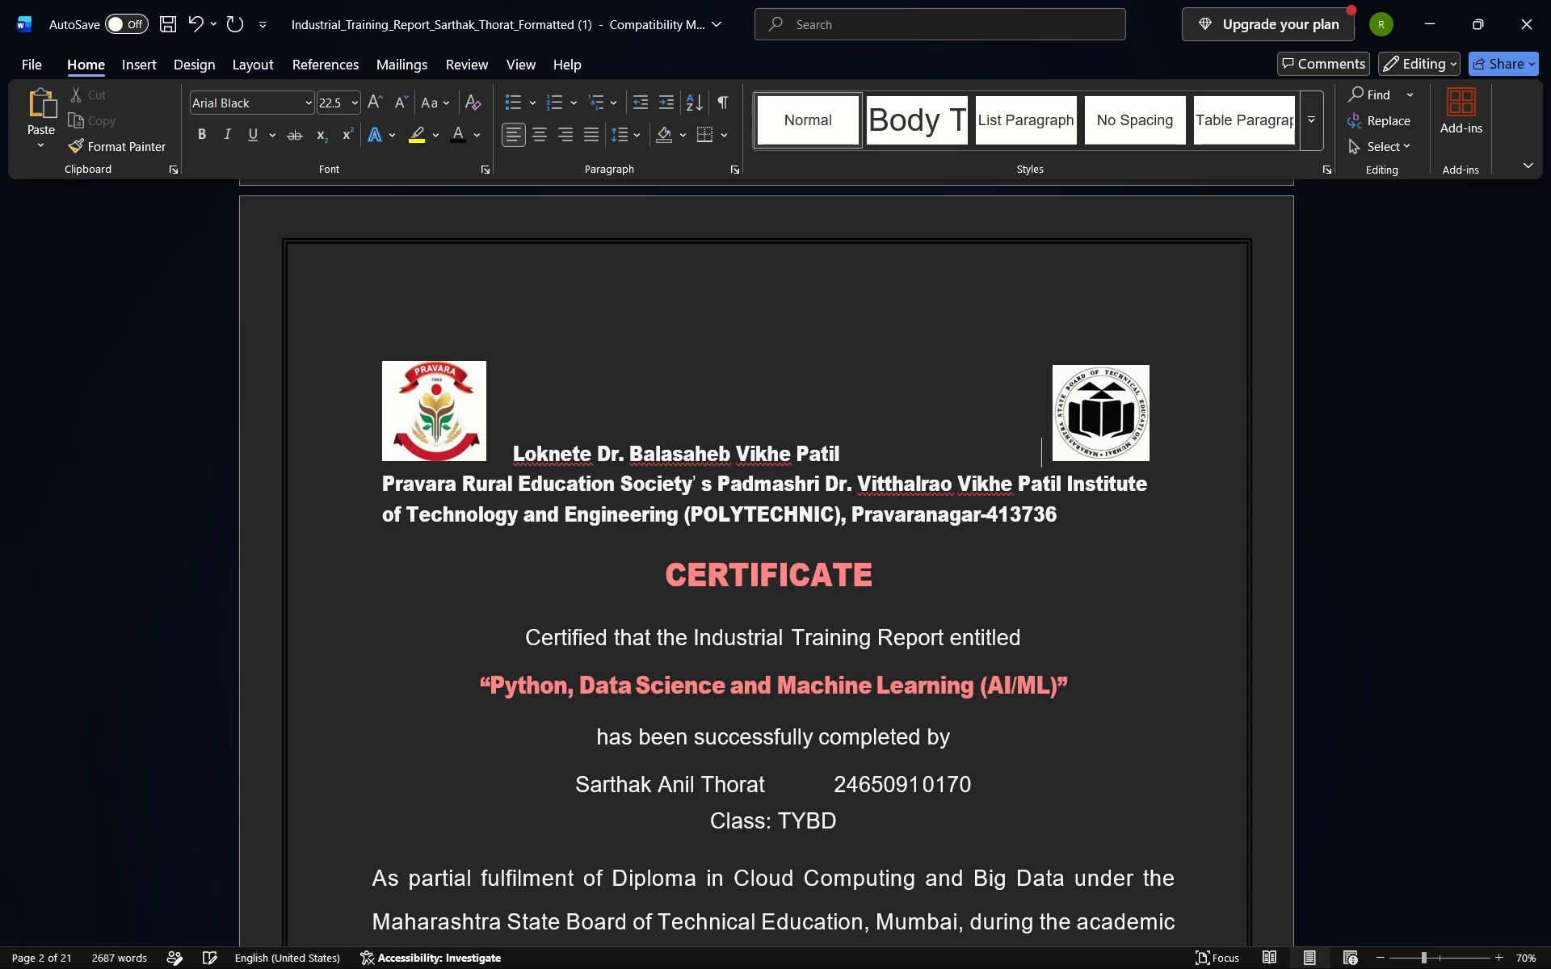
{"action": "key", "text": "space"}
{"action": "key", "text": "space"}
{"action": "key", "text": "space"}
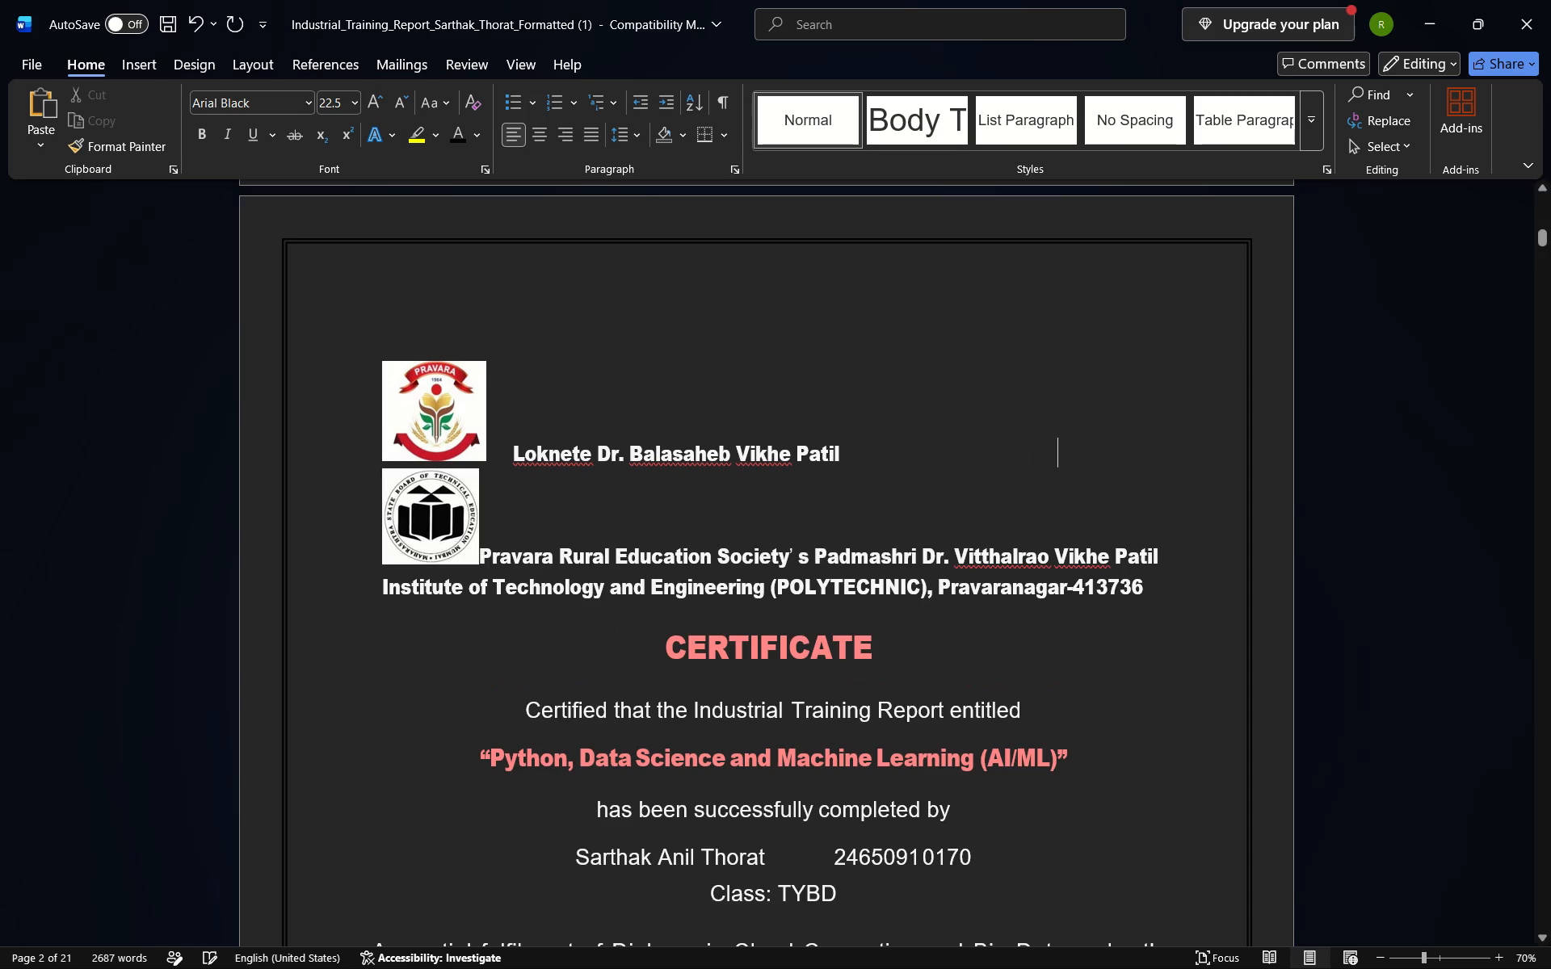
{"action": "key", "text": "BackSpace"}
Enlarge the board logo very slightly so it is closer in size to the Pravara logo.
{"action": "left_click", "coordinate": [1123, 428]}
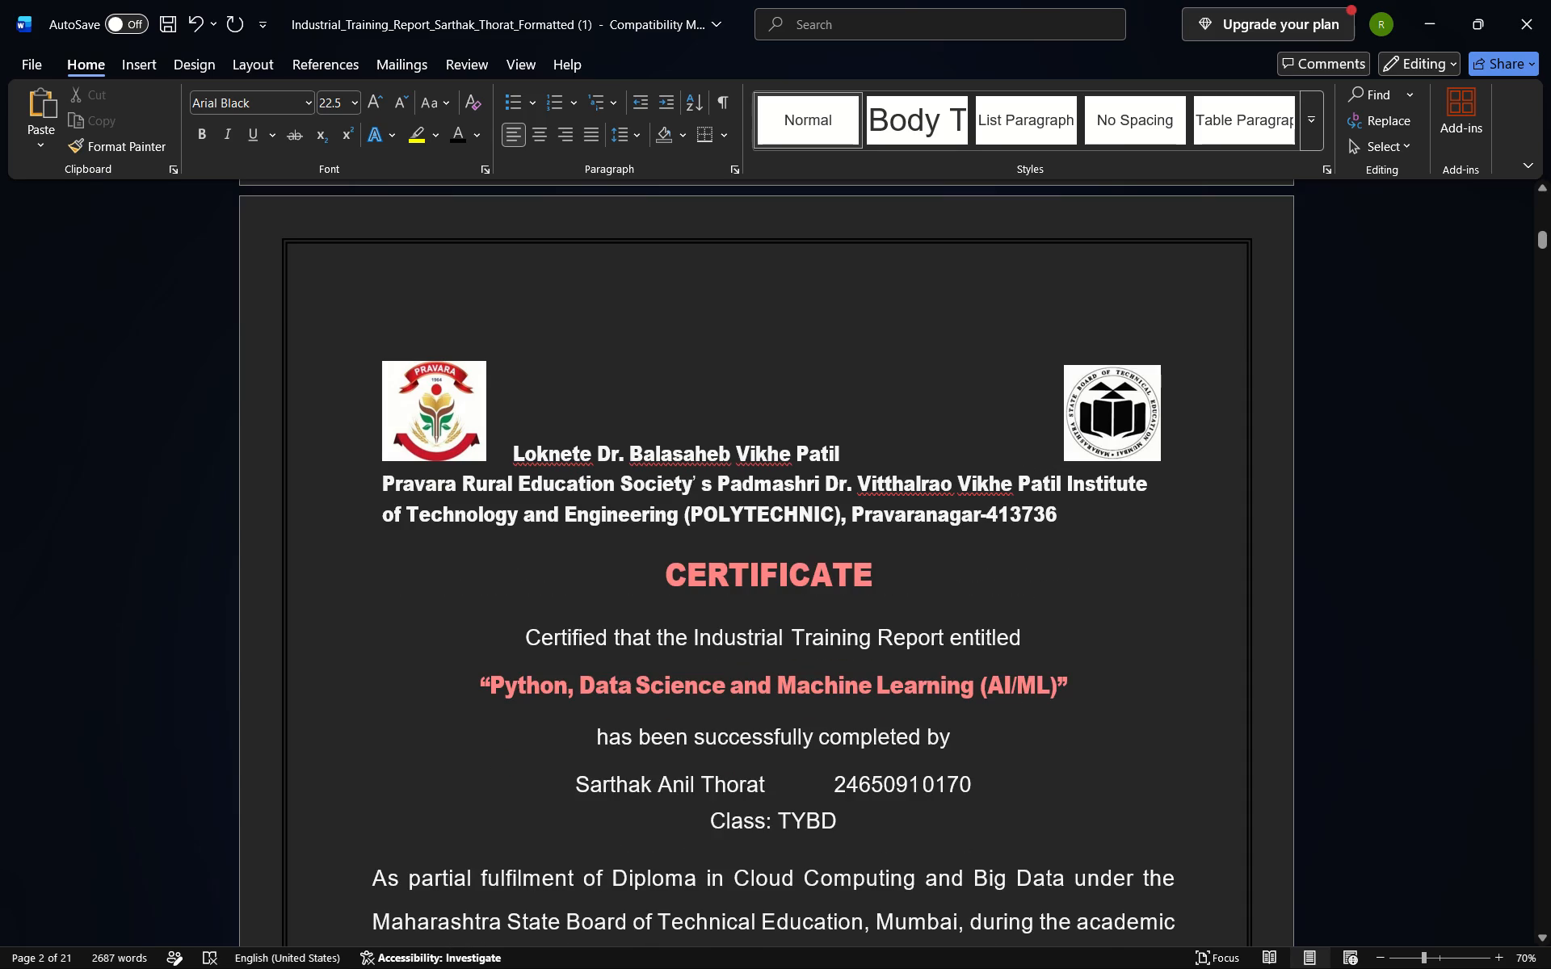
{"action": "left_click", "coordinate": [1161, 462]}
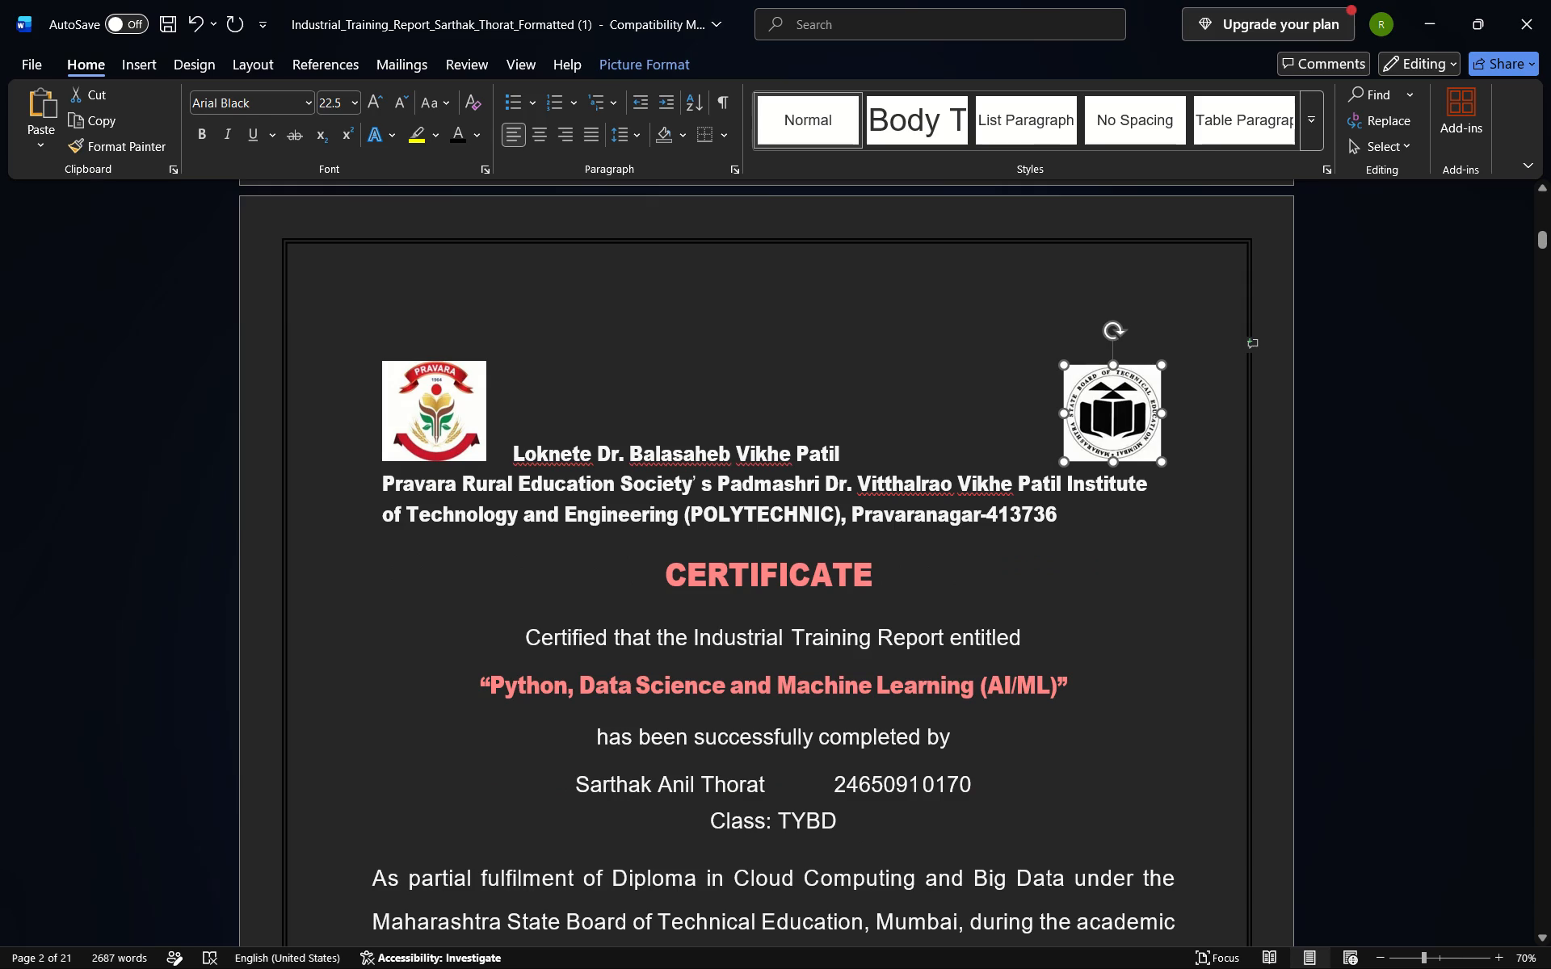
{"action": "left_click", "coordinate": [972, 431]}
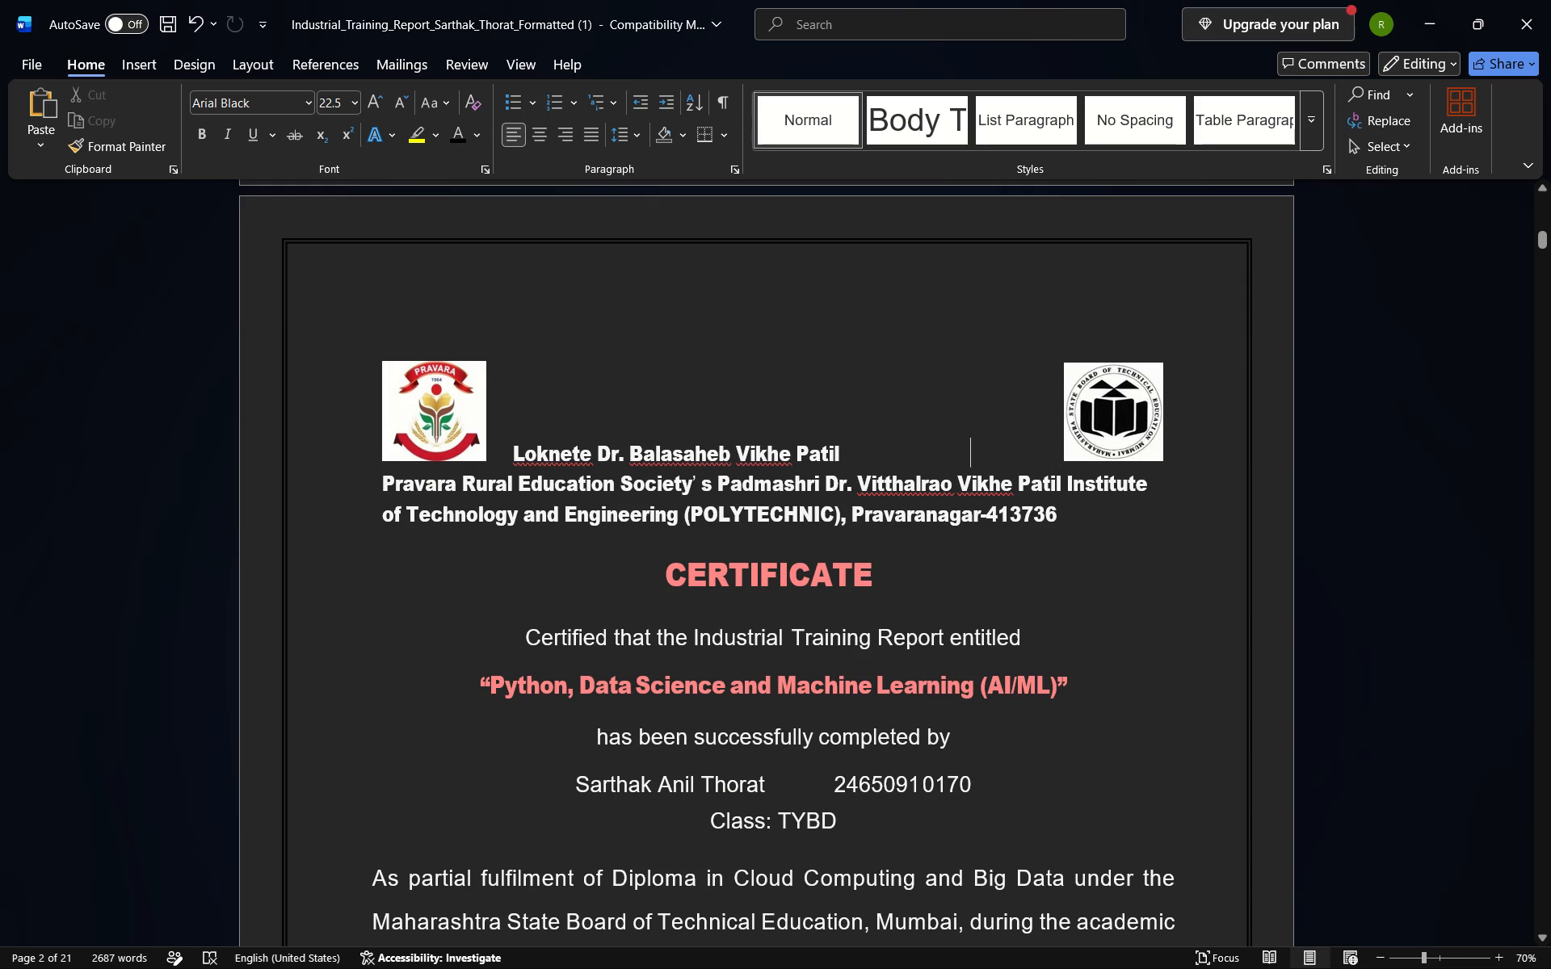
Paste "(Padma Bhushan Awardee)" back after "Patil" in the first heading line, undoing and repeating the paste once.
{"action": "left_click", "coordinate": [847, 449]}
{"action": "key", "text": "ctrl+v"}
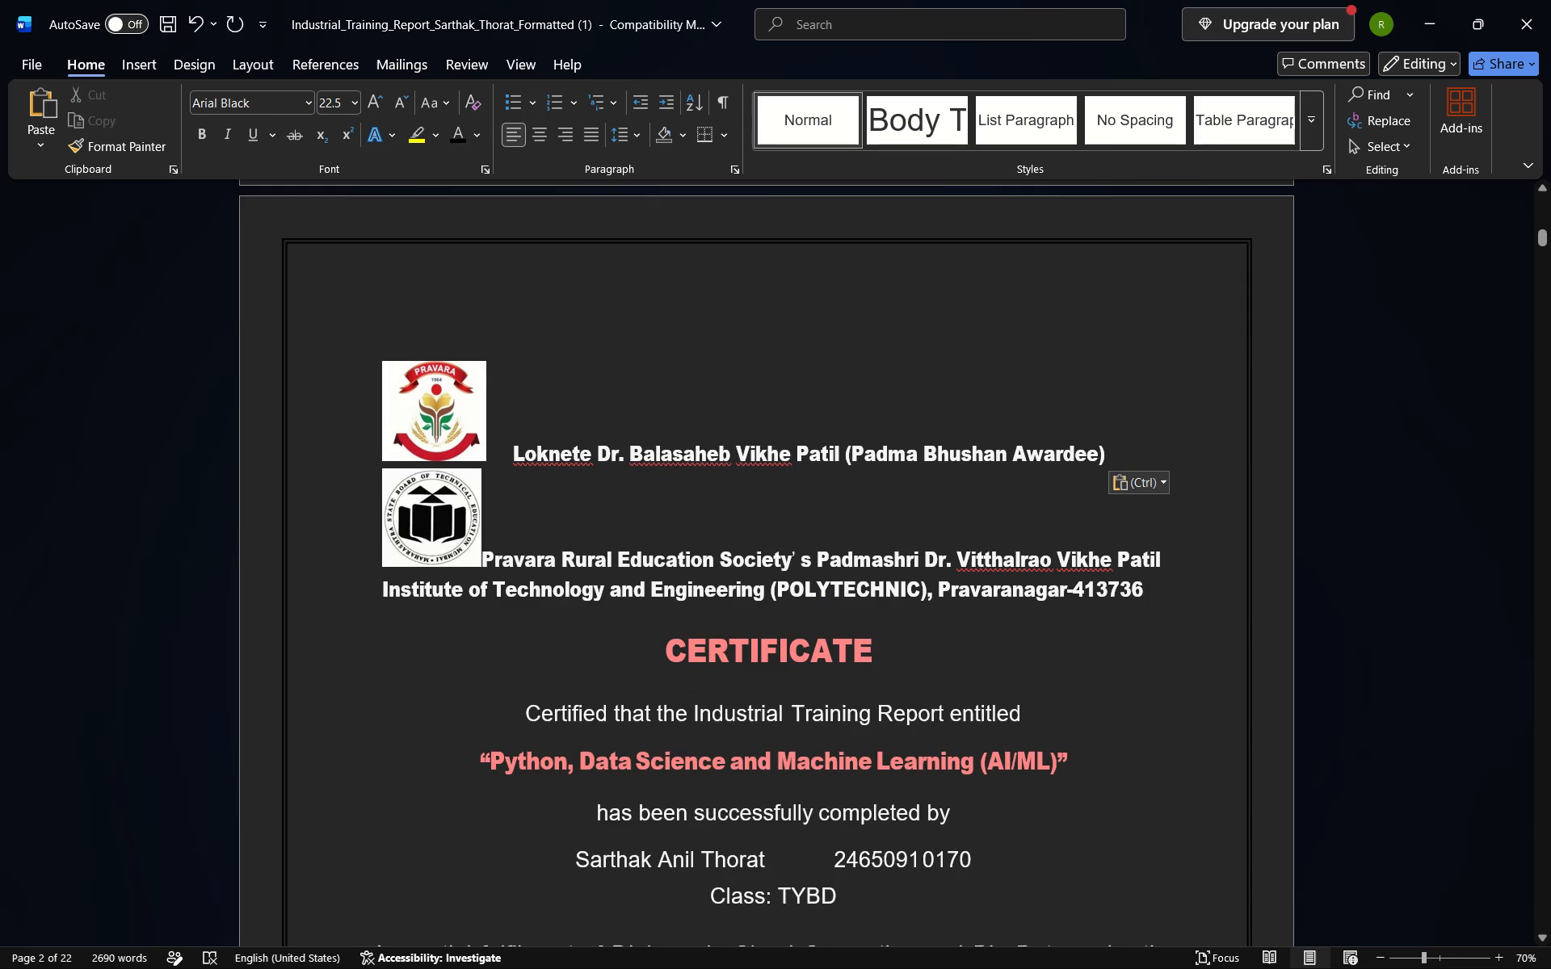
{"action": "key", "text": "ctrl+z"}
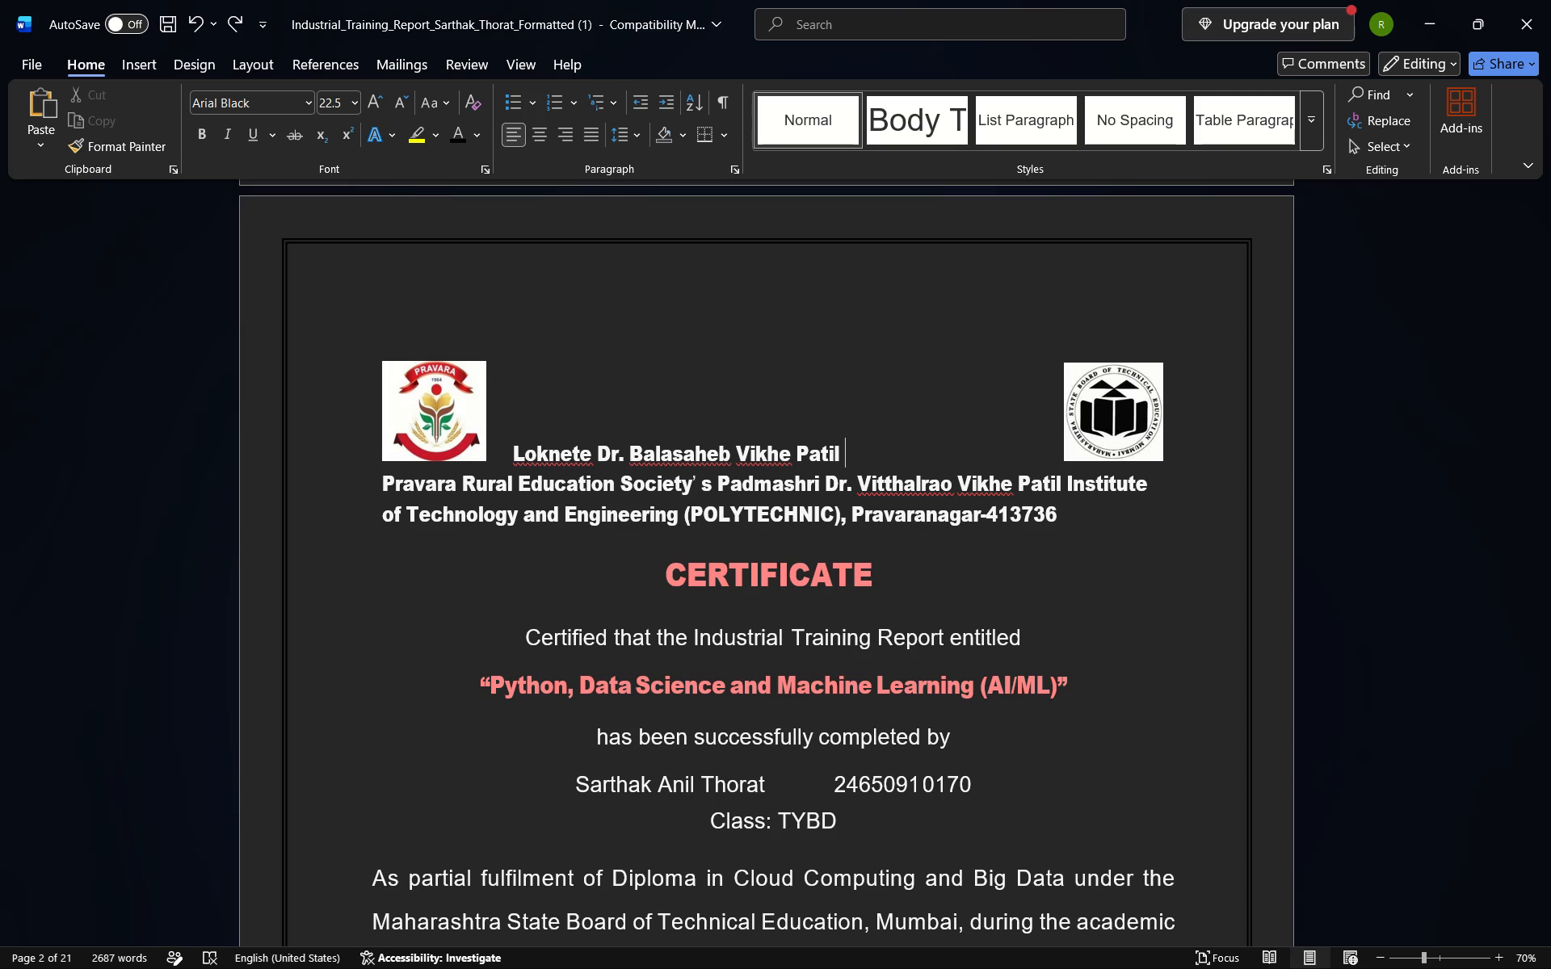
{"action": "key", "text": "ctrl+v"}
Move "Awardee)" with its trailing spaces from the first heading line to just before "Pravara Rural Education Society".
{"action": "left_click_drag", "start_coordinate": [1119, 445], "coordinate": [1049, 453]}
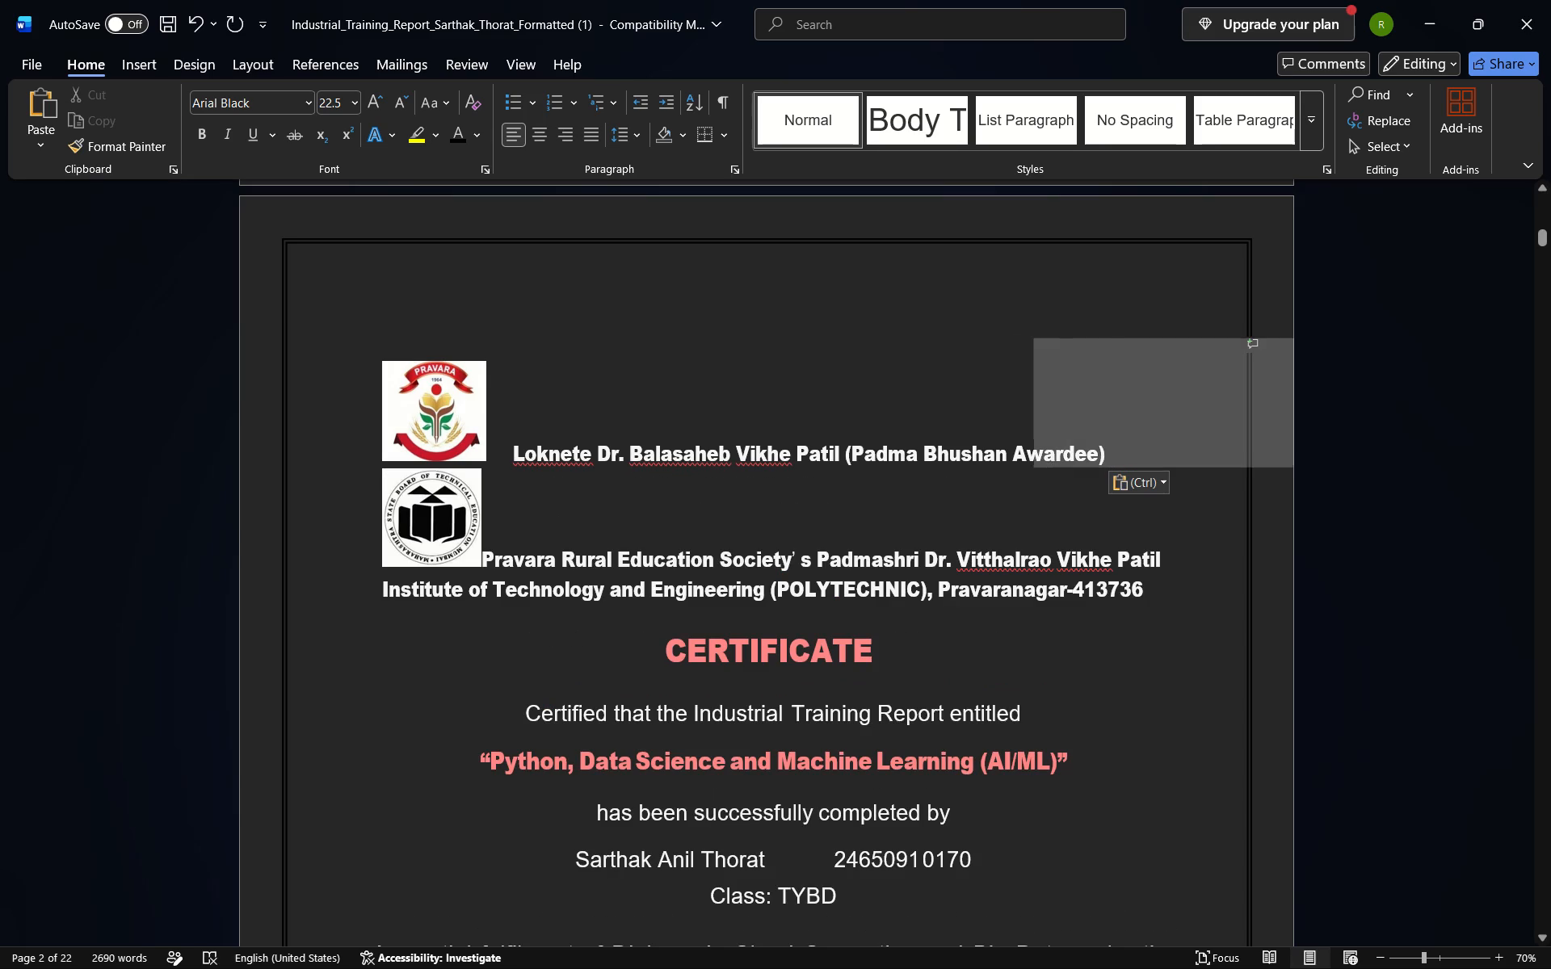
{"action": "left_click_drag", "start_coordinate": [1049, 453], "coordinate": [1013, 457]}
{"action": "key", "text": "ctrl+c"}
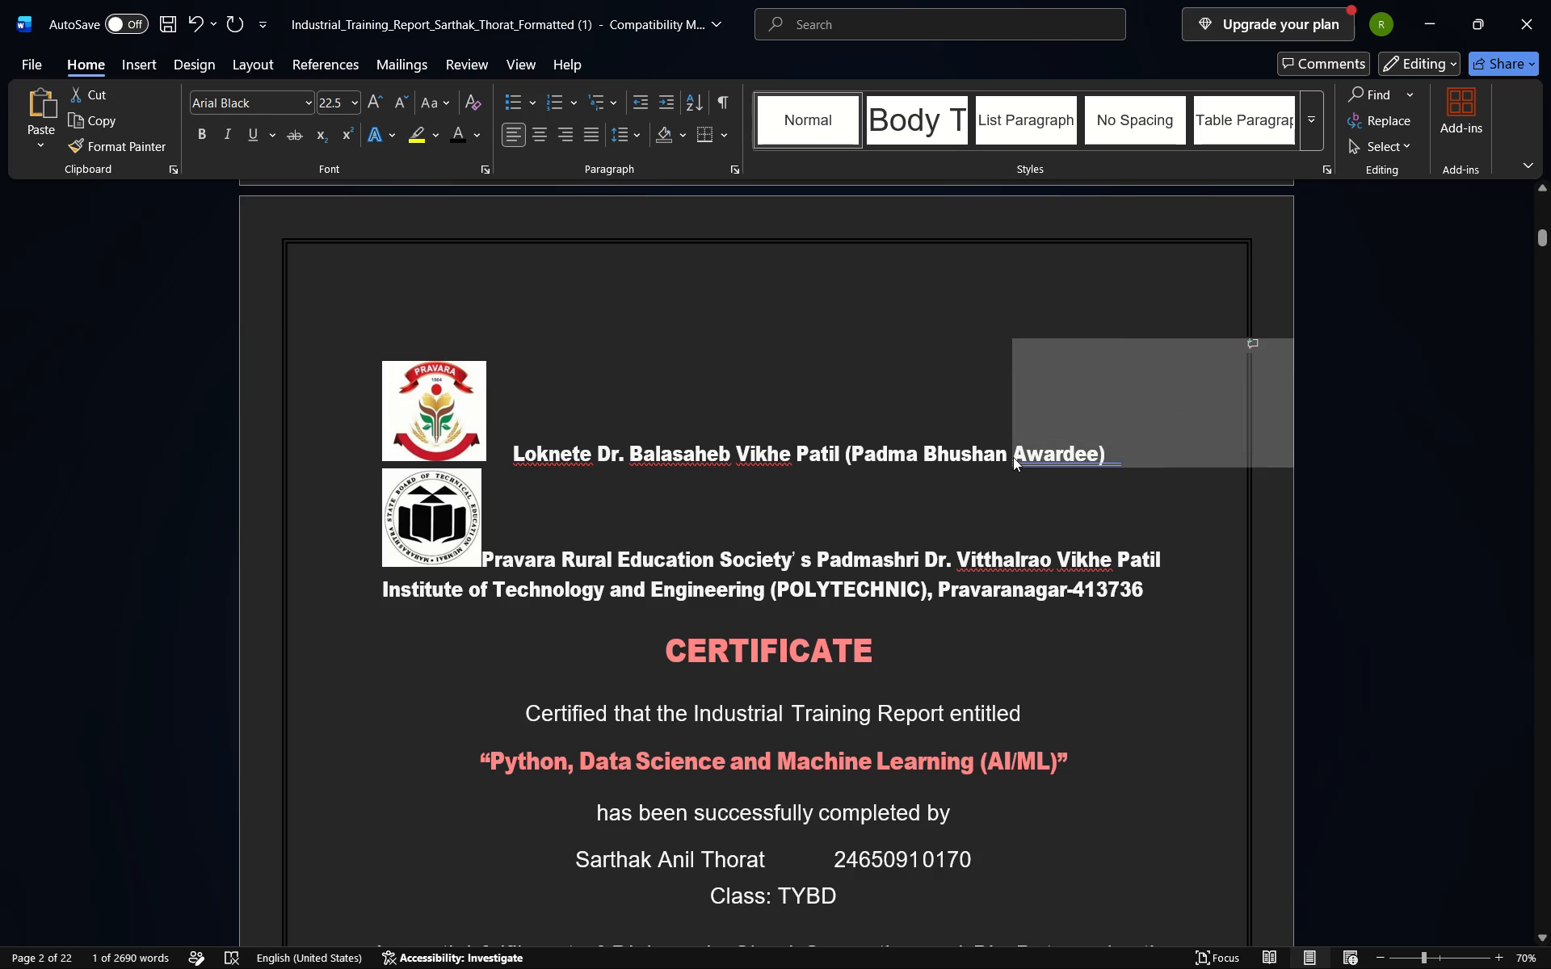
{"action": "key", "text": "BackSpace"}
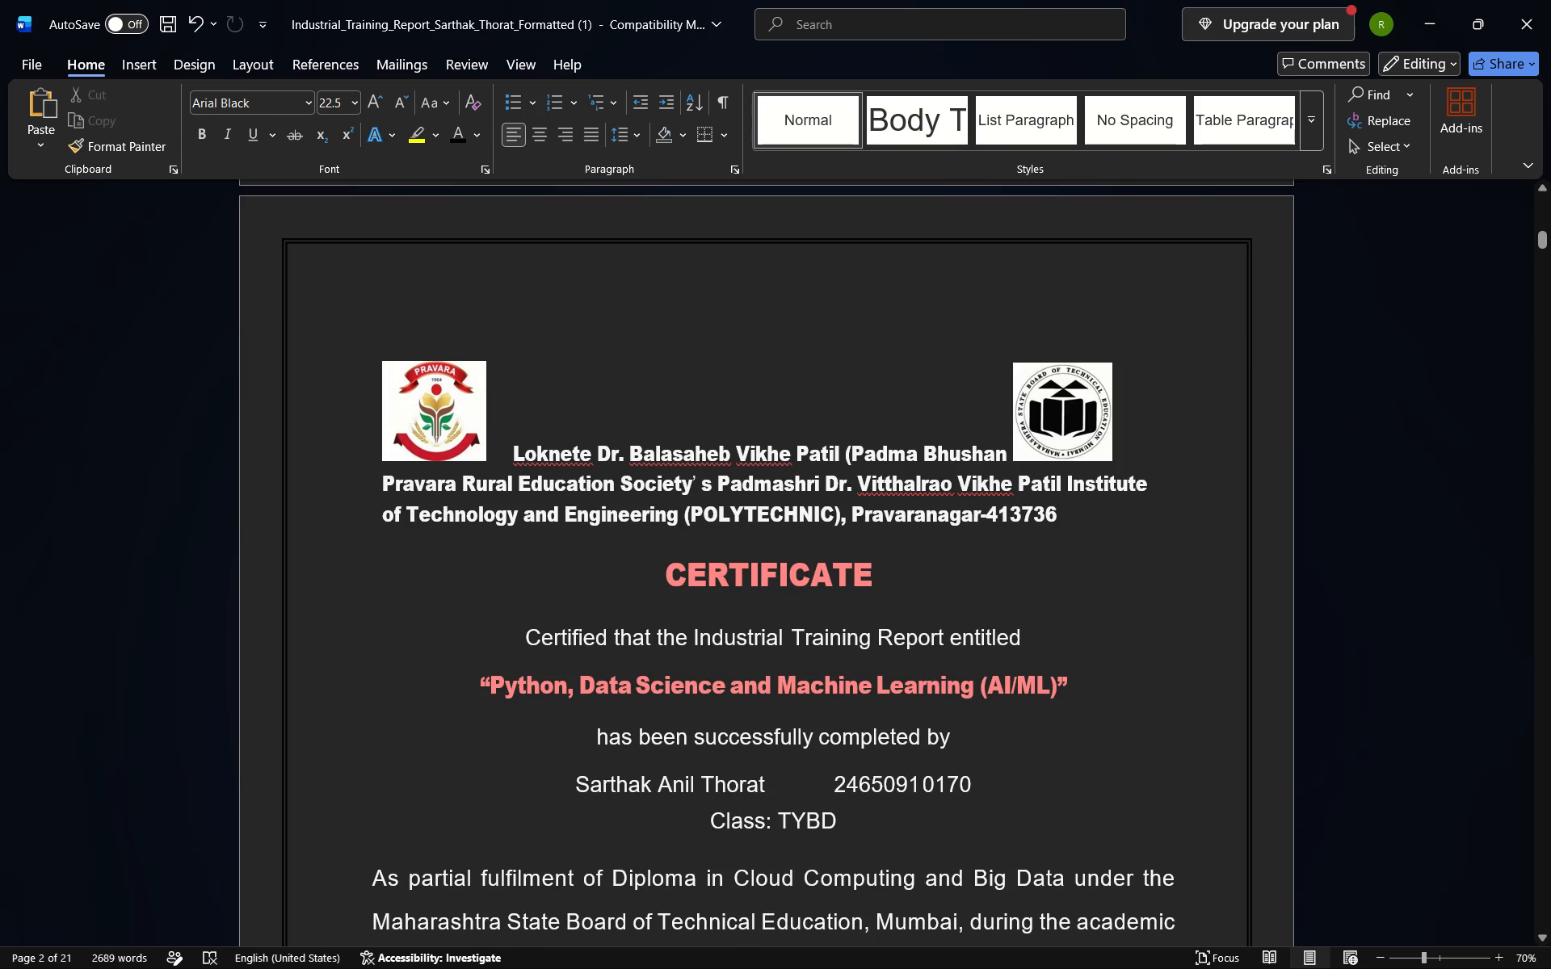
{"action": "left_click", "coordinate": [379, 483]}
{"action": "key", "text": "ctrl+v"}
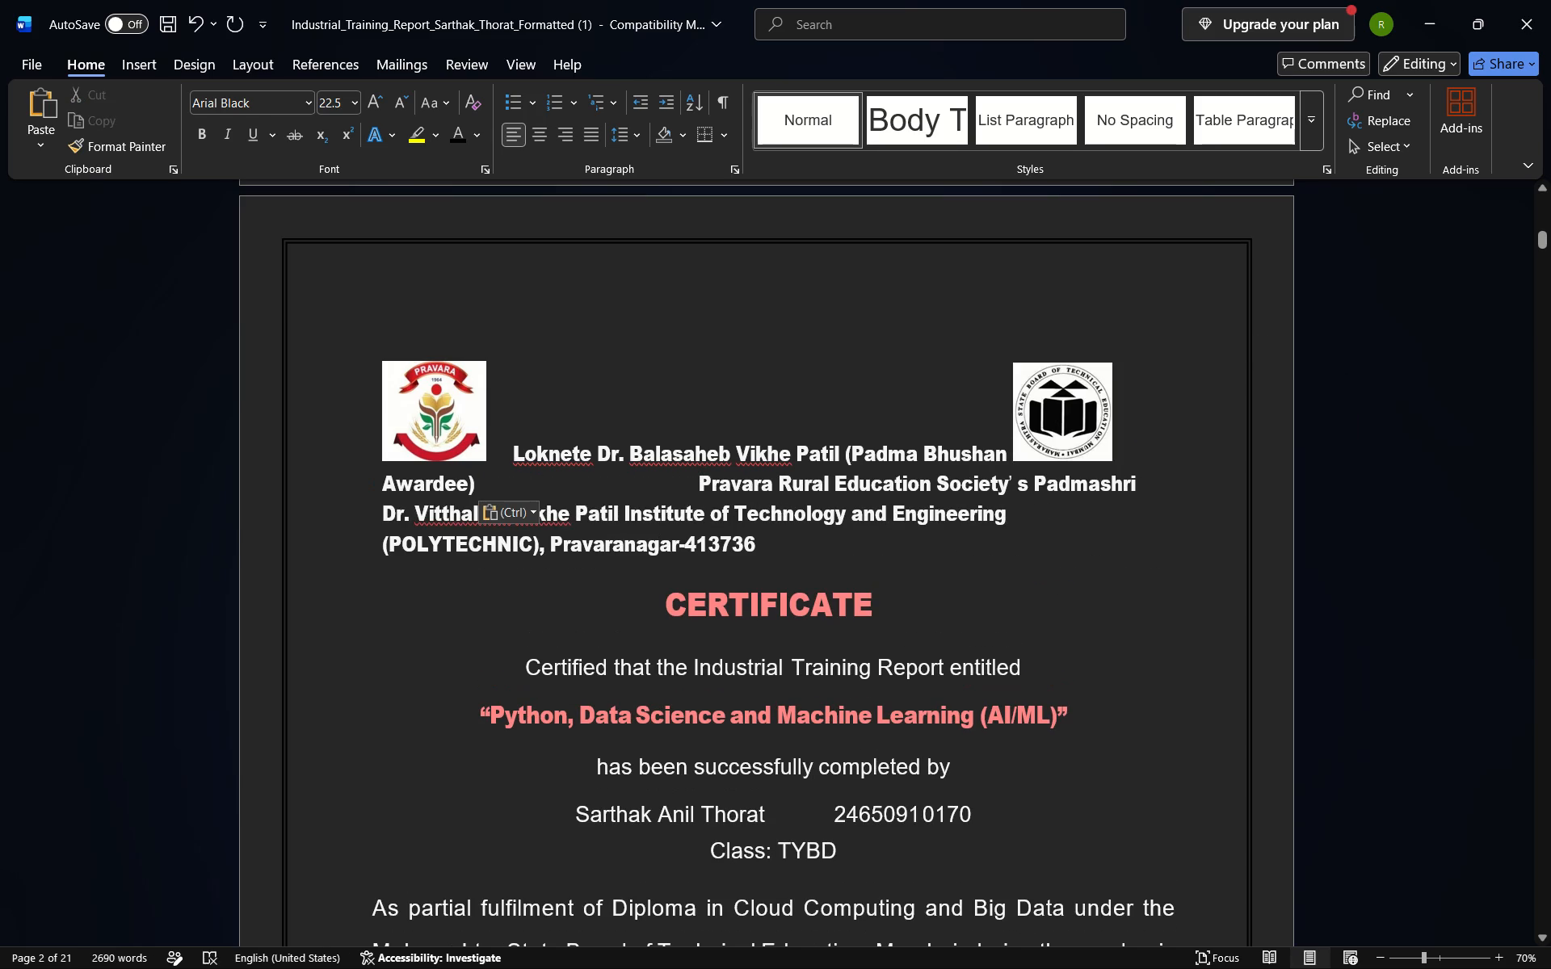
Delete the extra spaces between "Awardee)" and "Pravara Rural Education Society", leaving a single-space gap.
{"action": "key", "text": "BackSpace"}
{"action": "key", "text": "BackSpace"}
{"action": "key", "text": "BackSpace"}
{"action": "key", "text": "BackSpace"}
{"action": "key", "text": "BackSpace"}
{"action": "key", "text": "BackSpace"}
{"action": "key", "text": "BackSpace"}
{"action": "key", "text": "BackSpace"}
{"action": "key", "text": "BackSpace"}
{"action": "key", "text": "BackSpace"}
{"action": "key", "text": "BackSpace"}
{"action": "key", "text": "BackSpace"}
{"action": "key", "text": "BackSpace"}
{"action": "key", "text": "BackSpace"}
{"action": "key", "text": "BackSpace"}
{"action": "key", "text": "BackSpace"}
{"action": "key", "text": "BackSpace"}
{"action": "key", "text": "BackSpace"}
{"action": "key", "text": "BackSpace"}
{"action": "key", "text": "BackSpace"}
{"action": "key", "text": "BackSpace"}
{"action": "key", "text": "BackSpace"}
{"action": "key", "text": "BackSpace"}
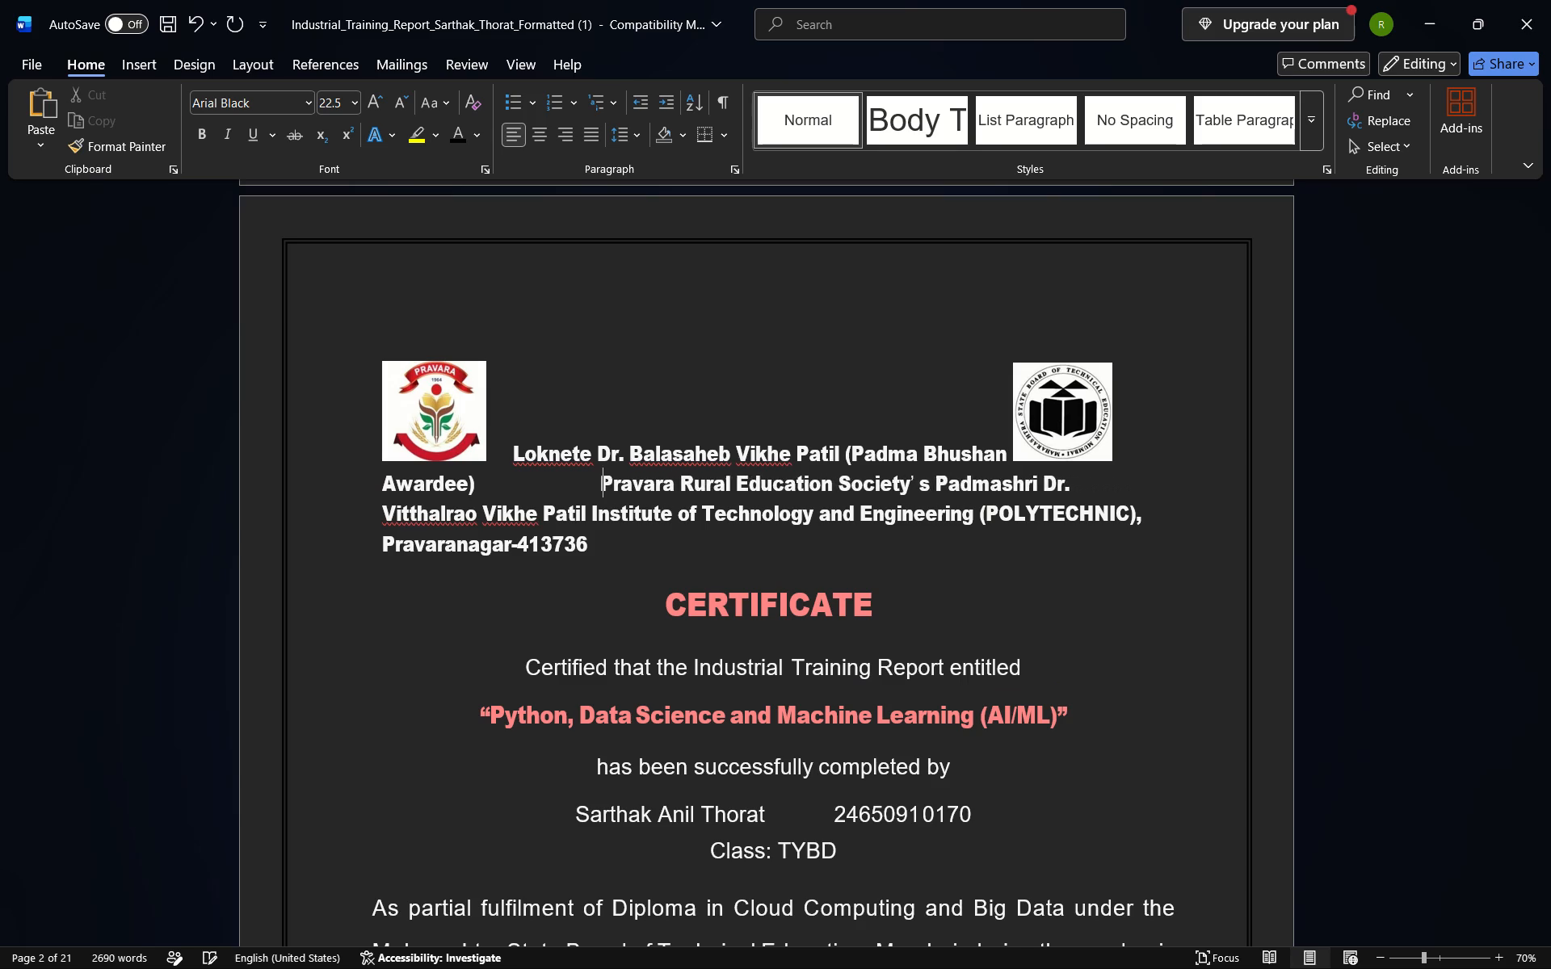
{"action": "key", "text": "BackSpace"}
{"action": "key", "text": "BackSpace"}
{"action": "key", "text": "BackSpace"}
{"action": "key", "text": "BackSpace"}
{"action": "key", "text": "BackSpace"}
{"action": "key", "text": "BackSpace"}
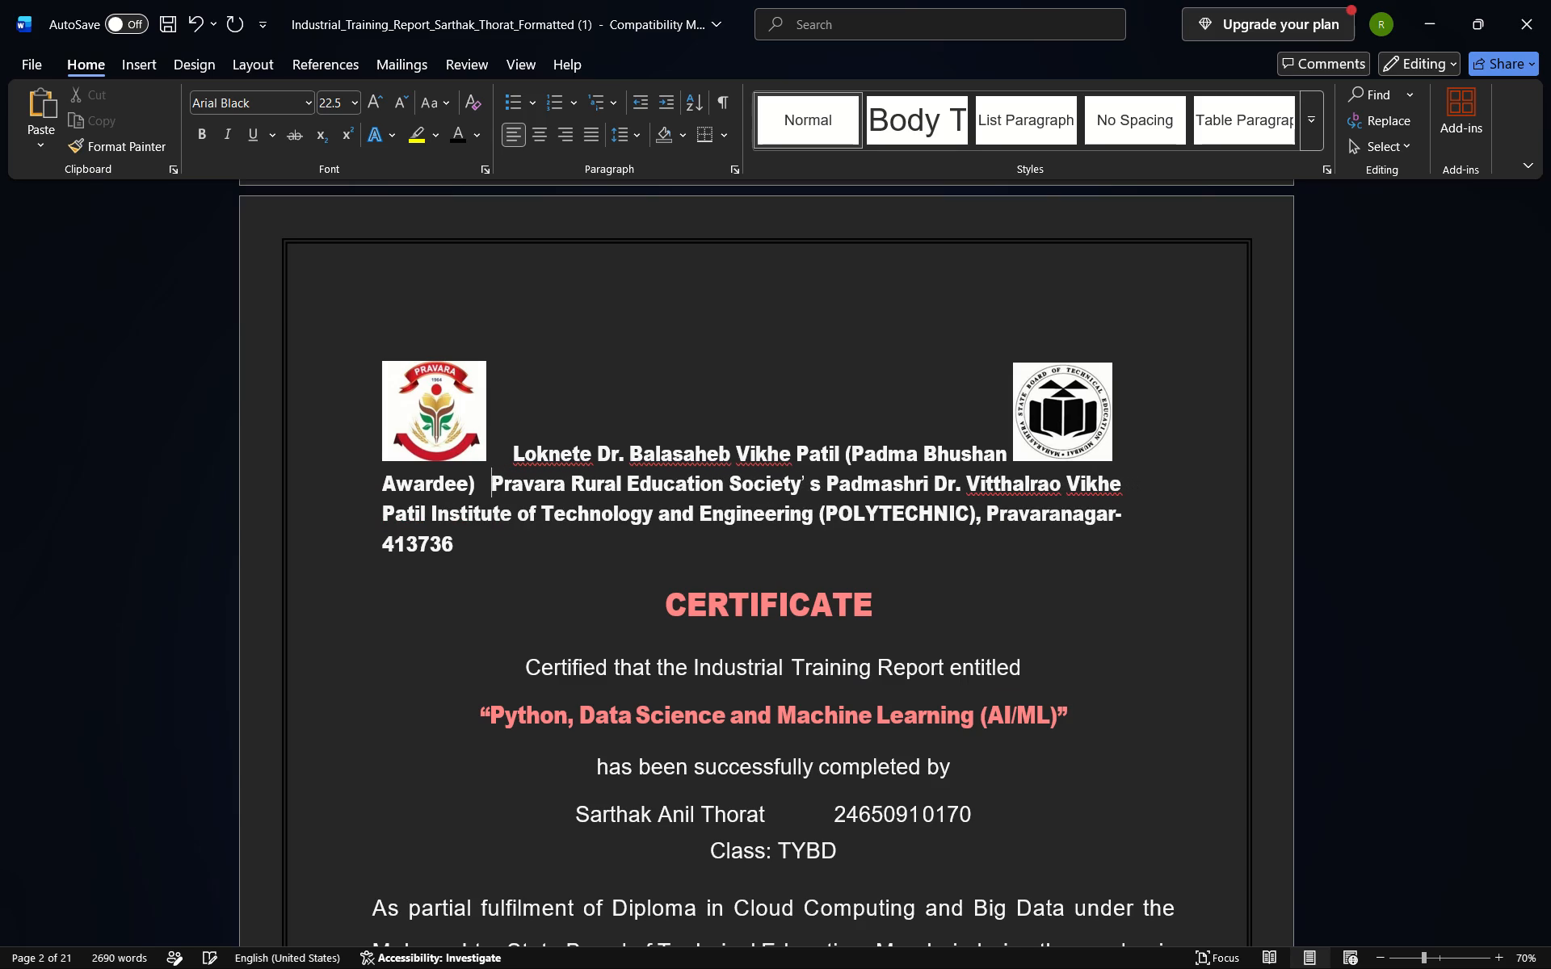
{"action": "key", "text": "BackSpace"}
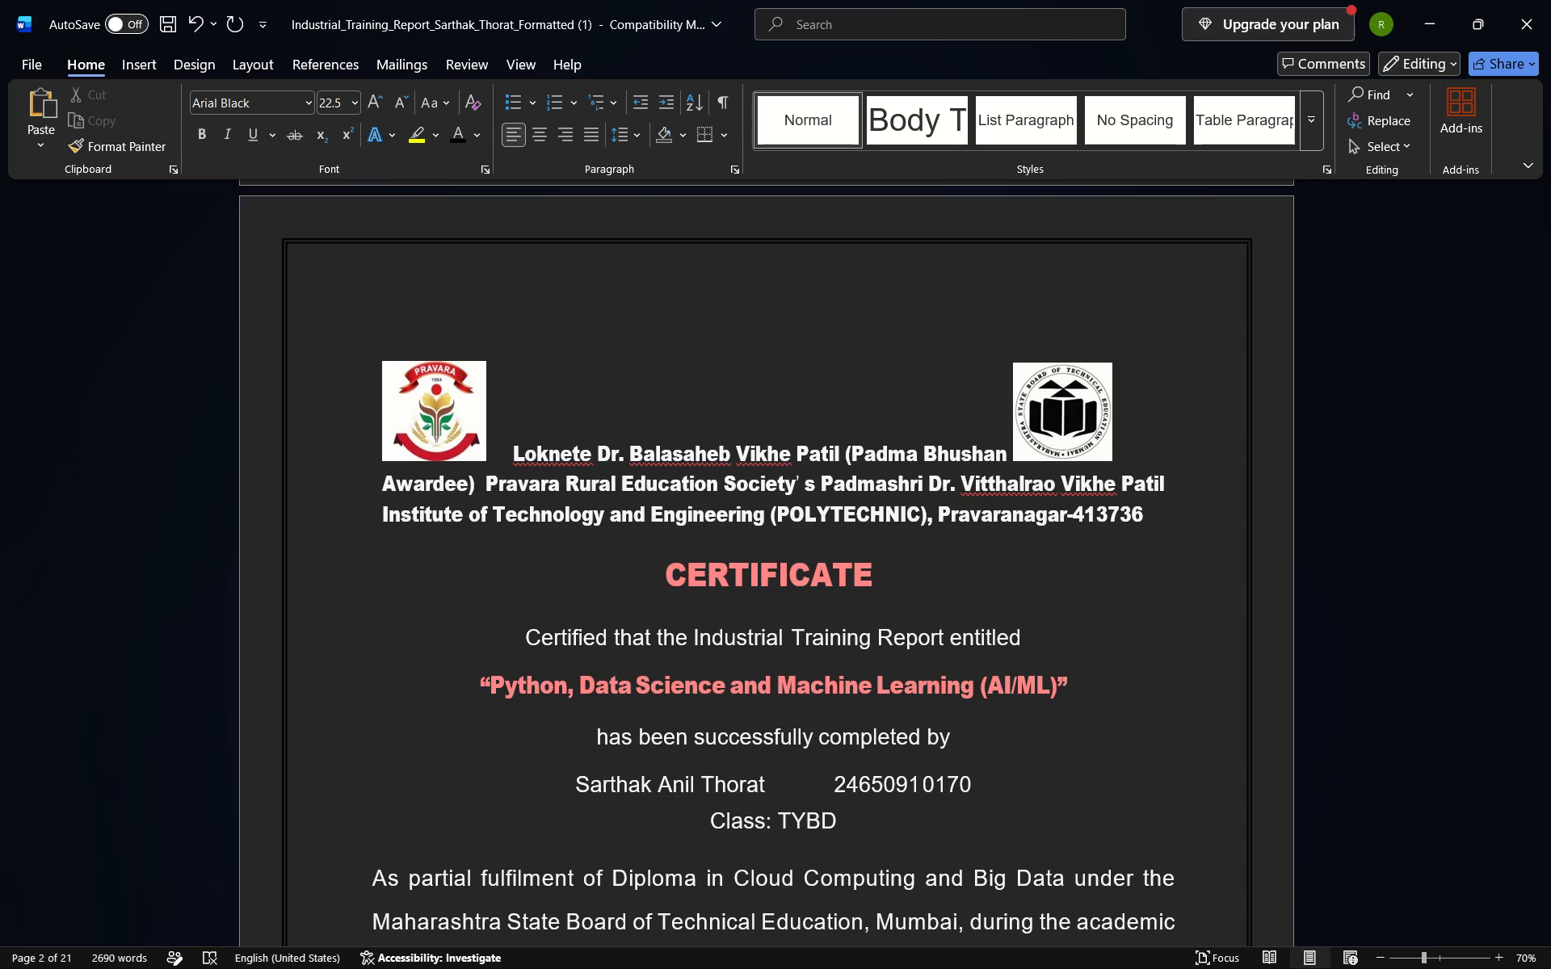
{"action": "key", "text": "BackSpace"}
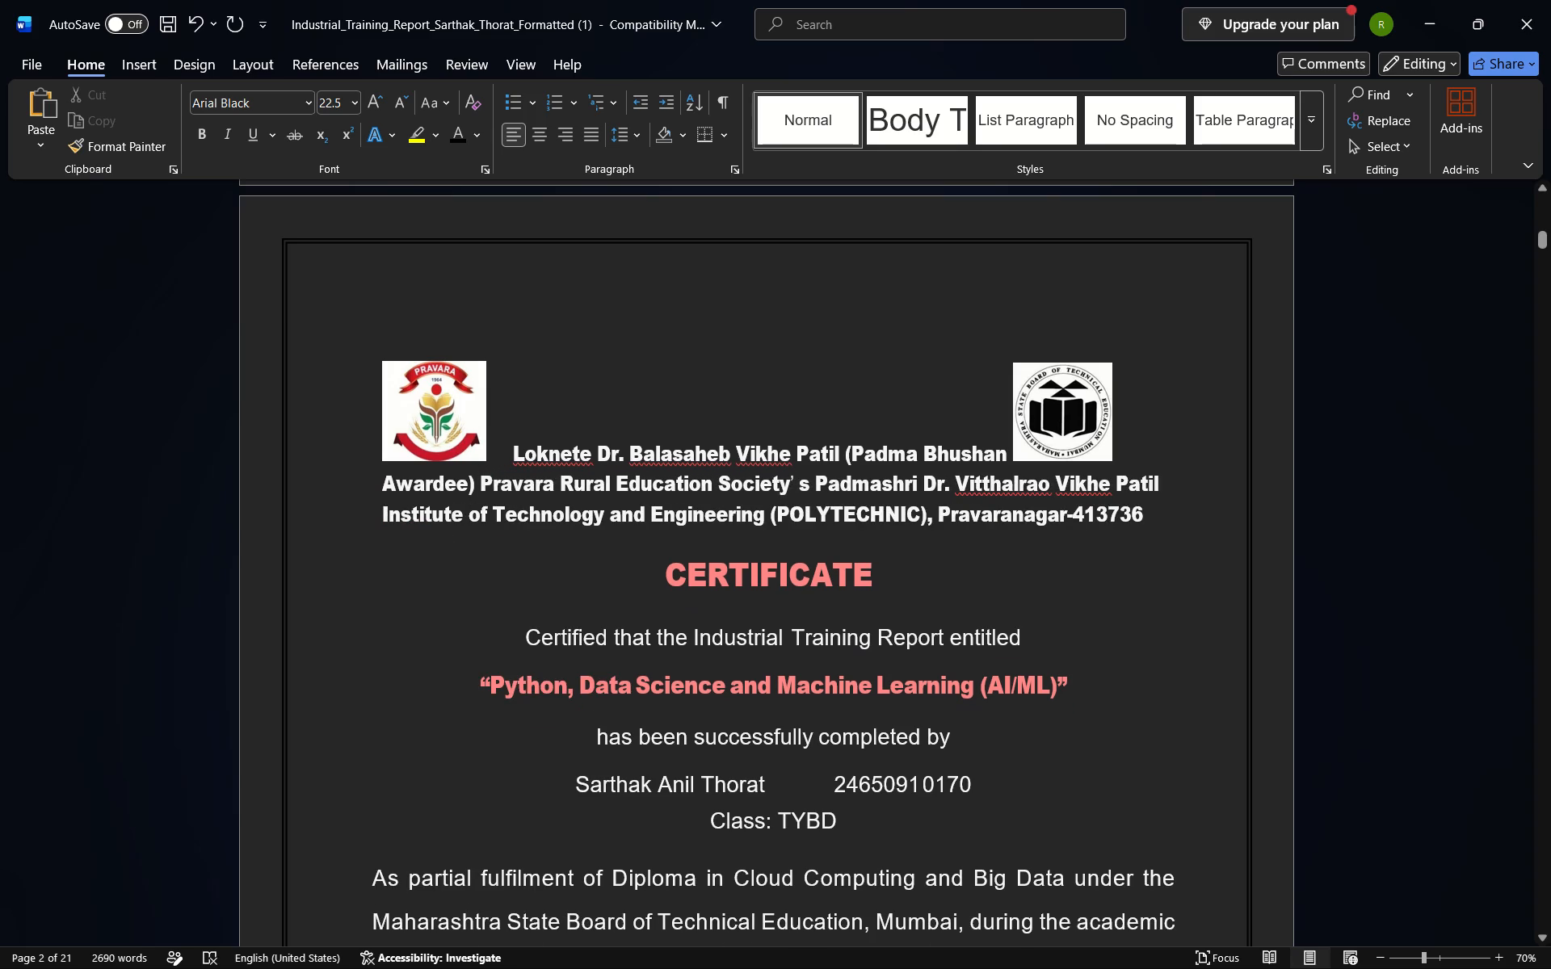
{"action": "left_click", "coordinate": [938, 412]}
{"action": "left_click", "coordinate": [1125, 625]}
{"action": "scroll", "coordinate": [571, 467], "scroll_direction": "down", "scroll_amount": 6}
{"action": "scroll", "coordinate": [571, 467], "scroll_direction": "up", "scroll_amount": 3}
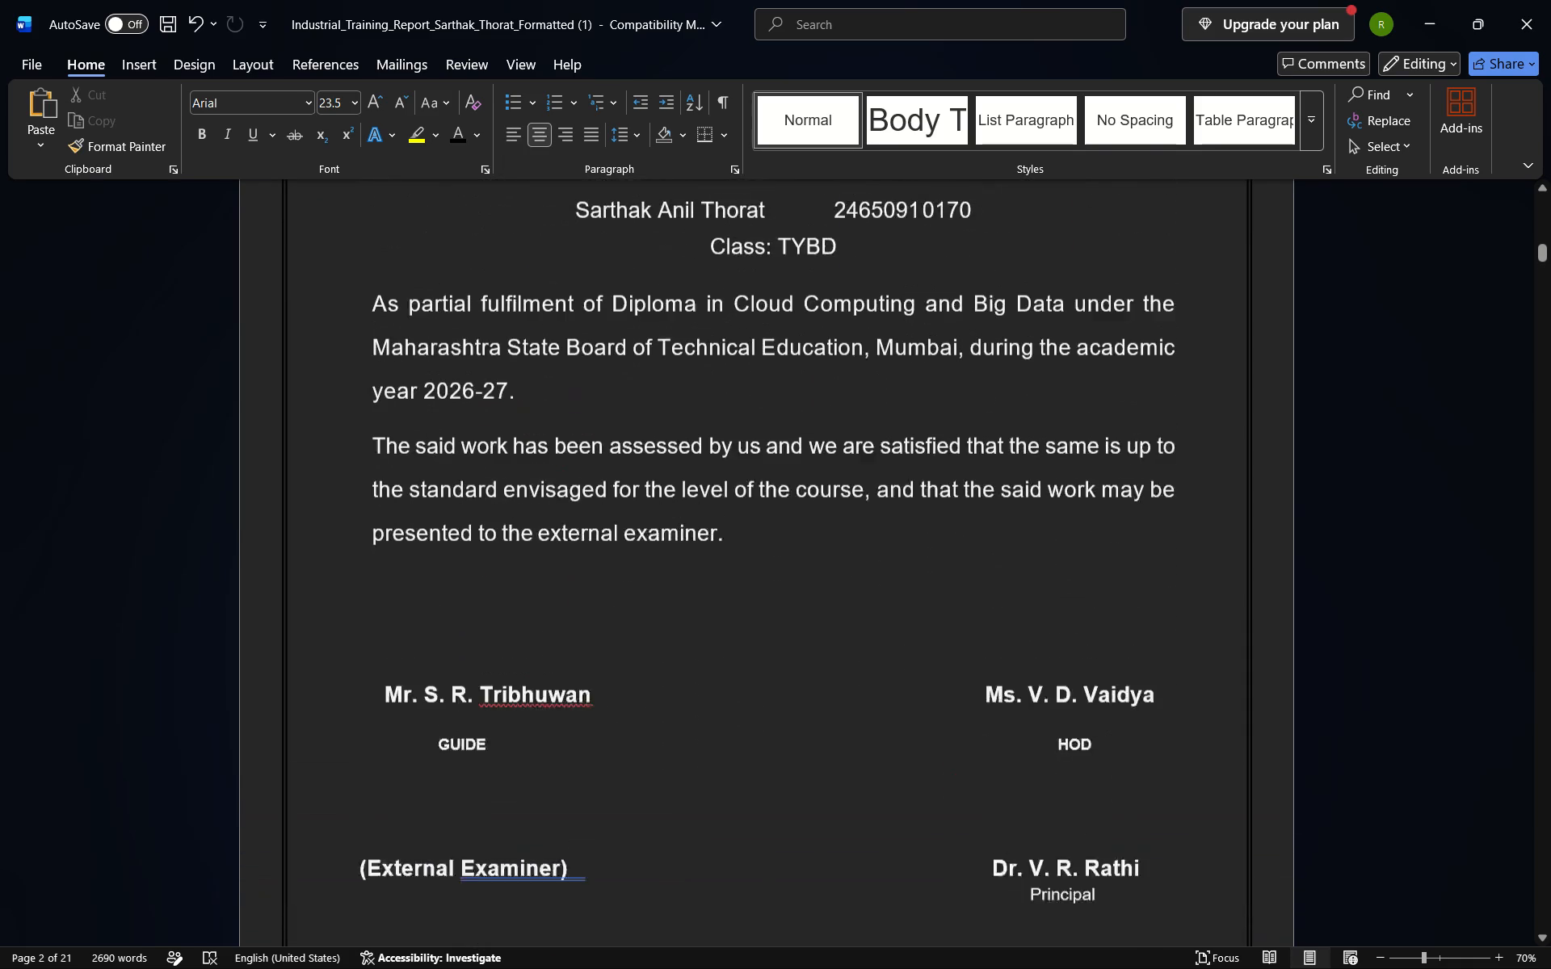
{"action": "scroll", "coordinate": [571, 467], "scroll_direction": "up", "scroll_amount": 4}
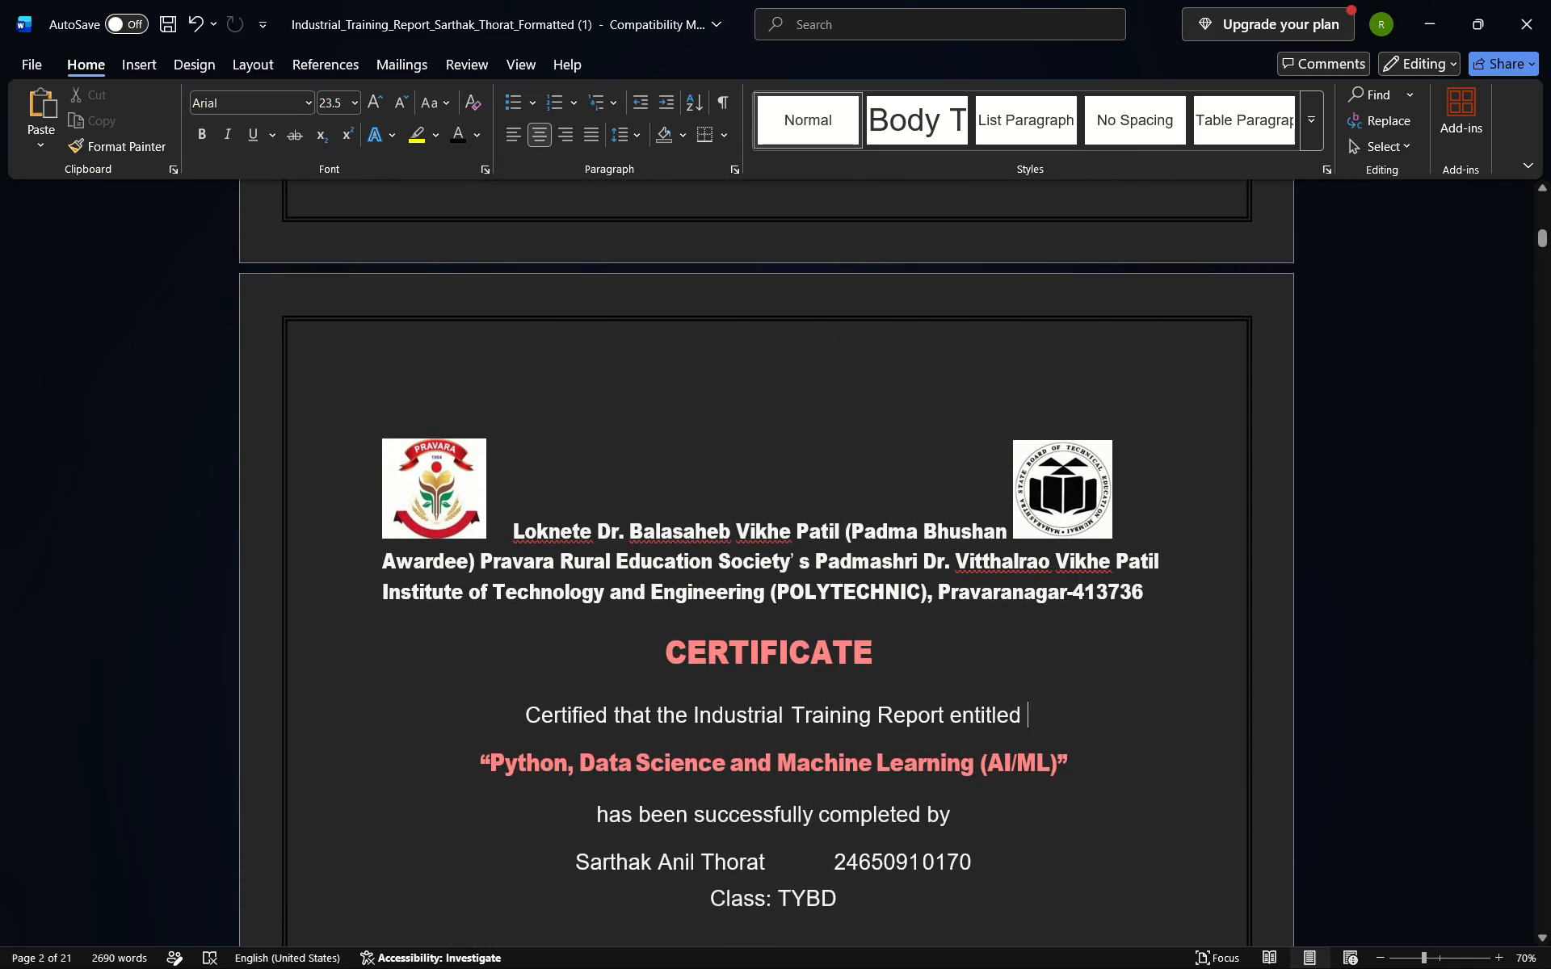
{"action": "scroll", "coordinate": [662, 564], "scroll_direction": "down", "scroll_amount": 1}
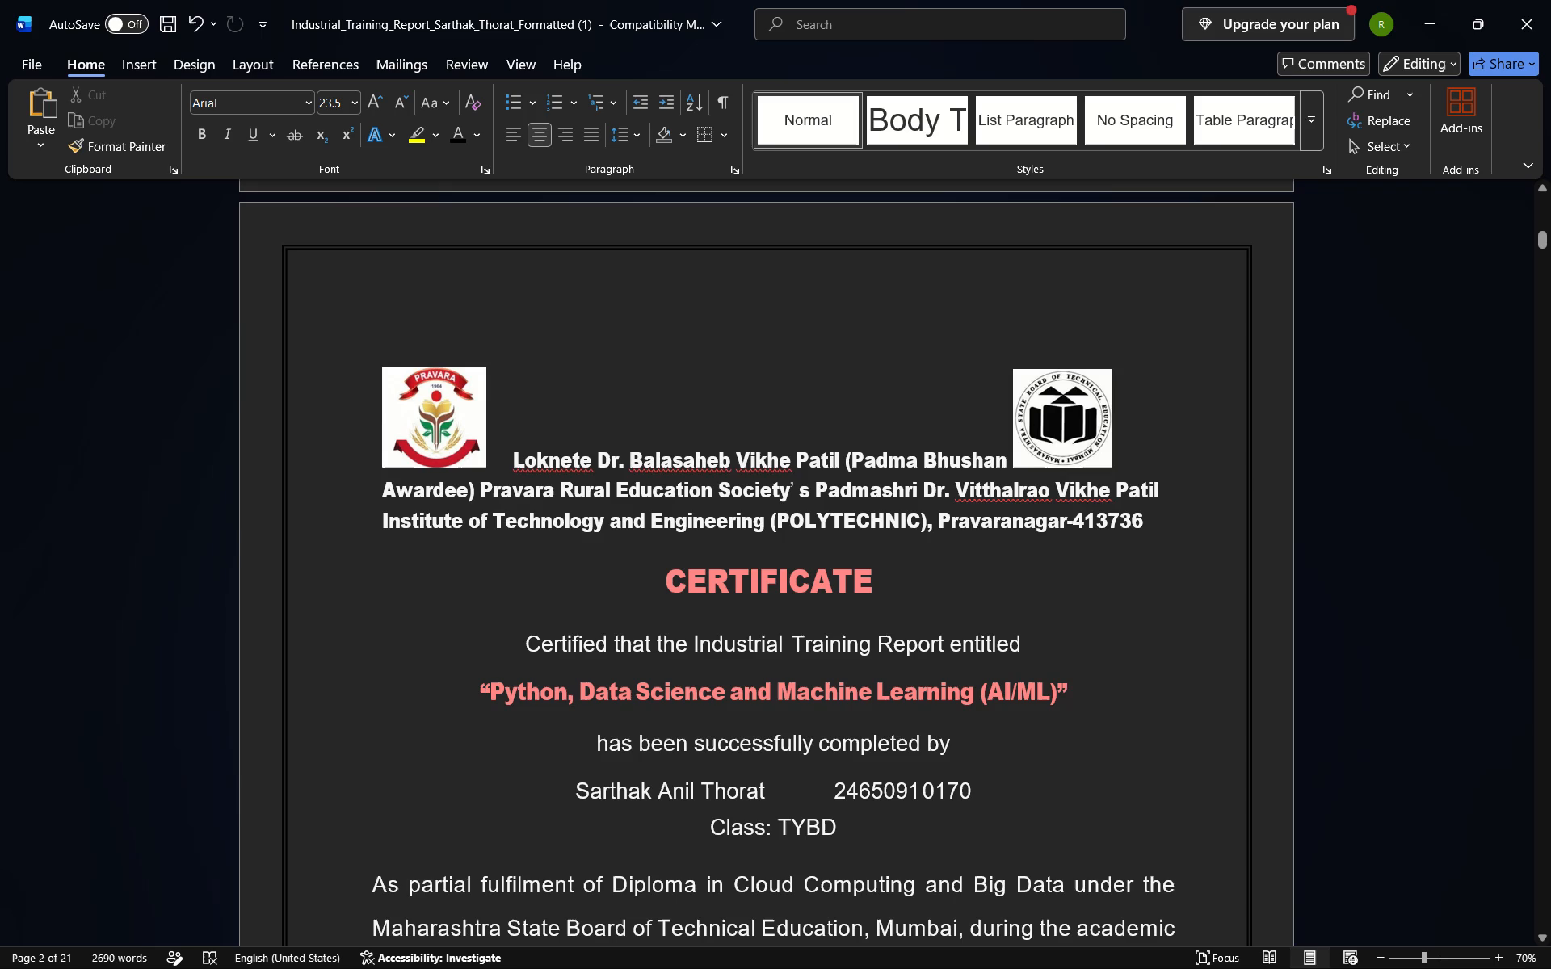
Insert eight spaces between "Bhushan" and the board logo to shift the logo toward the right margin.
{"action": "left_click", "coordinate": [996, 451]}
{"action": "key", "text": "Right"}
{"action": "key", "text": "space"}
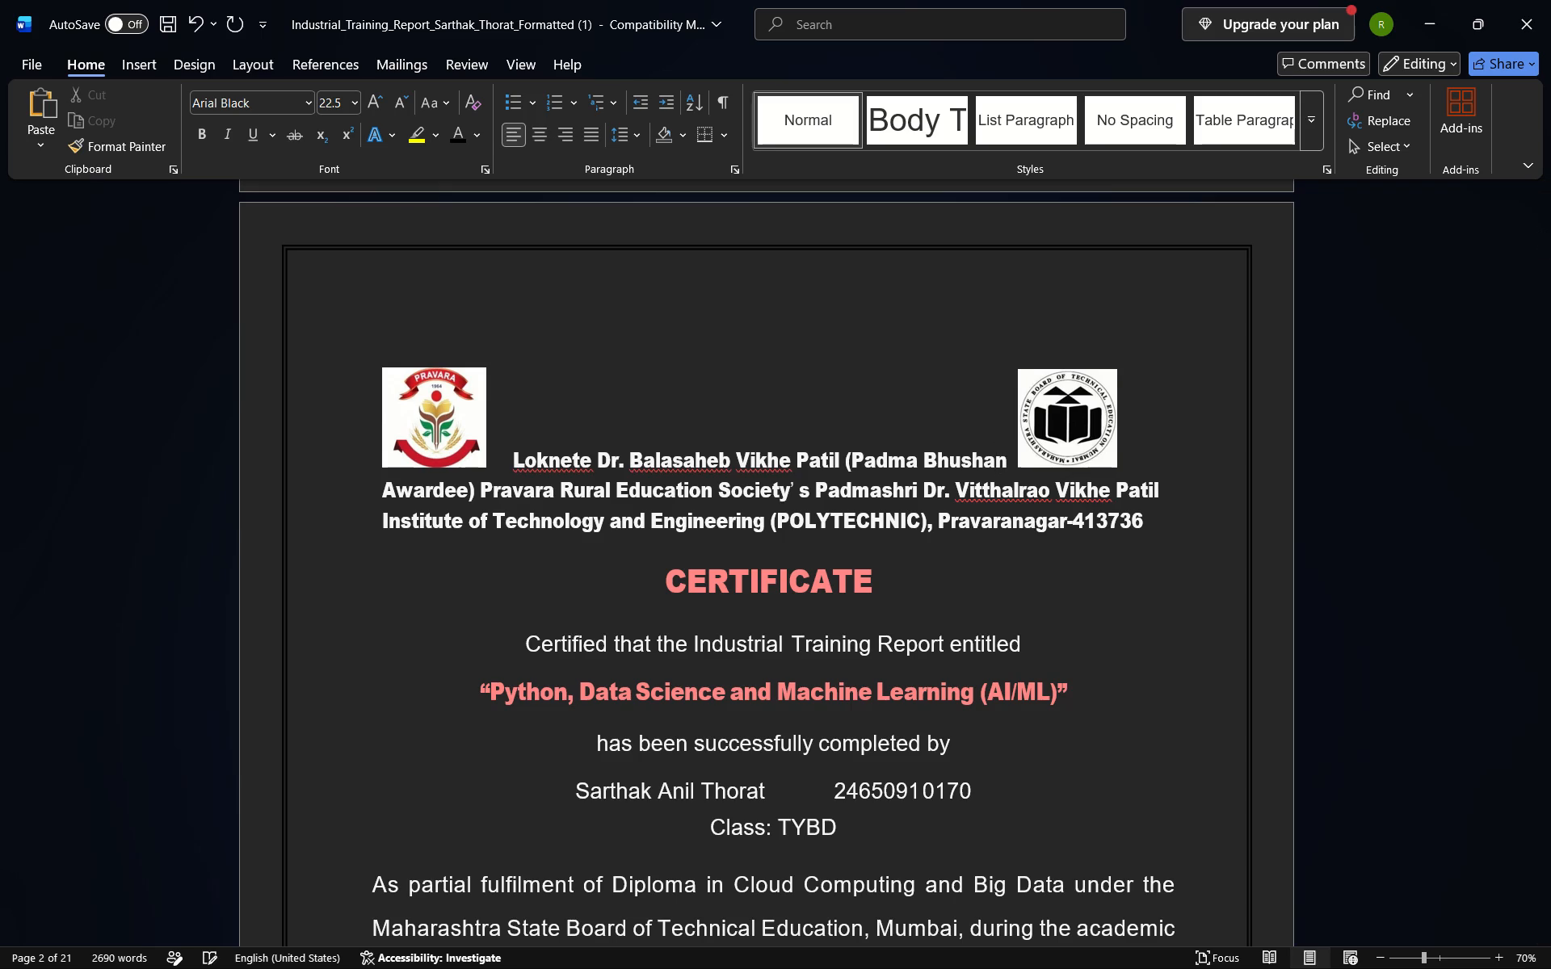
{"action": "key", "text": "space"}
{"action": "key", "text": "space"}
{"action": "key", "text": "space"}
{"action": "key", "text": "space"}
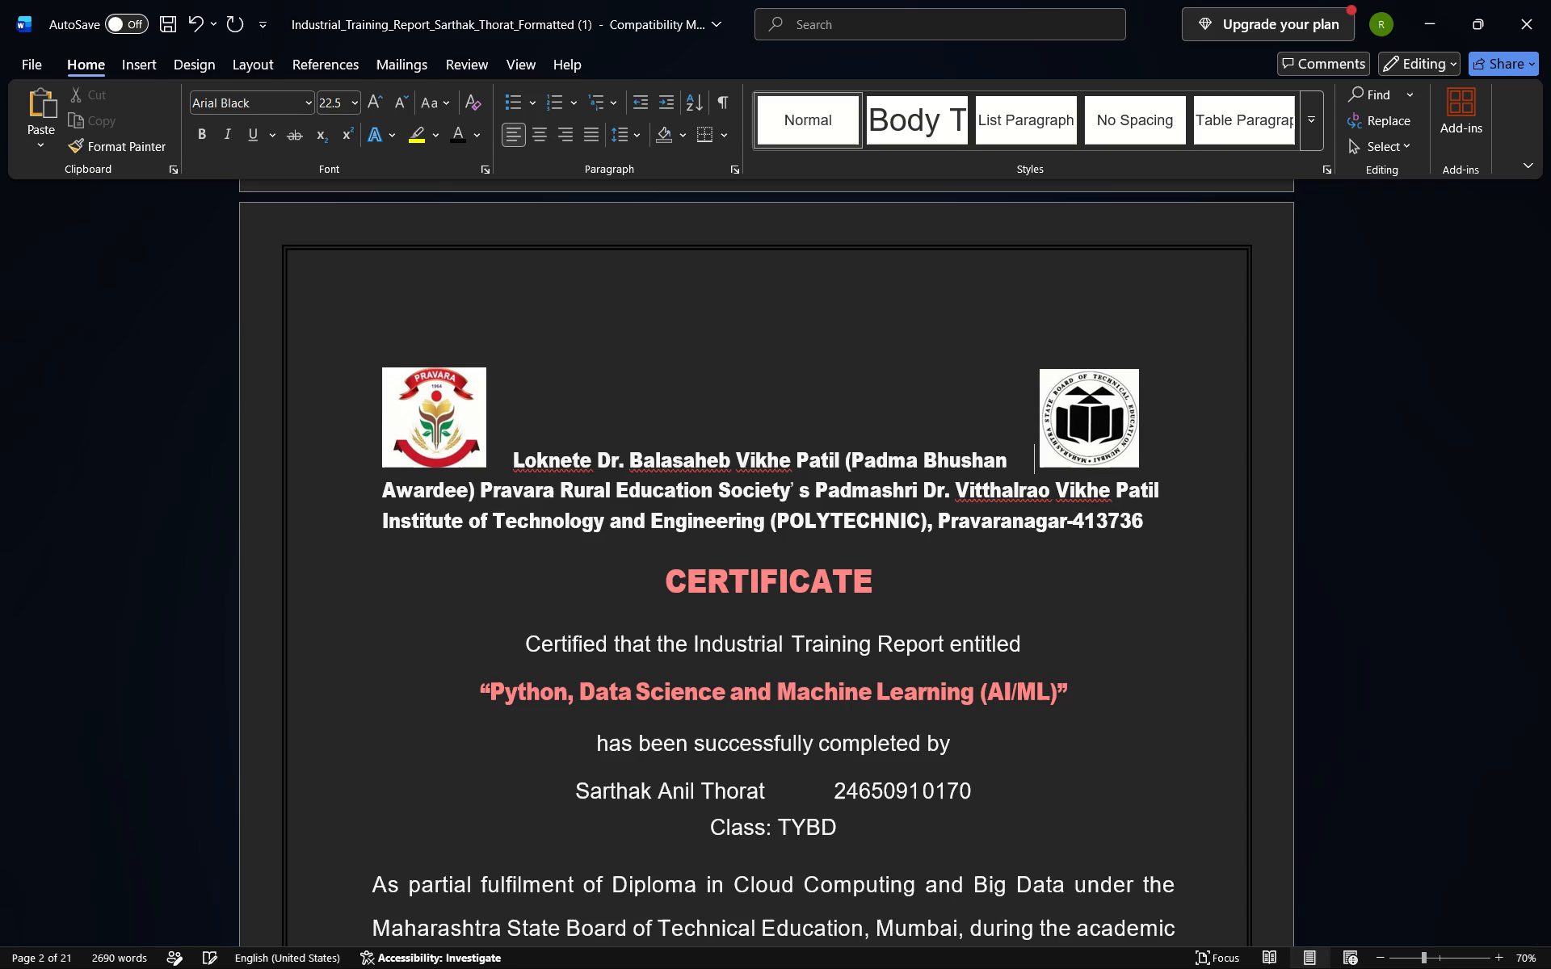
{"action": "key", "text": "space"}
{"action": "key", "text": "space"}
{"action": "key", "text": "space"}
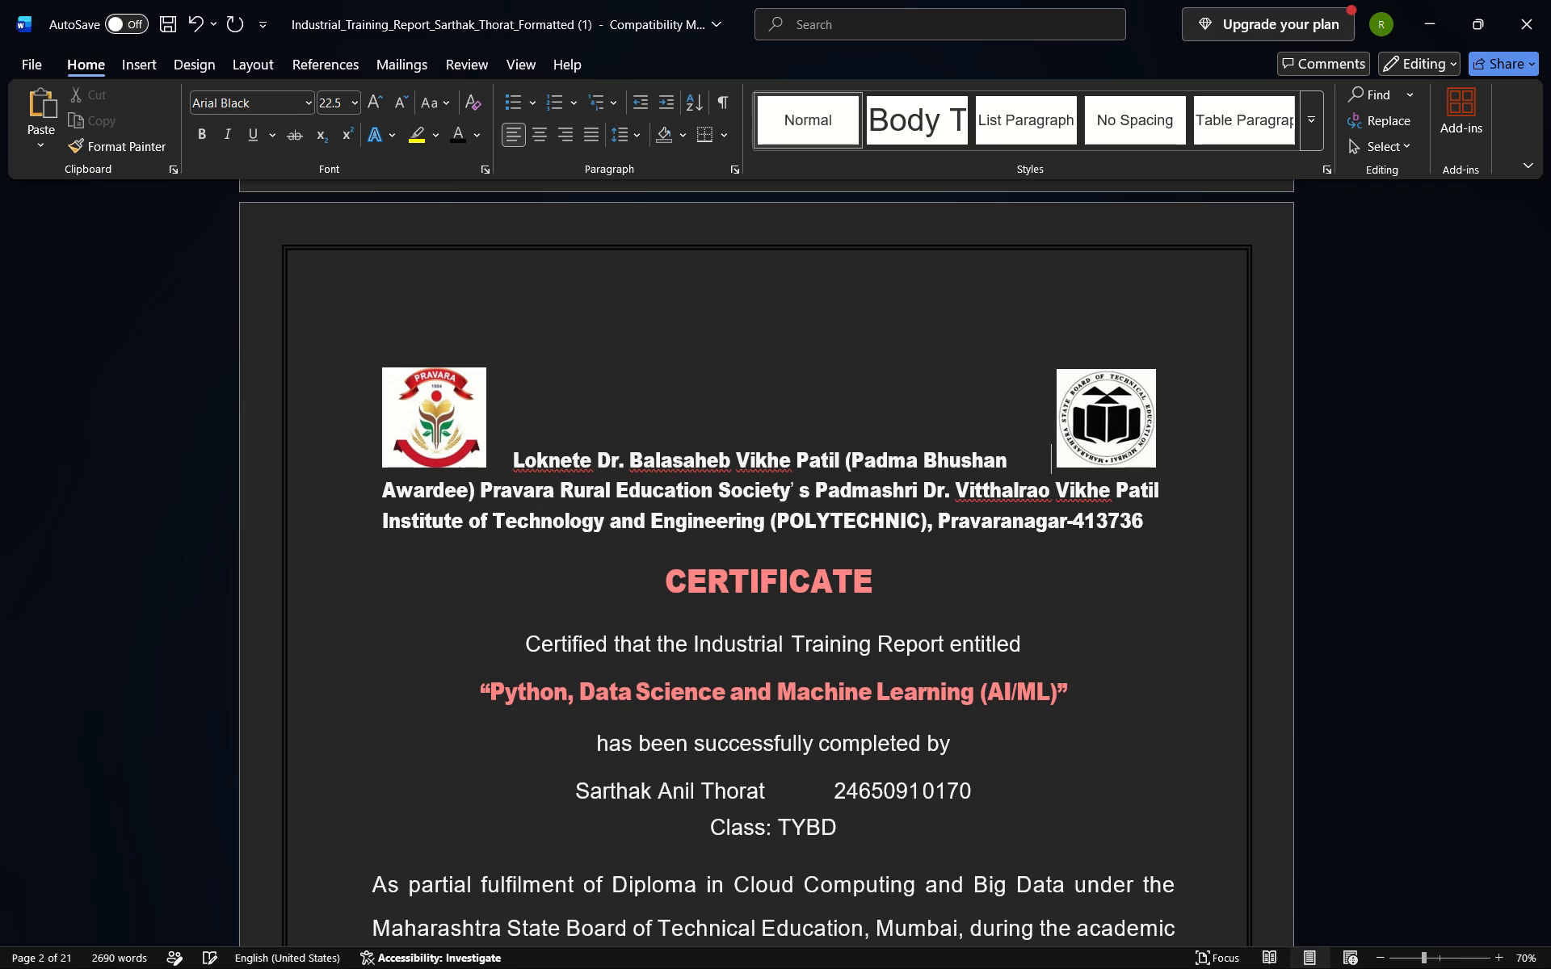
Insert one space between the Pravara logo and "Loknete" to shift the first heading line further along.
{"action": "left_click", "coordinate": [498, 455]}
{"action": "key", "text": "space"}
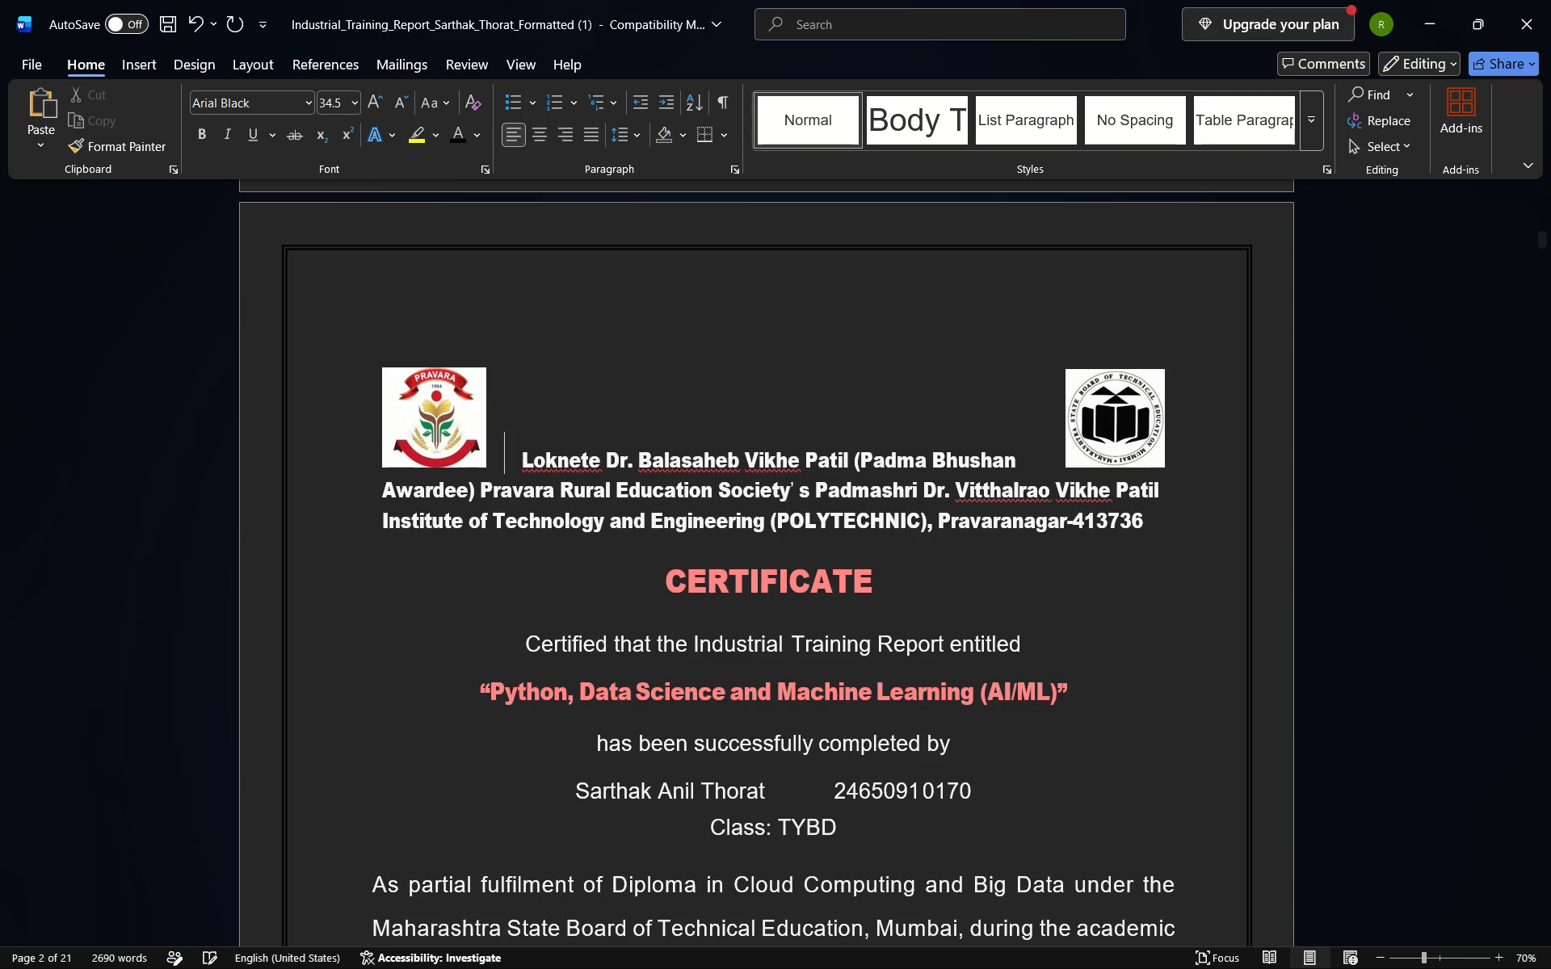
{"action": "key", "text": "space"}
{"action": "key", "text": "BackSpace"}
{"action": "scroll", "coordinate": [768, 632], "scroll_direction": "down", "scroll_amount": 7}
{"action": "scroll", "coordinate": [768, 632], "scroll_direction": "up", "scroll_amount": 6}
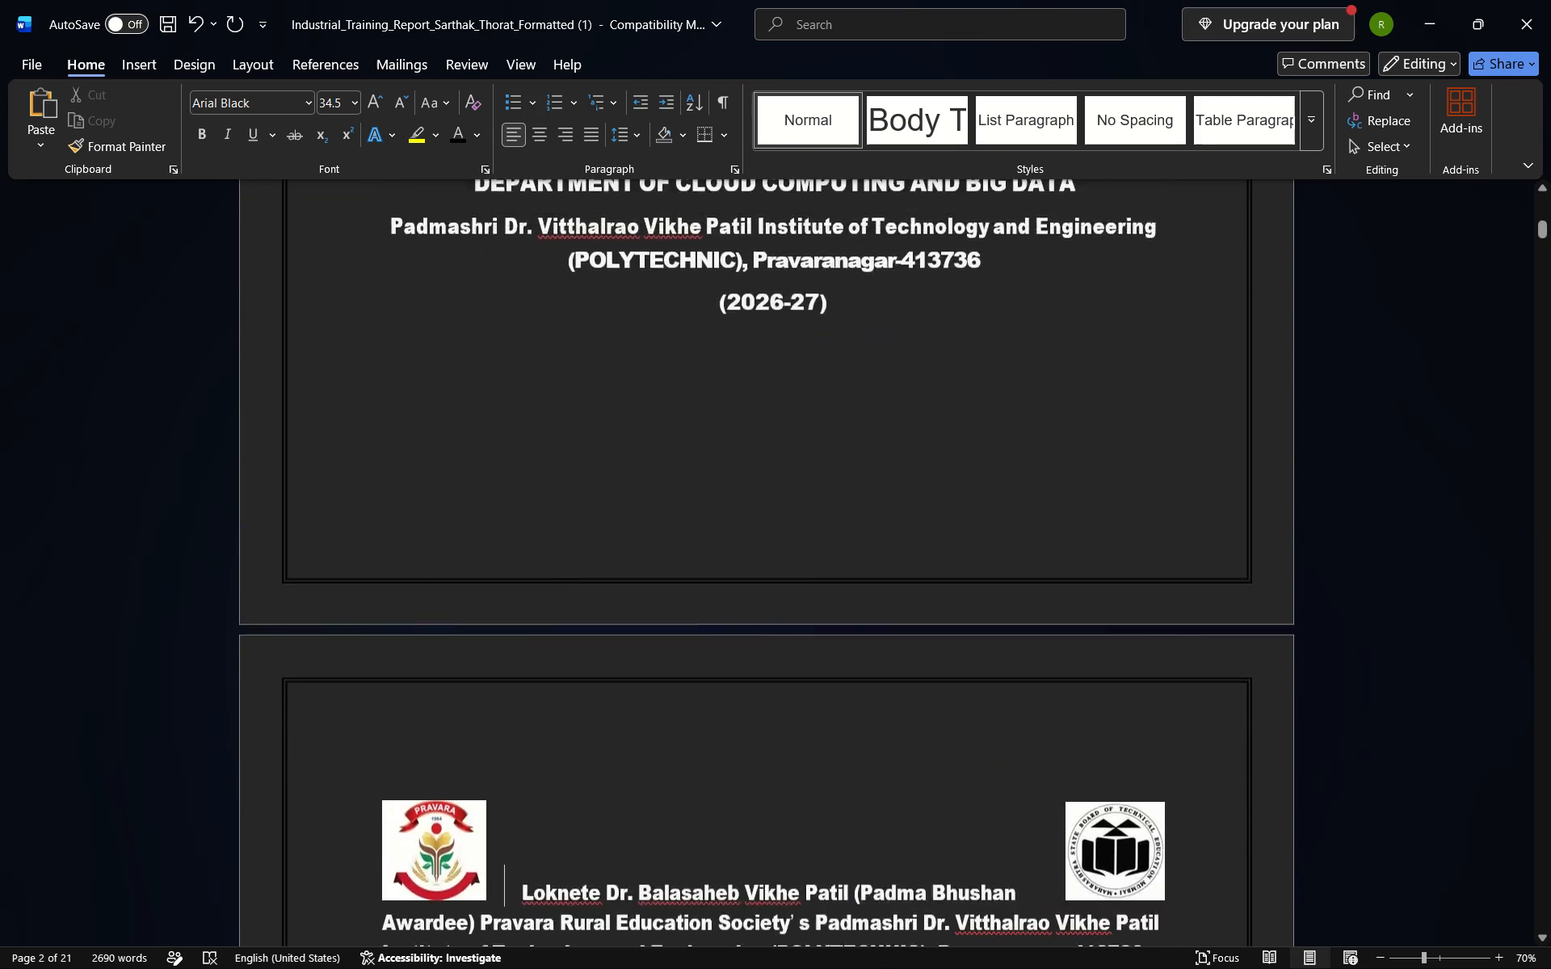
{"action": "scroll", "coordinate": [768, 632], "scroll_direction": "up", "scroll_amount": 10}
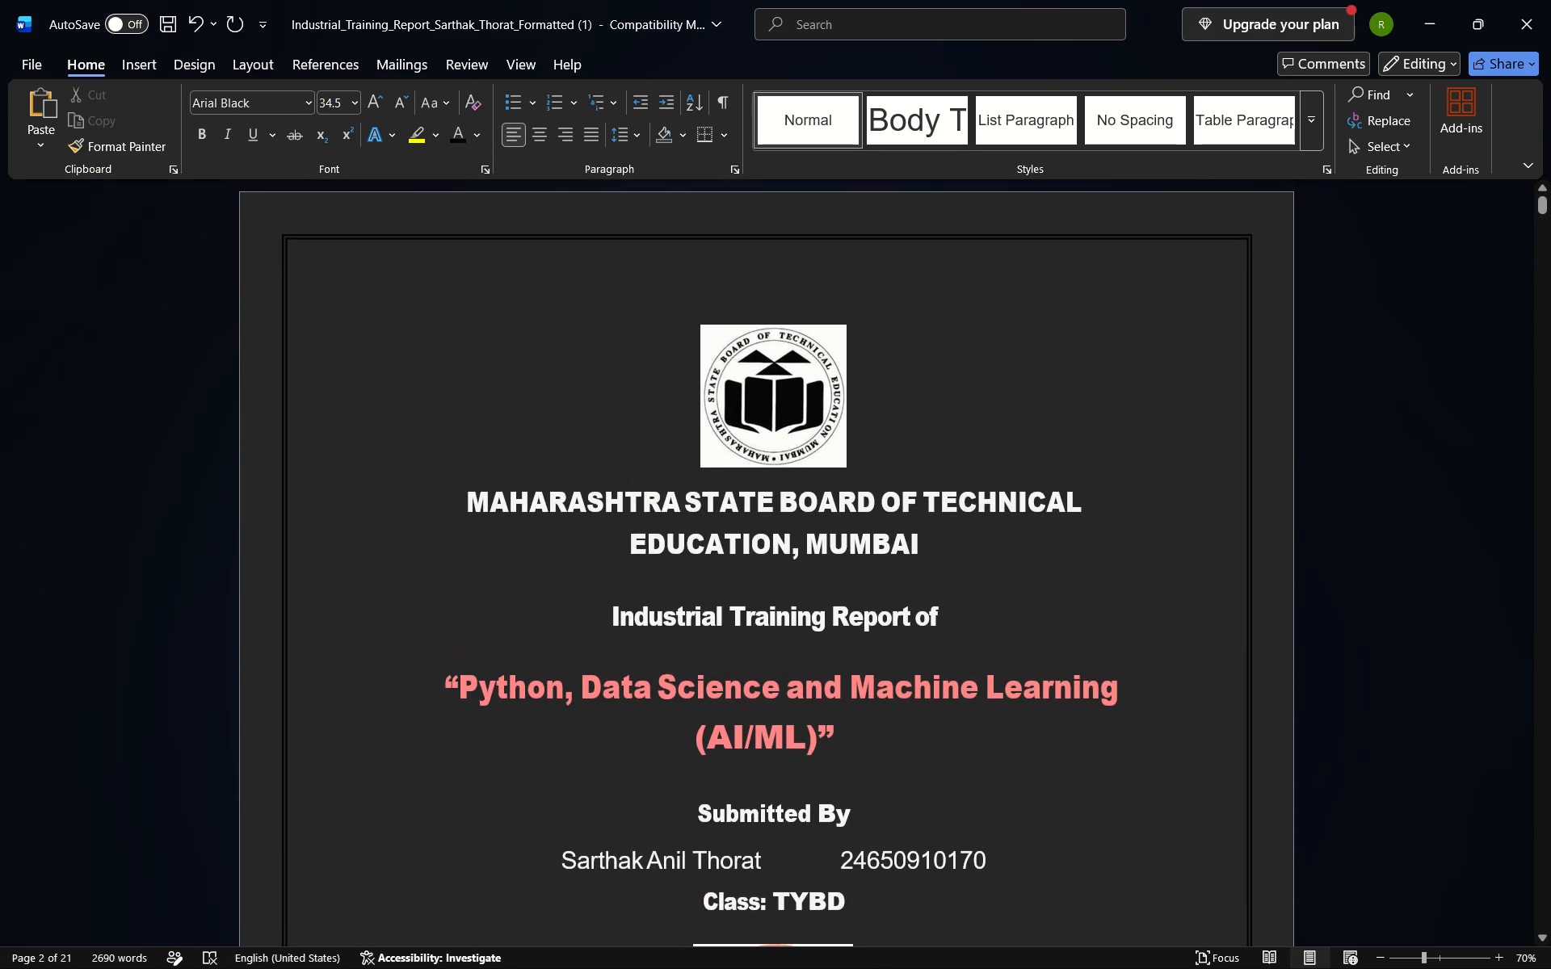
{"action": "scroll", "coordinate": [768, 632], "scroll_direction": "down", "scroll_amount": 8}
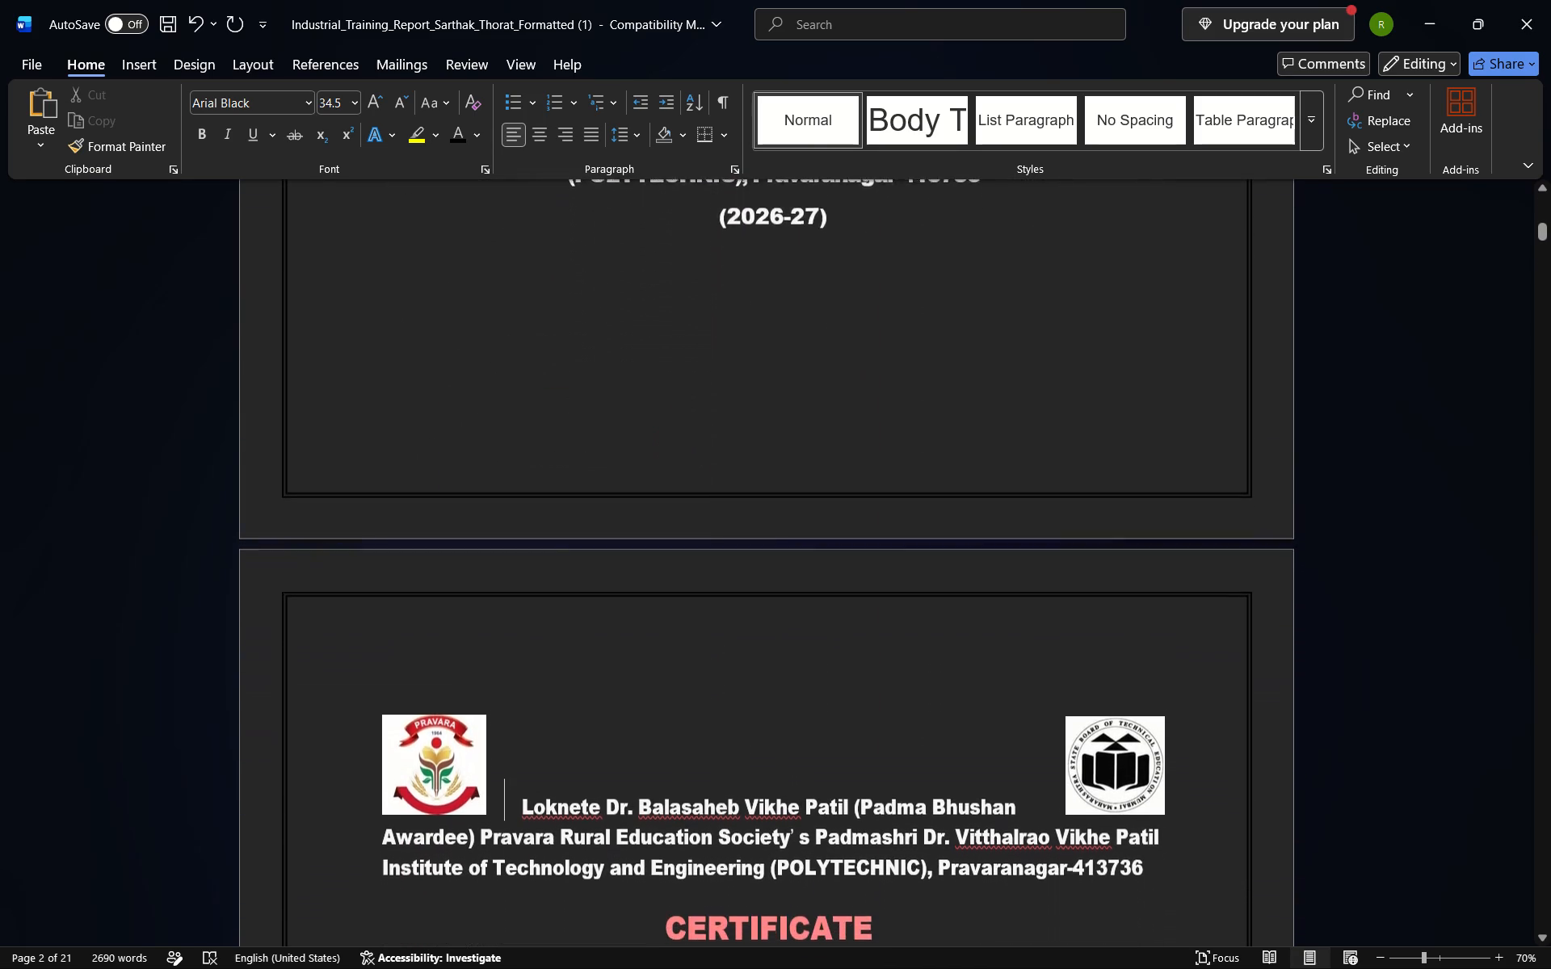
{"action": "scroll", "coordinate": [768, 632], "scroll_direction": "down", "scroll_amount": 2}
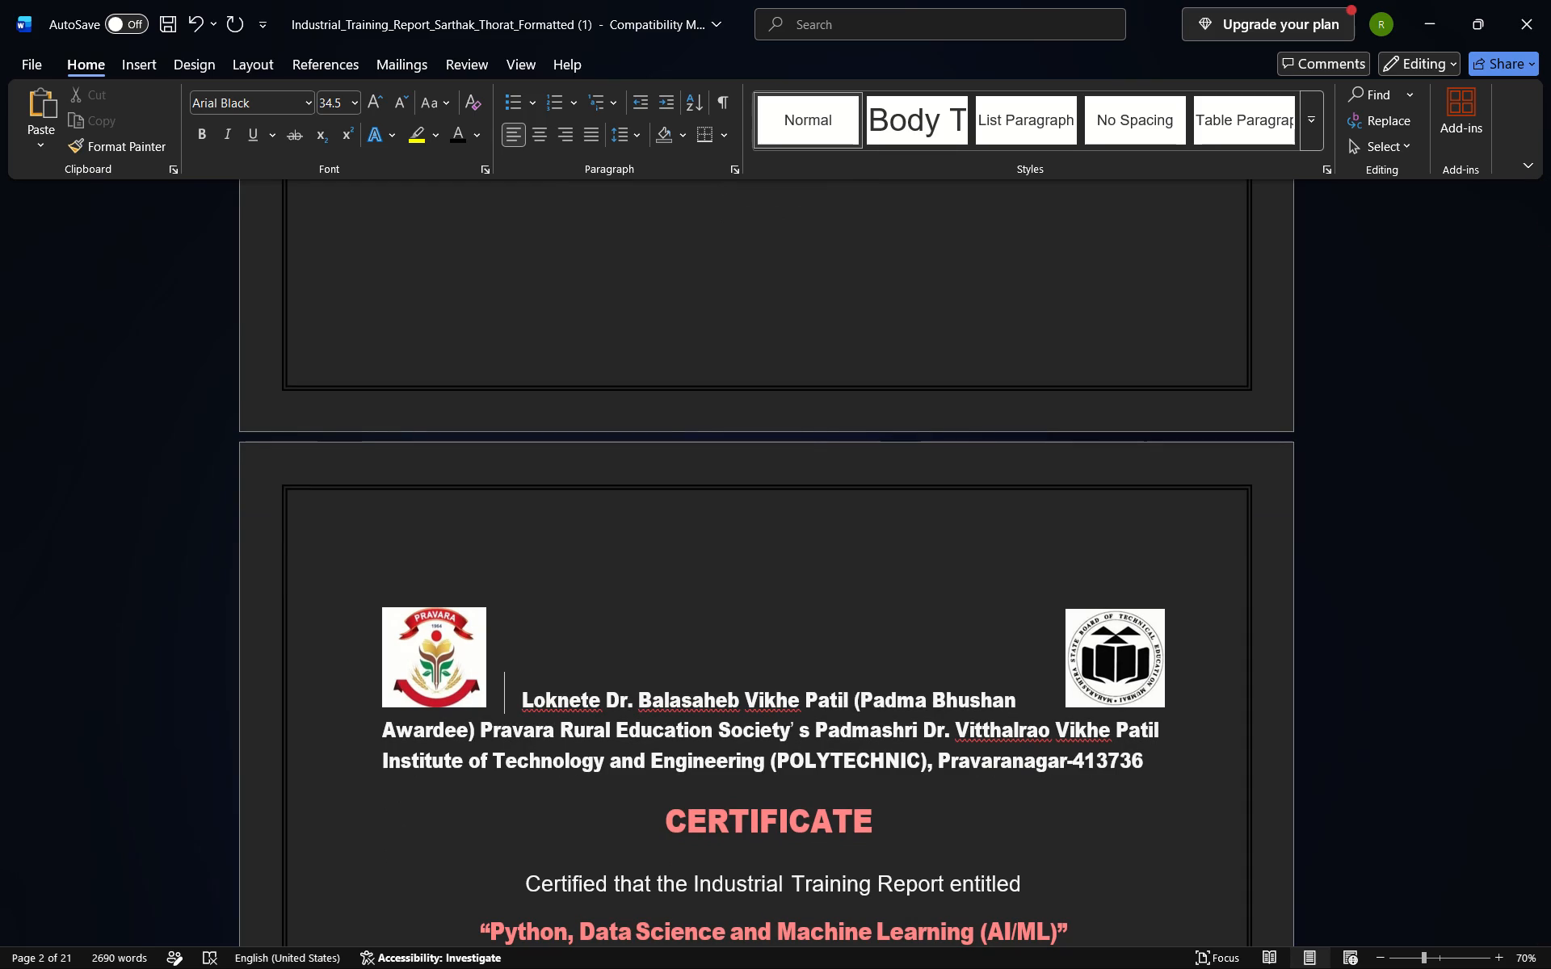
Save a copy of the report as a PDF in the Desktop folder, keeping the existing file name.
{"action": "left_click", "coordinate": [37, 74]}
{"action": "left_click", "coordinate": [81, 380]}
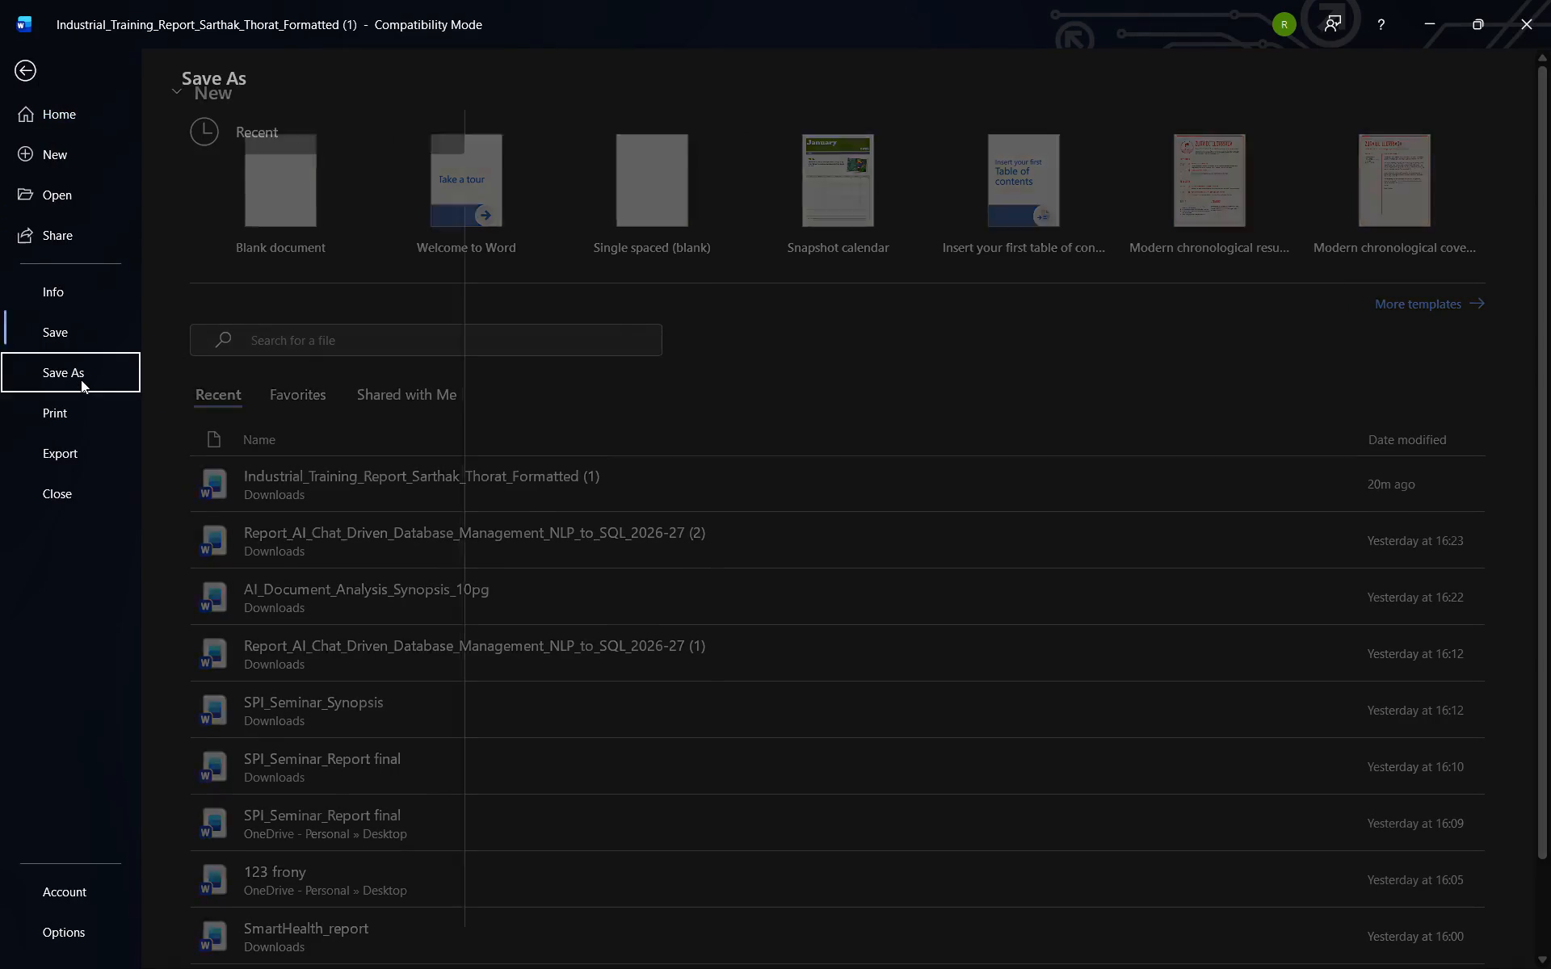
{"action": "left_click", "coordinate": [309, 538]}
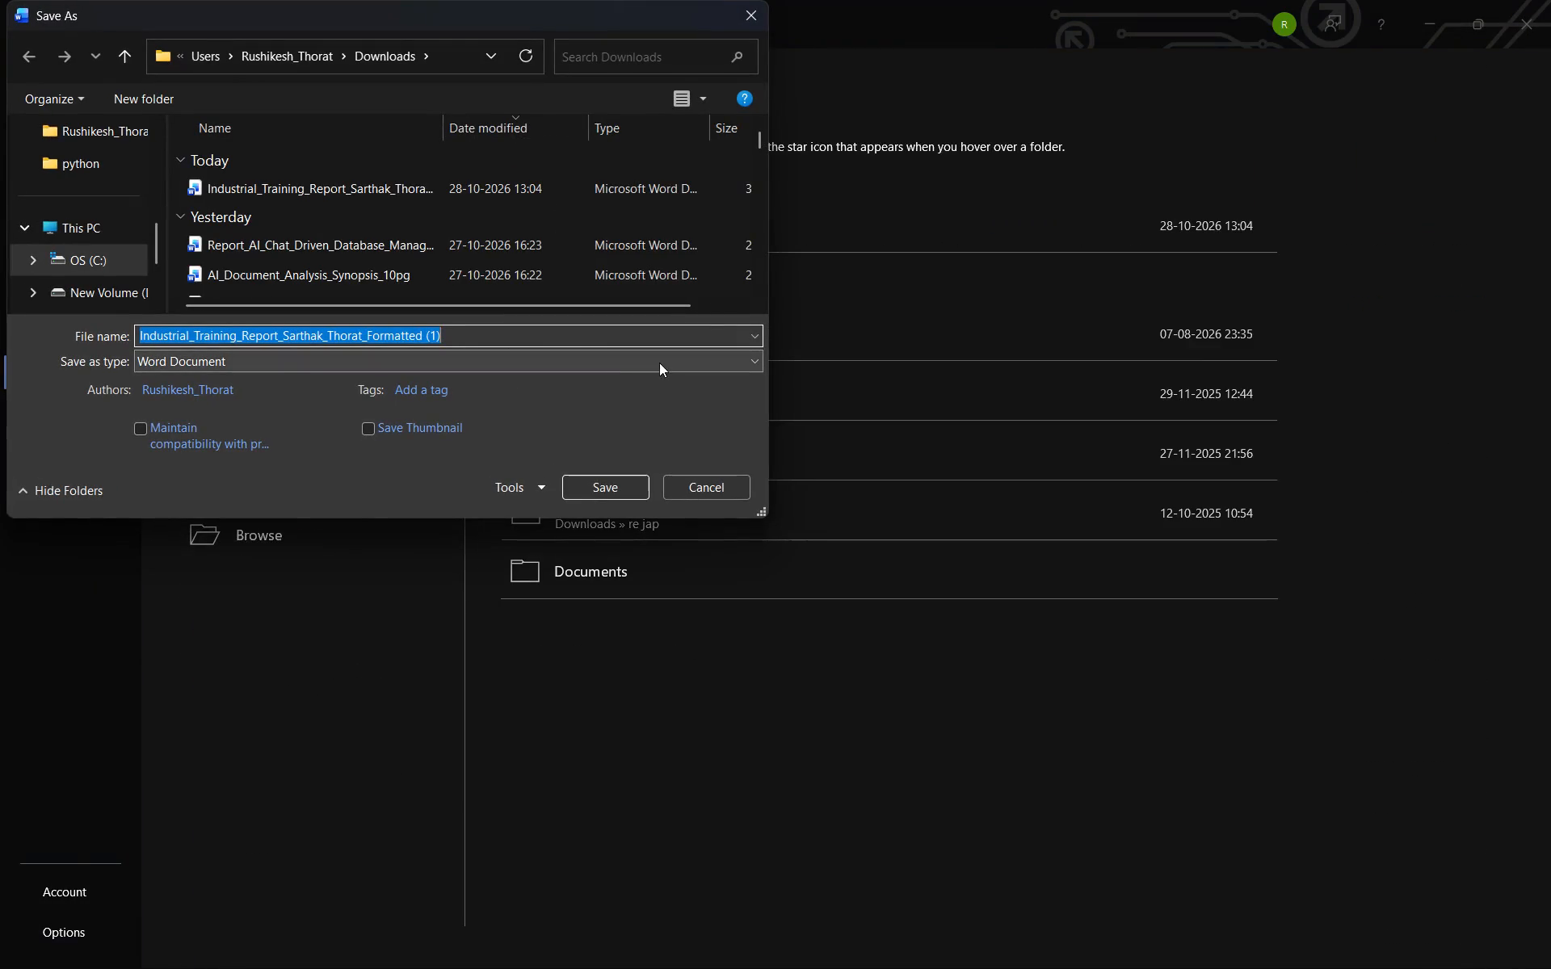
{"action": "left_click", "coordinate": [659, 363]}
{"action": "left_click", "coordinate": [325, 475]}
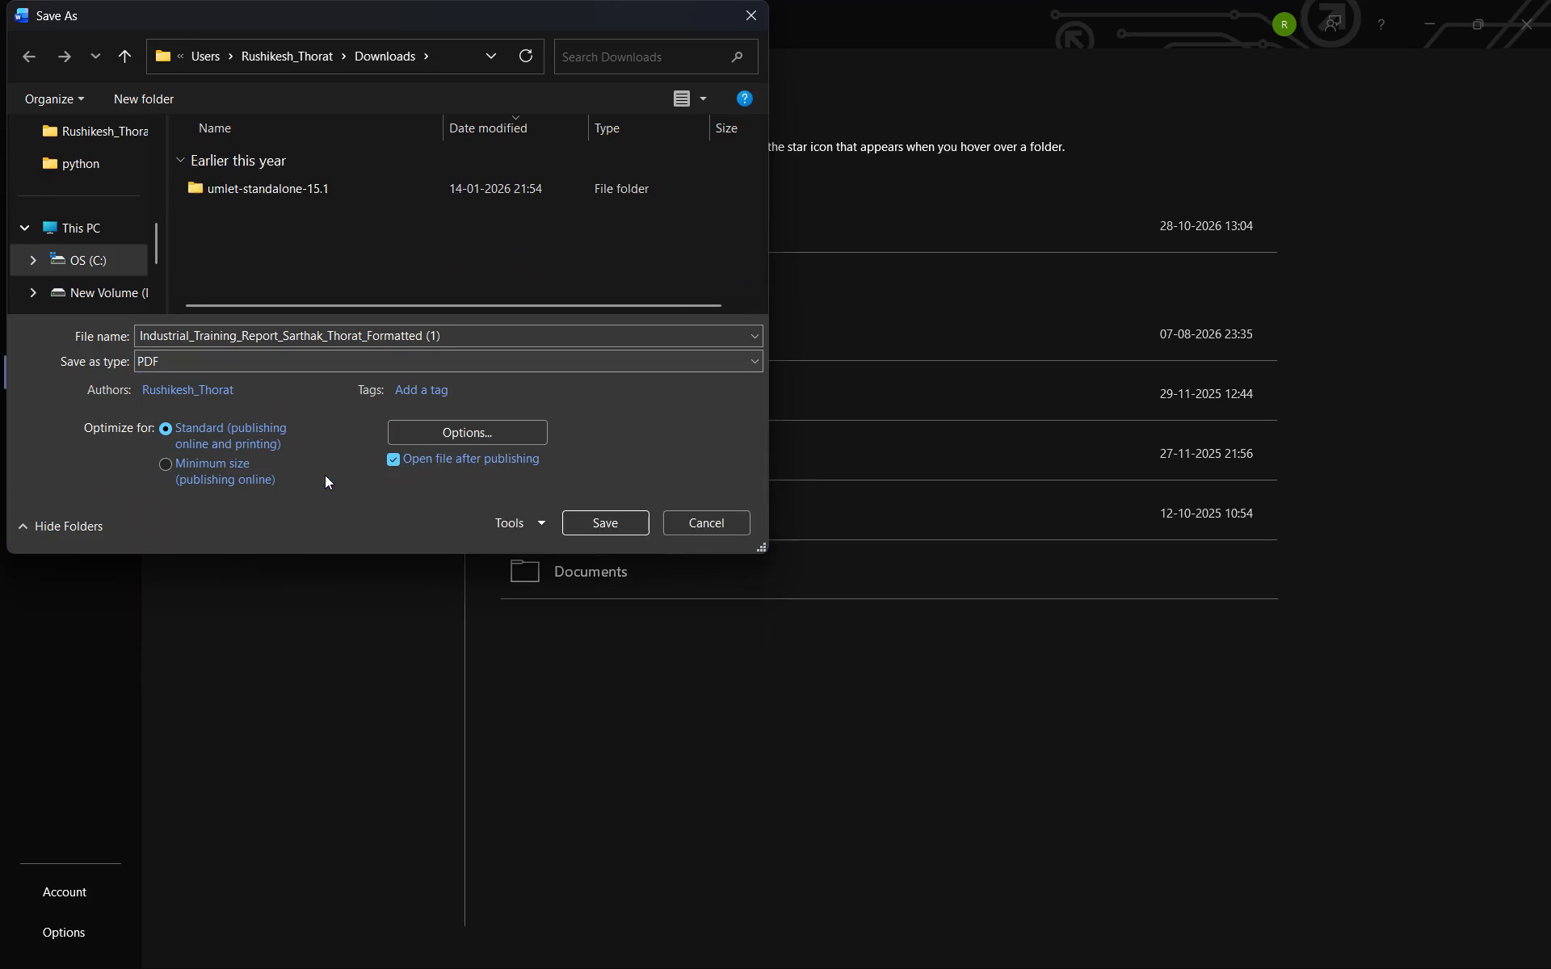
{"action": "scroll", "coordinate": [101, 166], "scroll_direction": "up", "scroll_amount": 7}
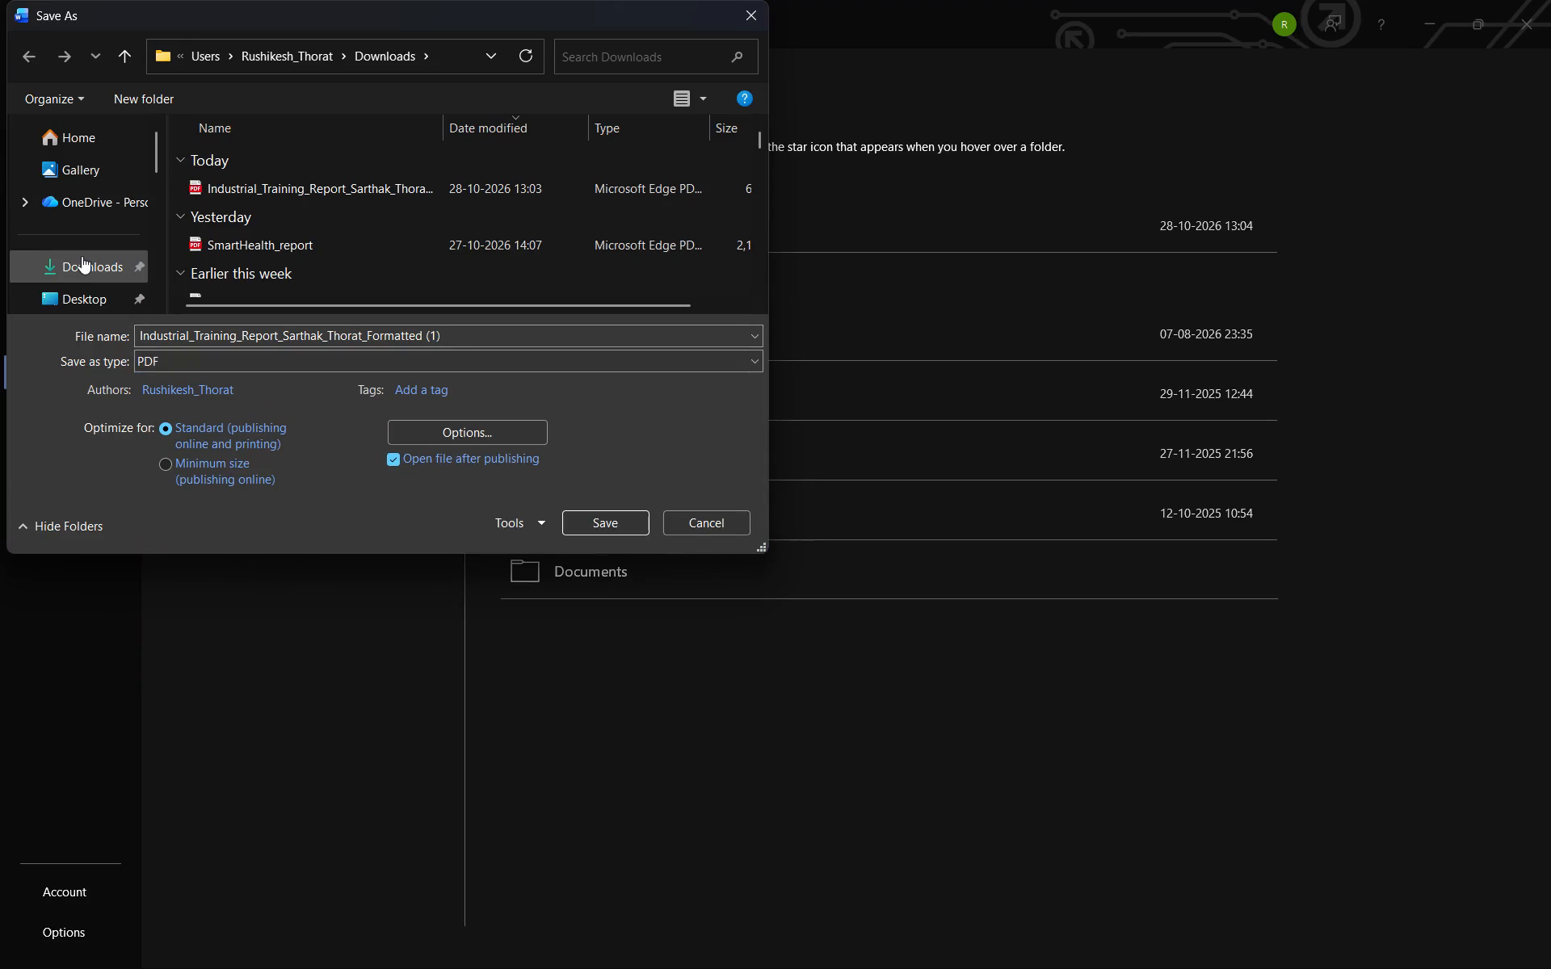
{"action": "left_click", "coordinate": [83, 289]}
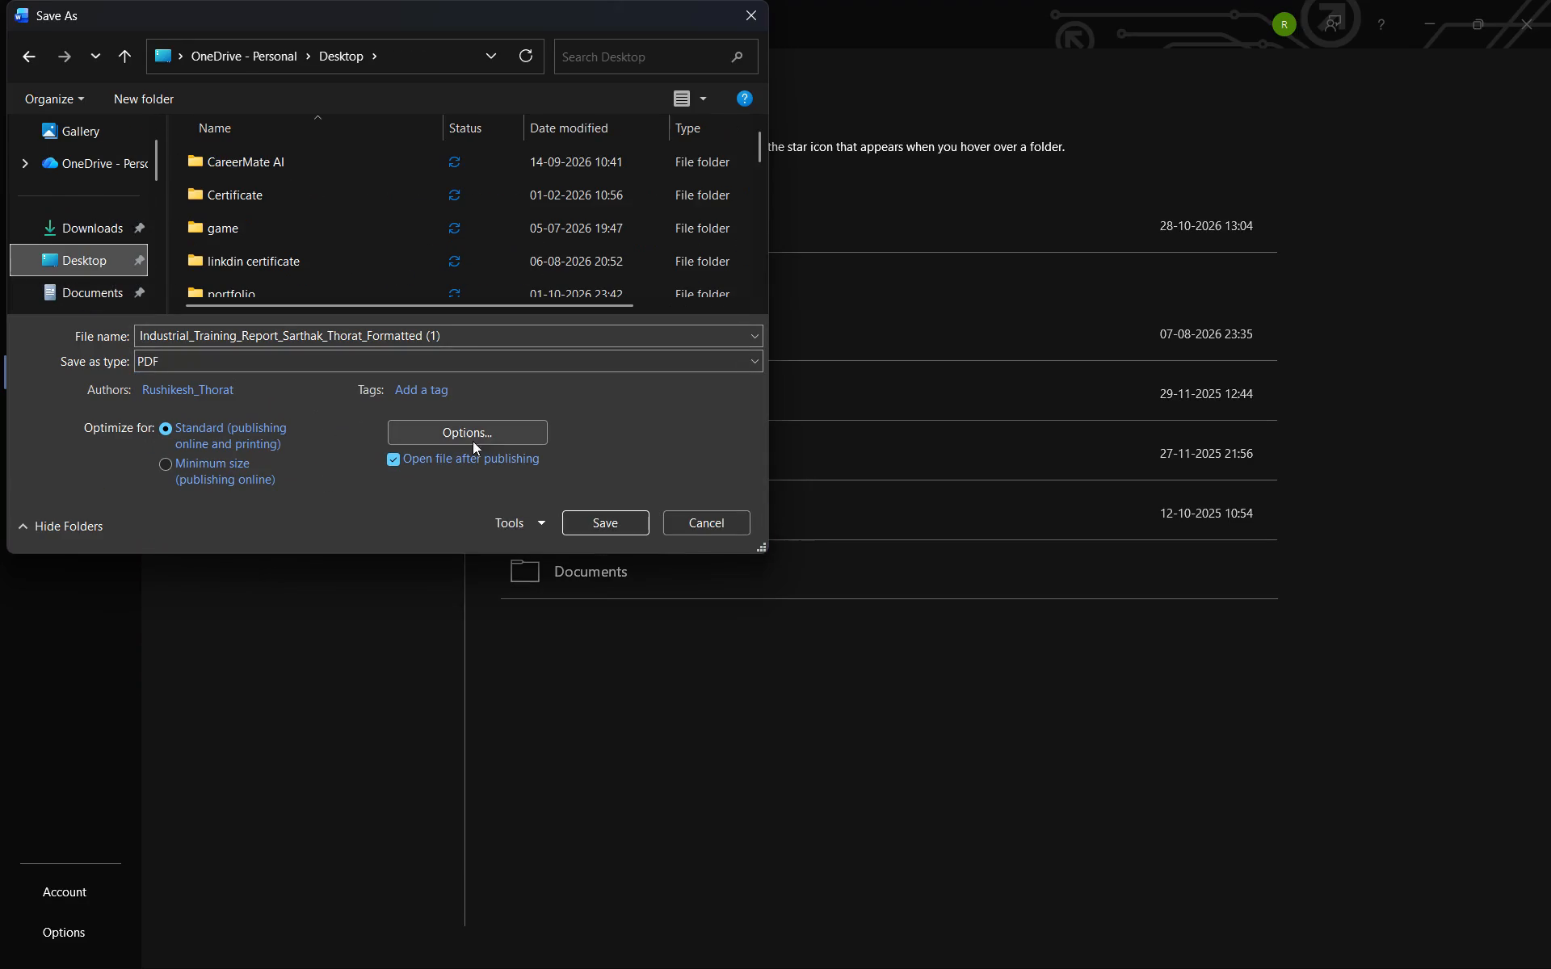
{"action": "left_click", "coordinate": [611, 518]}
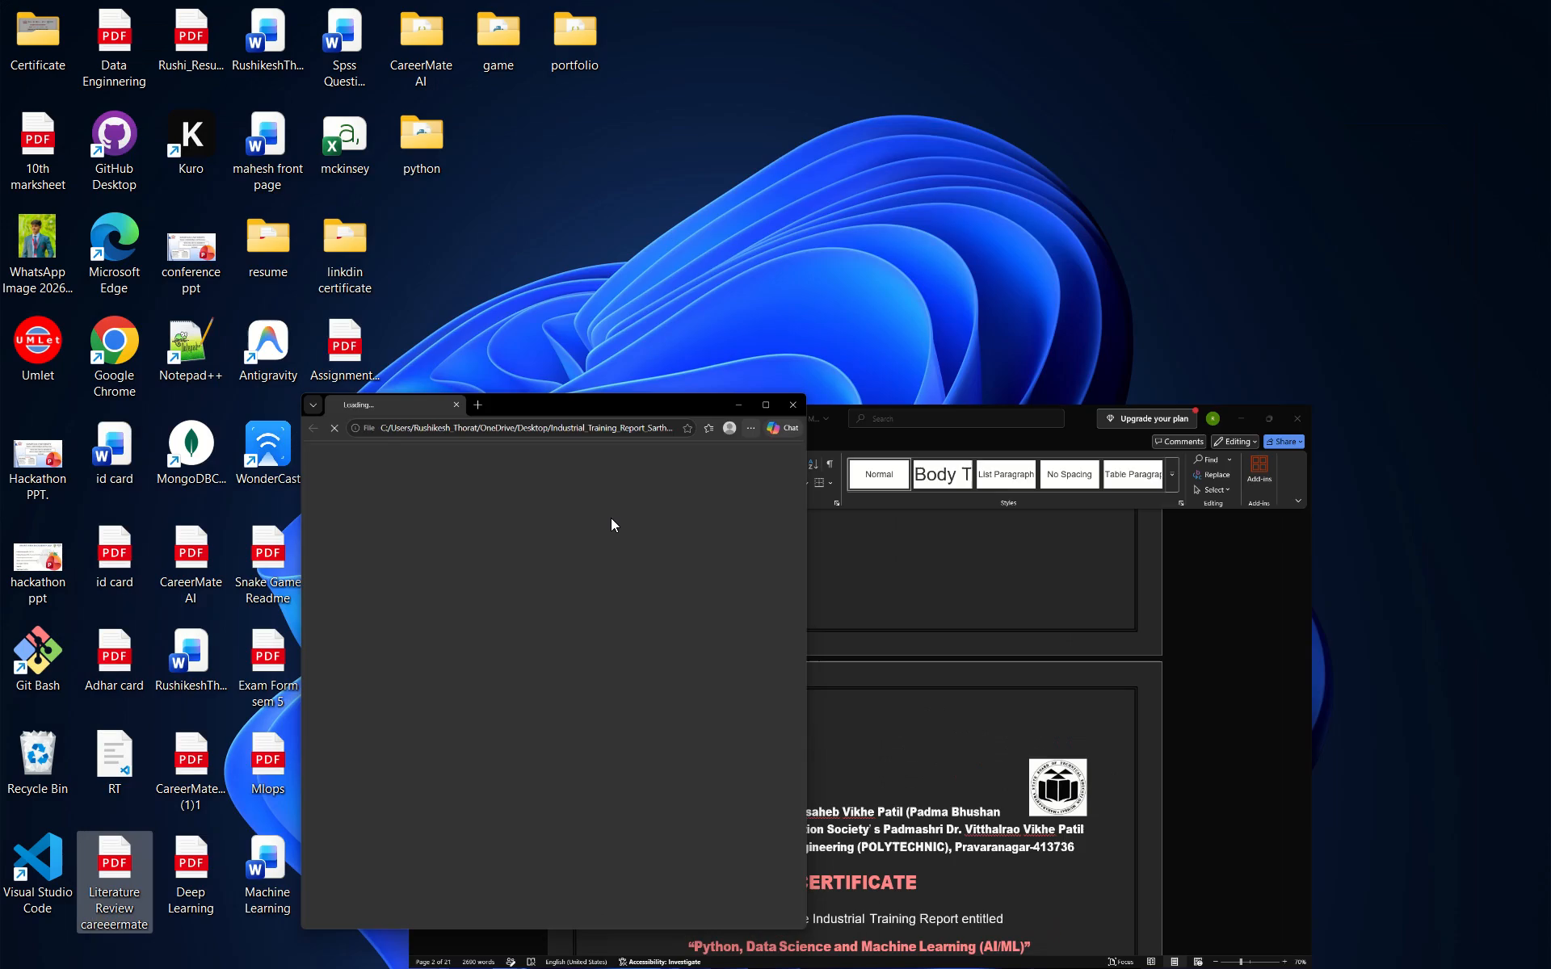
Refresh the desktop and open the exported report PDF from it in a maximized Microsoft Edge window.
{"action": "left_click", "coordinate": [586, 522]}
{"action": "right_click", "coordinate": [586, 522]}
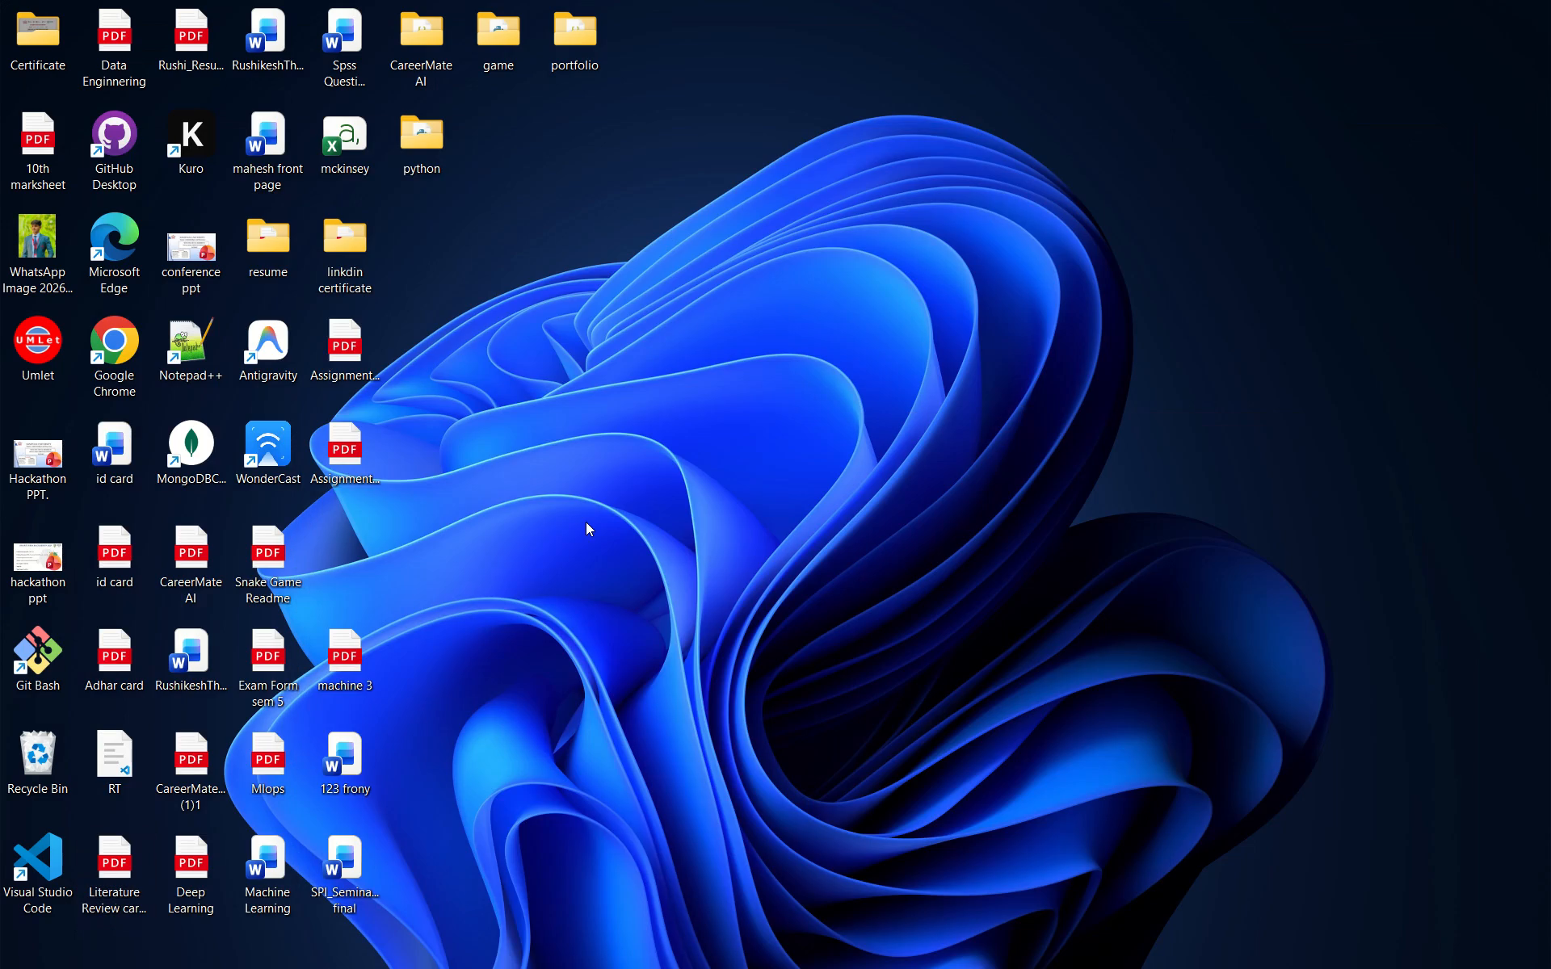
{"action": "left_click", "coordinate": [711, 622]}
{"action": "double_click", "coordinate": [431, 245]}
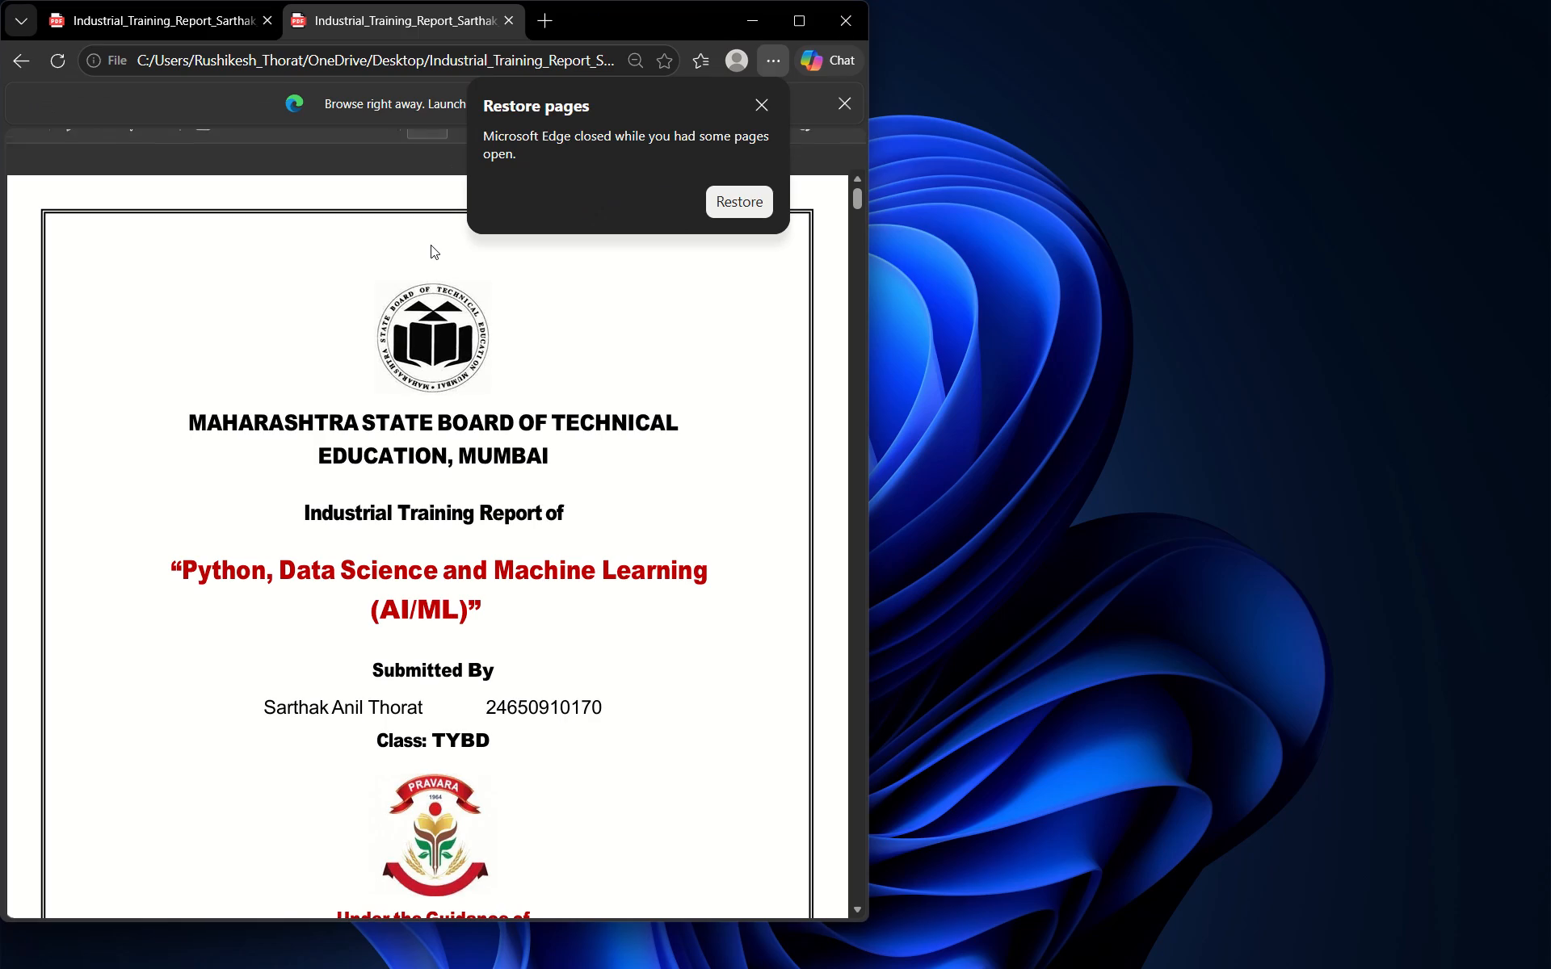
{"action": "left_click", "coordinate": [804, 26]}
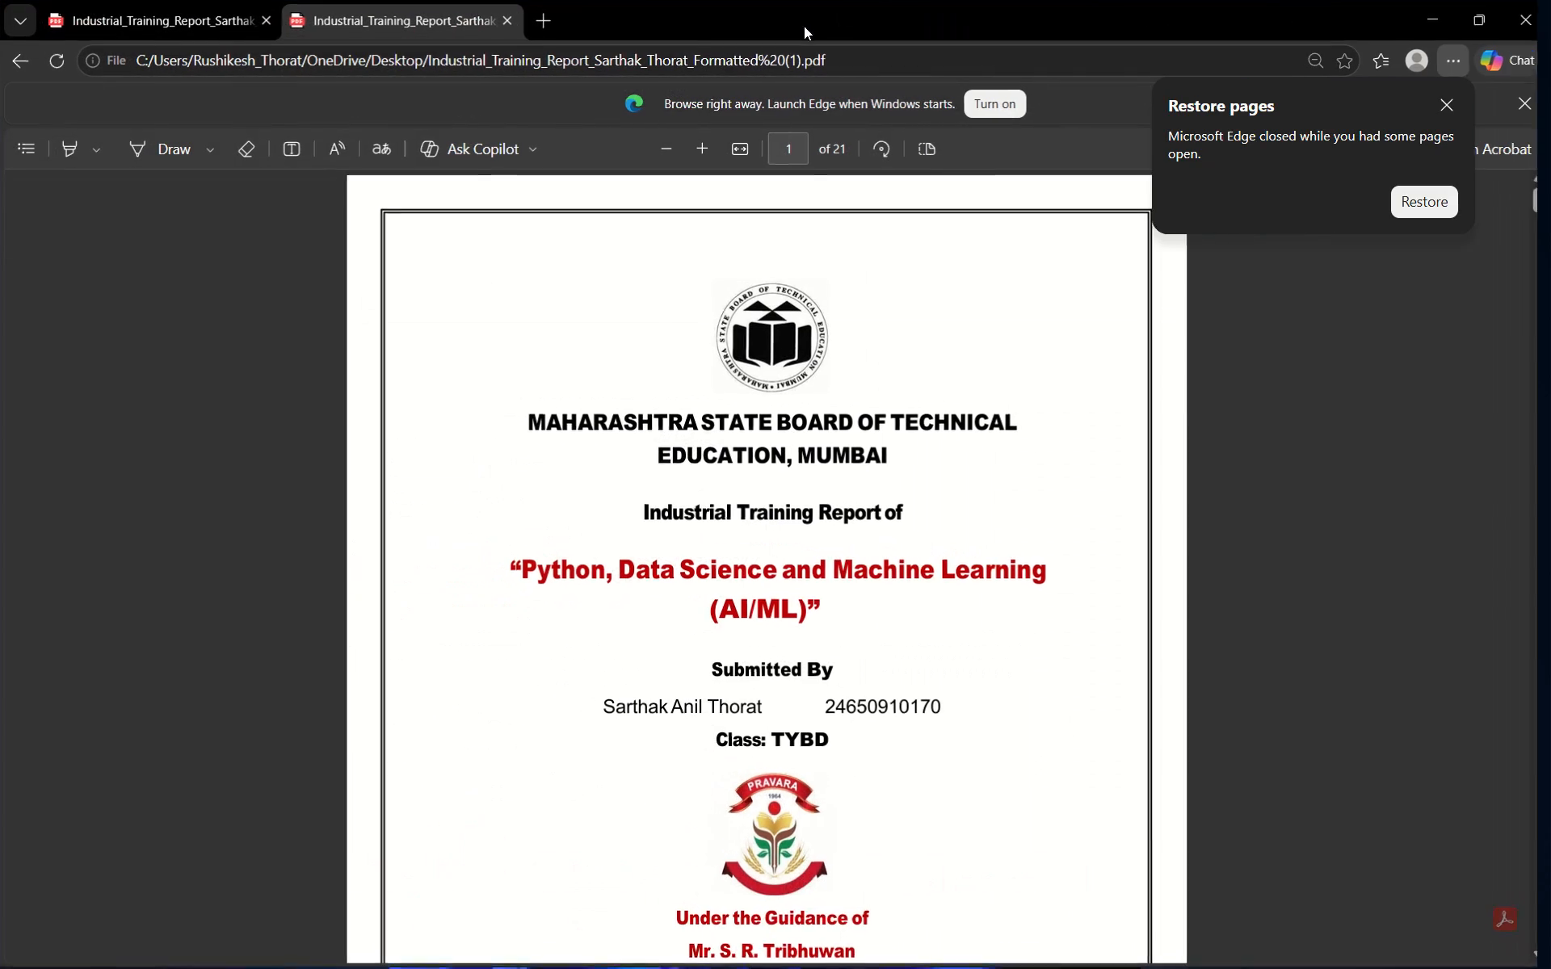
Review the exported PDF's cover and certificate pages, checking the logos, institute heading and signature block, and return to the desktop.
{"action": "scroll", "coordinate": [966, 462], "scroll_direction": "down", "scroll_amount": 8}
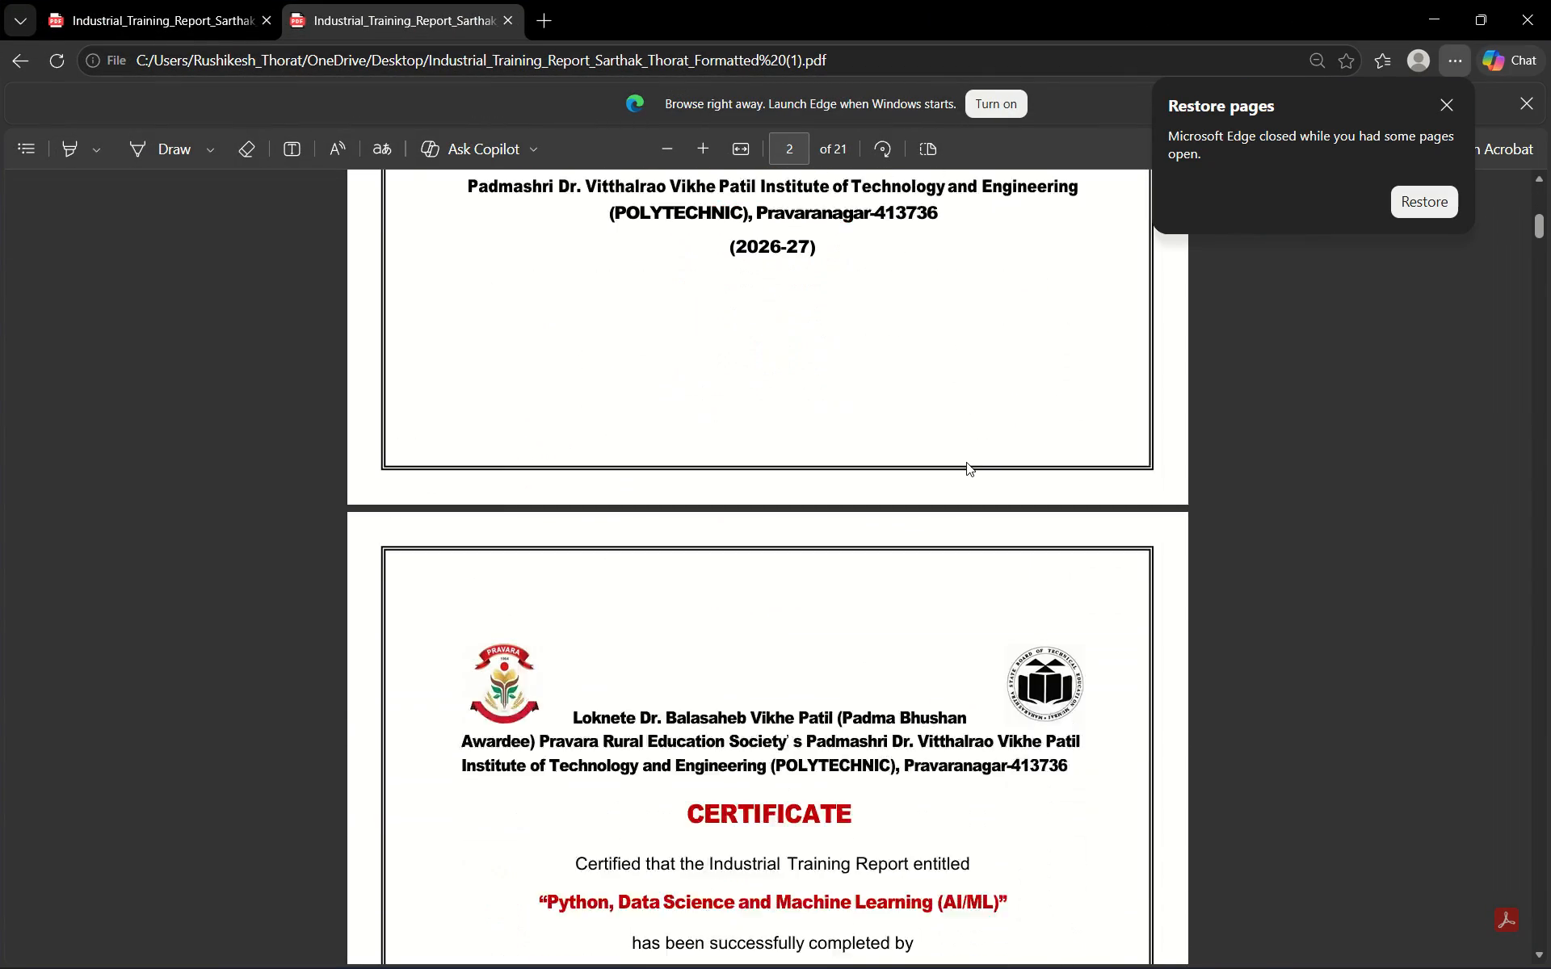
{"action": "scroll", "coordinate": [966, 462], "scroll_direction": "down", "scroll_amount": 3}
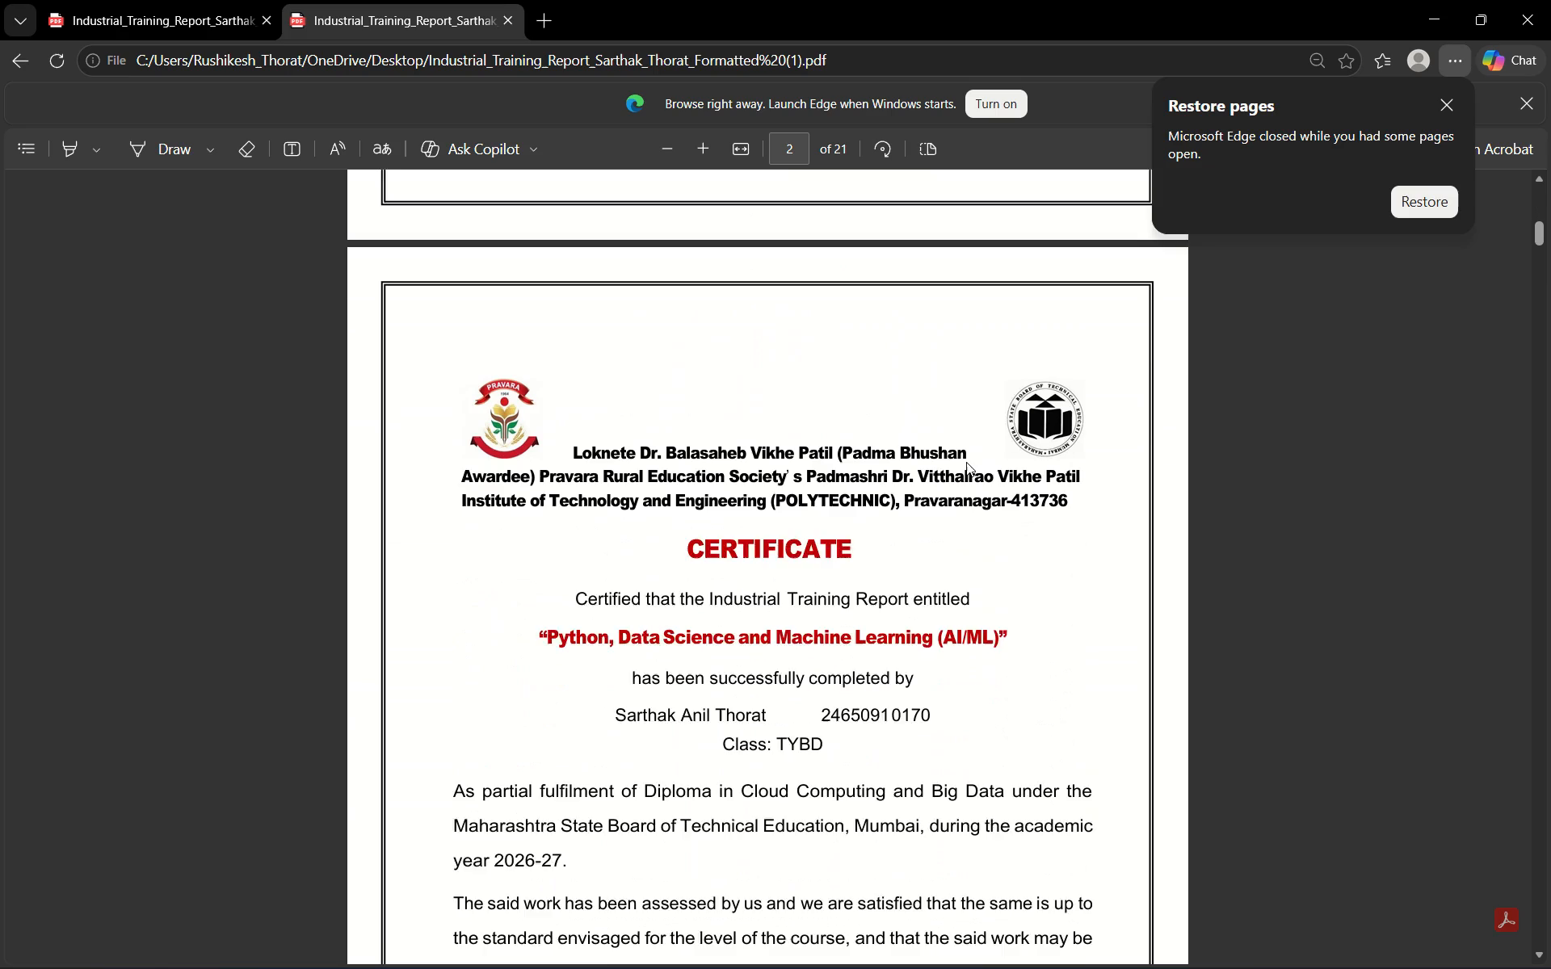
{"action": "scroll", "coordinate": [966, 462], "scroll_direction": "down", "scroll_amount": 1}
{"action": "scroll", "coordinate": [966, 462], "scroll_direction": "up", "scroll_amount": 10}
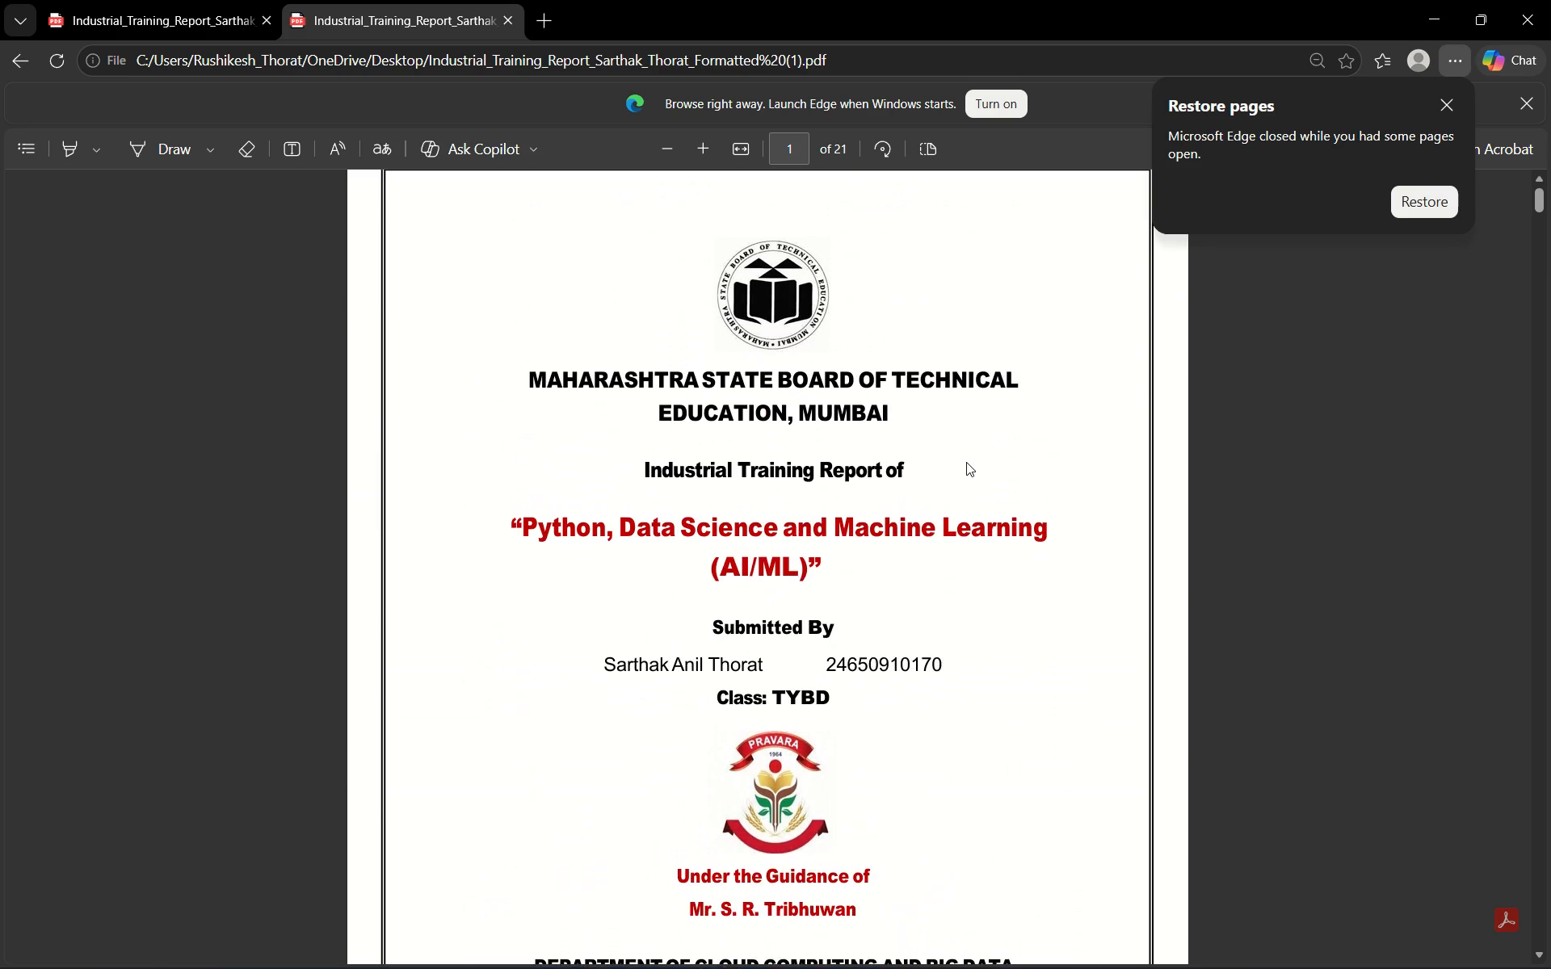
{"action": "scroll", "coordinate": [966, 462], "scroll_direction": "down", "scroll_amount": 12}
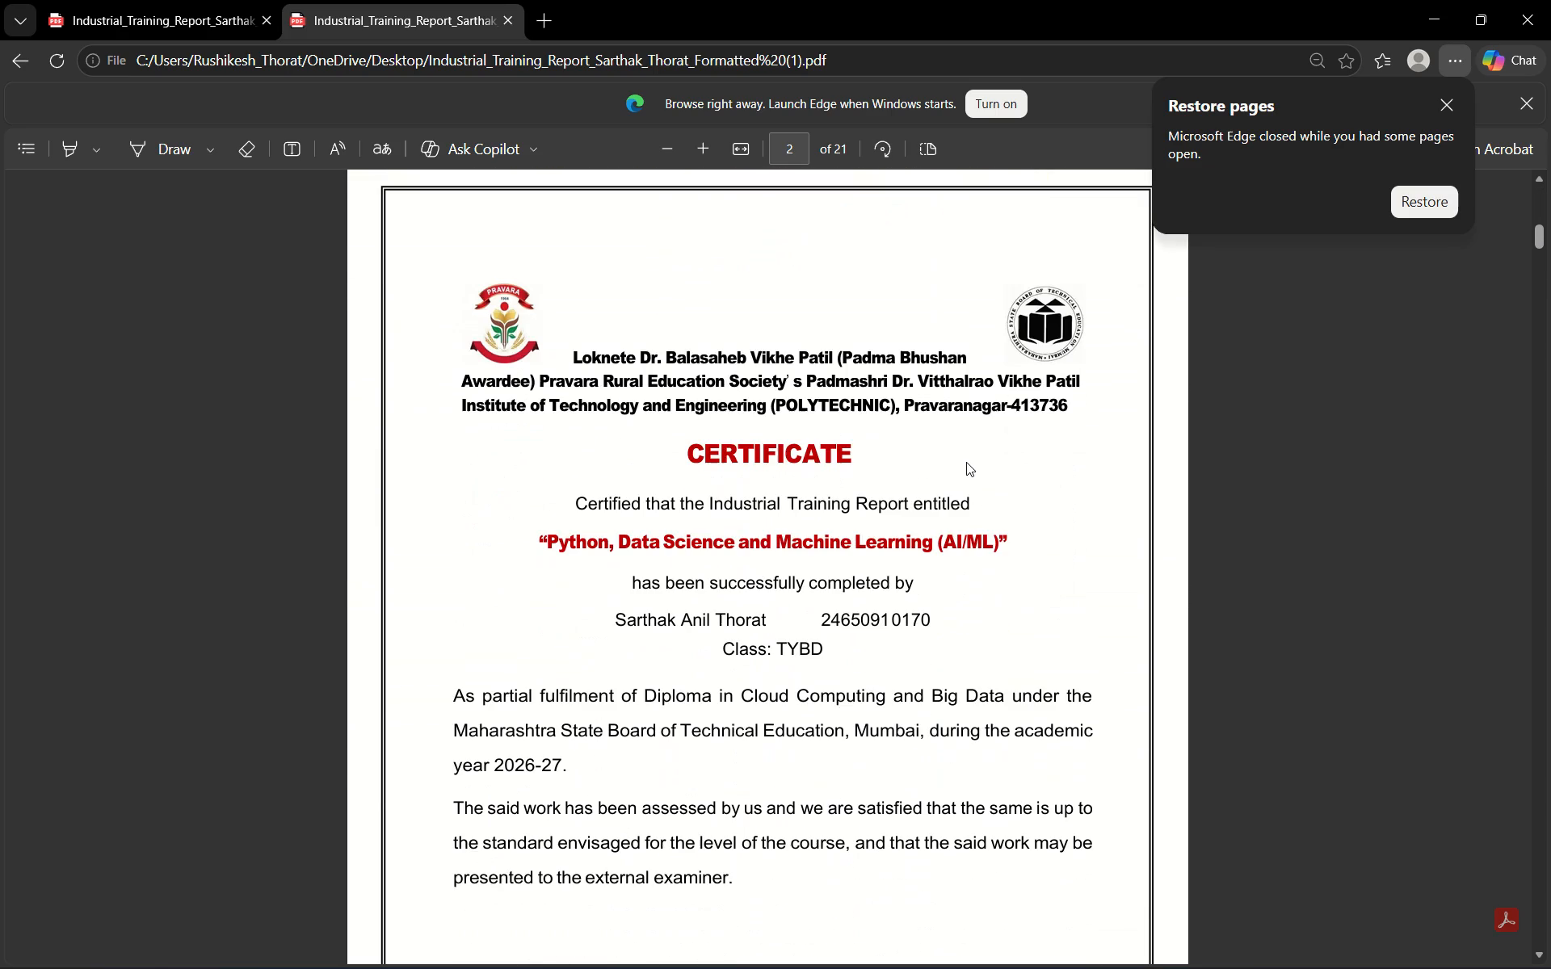
{"action": "scroll", "coordinate": [966, 462], "scroll_direction": "down", "scroll_amount": 4}
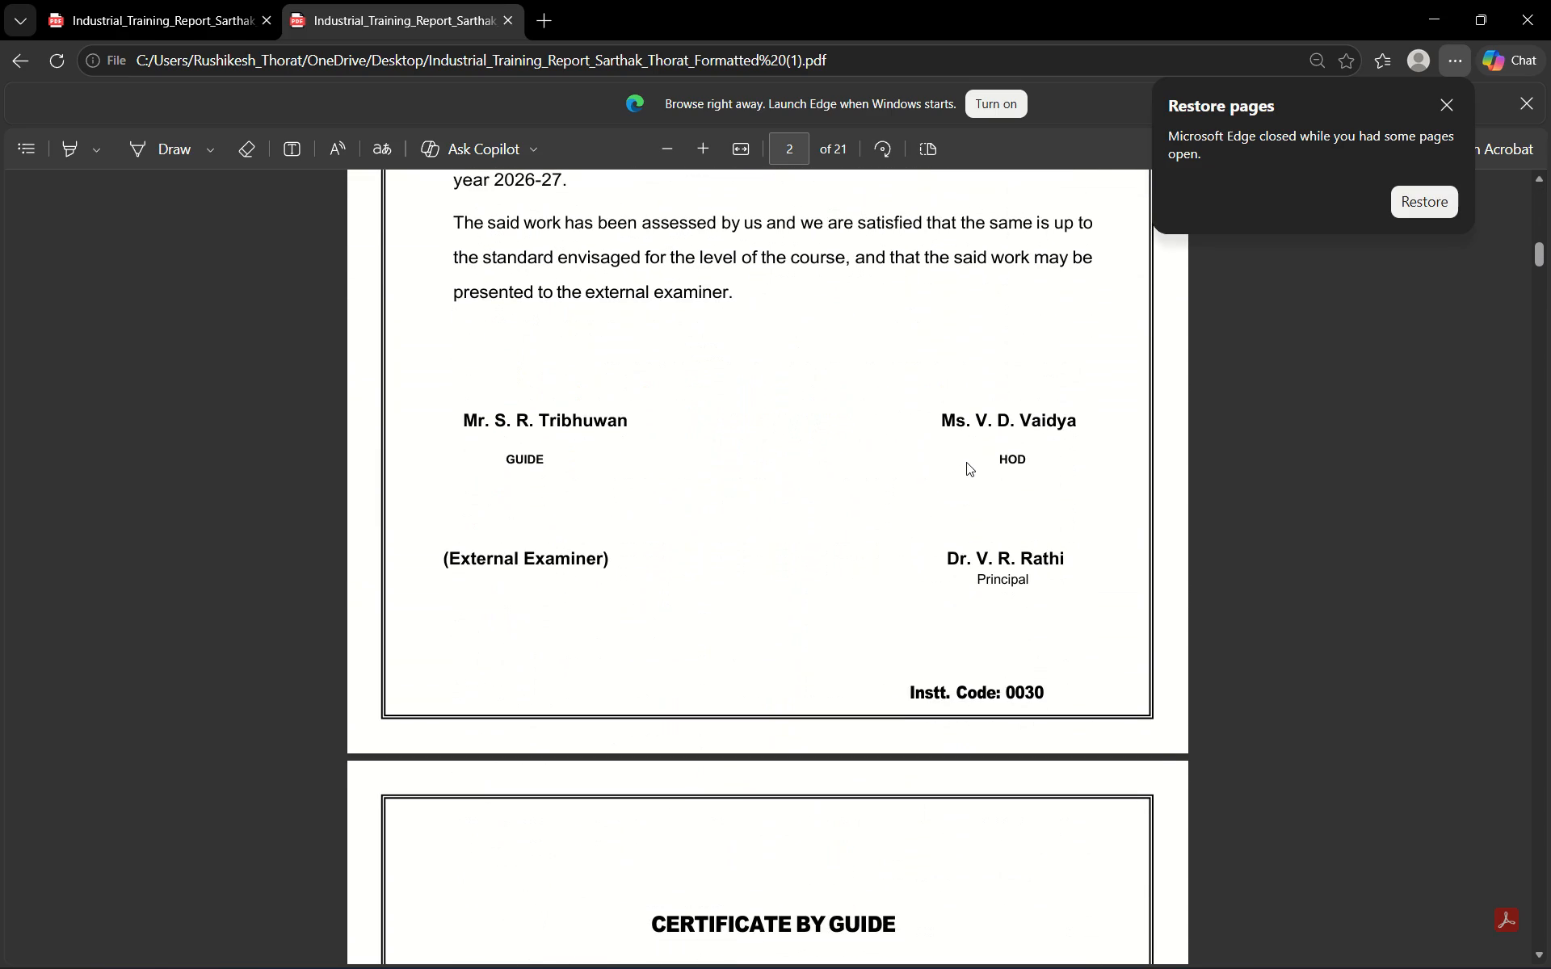
{"action": "scroll", "coordinate": [966, 462], "scroll_direction": "up", "scroll_amount": 1}
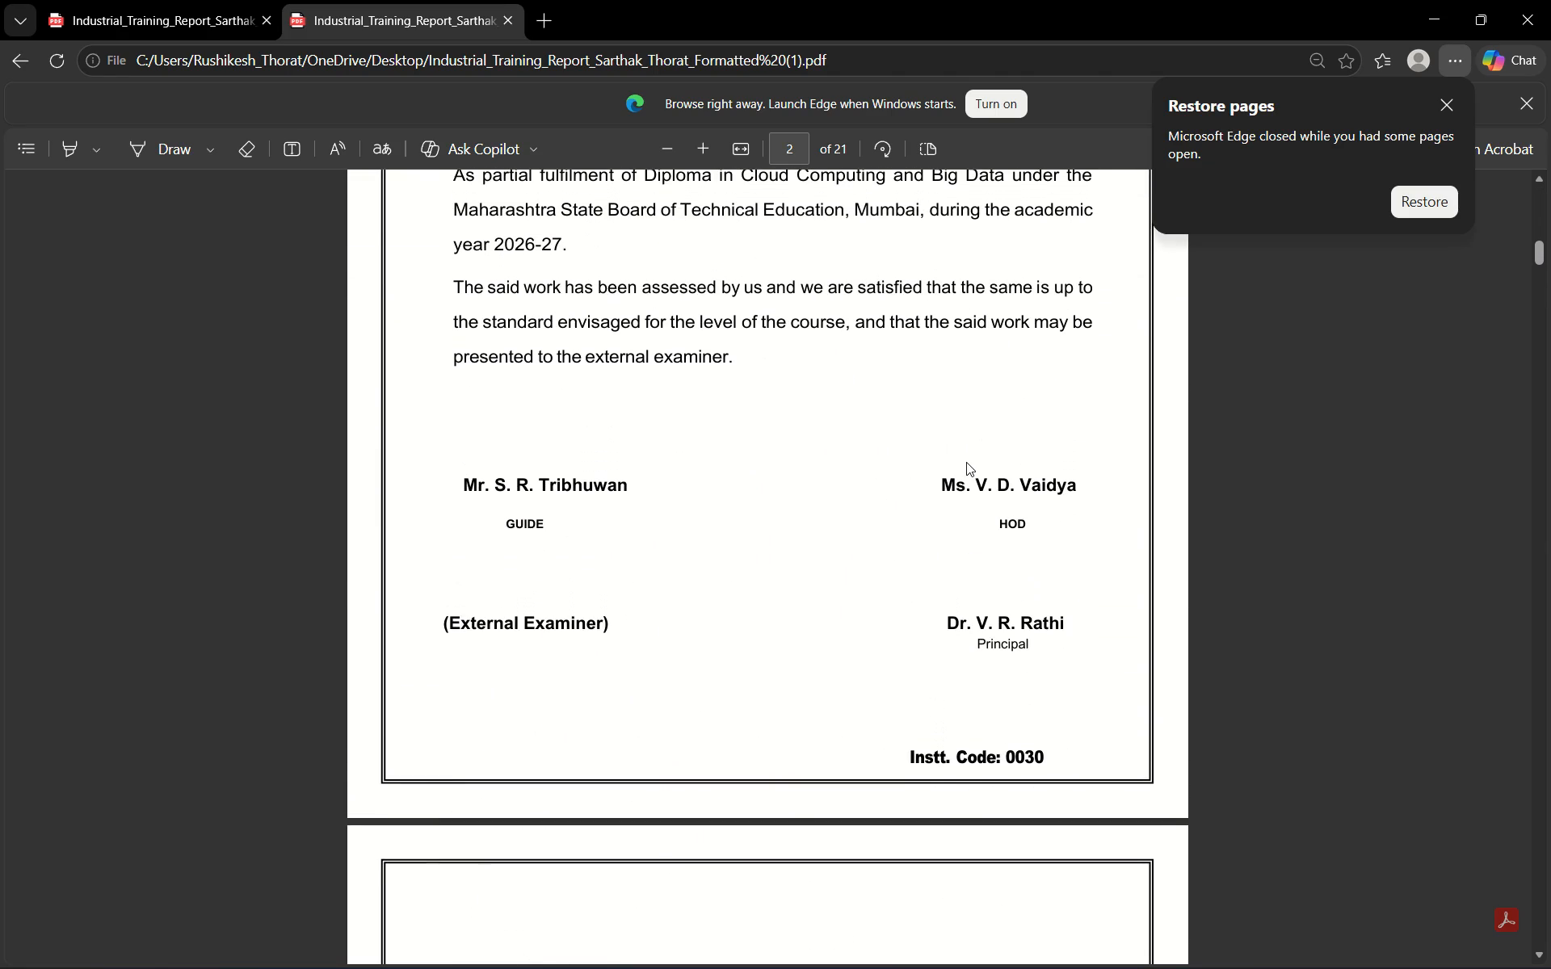
{"action": "scroll", "coordinate": [966, 462], "scroll_direction": "up", "scroll_amount": 9}
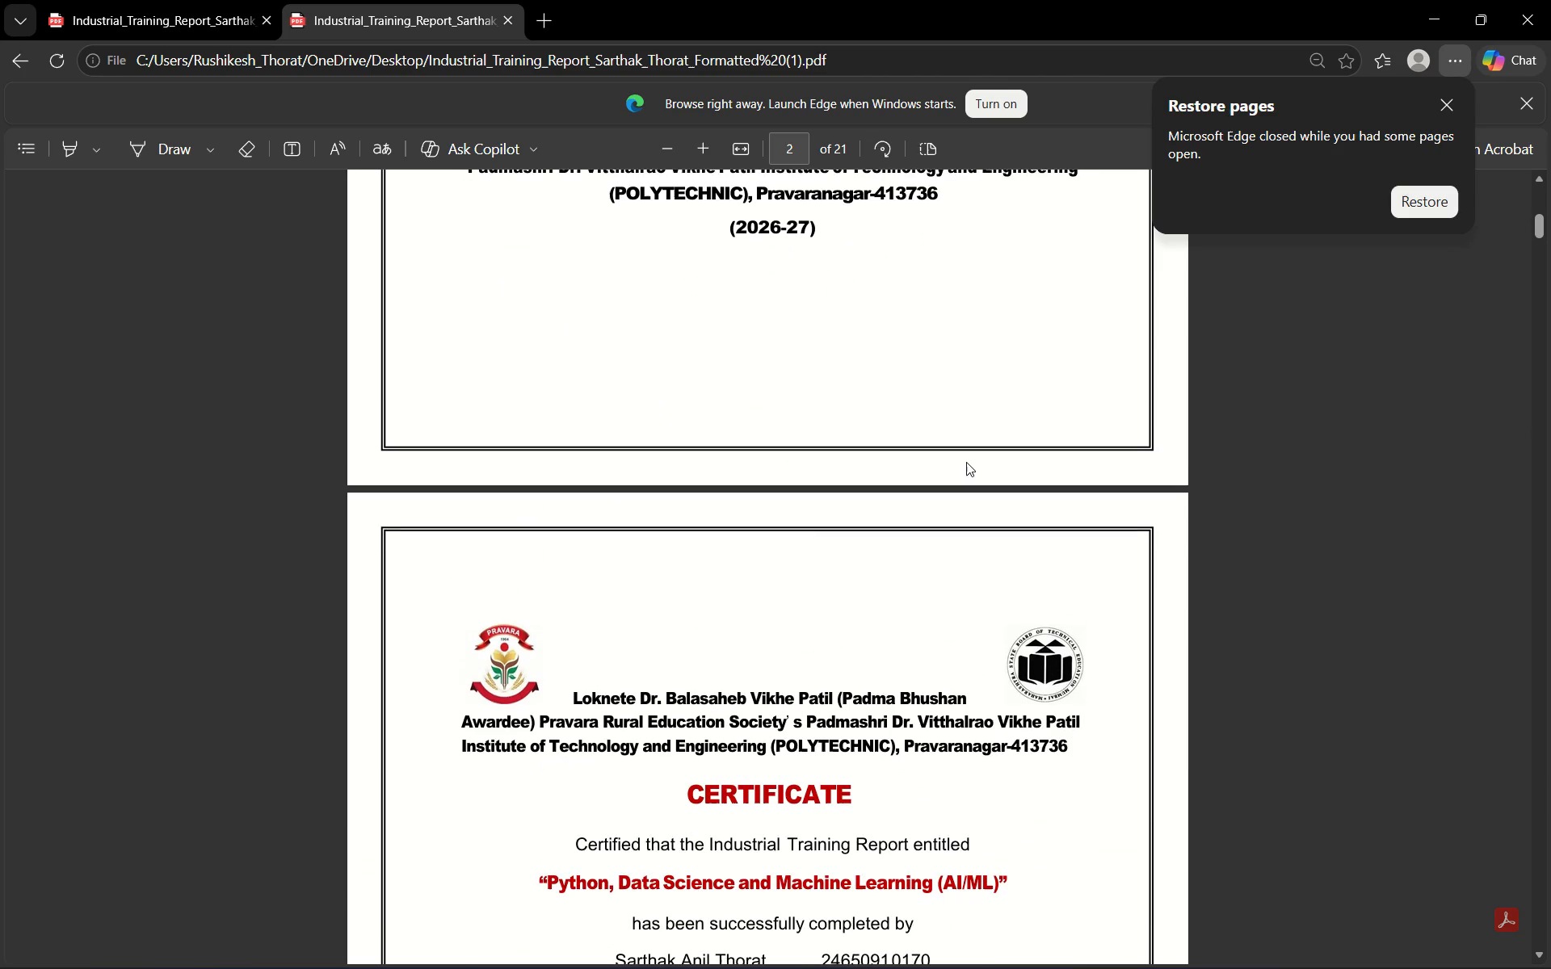
{"action": "left_click", "coordinate": [637, 401]}
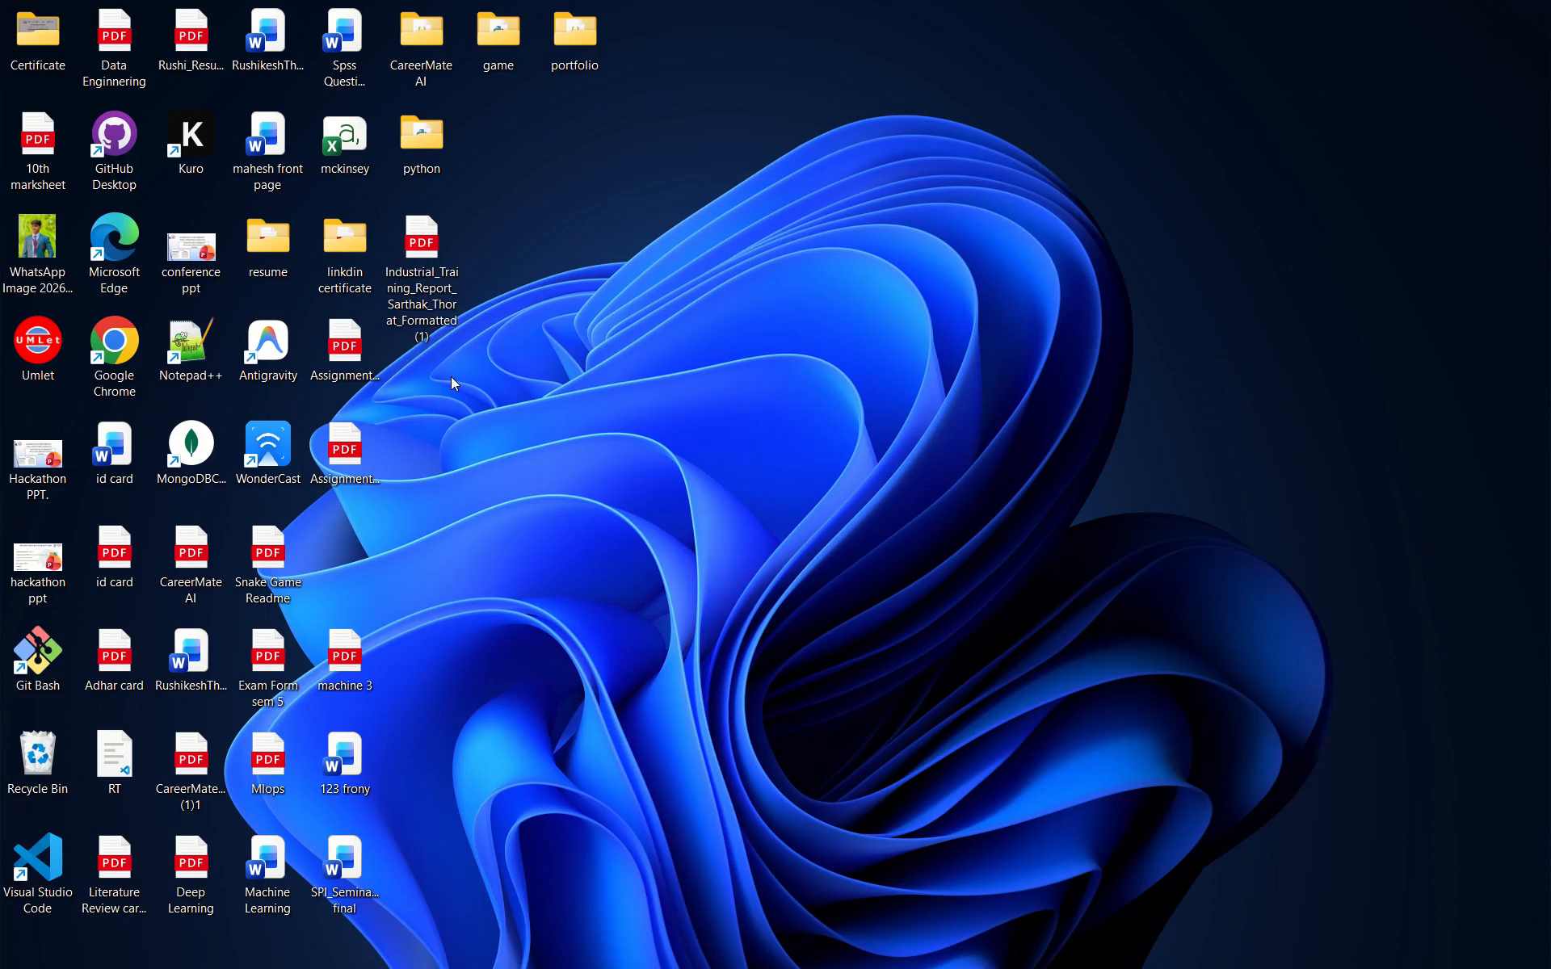
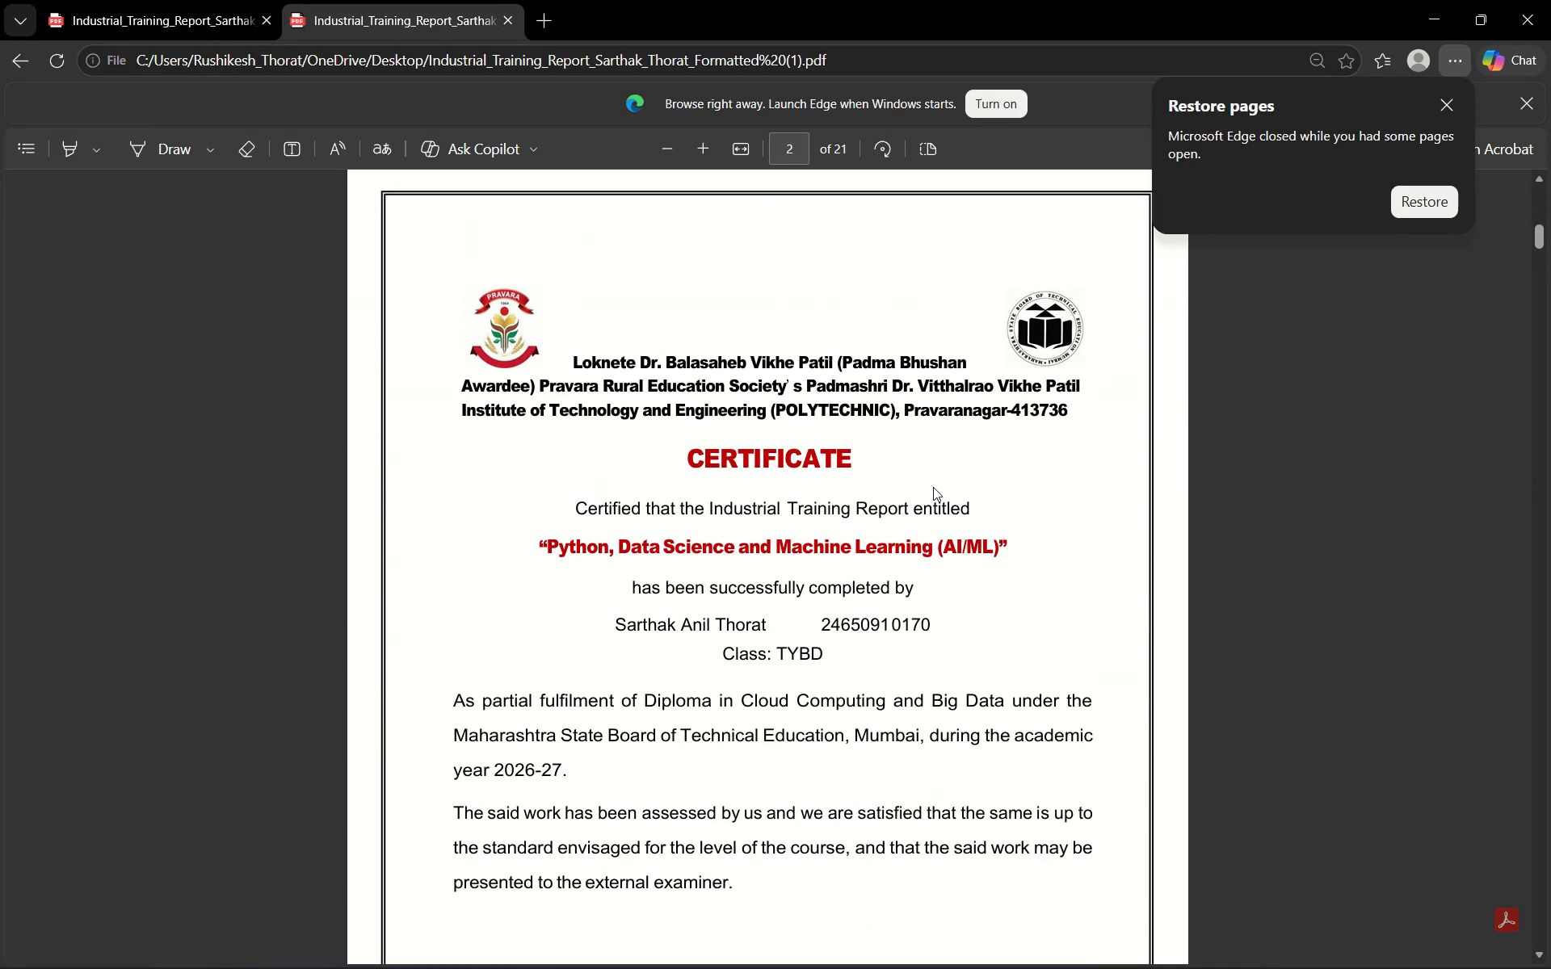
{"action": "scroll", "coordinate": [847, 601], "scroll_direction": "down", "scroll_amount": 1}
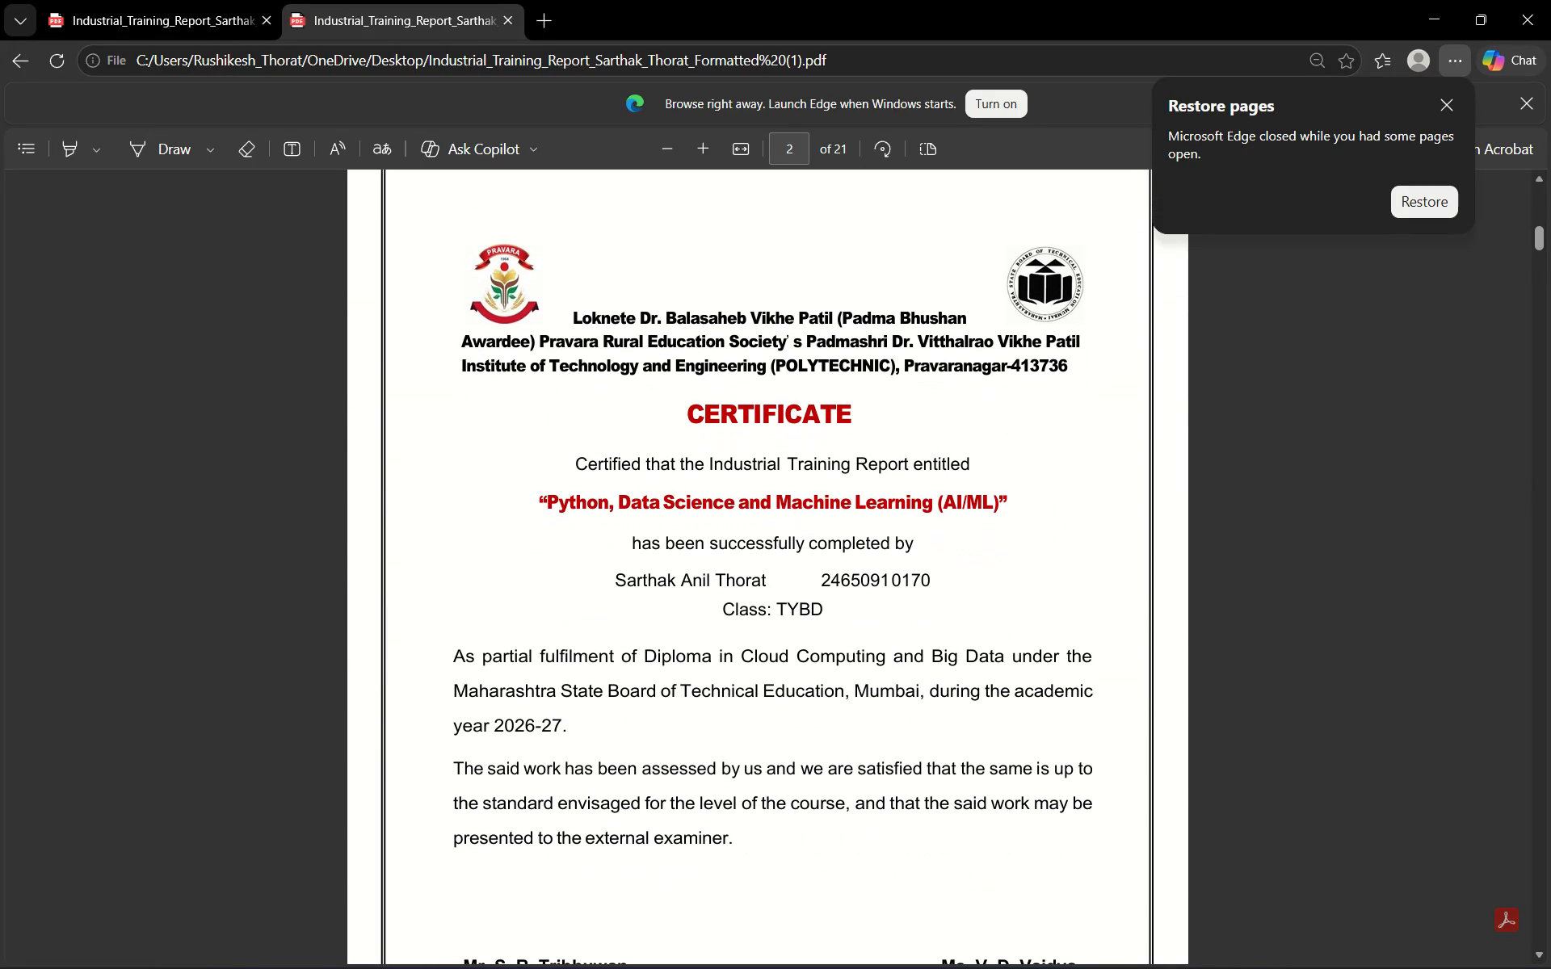
Review the exported PDF from the certificate page's heading and signature block through the guide's signature, place and date section on page 3.
{"action": "scroll", "coordinate": [847, 593], "scroll_direction": "down", "scroll_amount": 1}
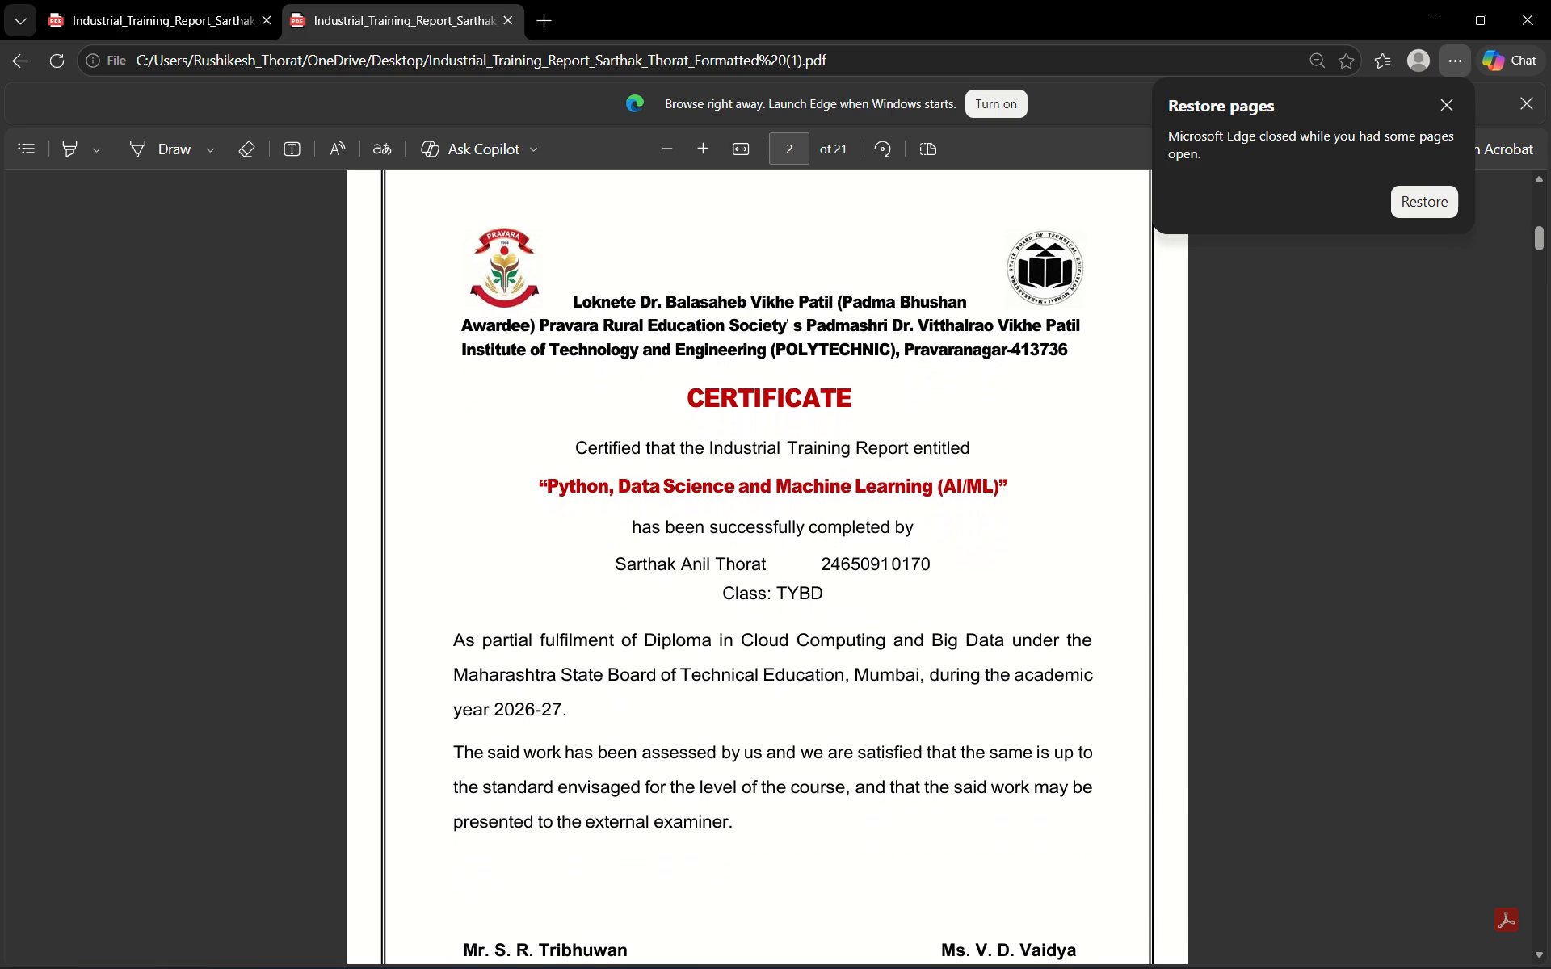
{"action": "scroll", "coordinate": [847, 593], "scroll_direction": "down", "scroll_amount": 3}
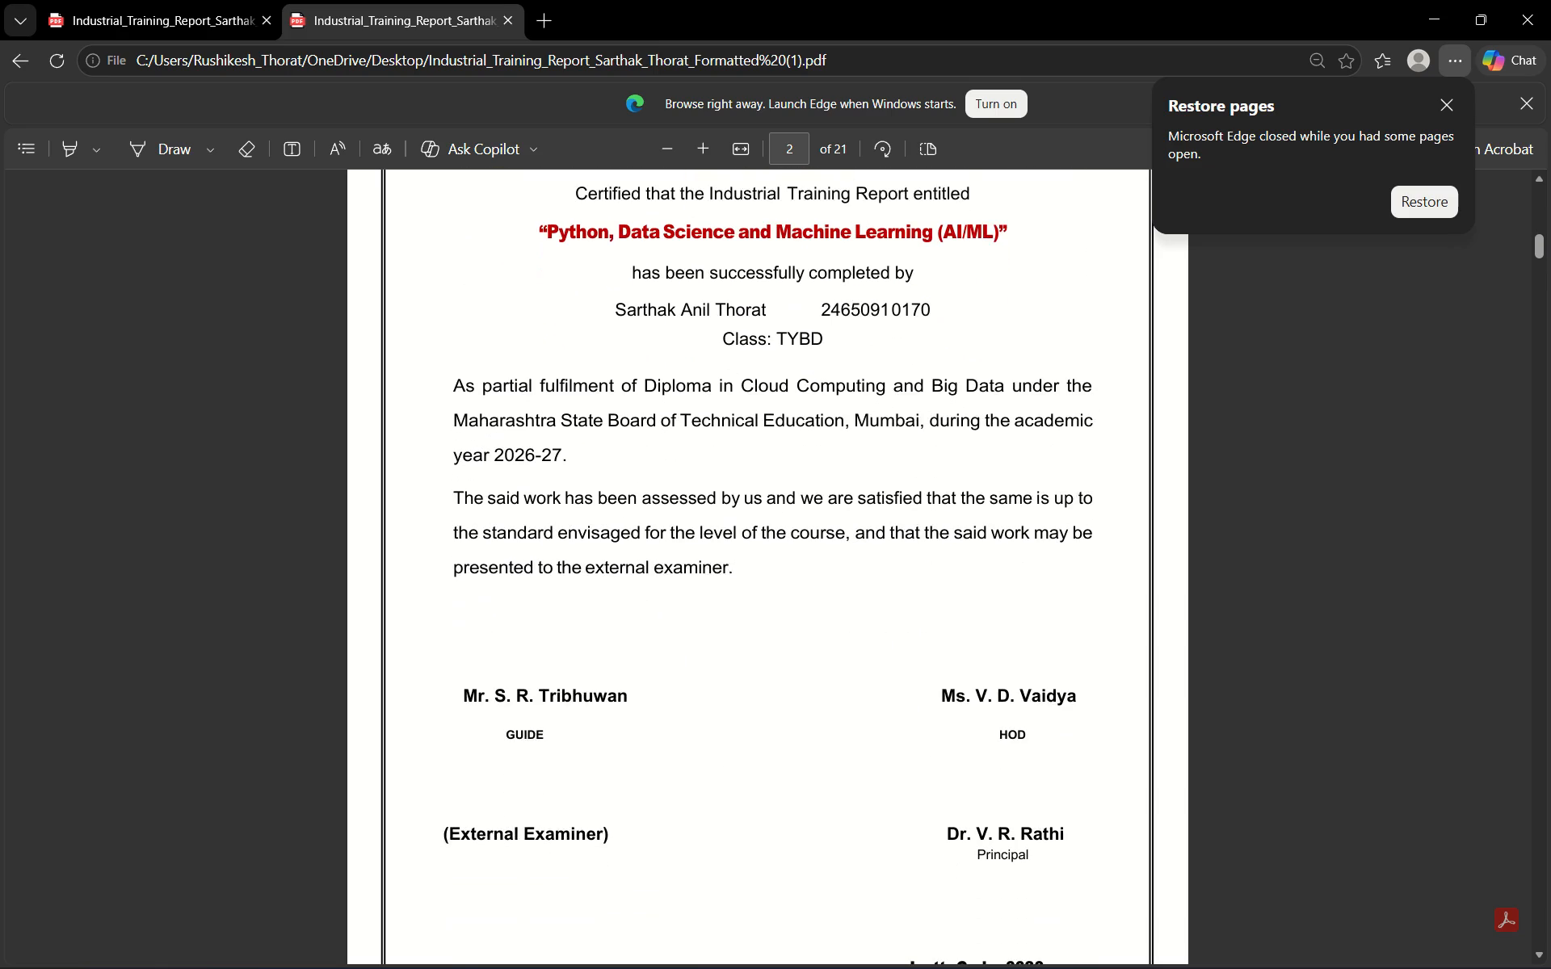
{"action": "scroll", "coordinate": [847, 593], "scroll_direction": "down", "scroll_amount": 3}
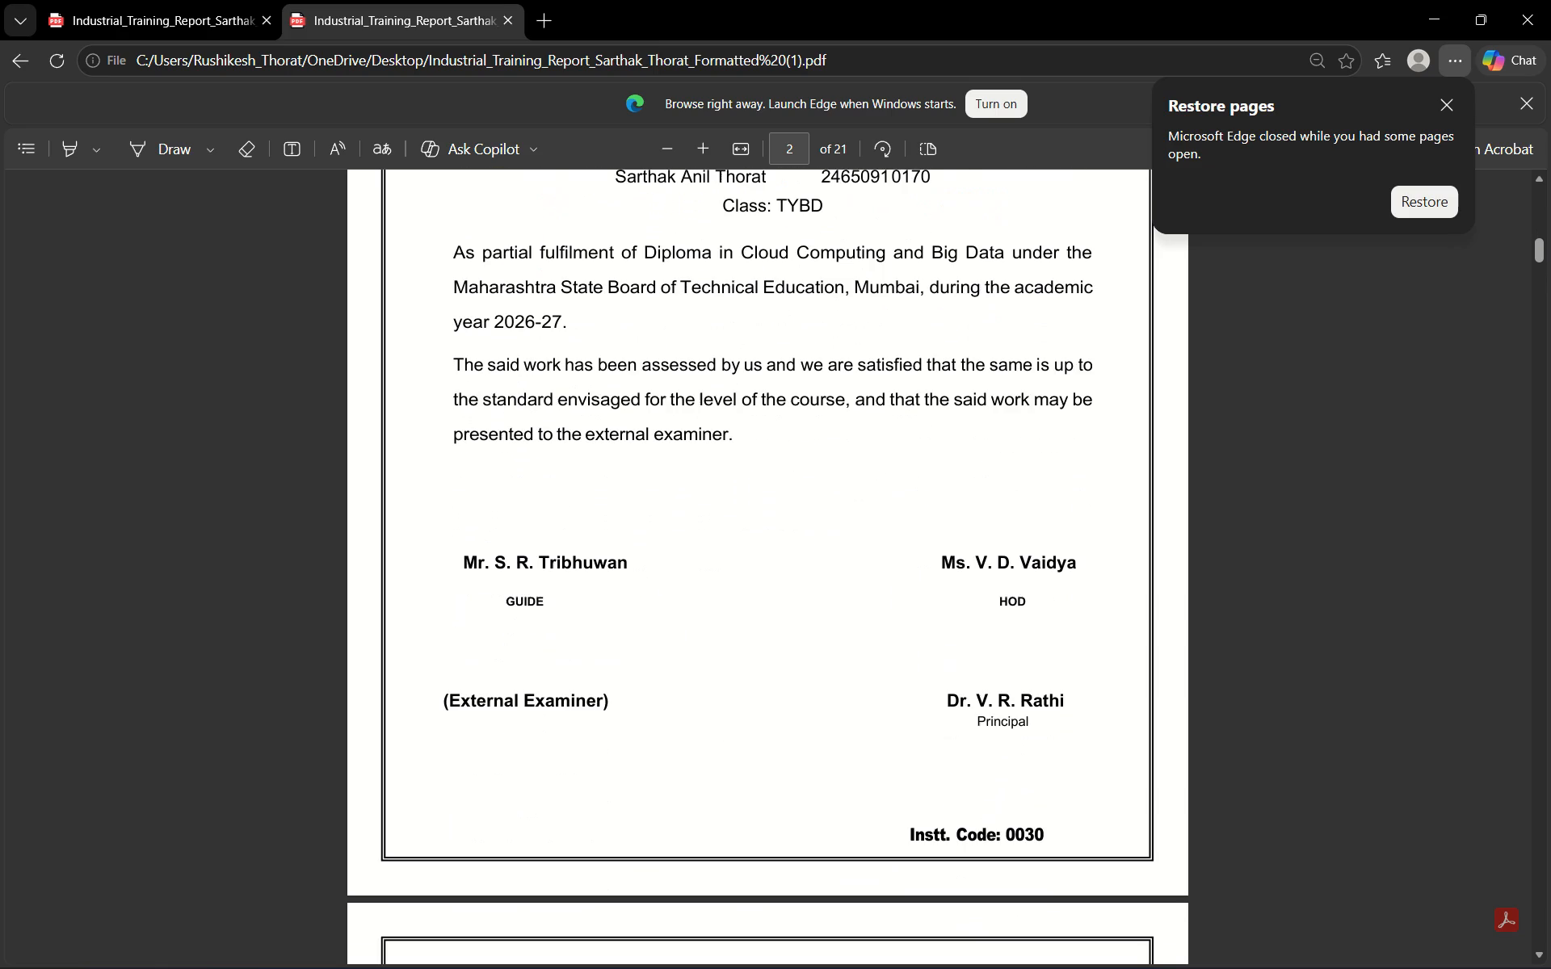
{"action": "scroll", "coordinate": [847, 593], "scroll_direction": "down", "scroll_amount": 6}
{"action": "scroll", "coordinate": [847, 593], "scroll_direction": "up", "scroll_amount": 2}
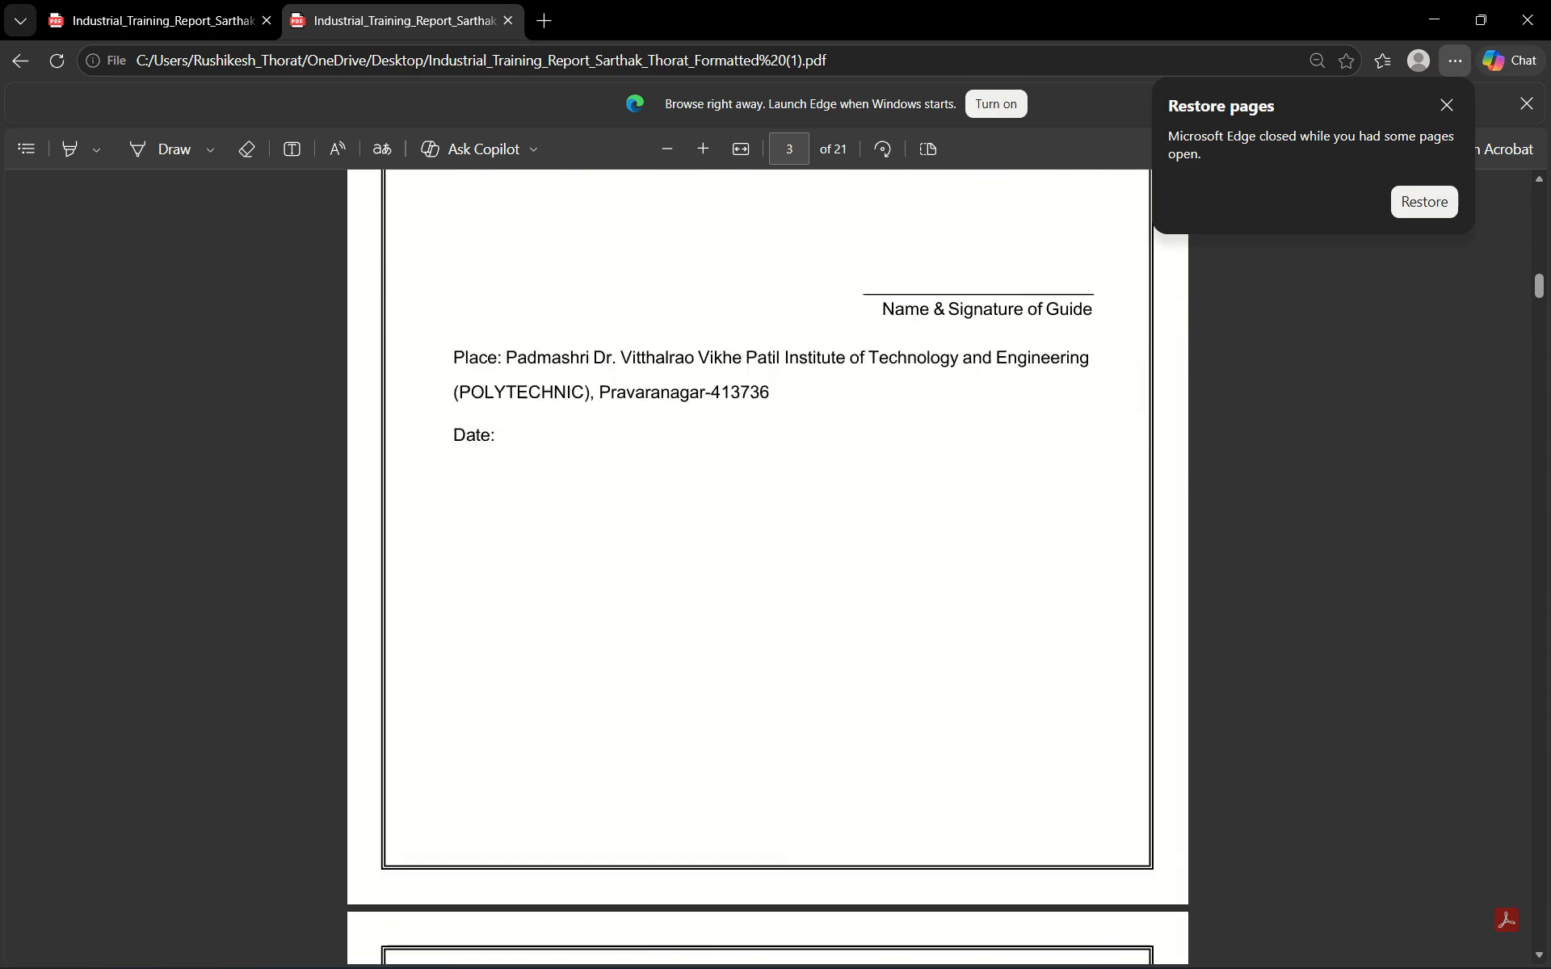
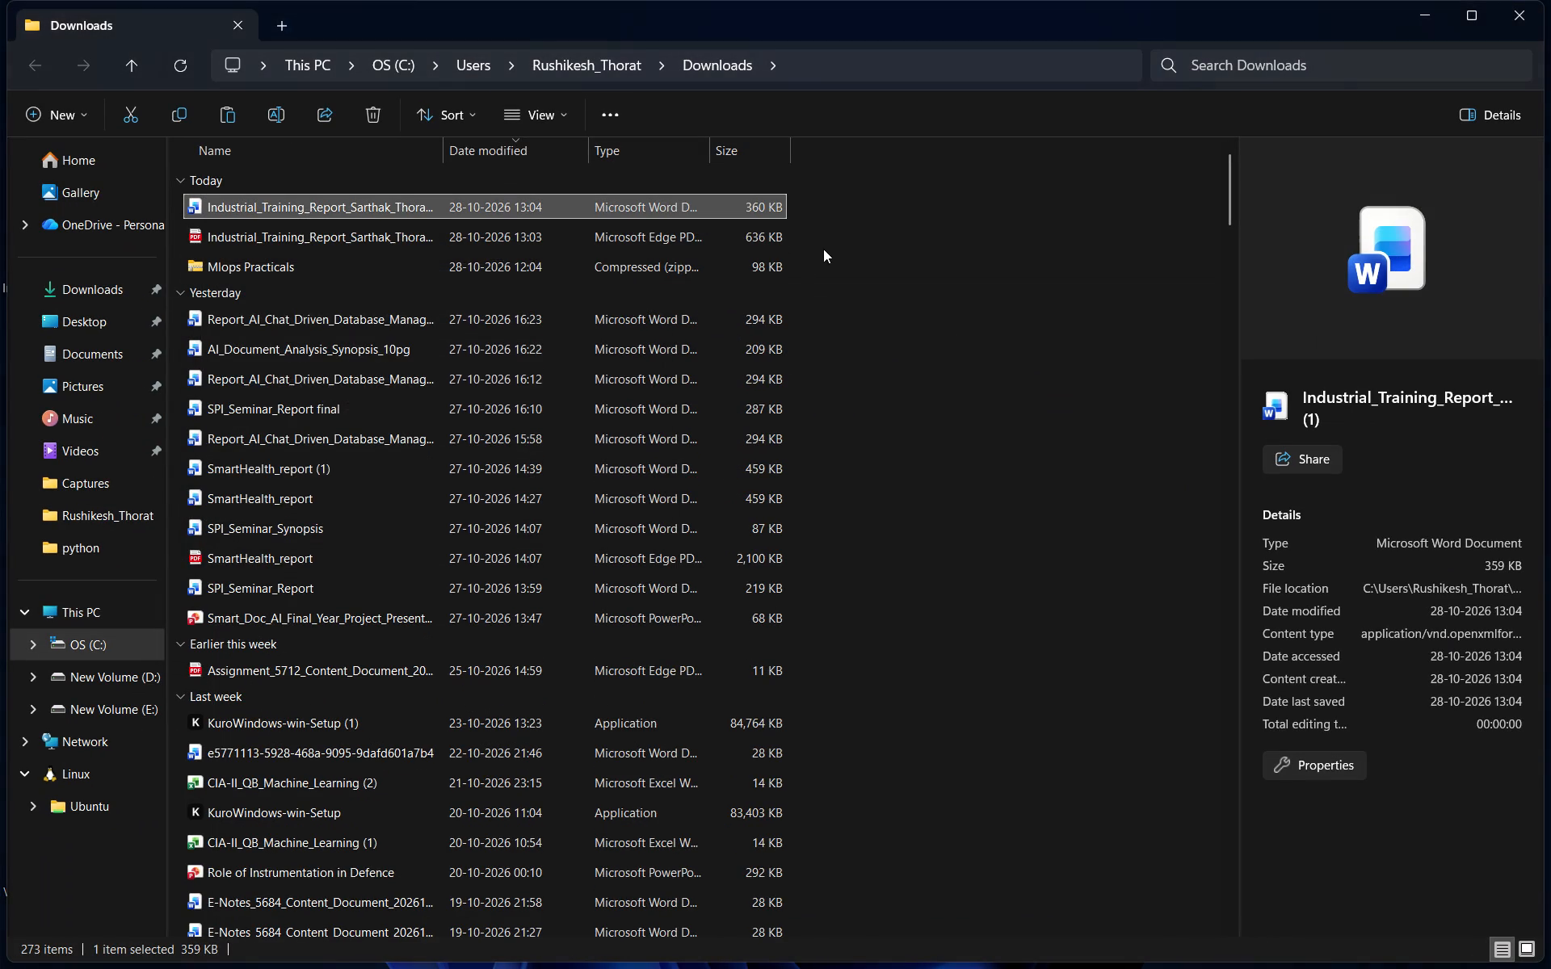
Delete today's industrial training report Word document and its PDF from the Downloads folder, retrying the deletion of the Word file.
{"action": "left_click_drag", "start_coordinate": [846, 212], "coordinate": [742, 226]}
{"action": "key", "text": "Delete"}
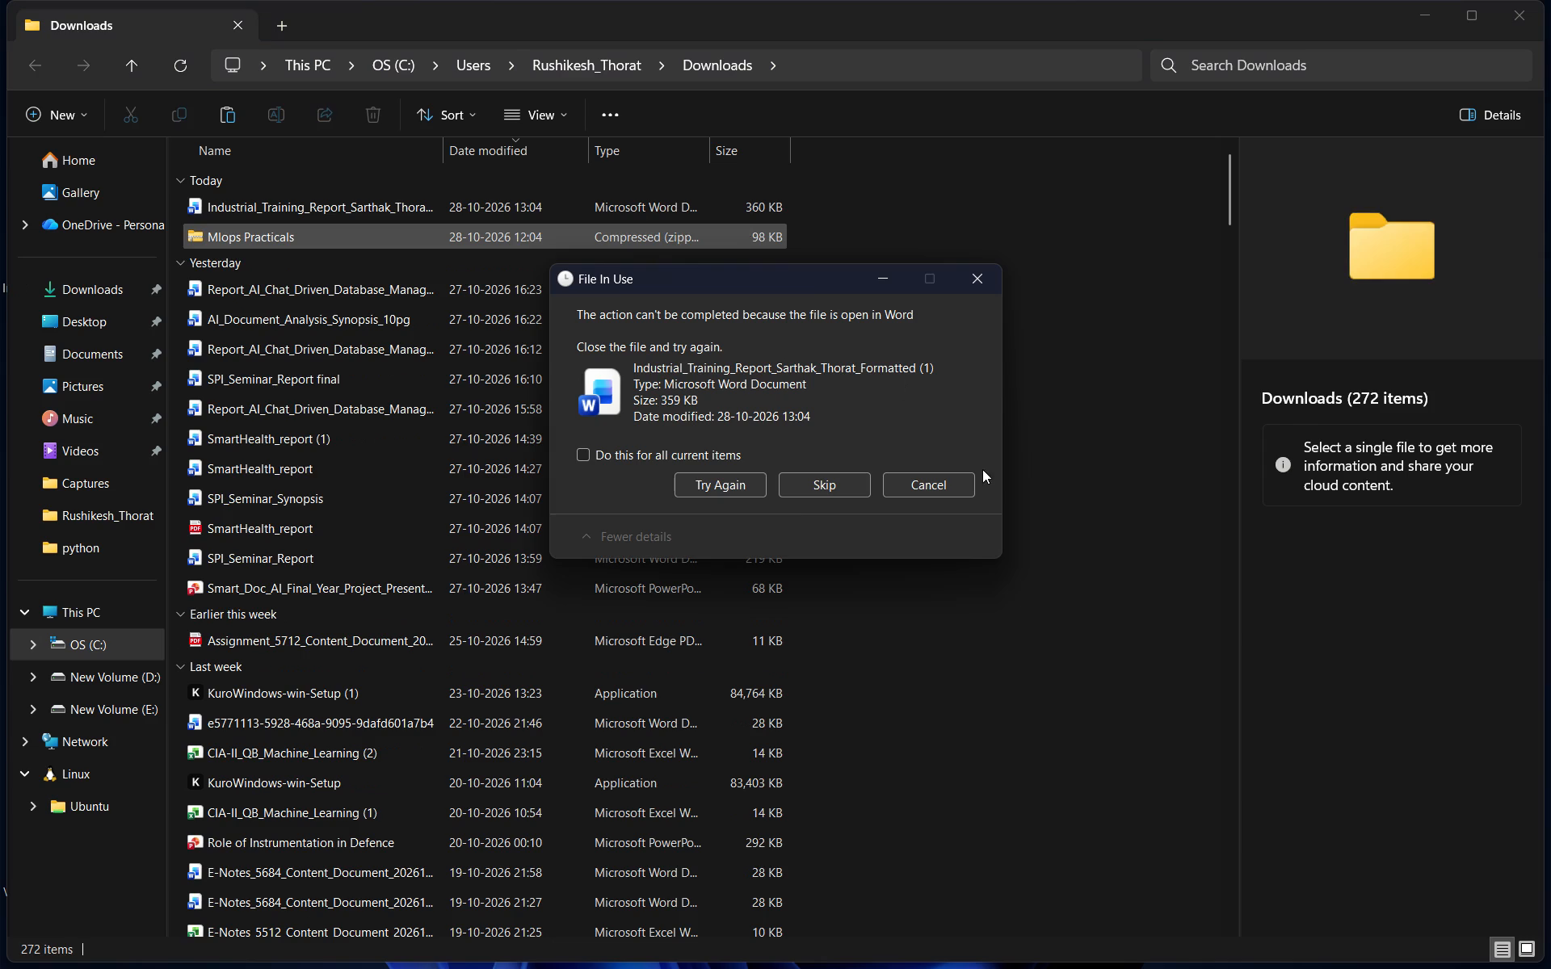
{"action": "left_click", "coordinate": [749, 485]}
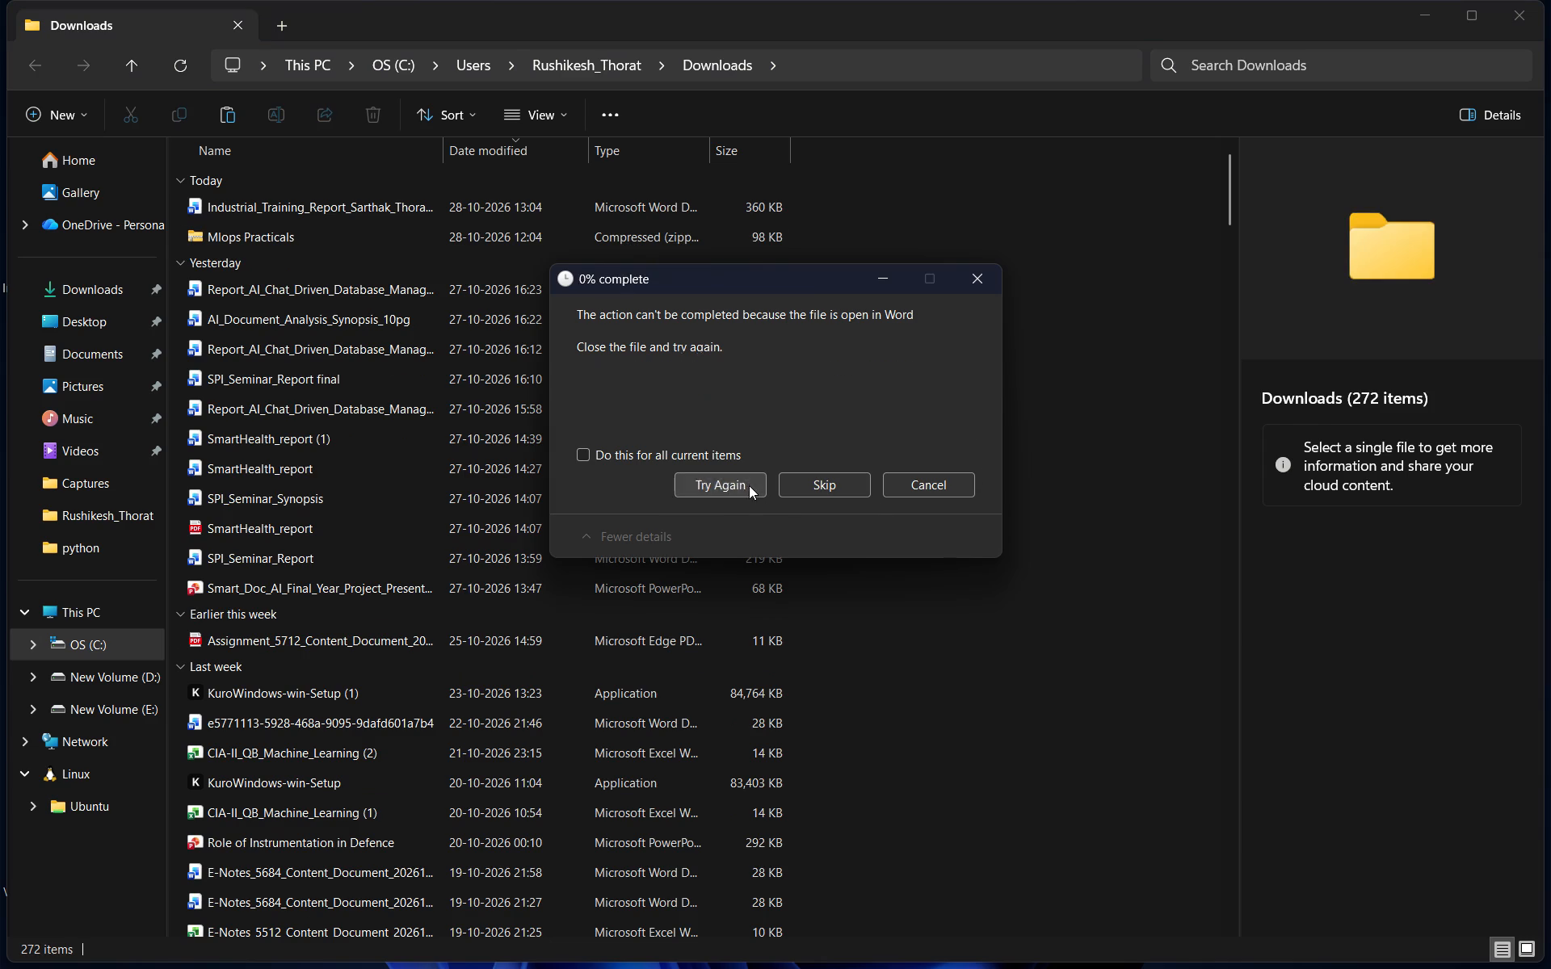
{"action": "left_click", "coordinate": [770, 484]}
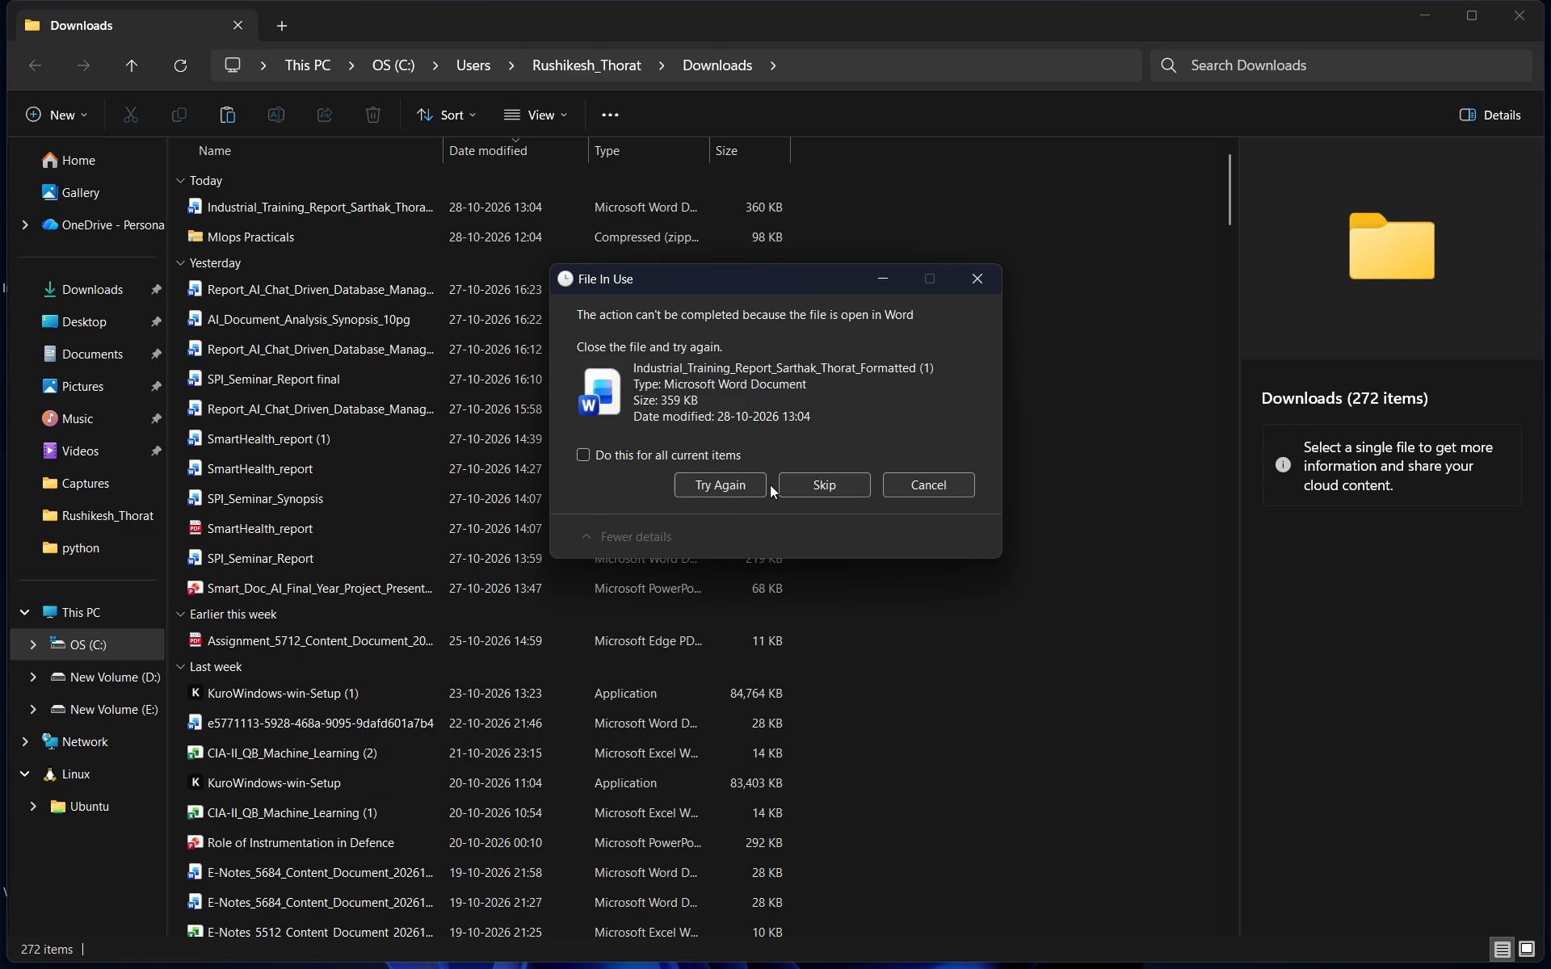
{"action": "left_click", "coordinate": [746, 484]}
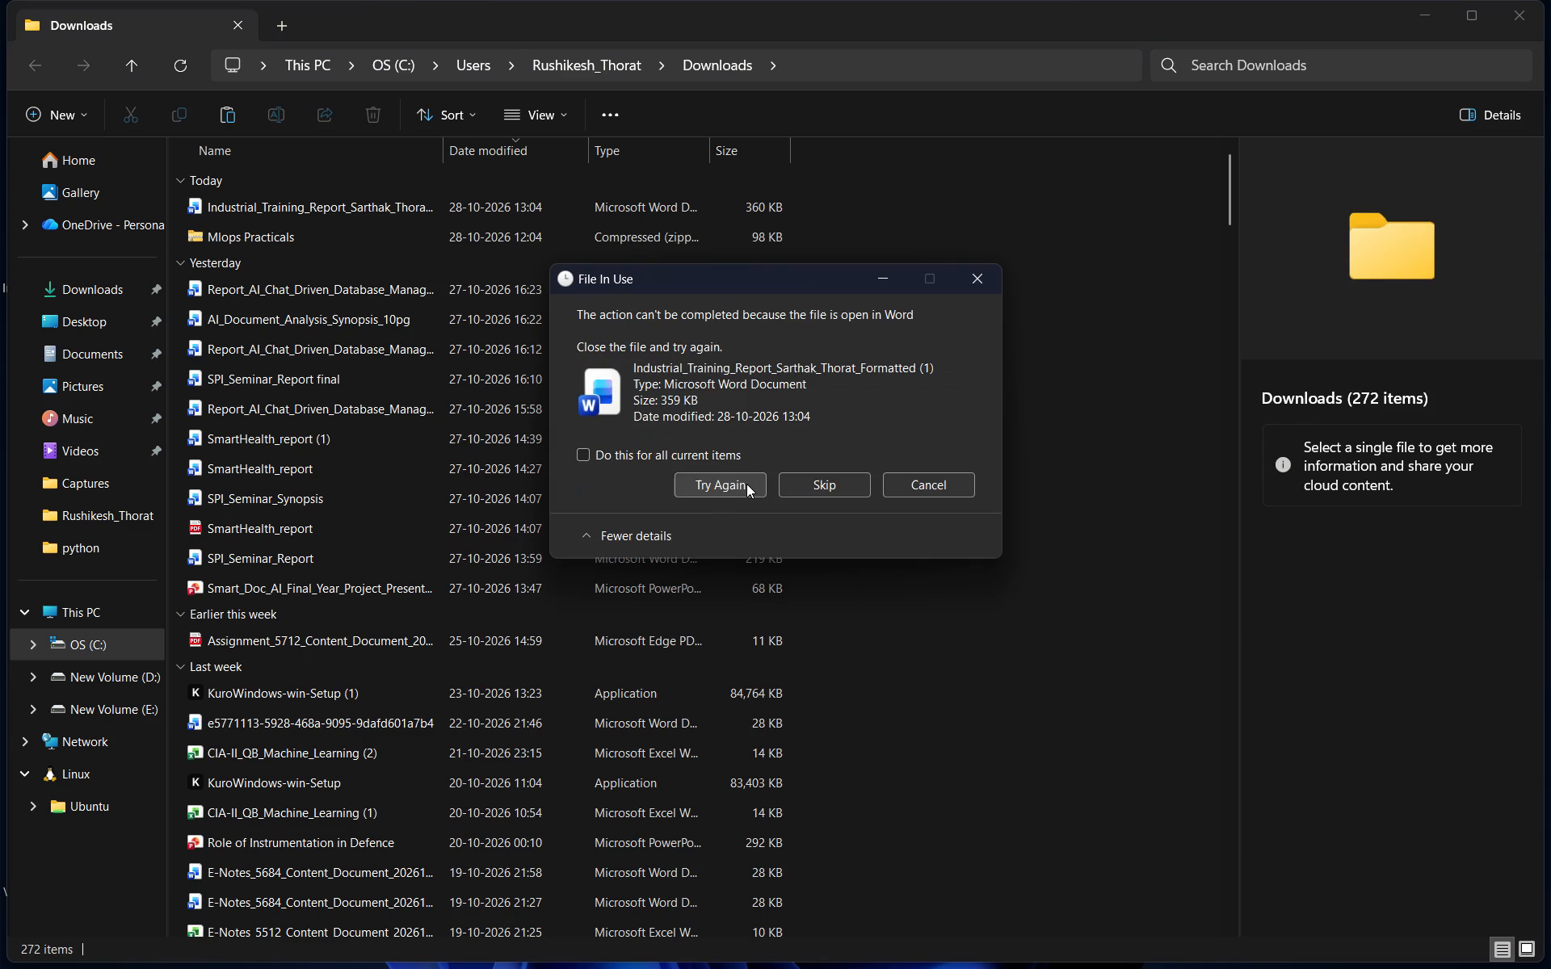
{"action": "left_click", "coordinate": [746, 484]}
{"action": "left_click", "coordinate": [746, 484]}
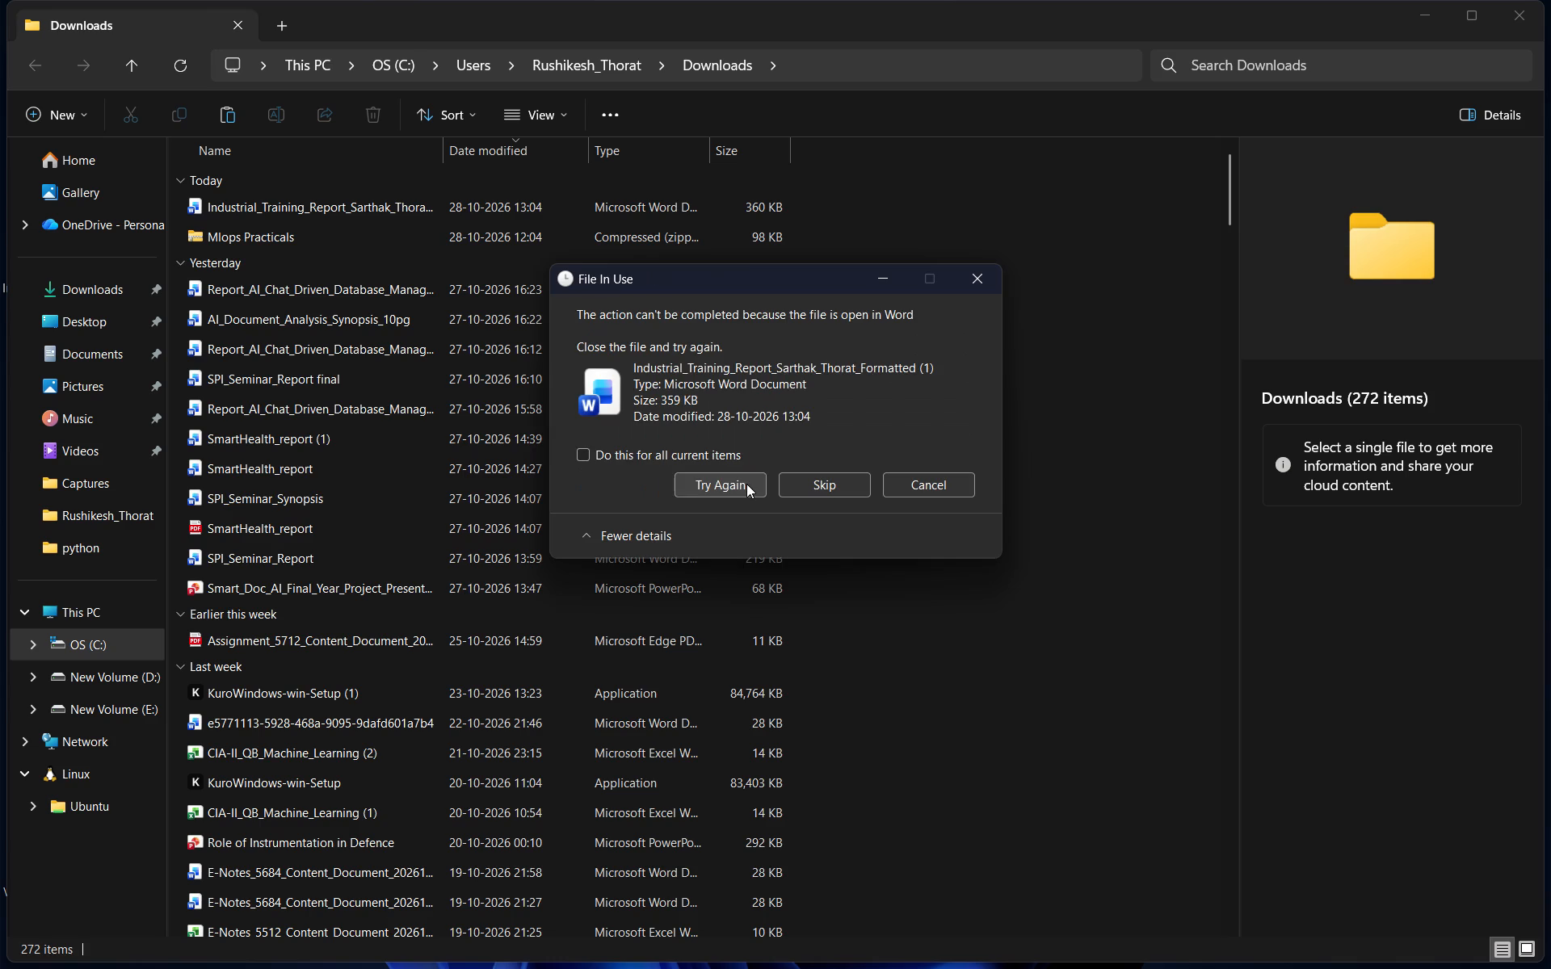
Close the open report in Word without saving, retry deleting its file from Downloads, and close the folder window.
{"action": "left_click", "coordinate": [746, 484]}
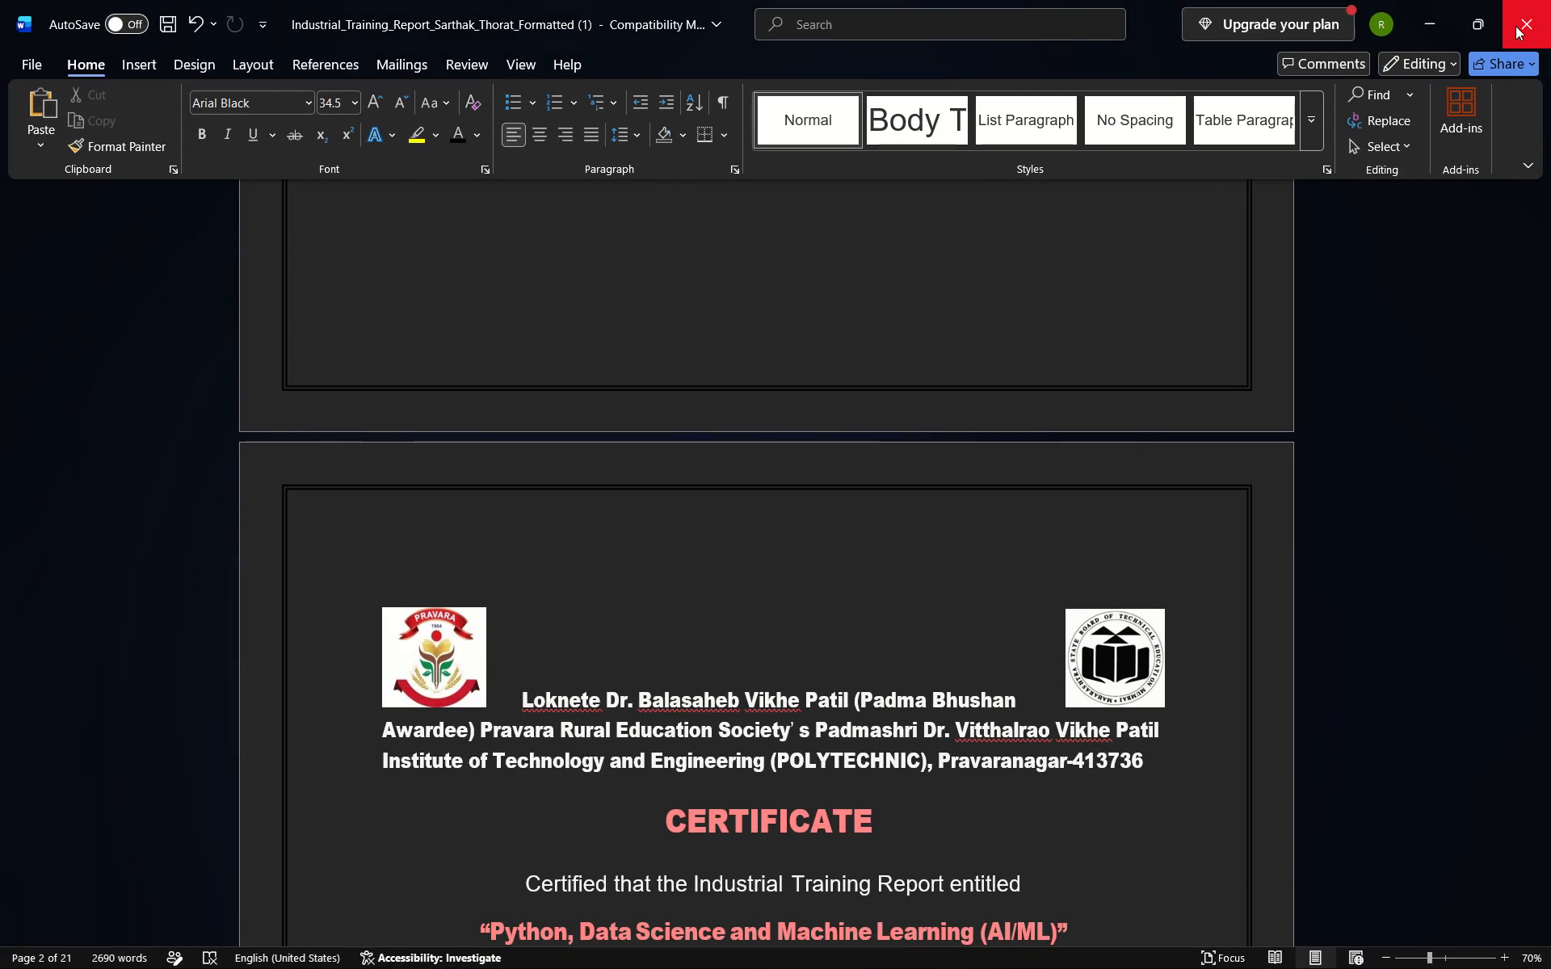
{"action": "left_click", "coordinate": [1515, 26]}
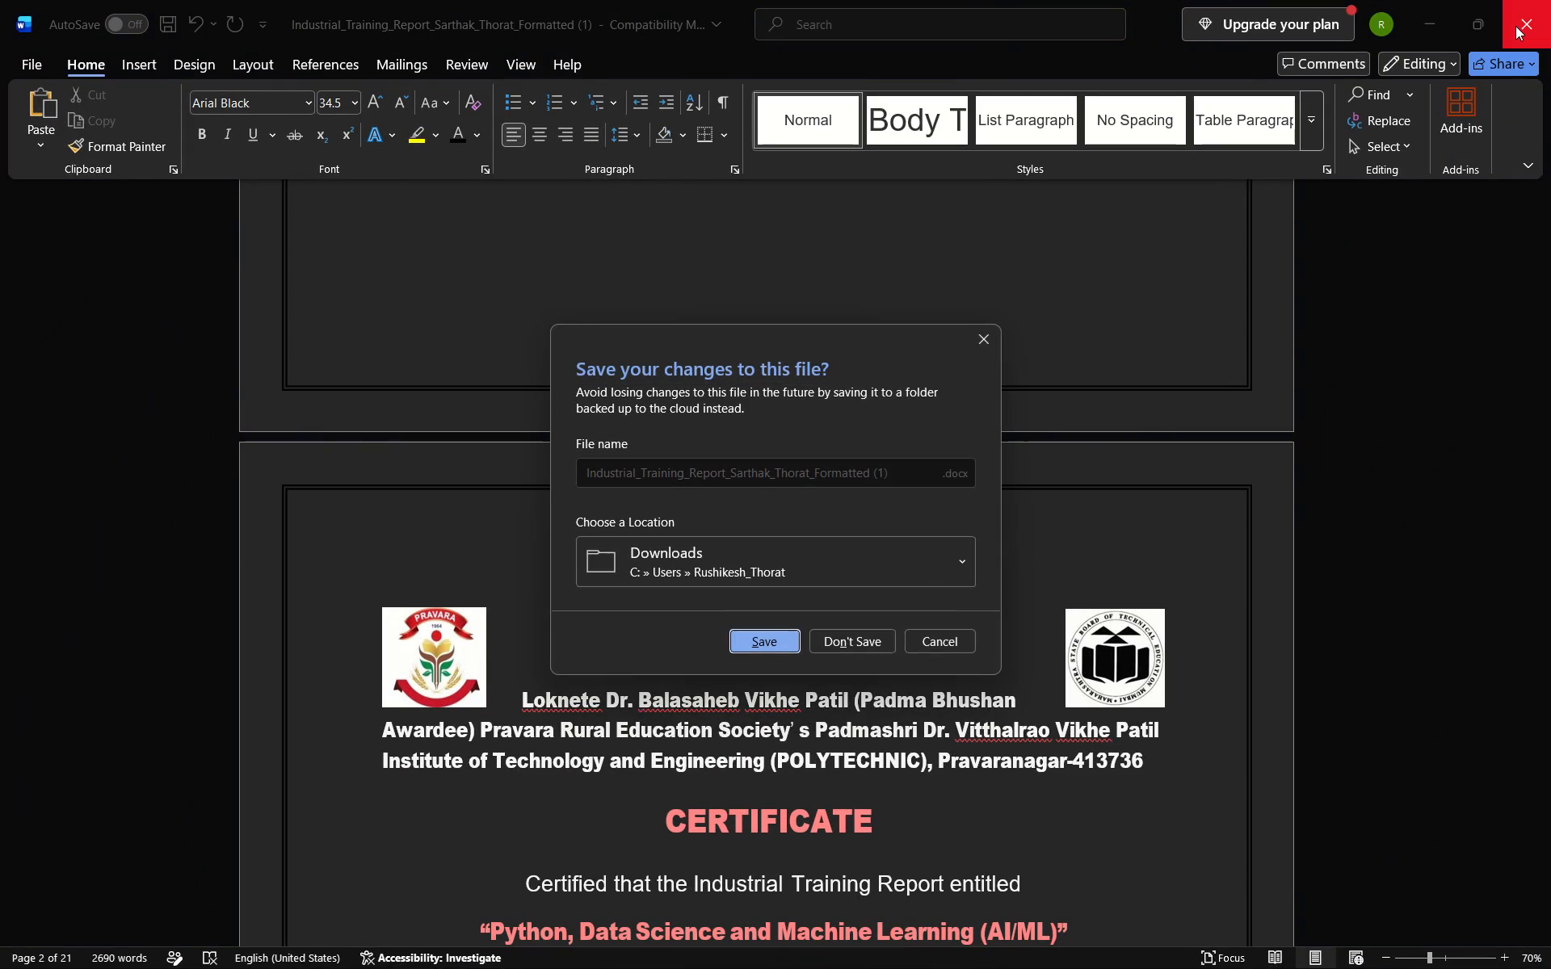
{"action": "left_click", "coordinate": [866, 635]}
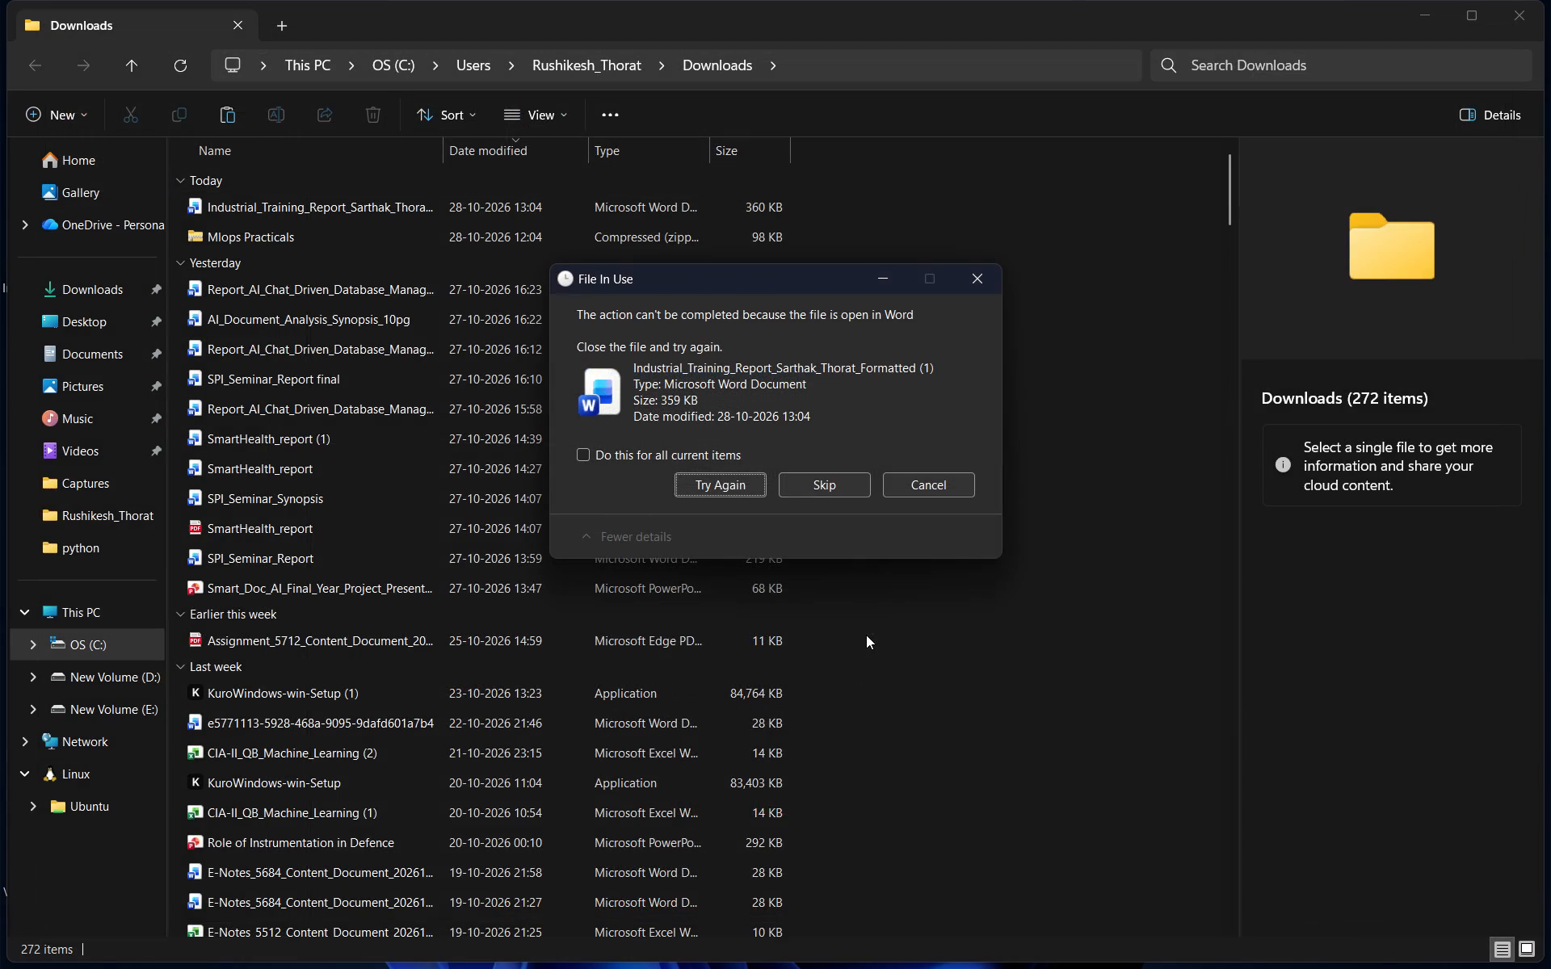
{"action": "left_click", "coordinate": [722, 477]}
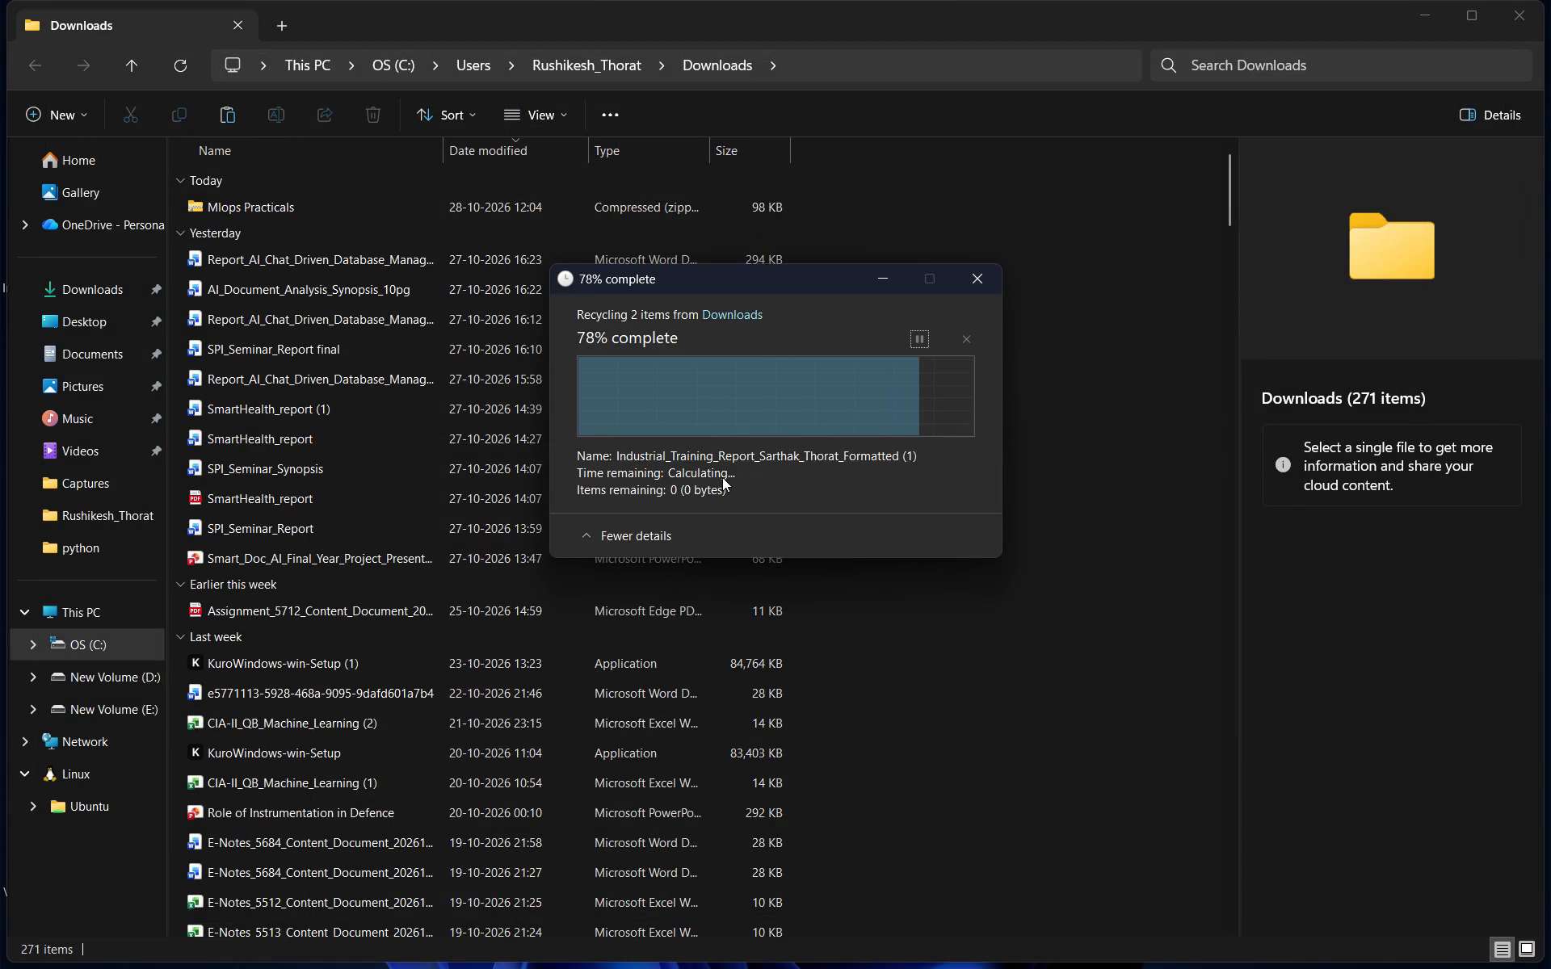
{"action": "left_click", "coordinate": [1482, 0]}
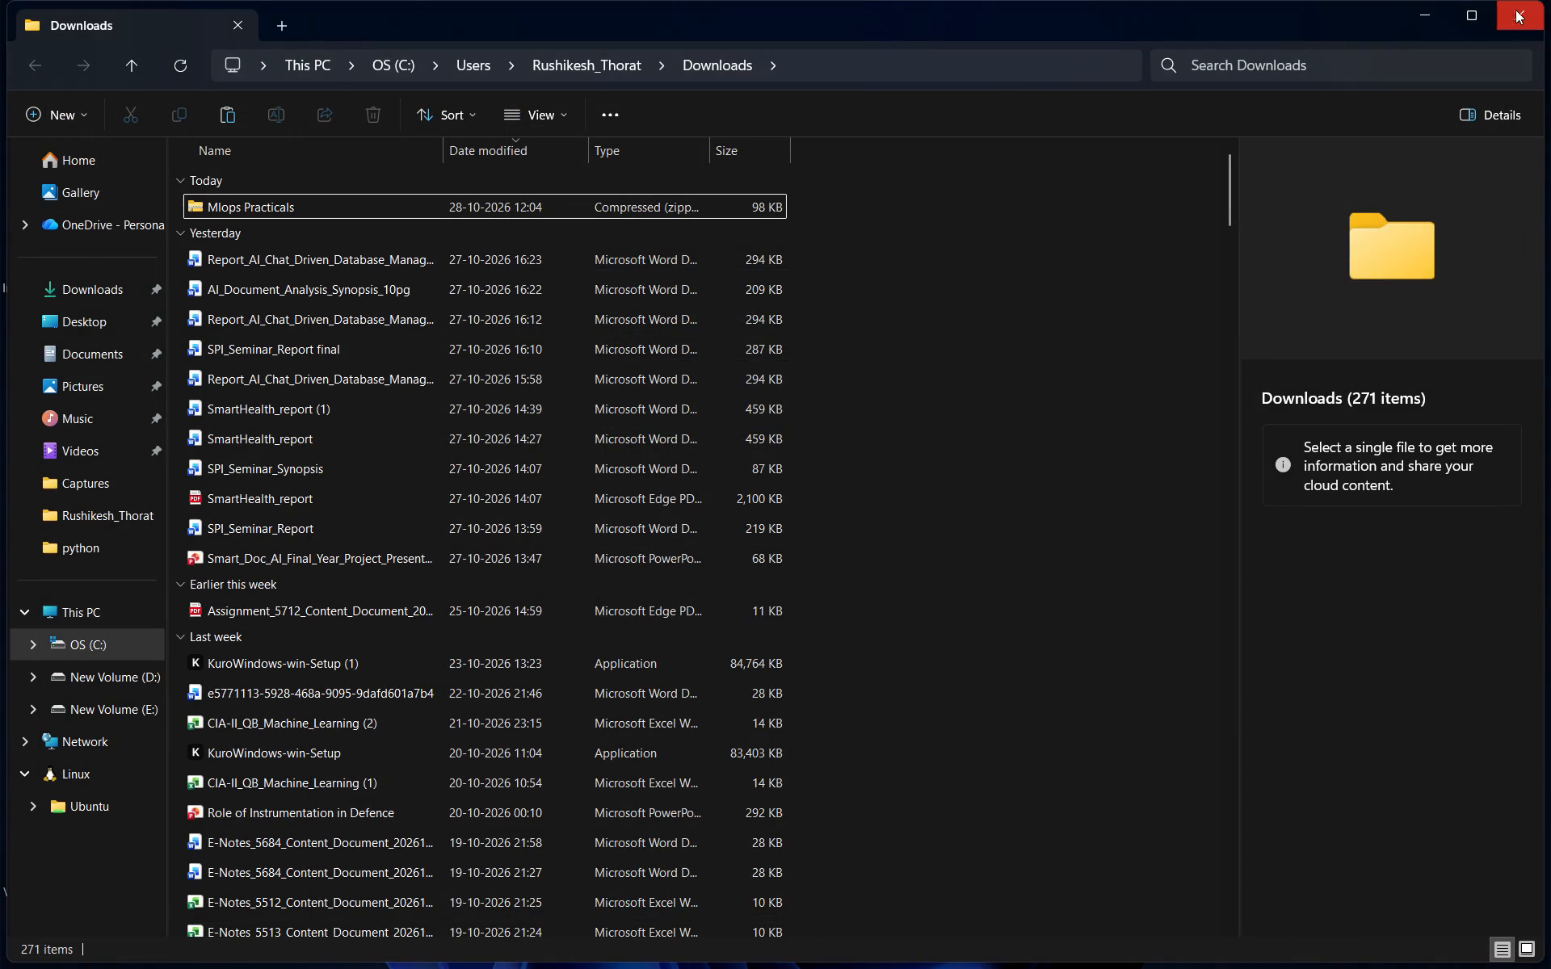
{"action": "left_click", "coordinate": [1511, 12]}
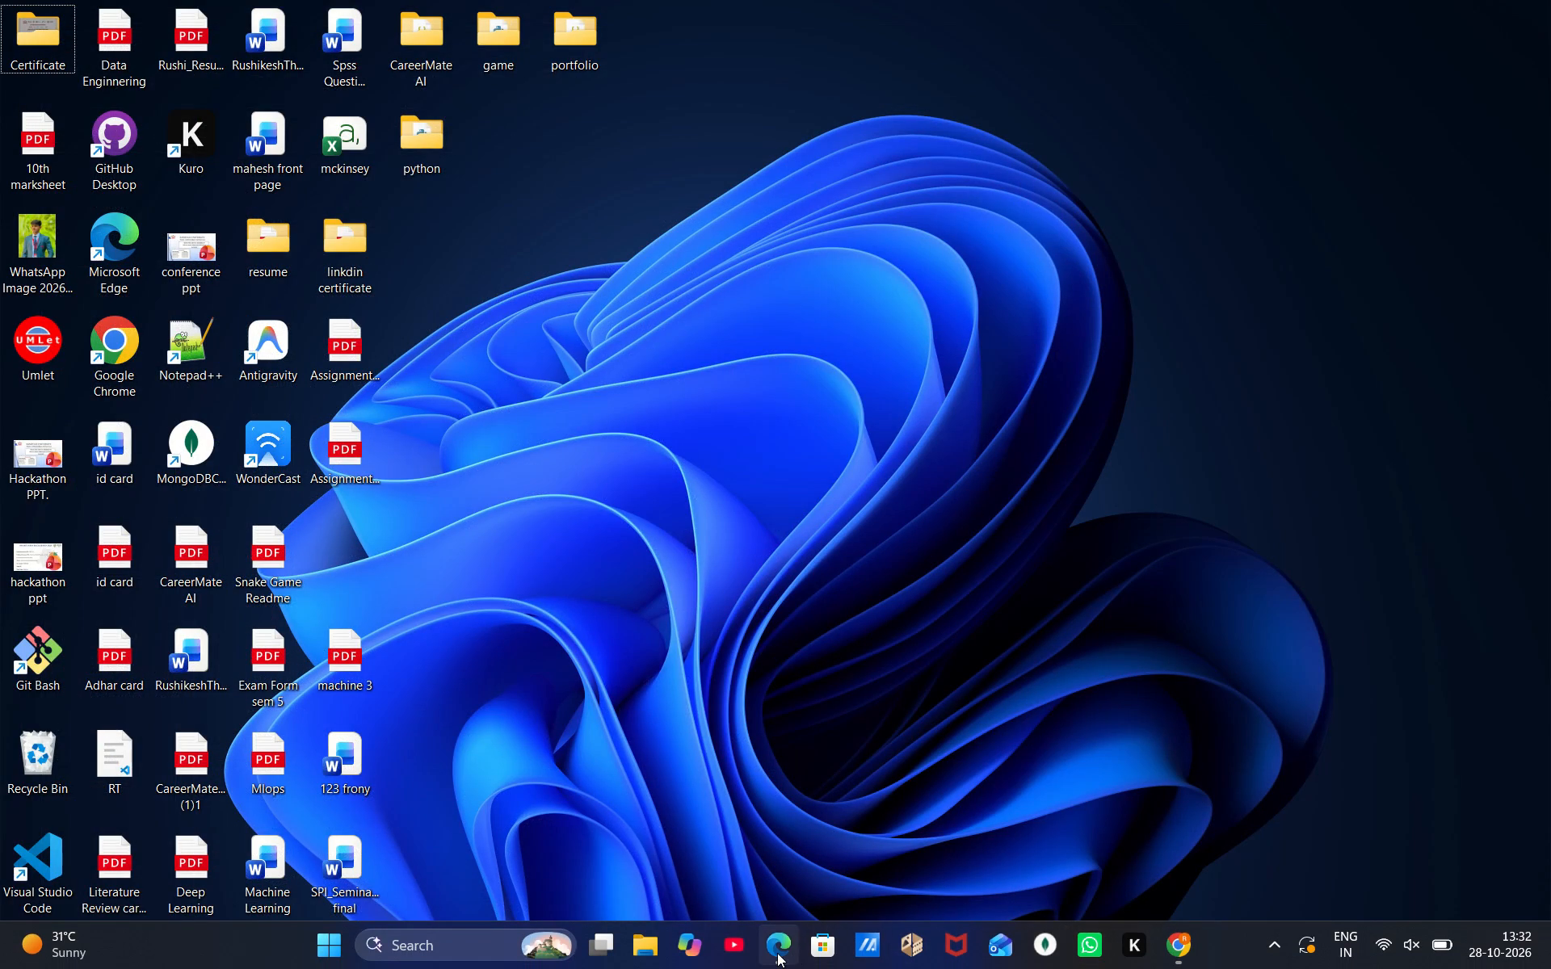
Switch to Microsoft Edge, dismiss the offer to restore pages, and close the browser window with the report PDFs.
{"action": "left_click", "coordinate": [777, 953]}
{"action": "left_click", "coordinate": [1447, 90]}
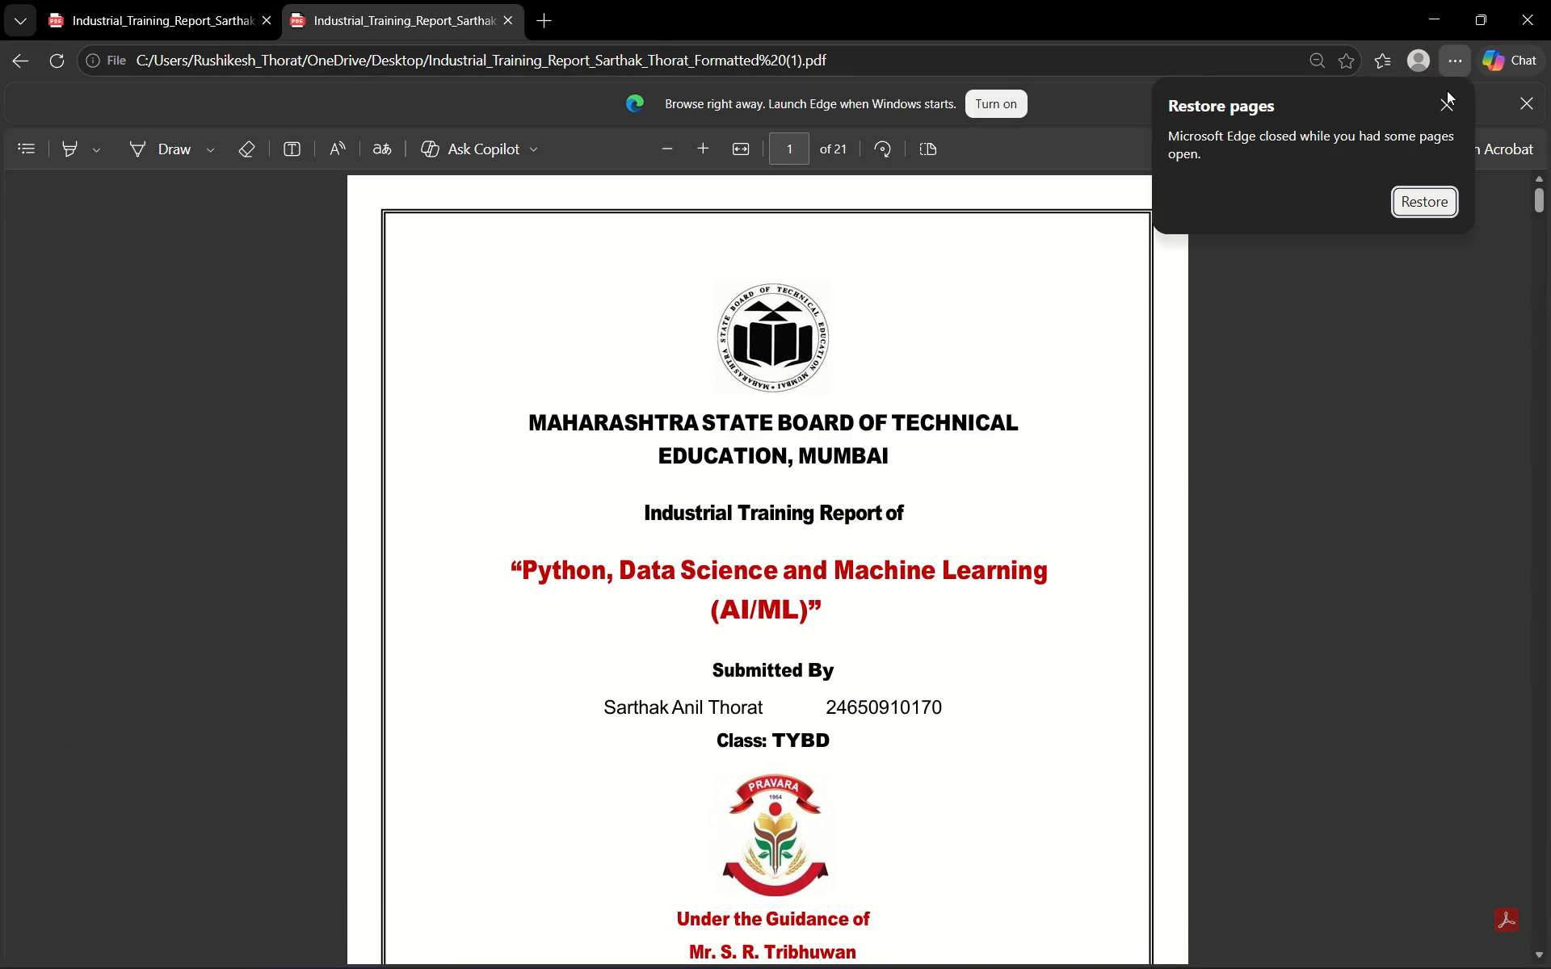
{"action": "left_click", "coordinate": [1444, 106]}
{"action": "left_click", "coordinate": [1550, 2]}
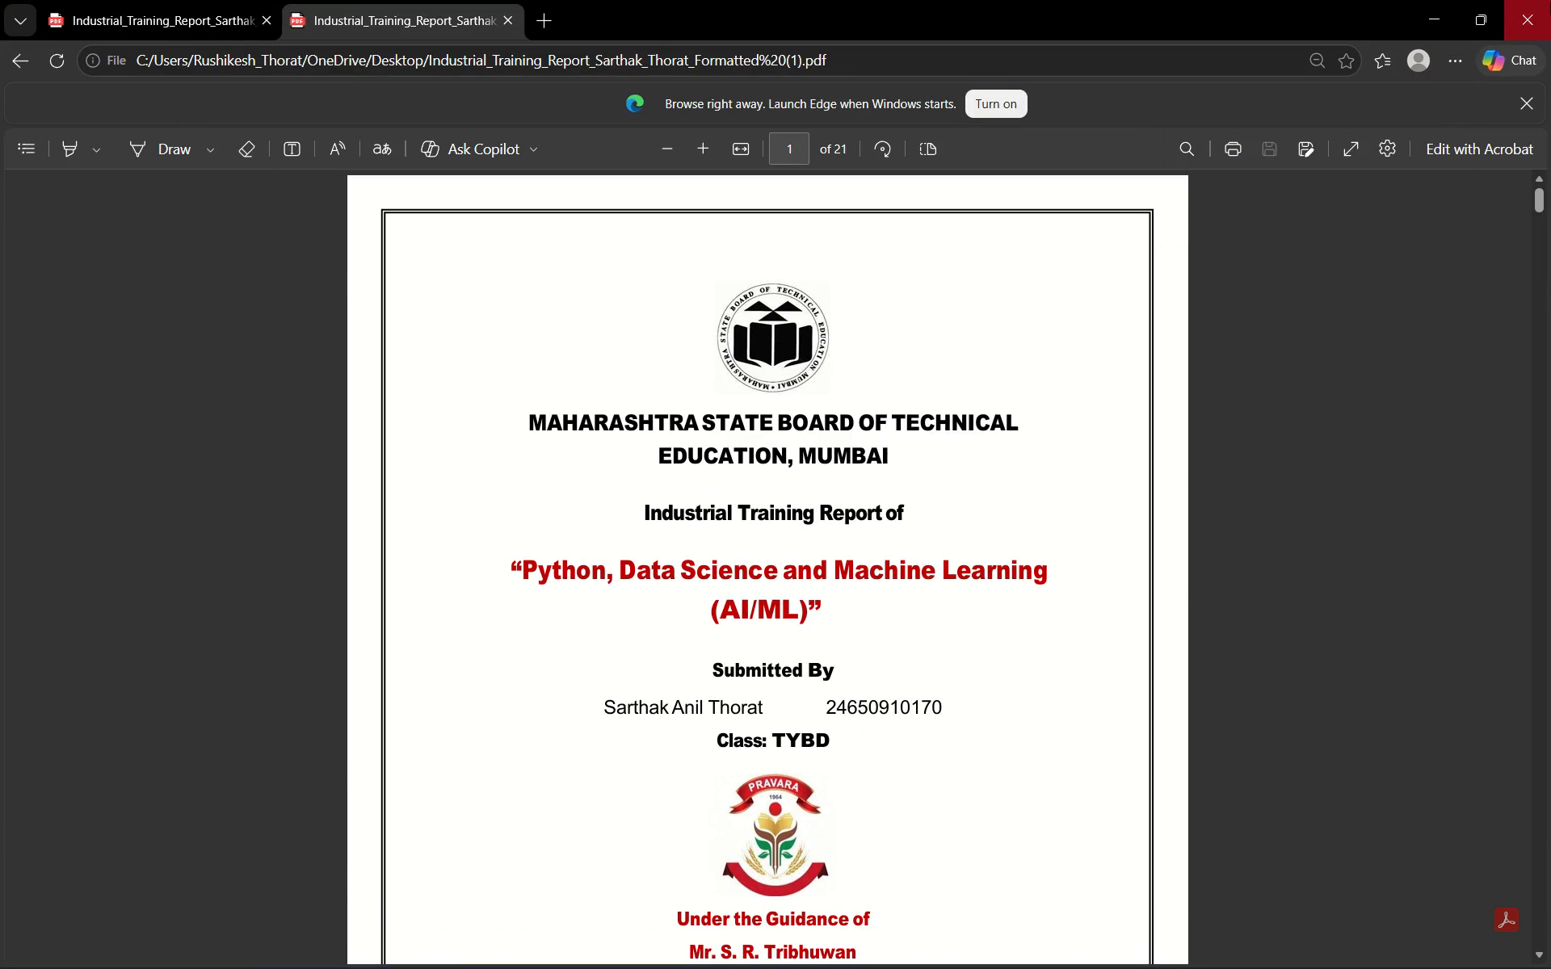